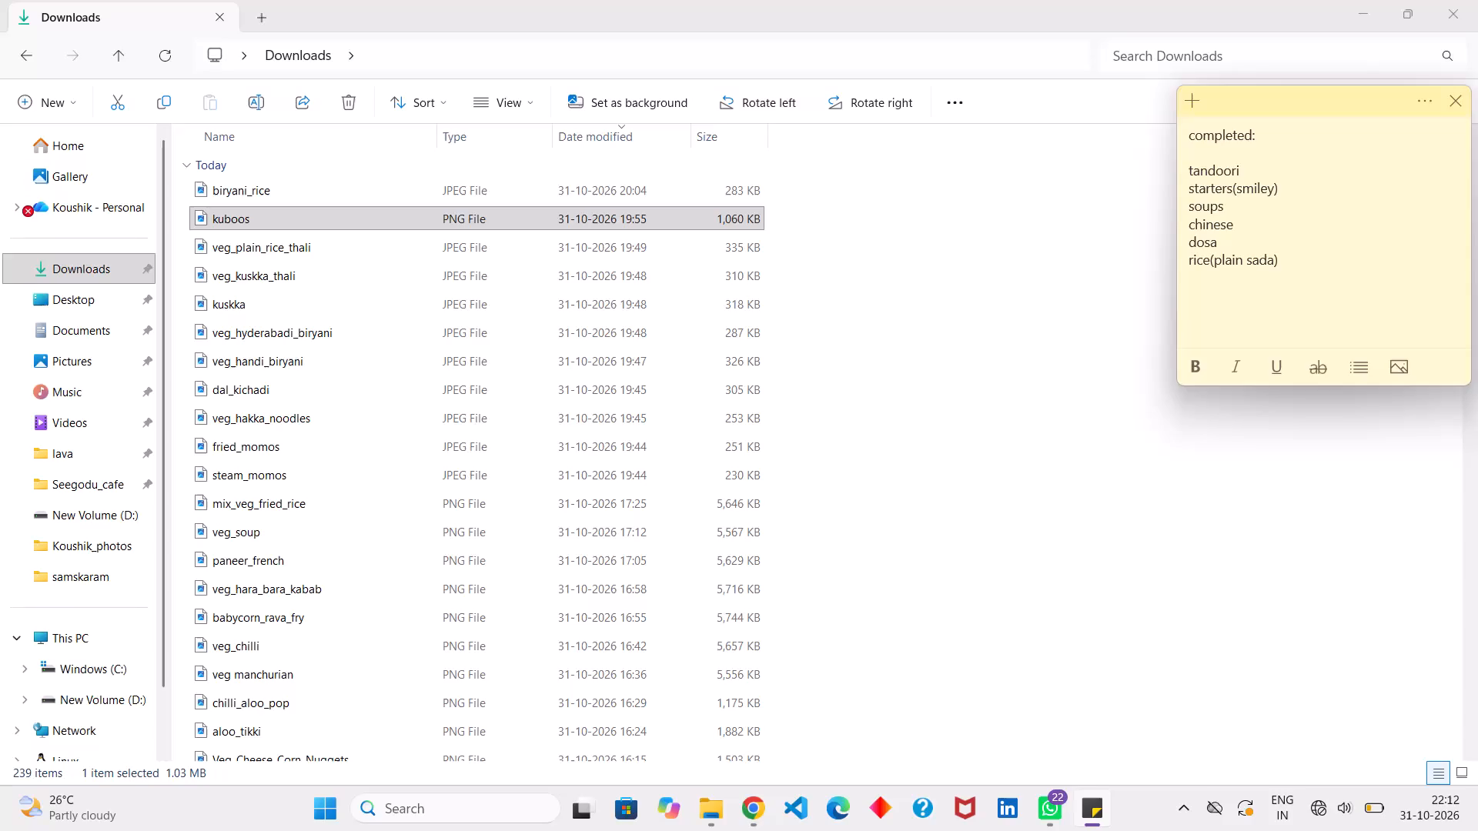
Switch to the delivery admin site and bring up the sticky note of completed categories over Seegodu Cafe's item list.
click(1015, 321)
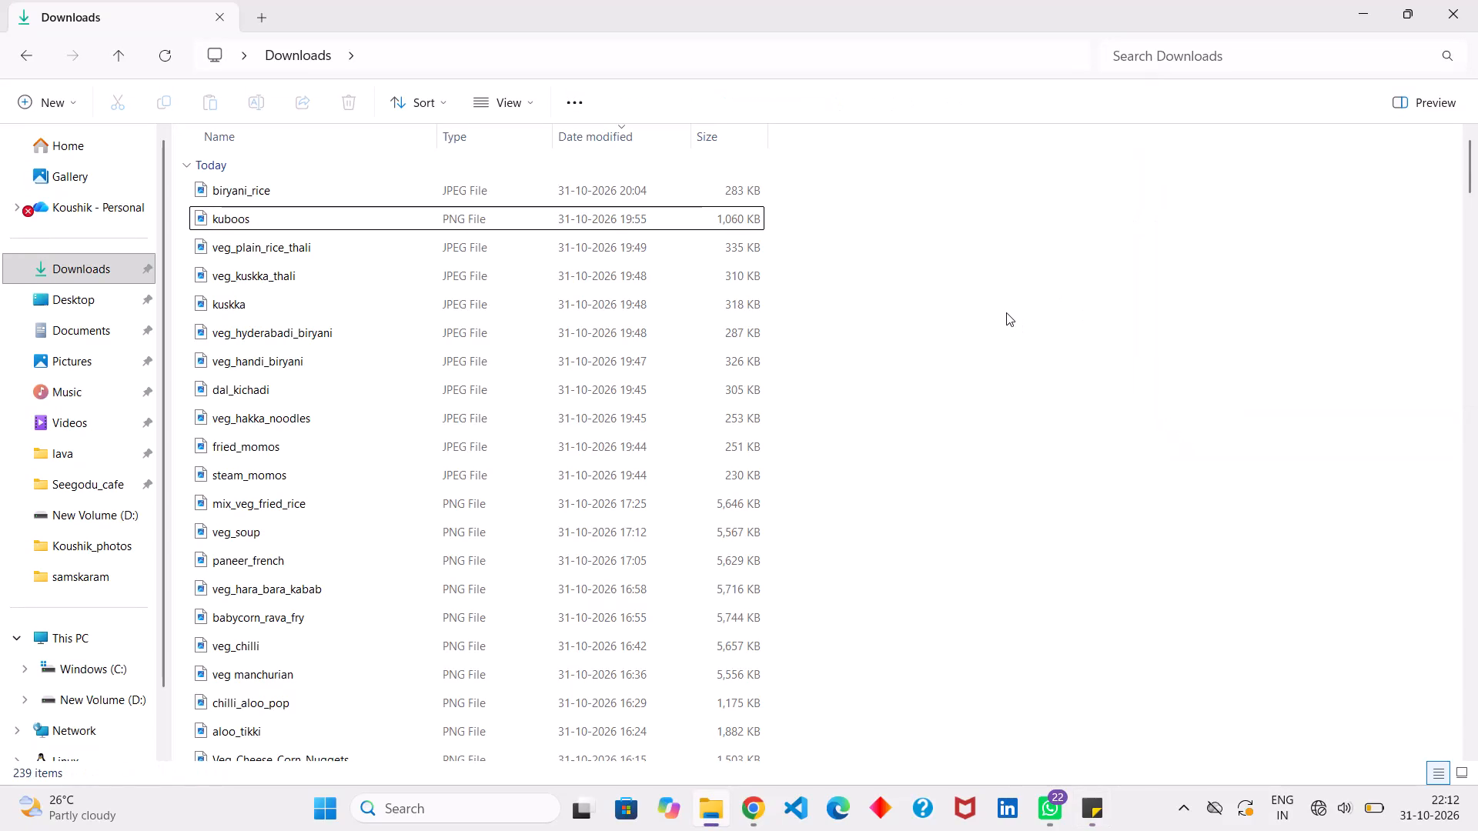
key(alt+Tab)
alt+click(729, 386)
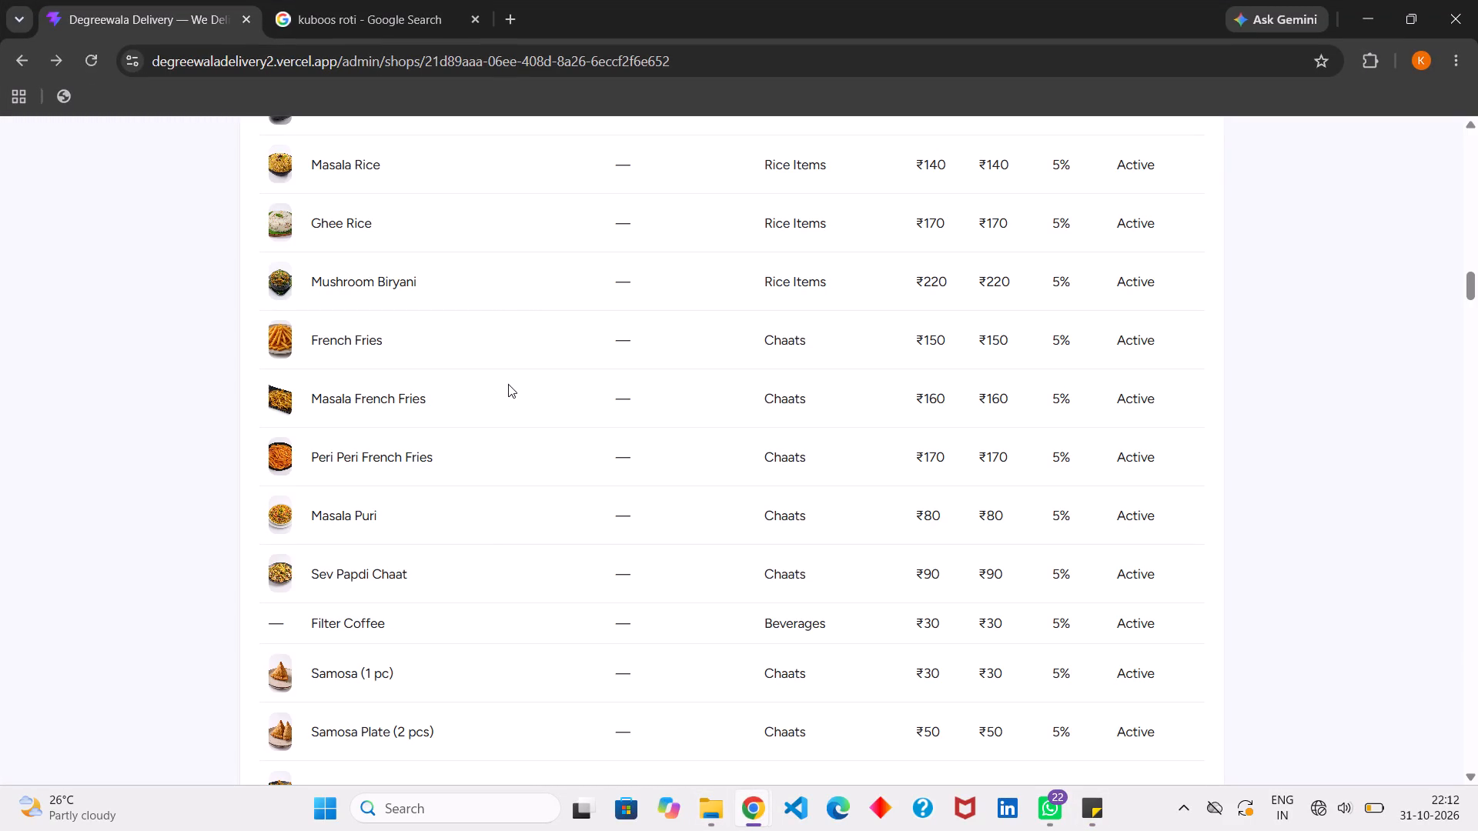
scroll(508, 384, up, 1)
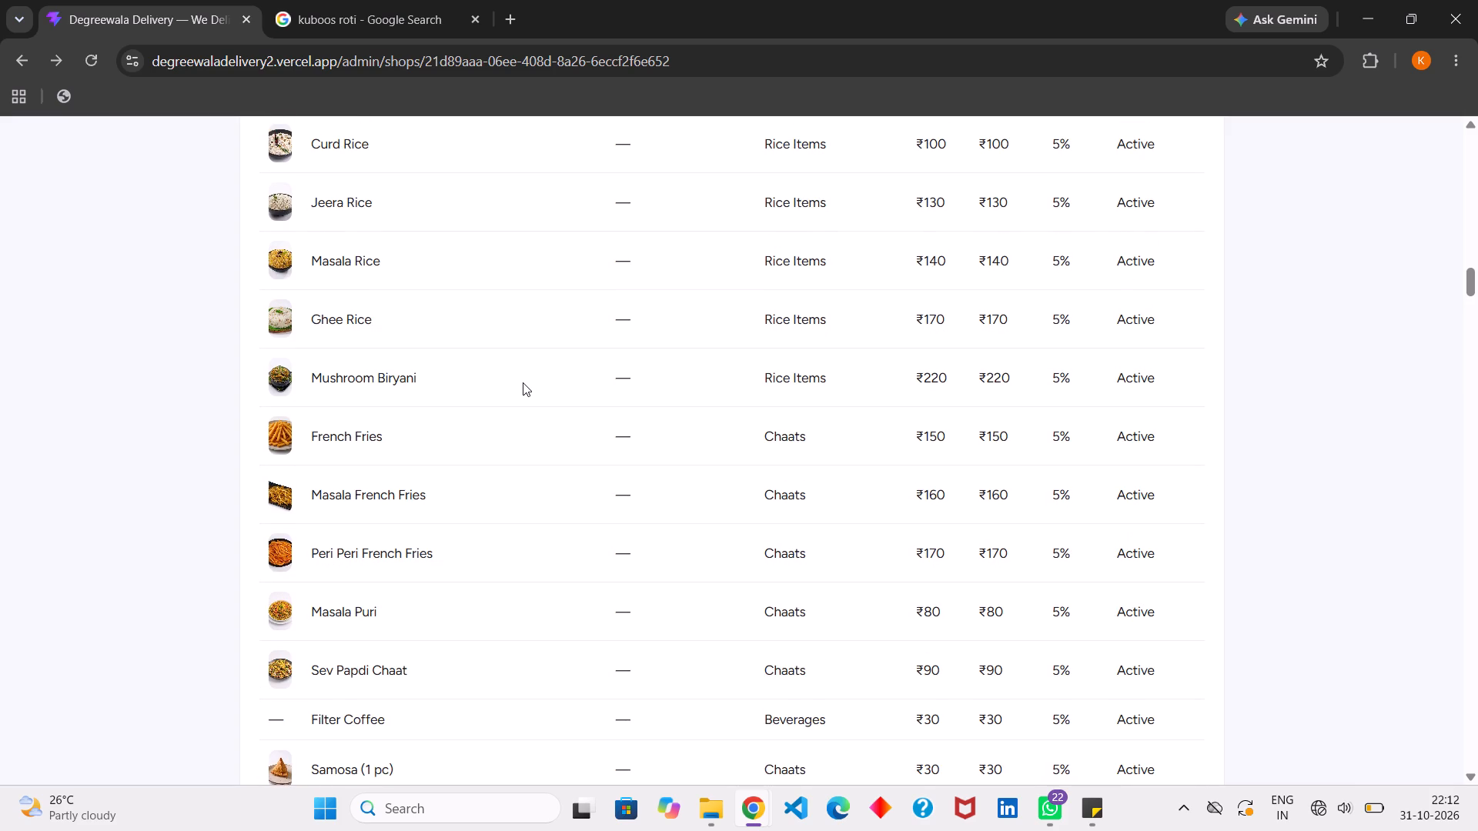
key(alt+Tab)
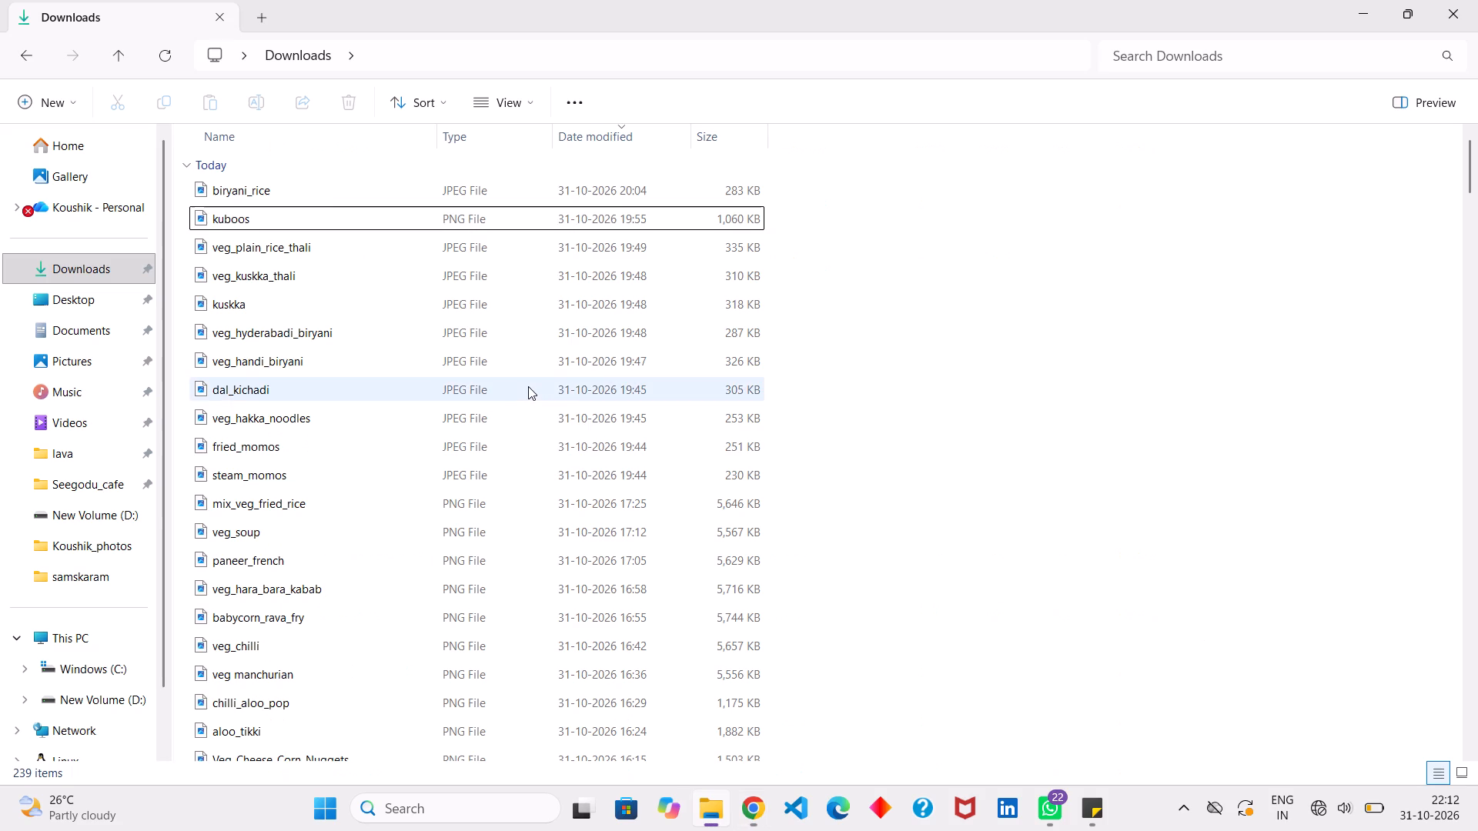
key(alt+Tab)
key(alt+Tab)
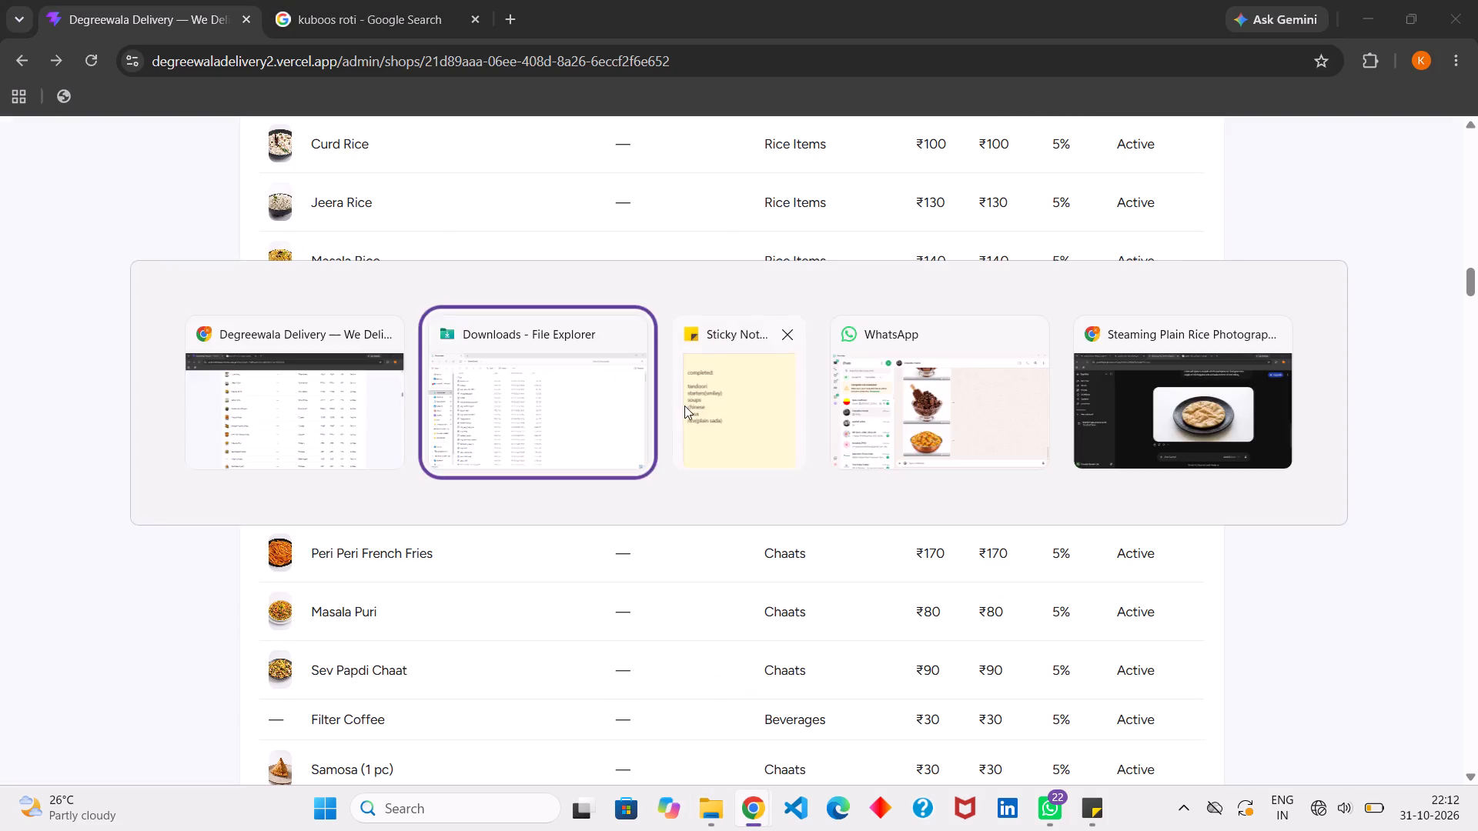
alt+click(685, 405)
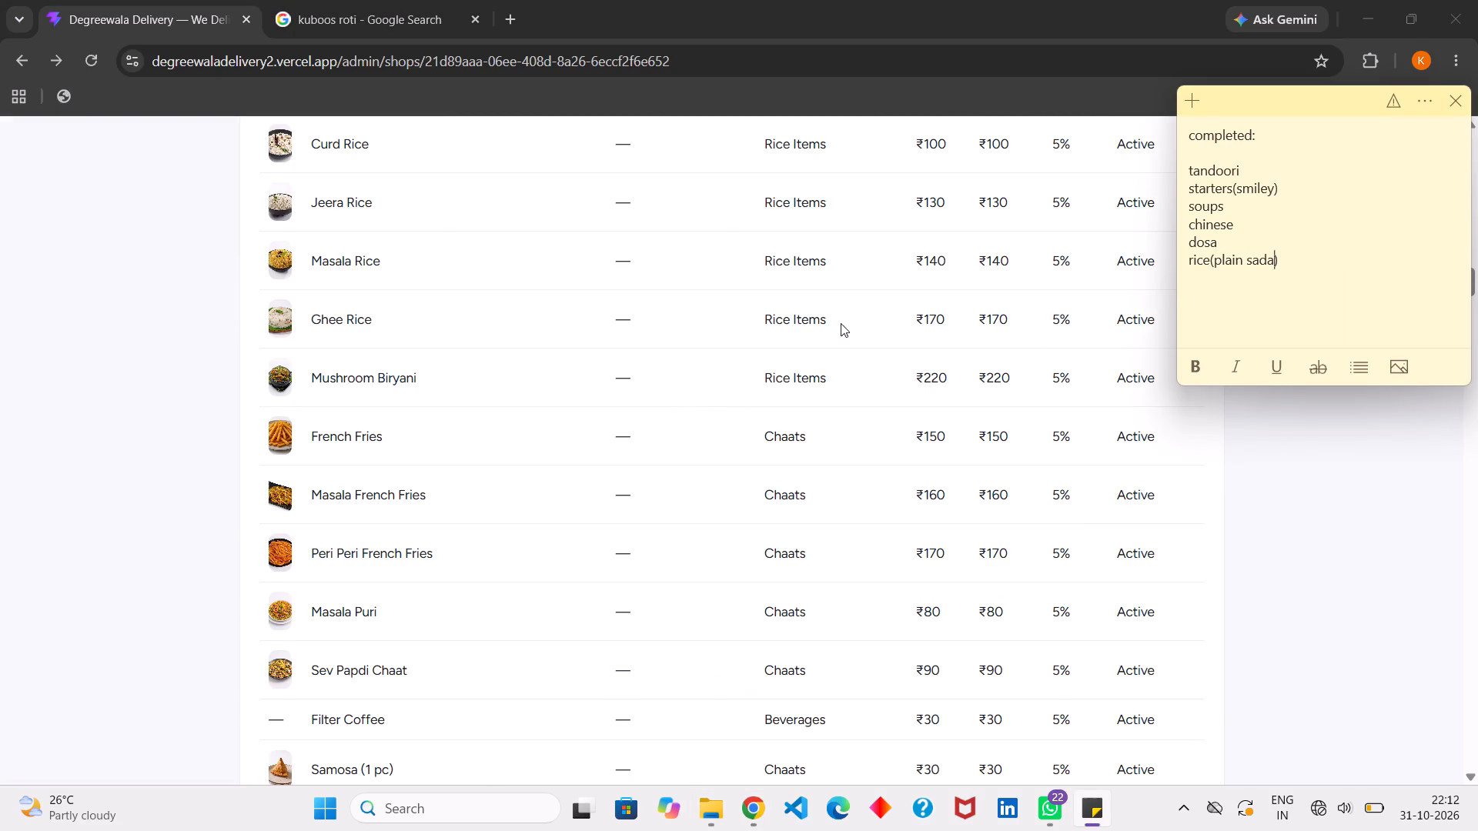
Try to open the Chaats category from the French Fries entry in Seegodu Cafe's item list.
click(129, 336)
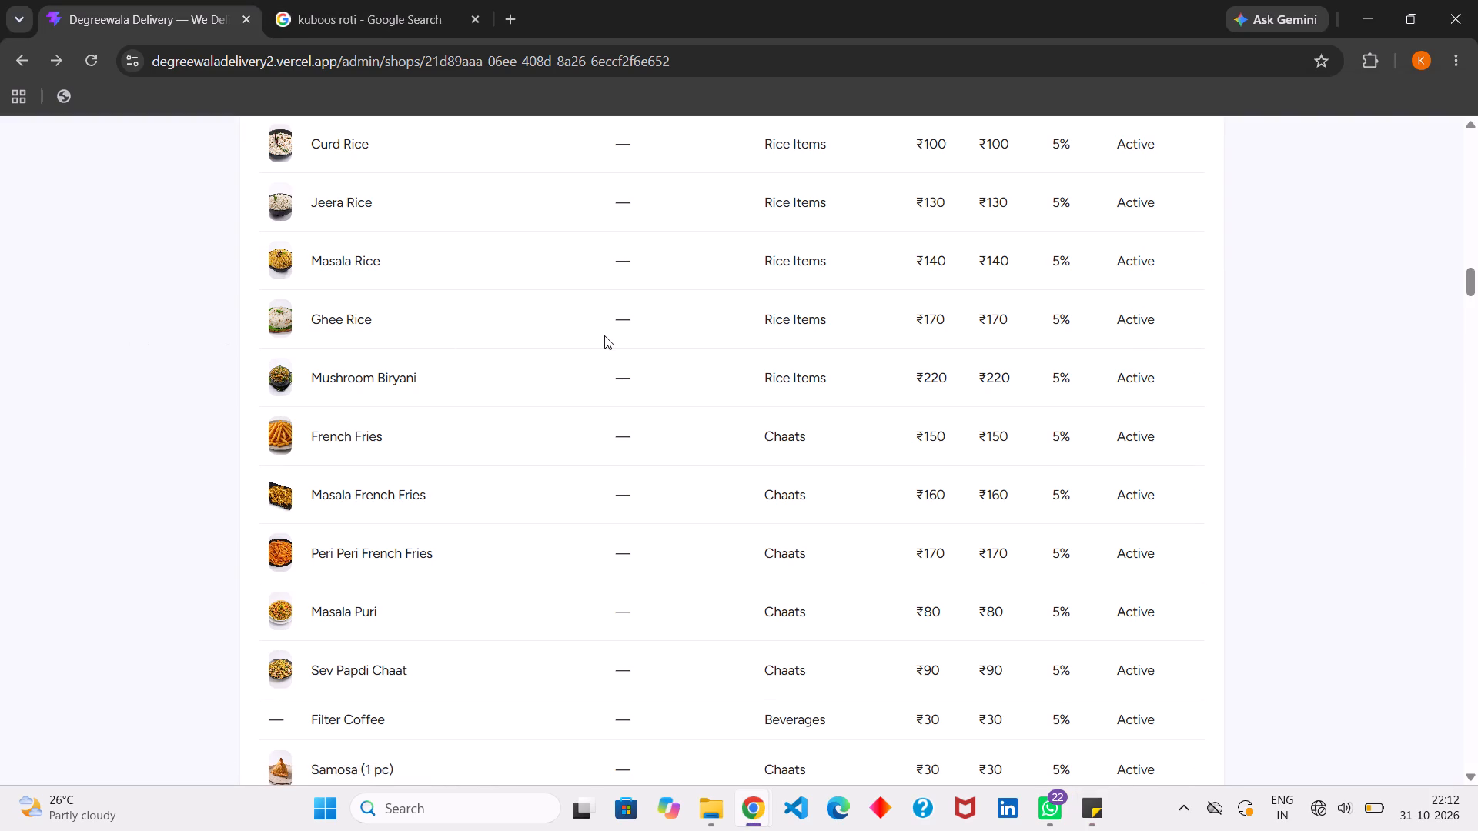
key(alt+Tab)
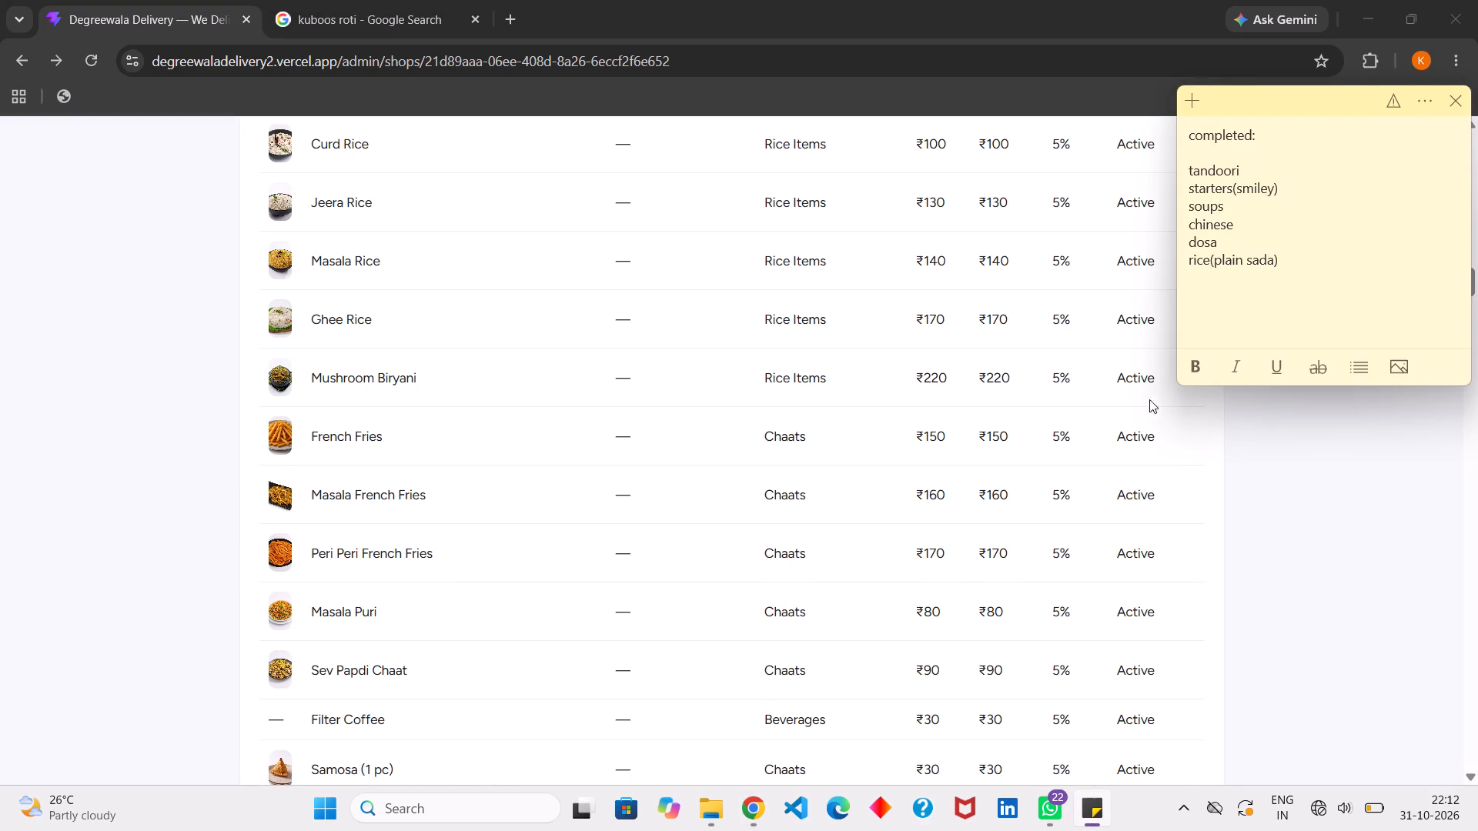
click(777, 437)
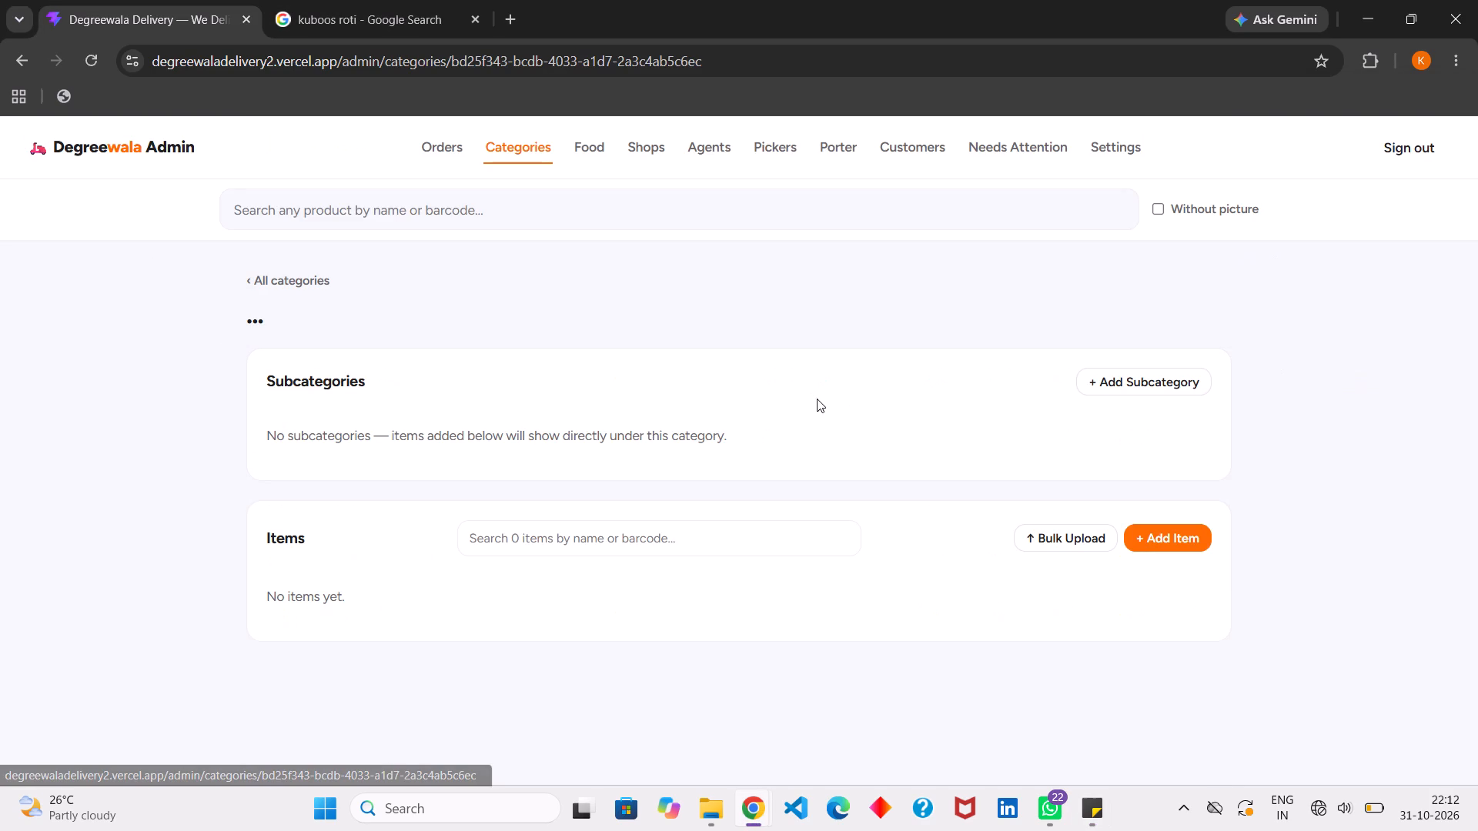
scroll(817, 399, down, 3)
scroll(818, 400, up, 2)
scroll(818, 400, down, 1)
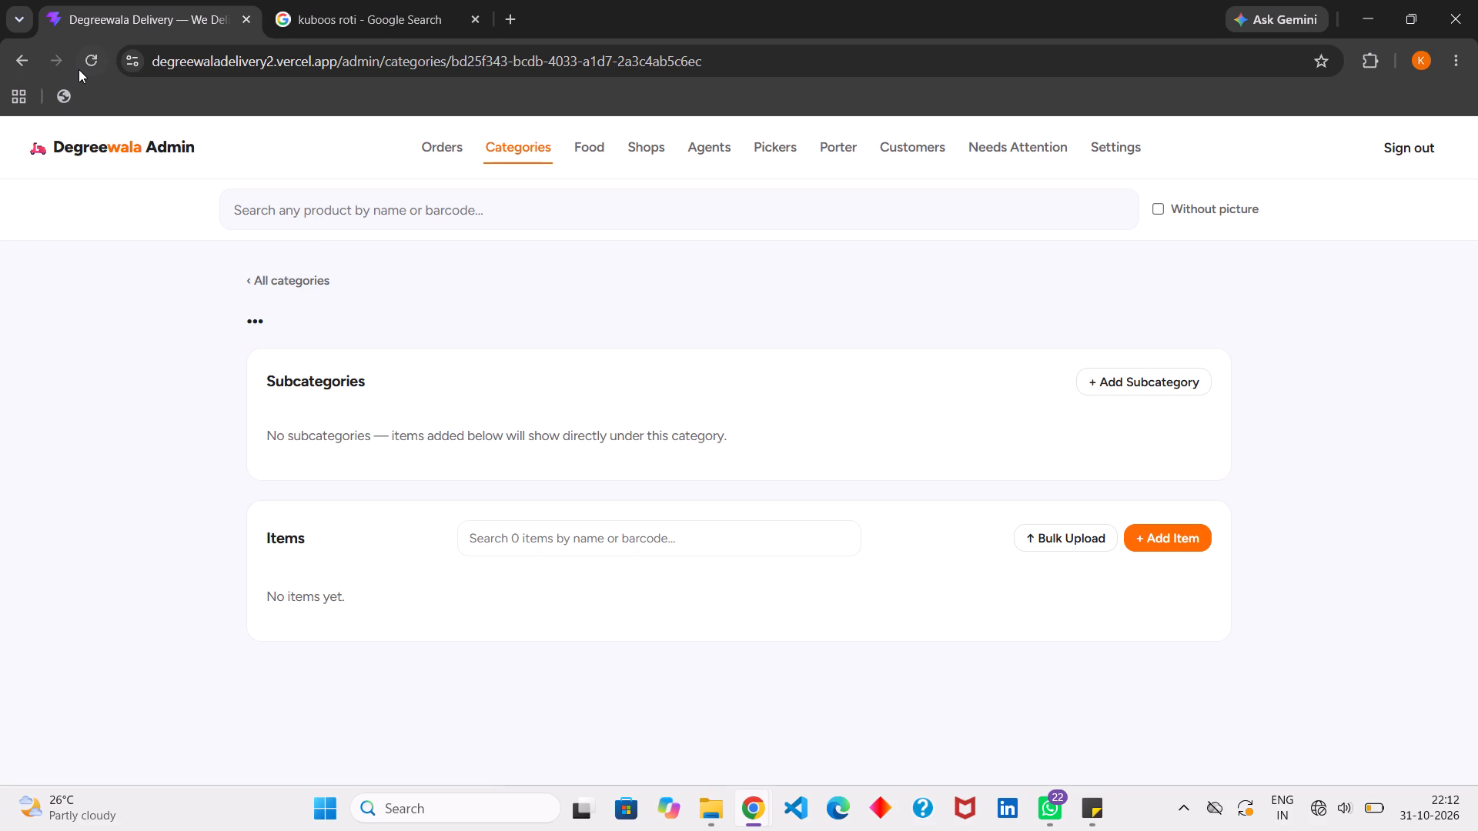
Connect the computer to the BH_STUDENT Wi-Fi network.
click(1329, 818)
click(1218, 459)
click(1355, 464)
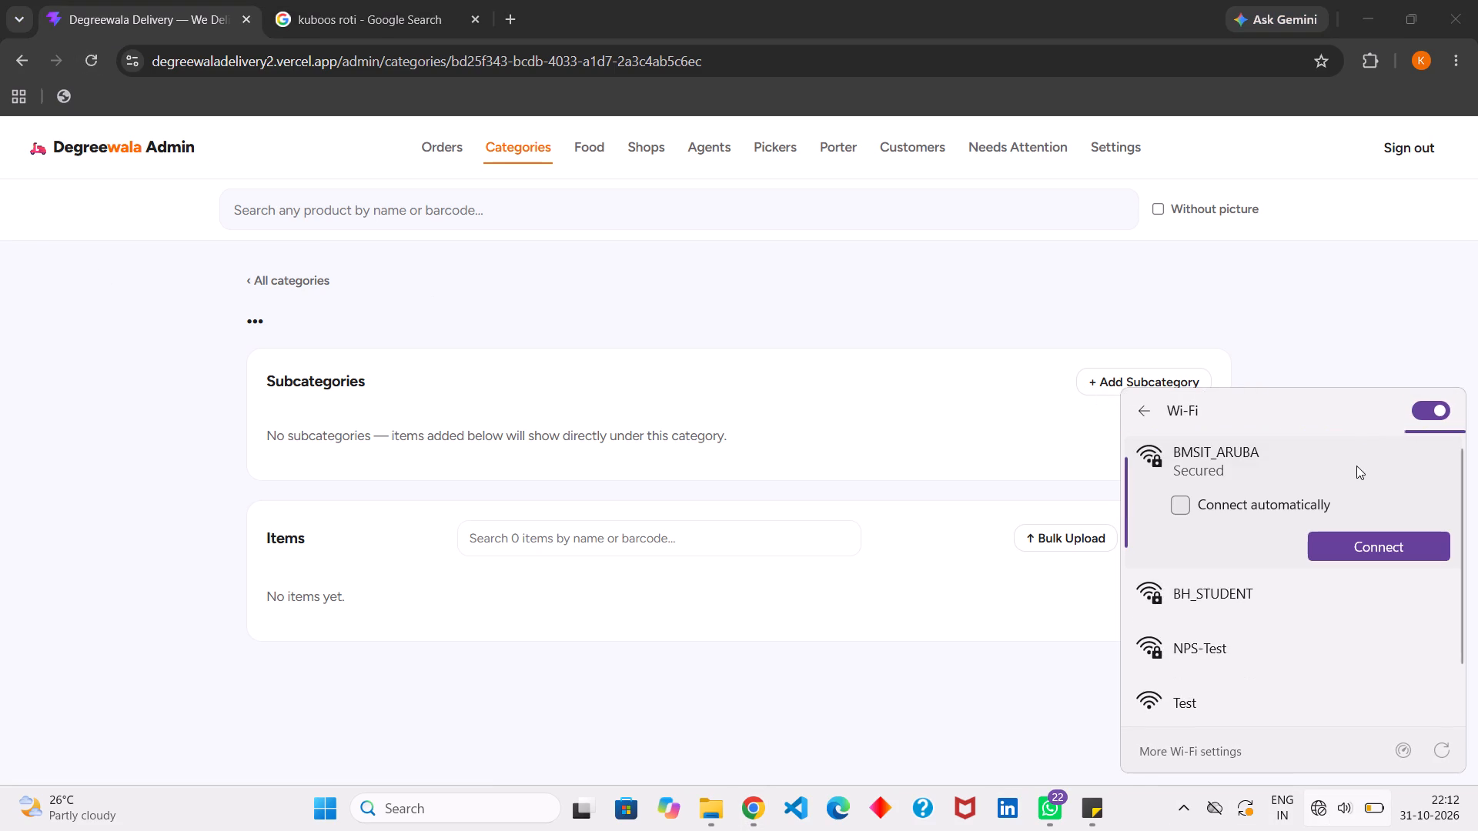
click(1241, 602)
click(1363, 607)
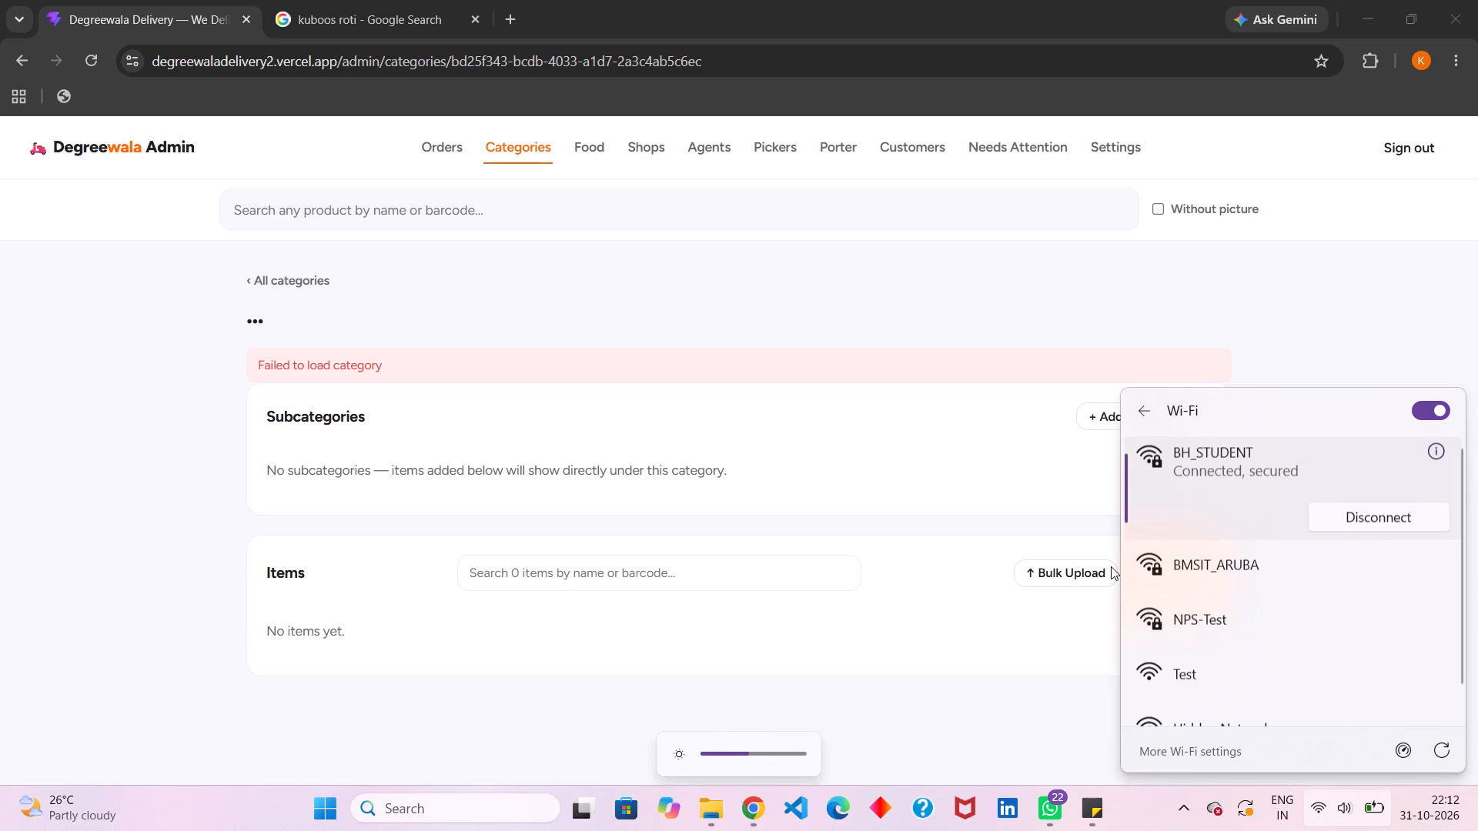
click(1329, 315)
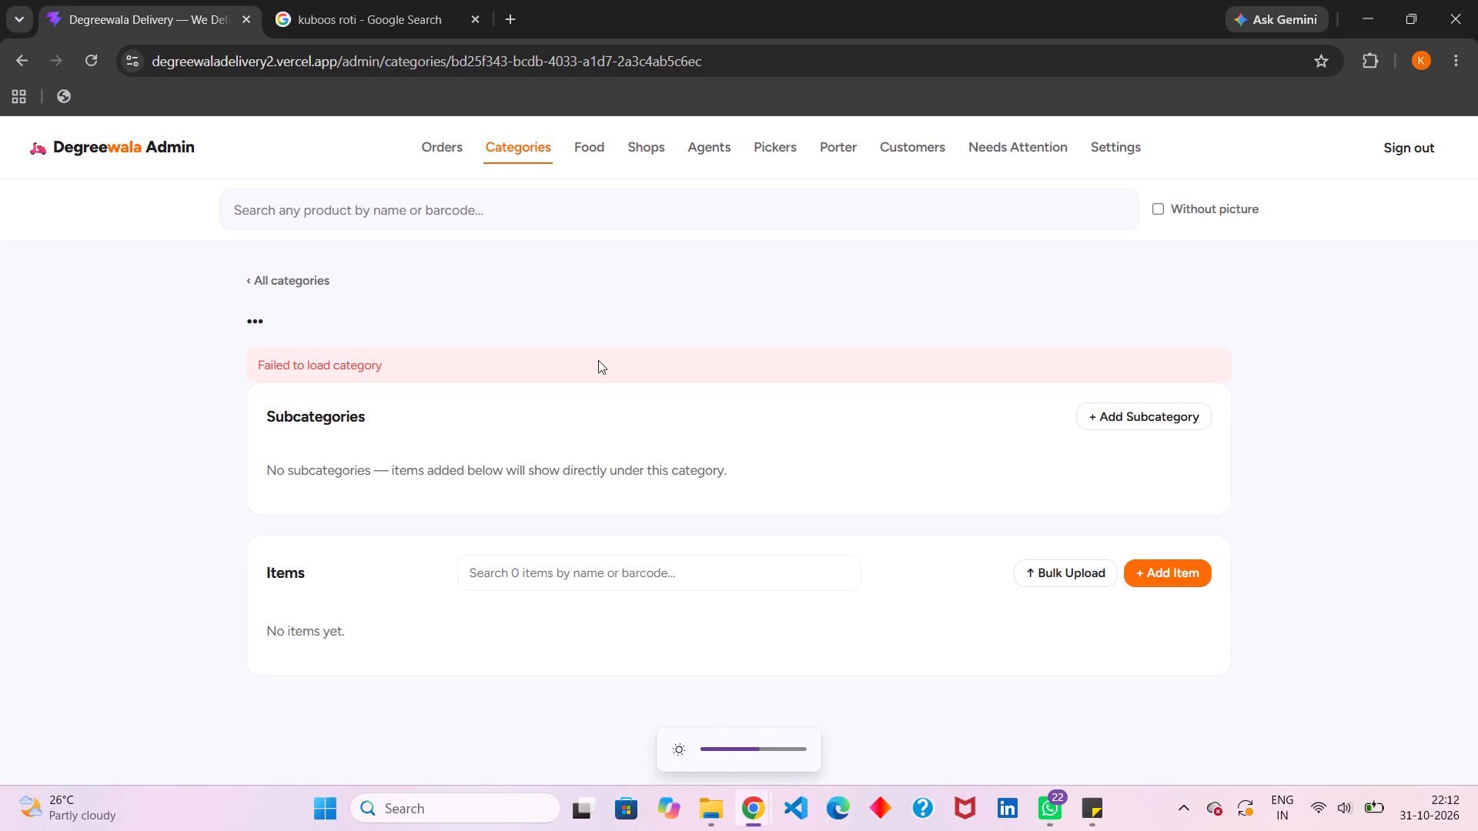
Reload the category page in the delivery admin site and close the kuboos roti image search.
click(89, 46)
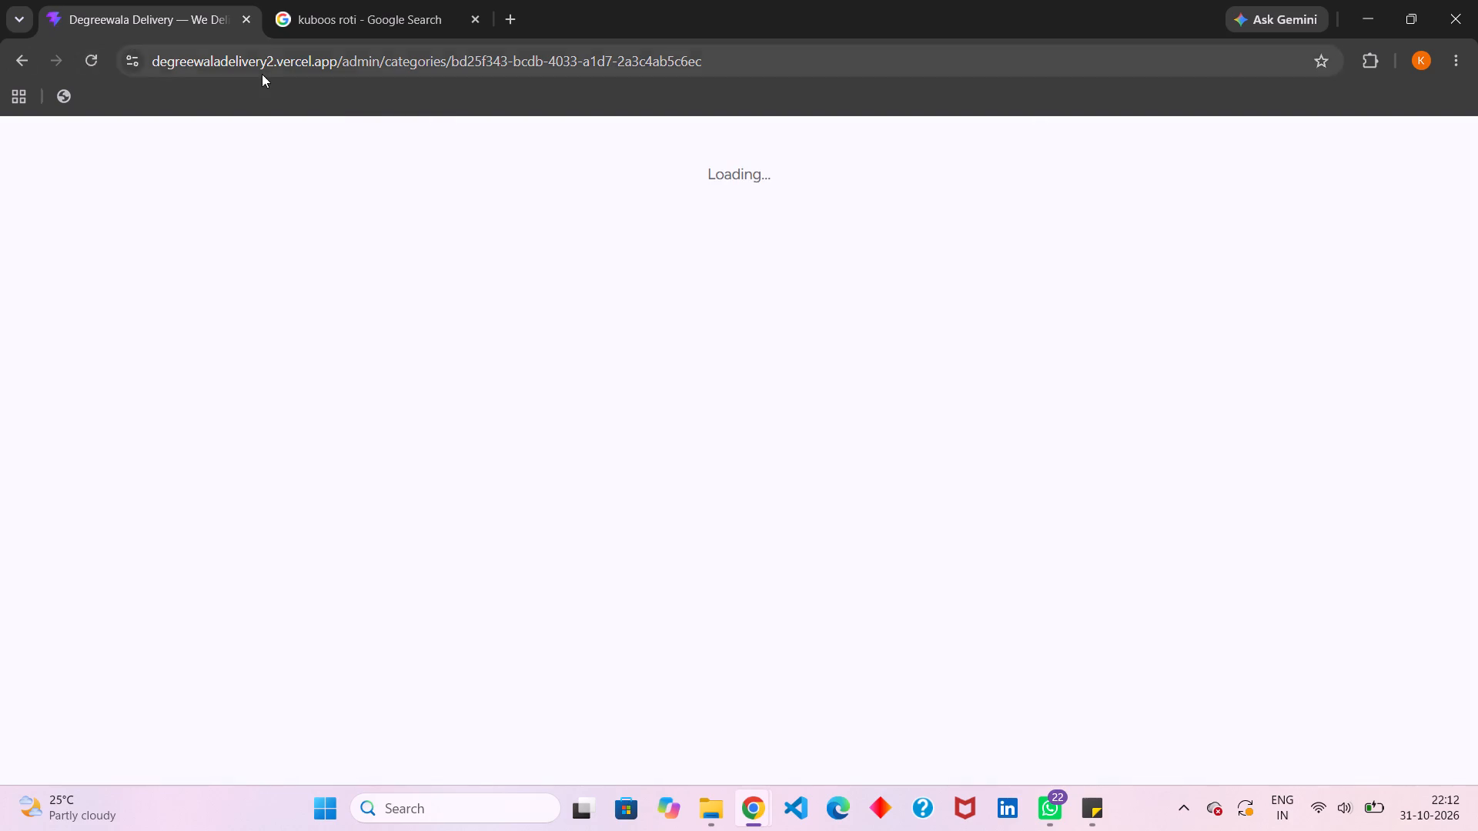
click(340, 0)
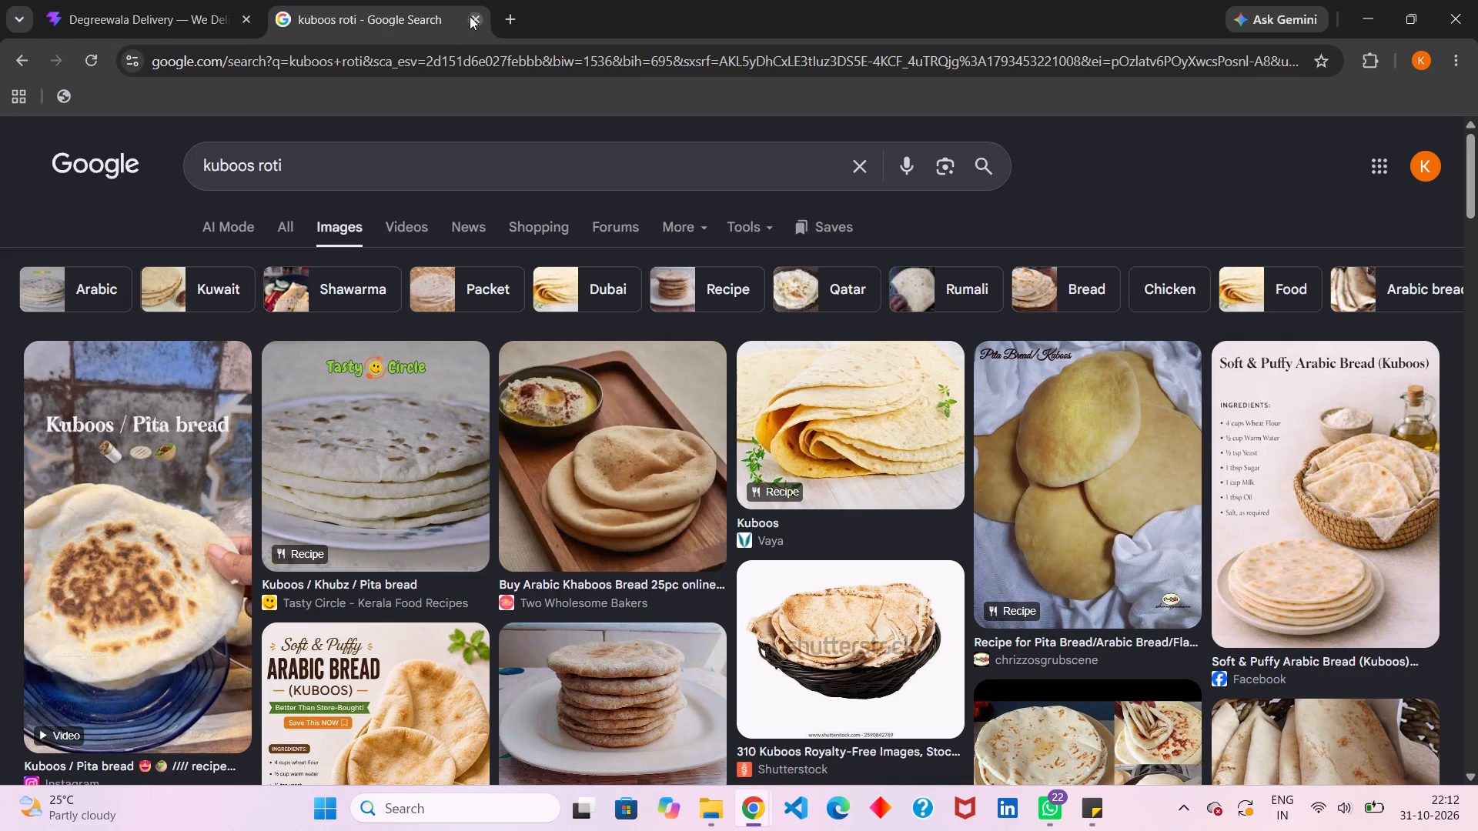
click(470, 16)
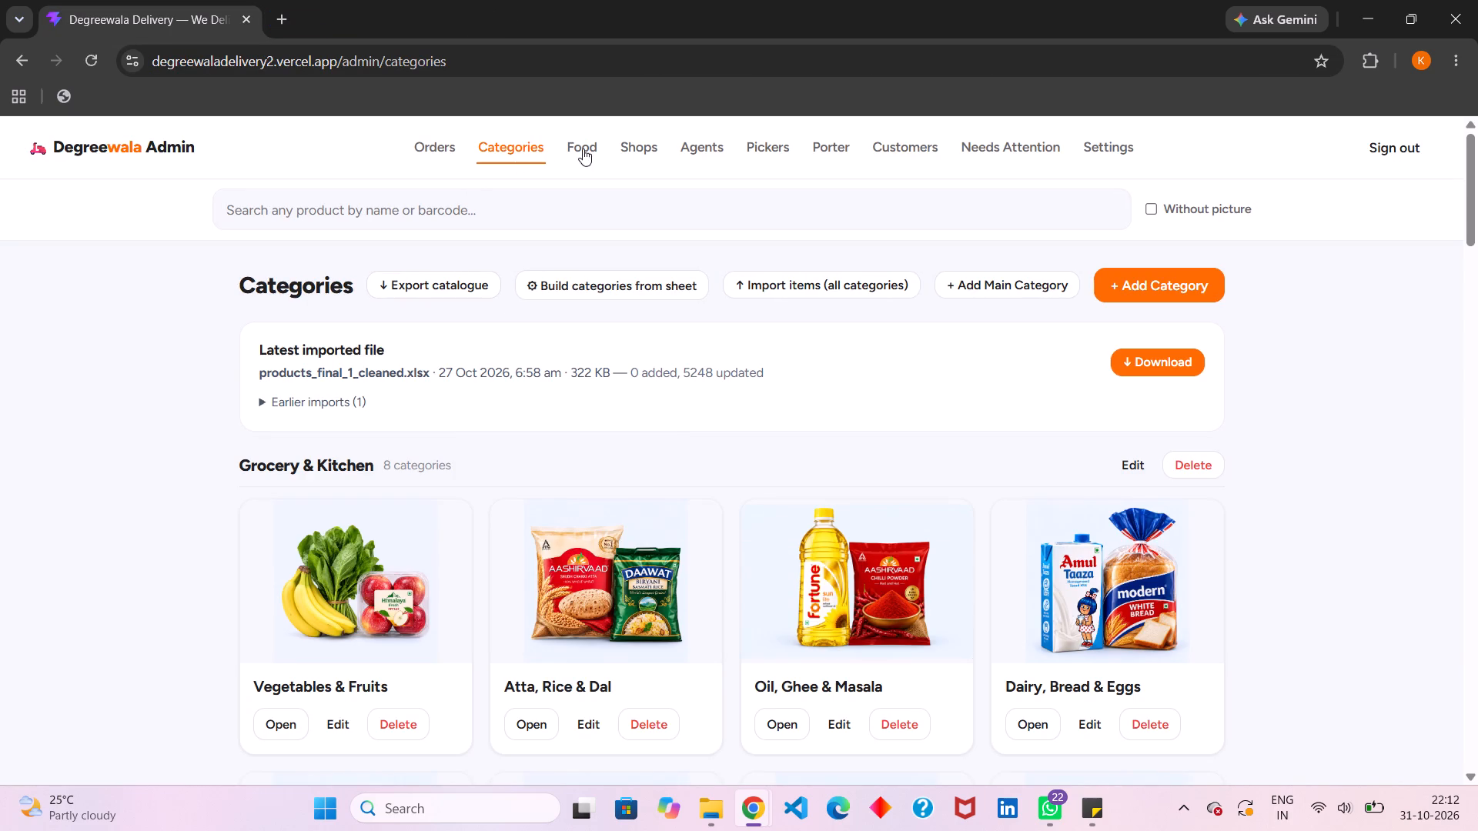
Look over the Veg categories in the Food section of the admin site.
click(583, 149)
click(660, 143)
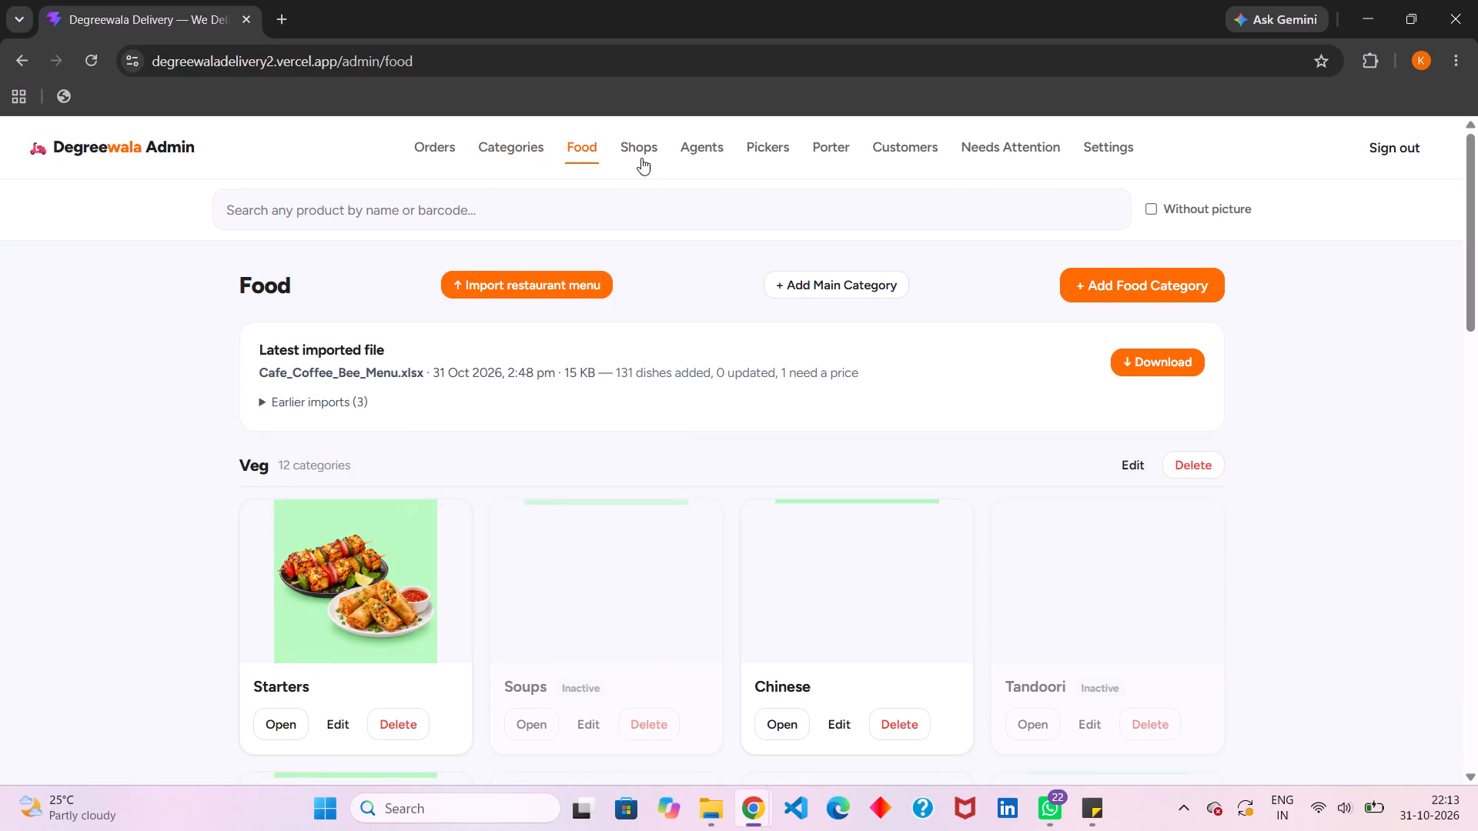
click(639, 158)
click(592, 152)
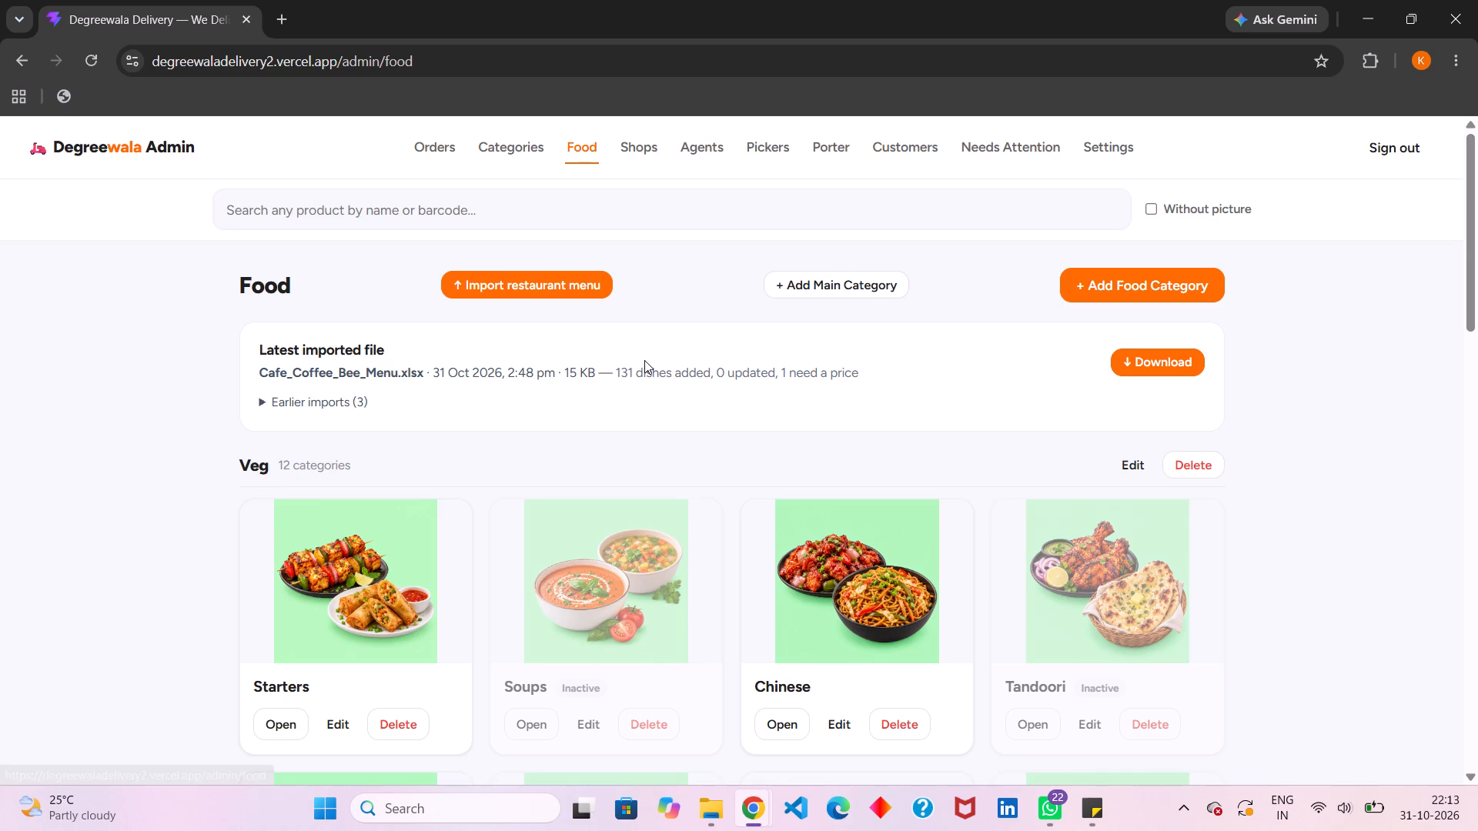
scroll(644, 360, down, 3)
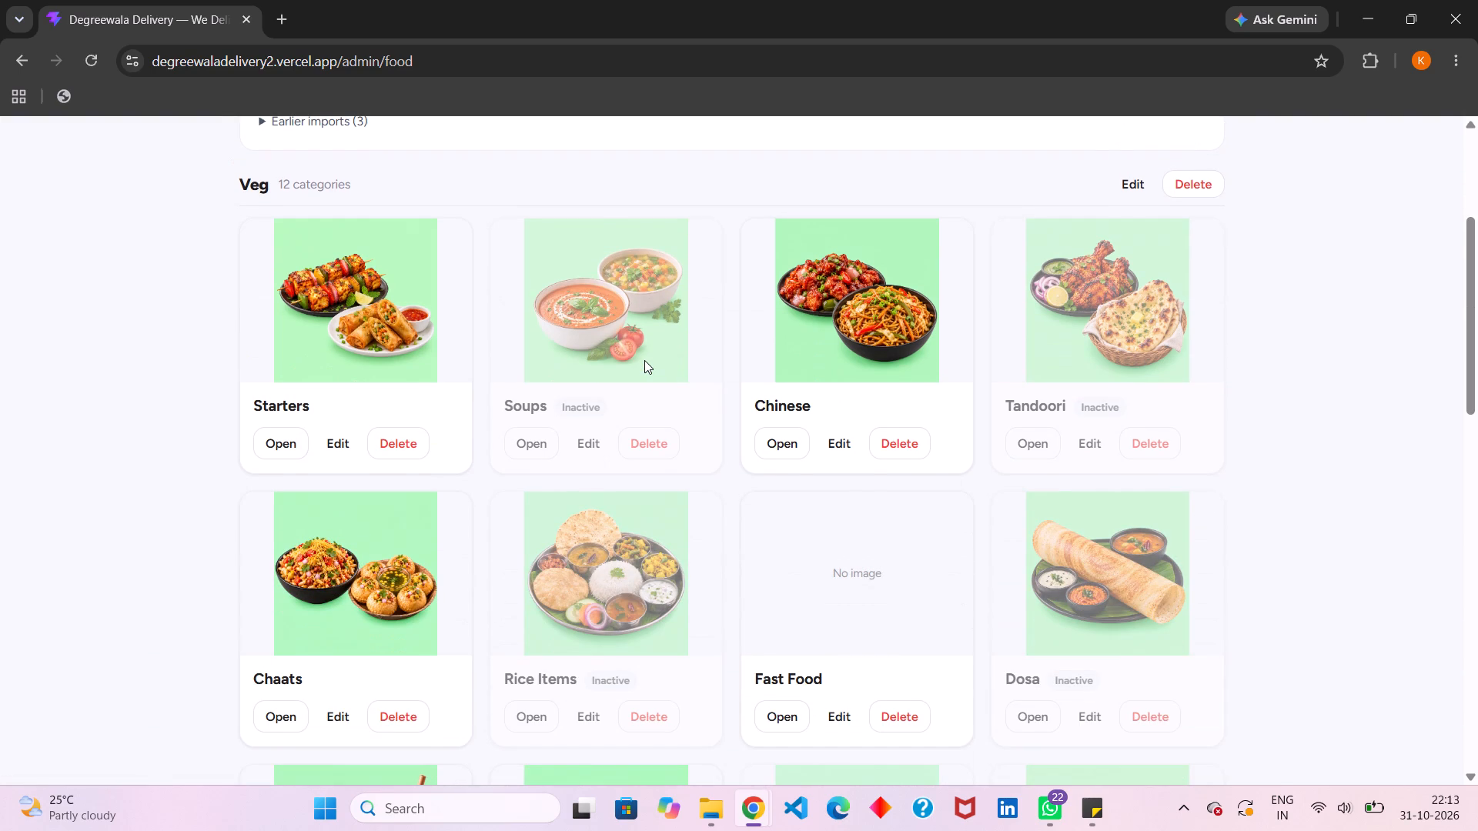
click(342, 578)
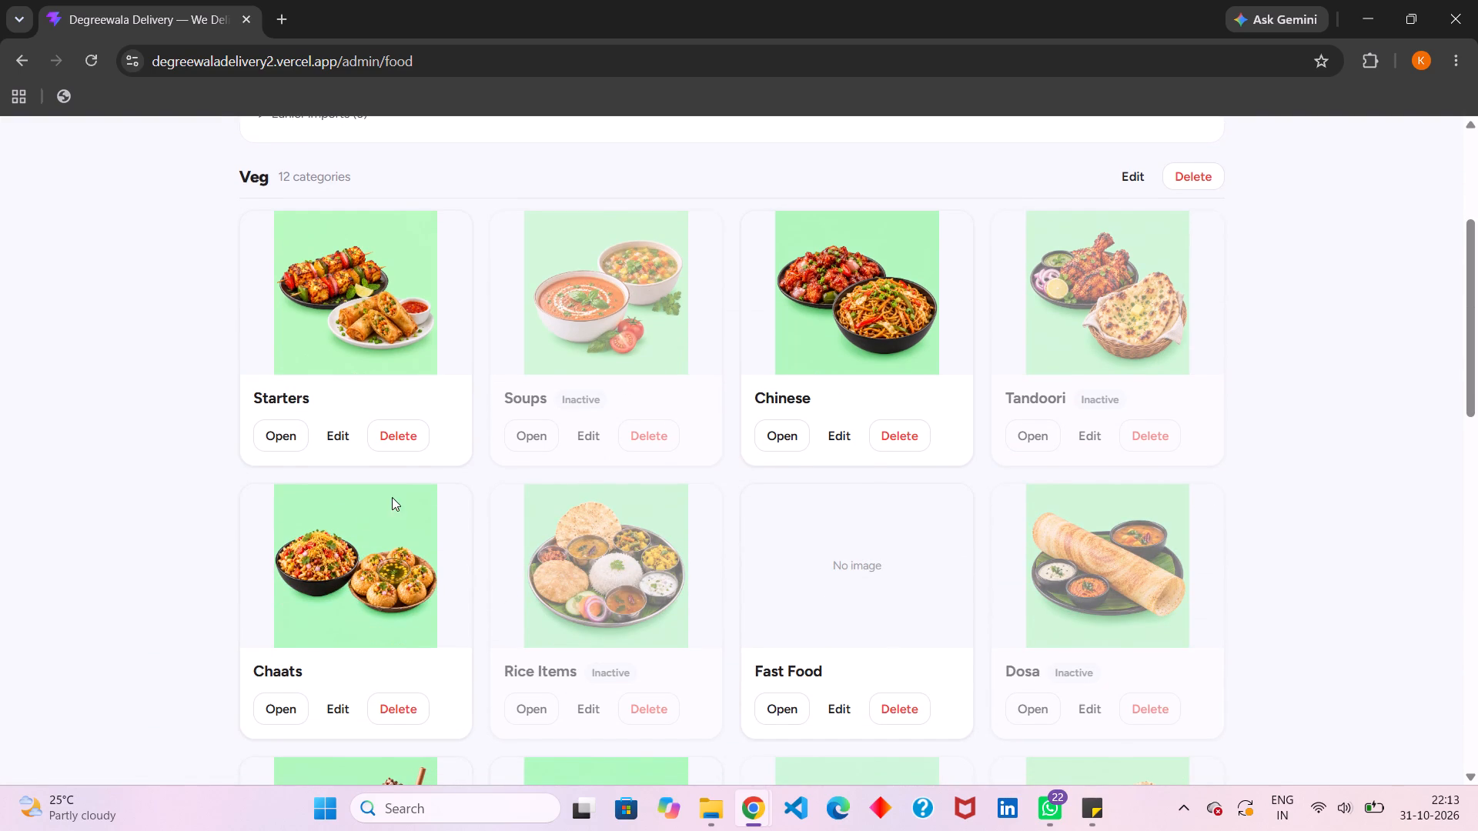
scroll(465, 485, up, 6)
Open Seegodu Cafe from the admin site's shops to reach its list of linked items.
click(635, 137)
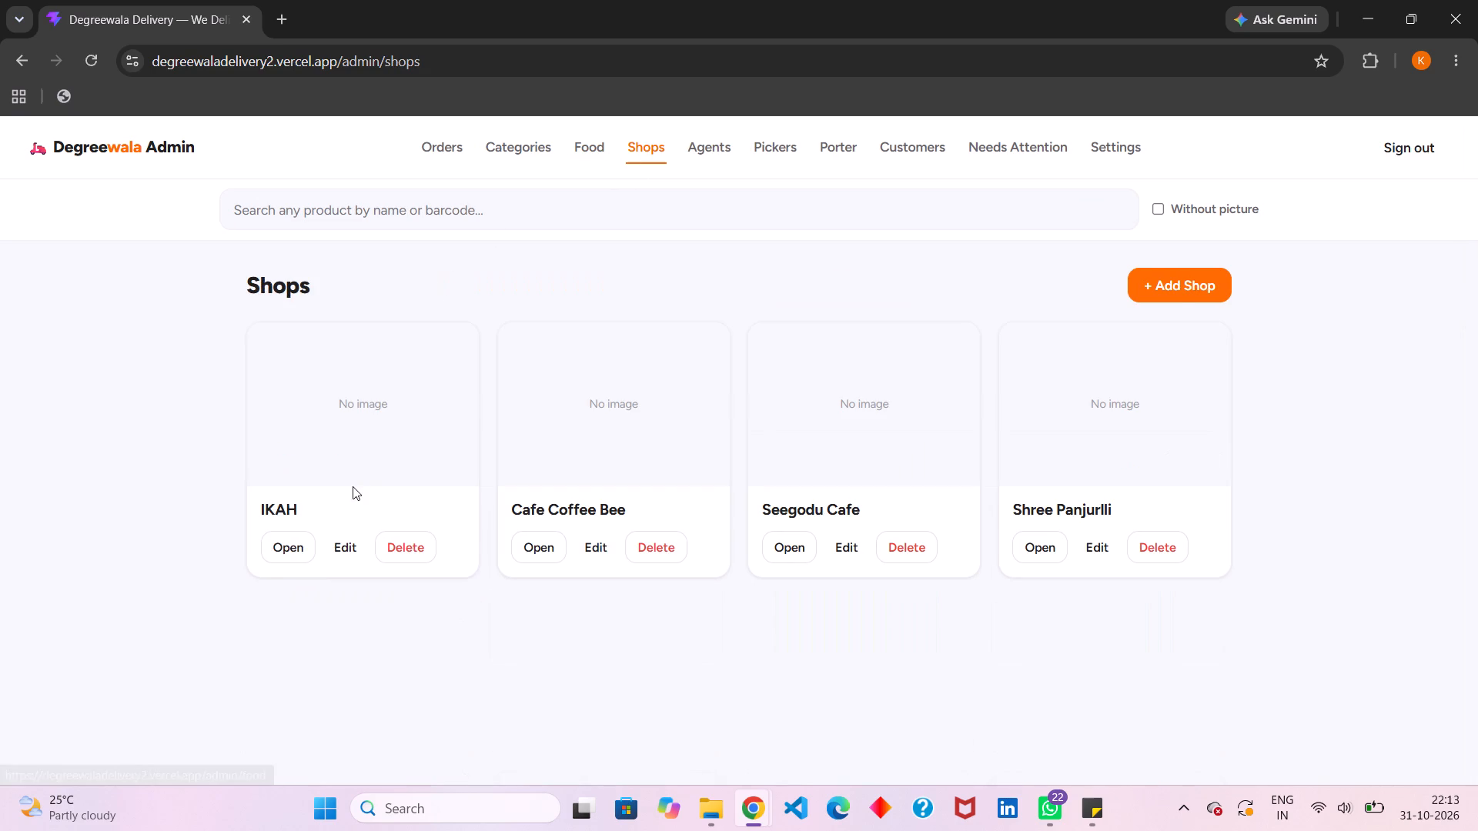
click(796, 549)
Examine Seegodu Cafe's linked items and their source categories against the sticky note of completed categories.
scroll(606, 523, down, 10)
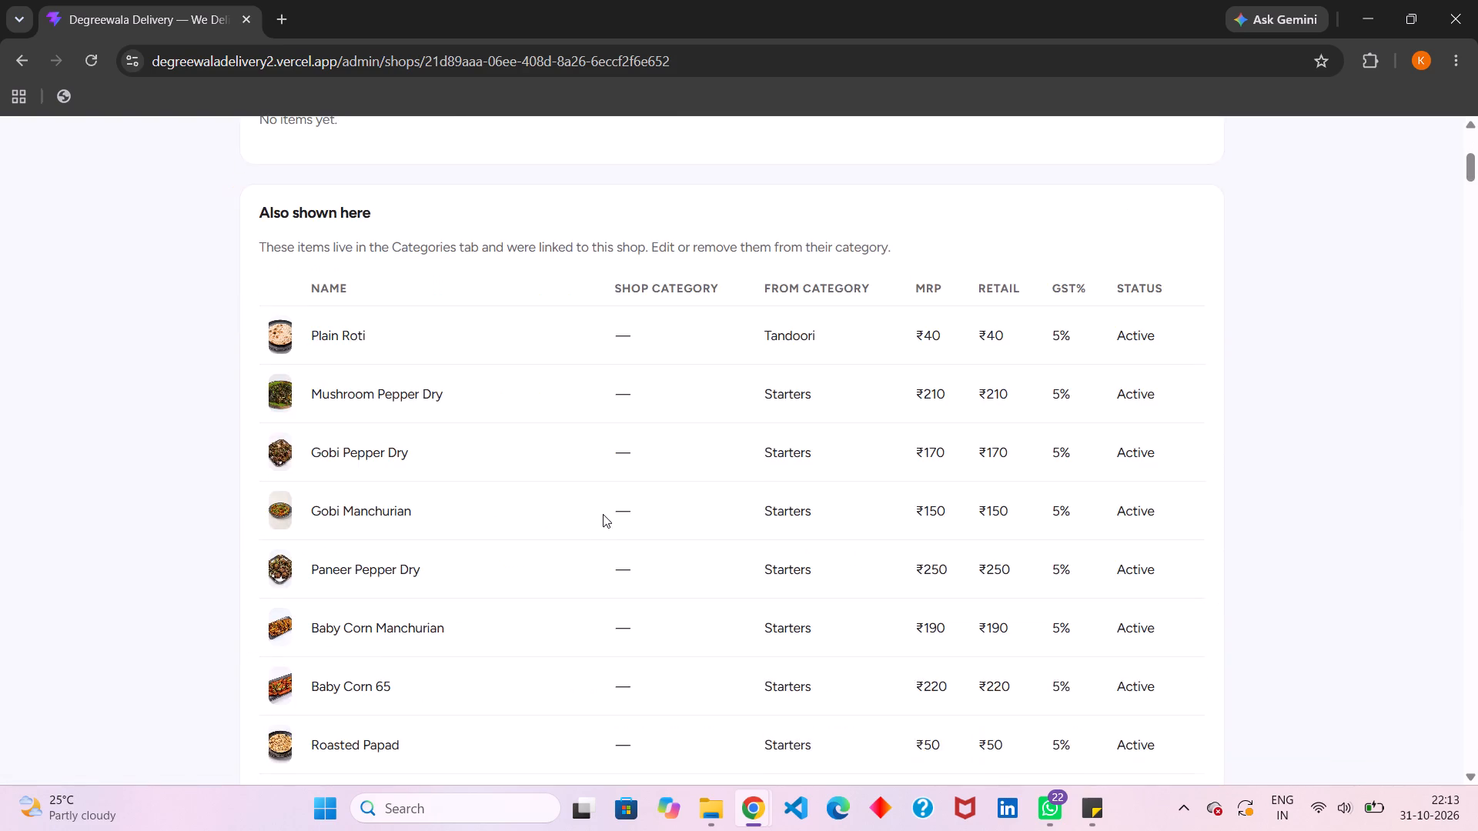
scroll(603, 514, down, 12)
scroll(603, 512, up, 2)
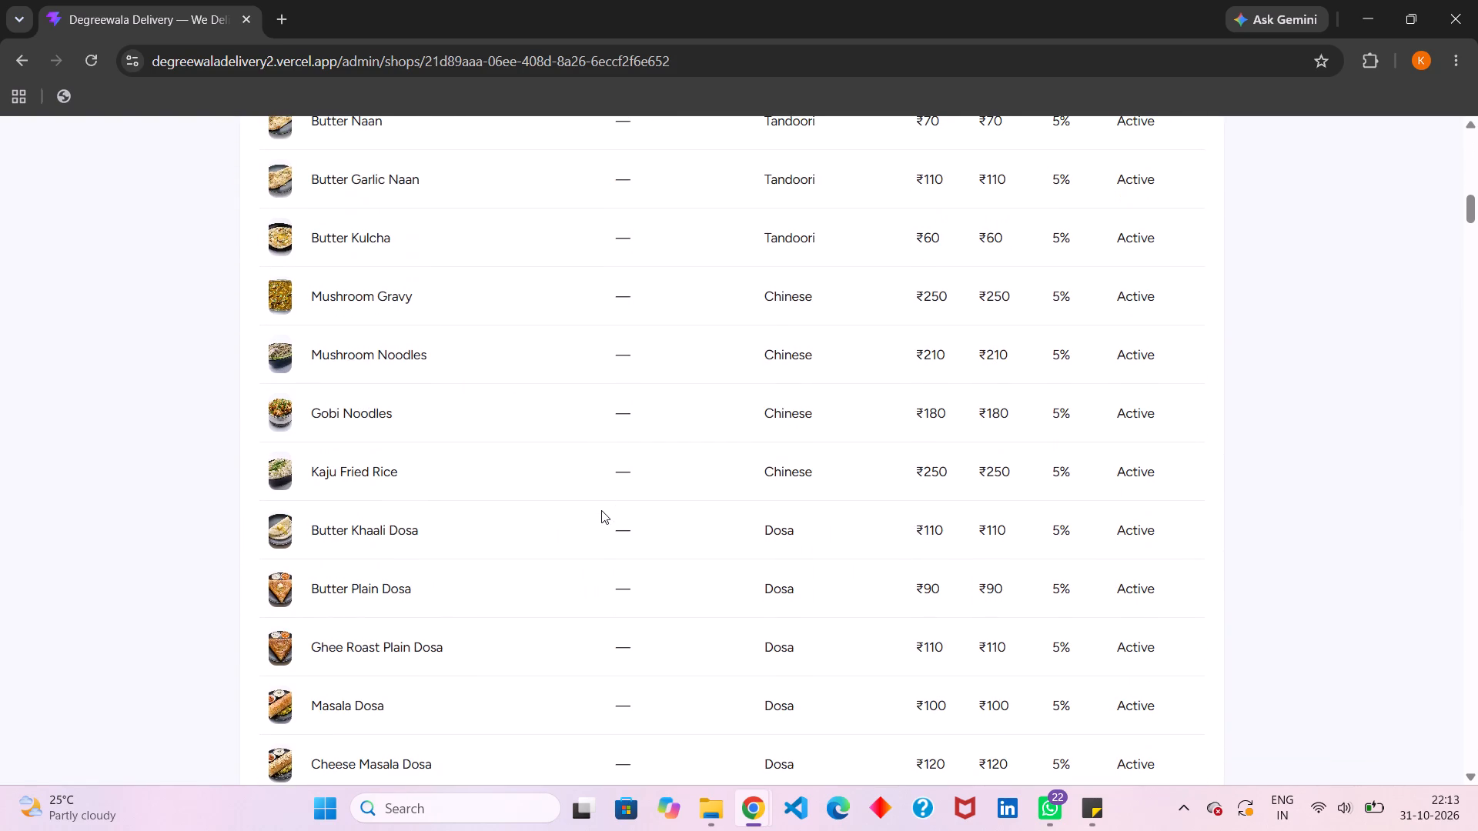
key(alt+Tab)
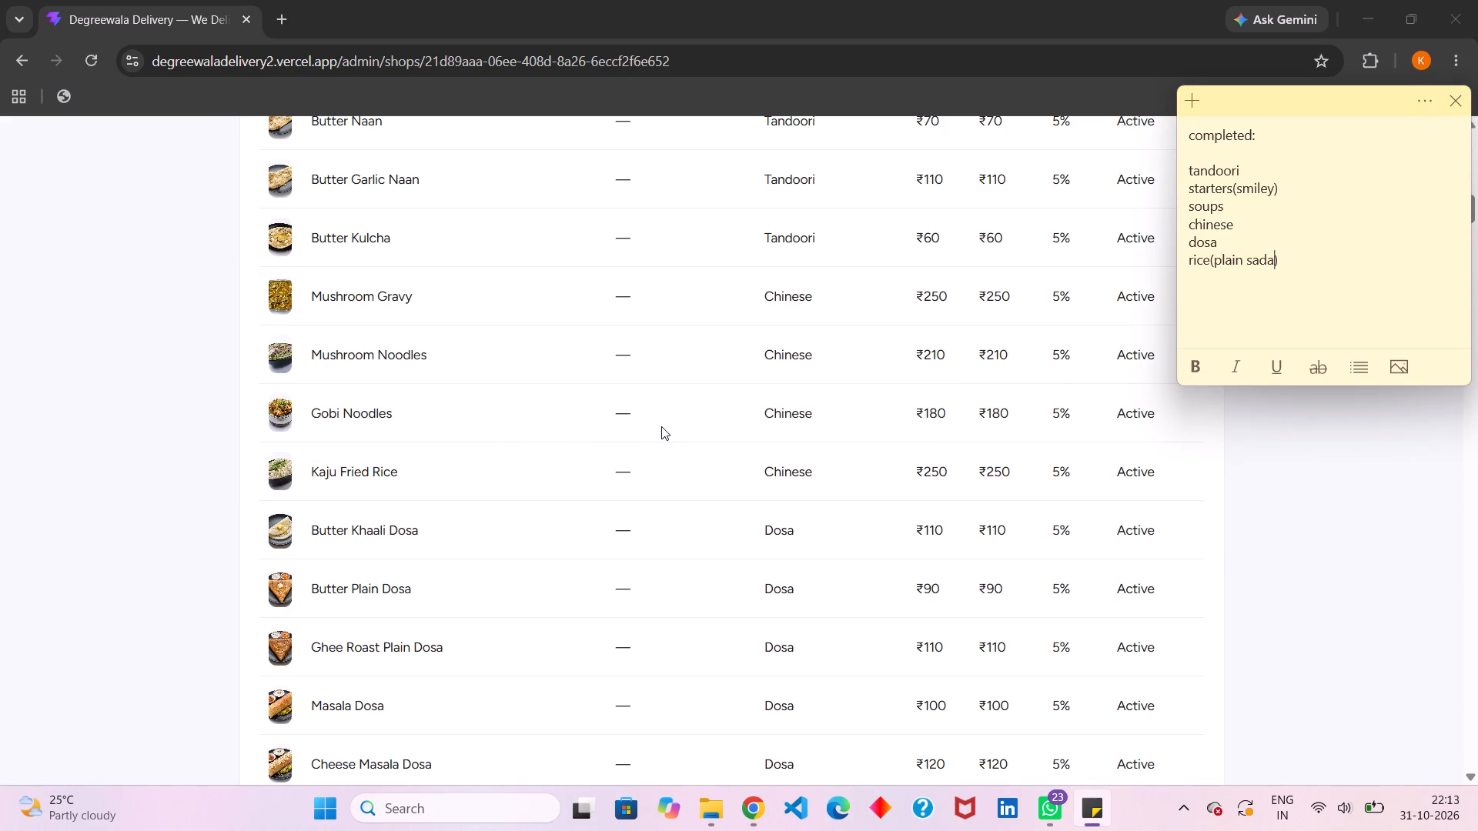
scroll(660, 426, up, 10)
scroll(665, 395, down, 4)
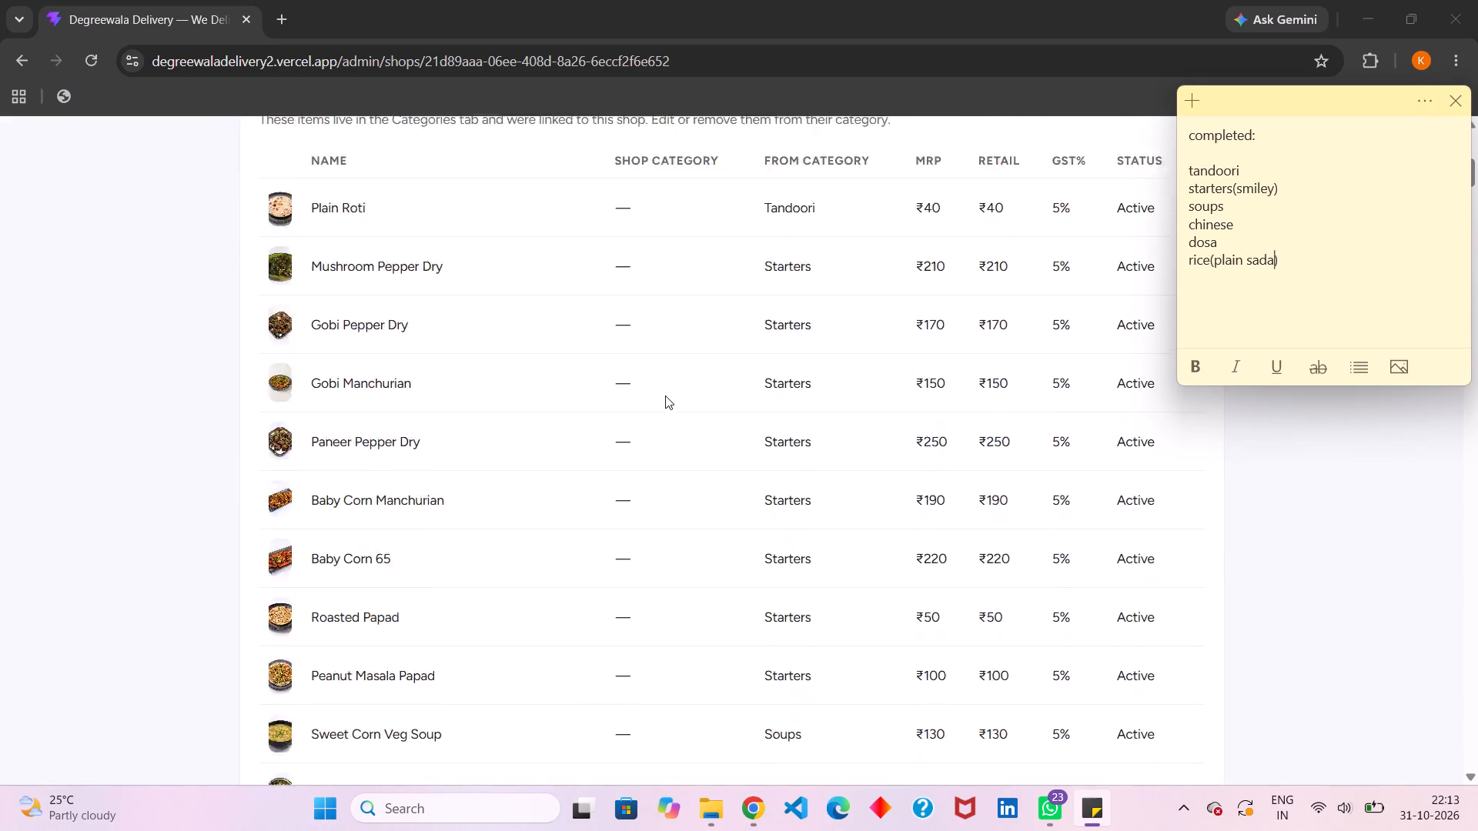
scroll(665, 395, down, 4)
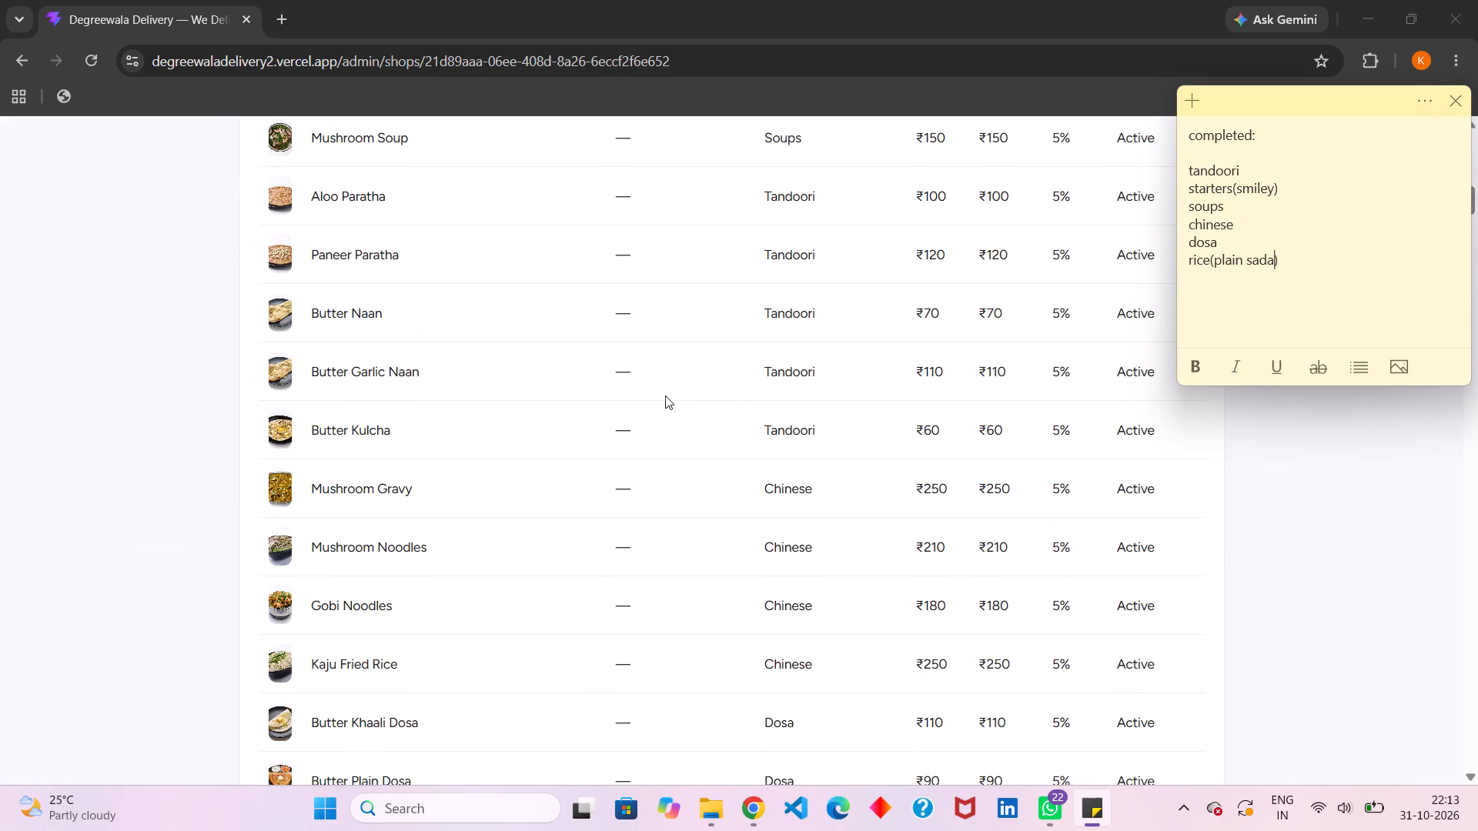
scroll(665, 395, up, 3)
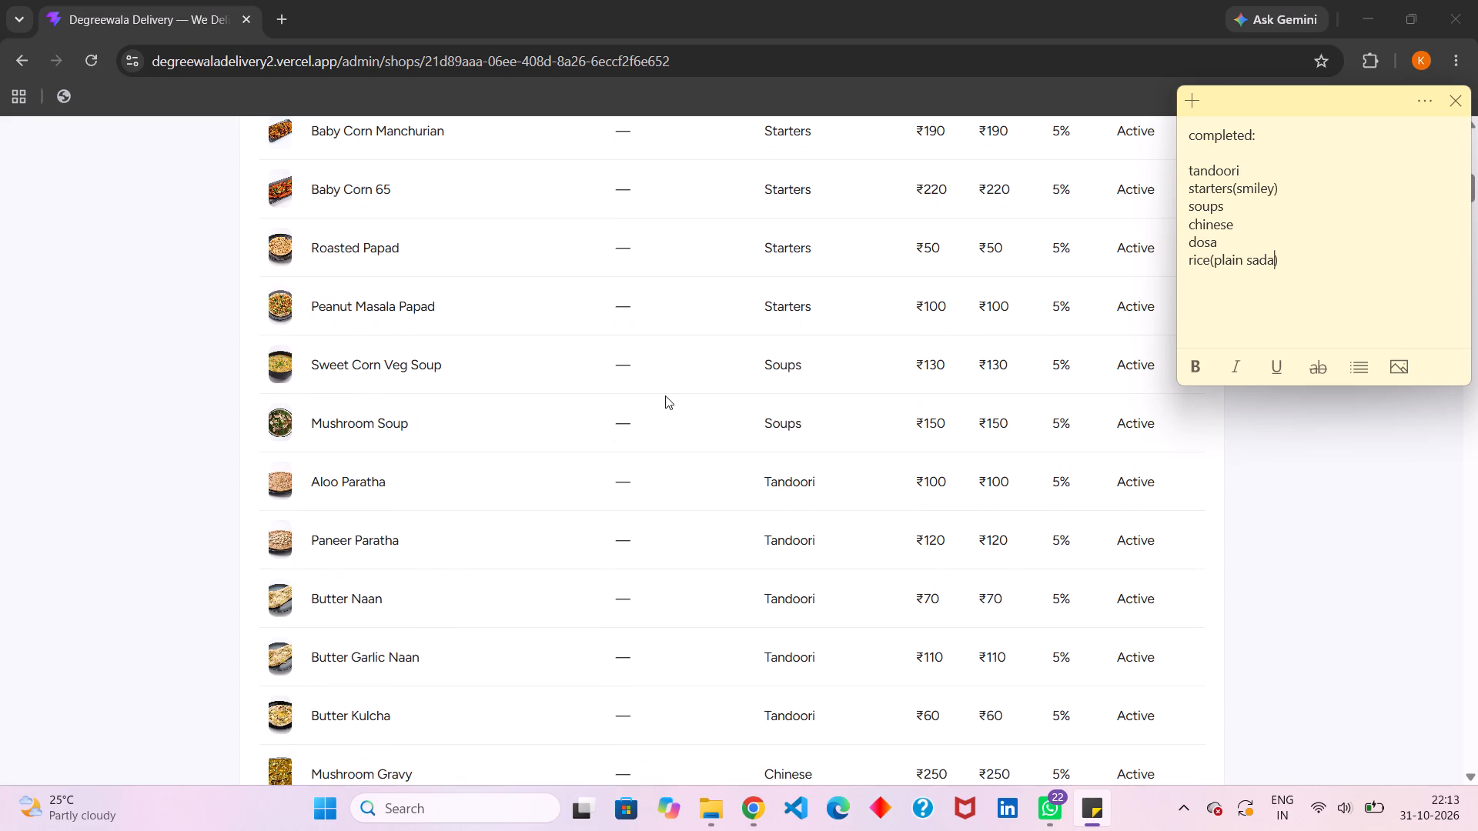
scroll(665, 395, down, 6)
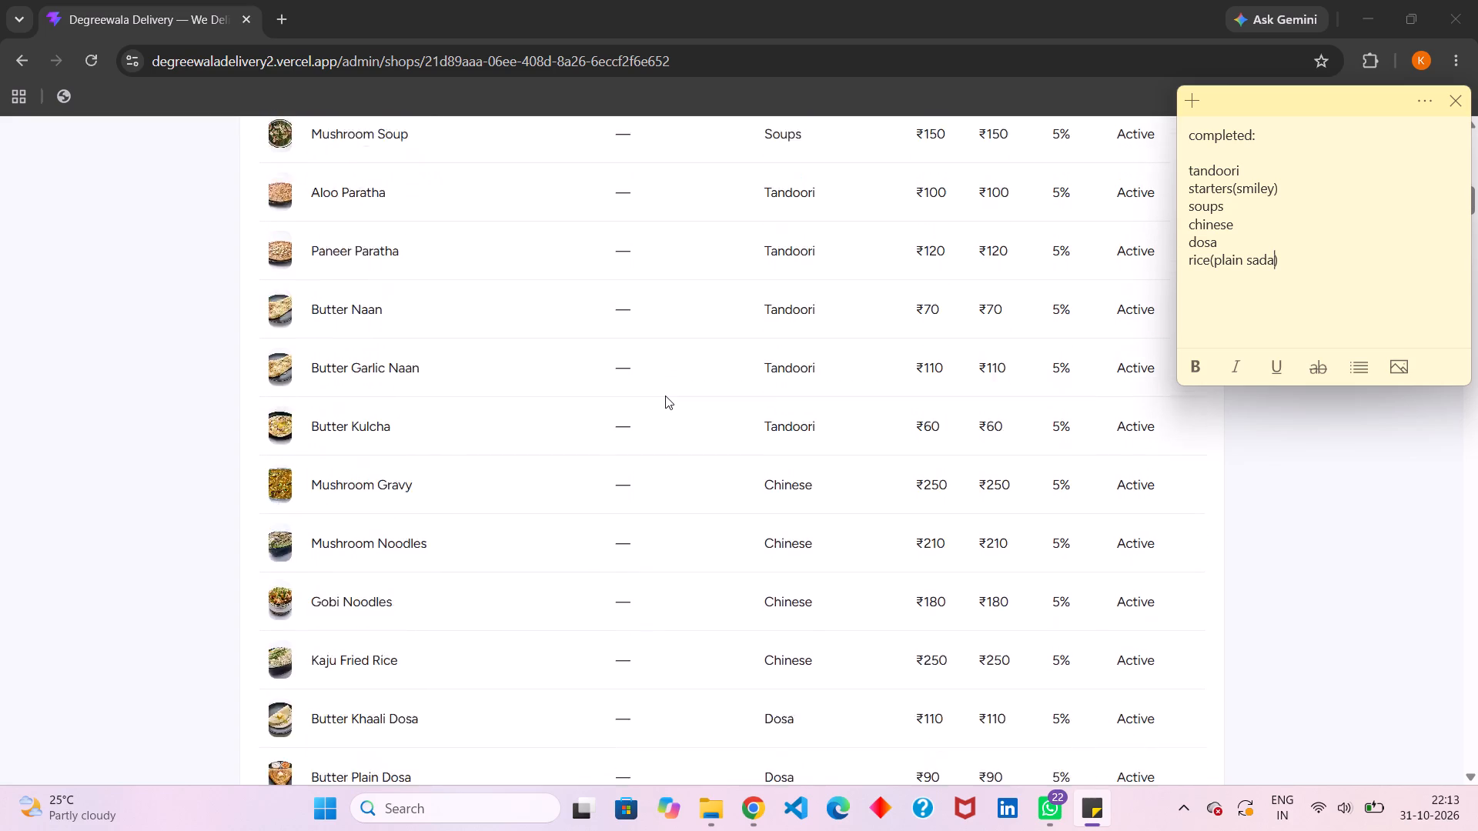
scroll(665, 395, down, 1)
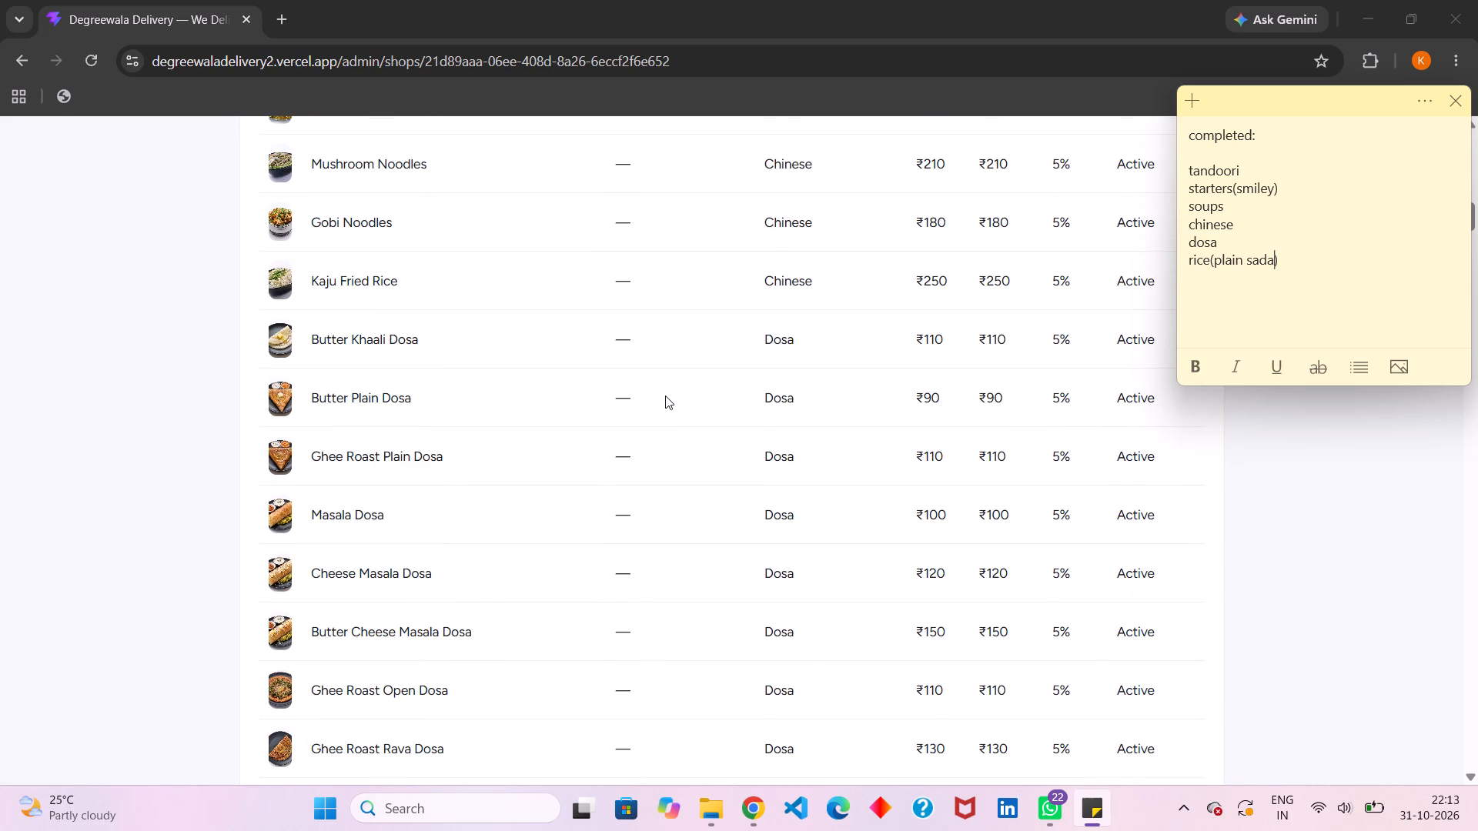
scroll(665, 395, down, 13)
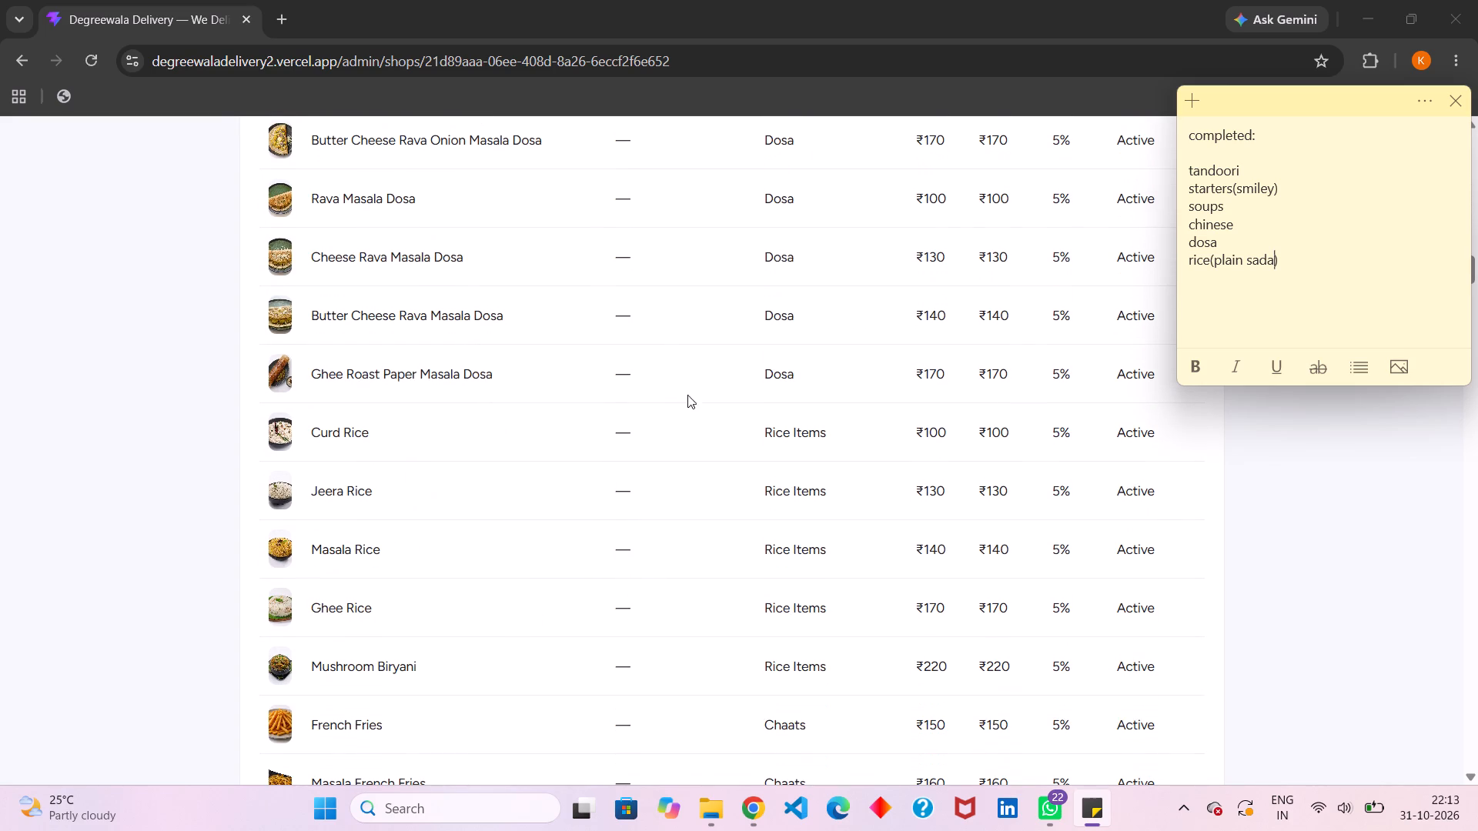
Open the Rice Items category from the shop's item list and check which of its items have pictures.
click(785, 430)
scroll(752, 431, down, 3)
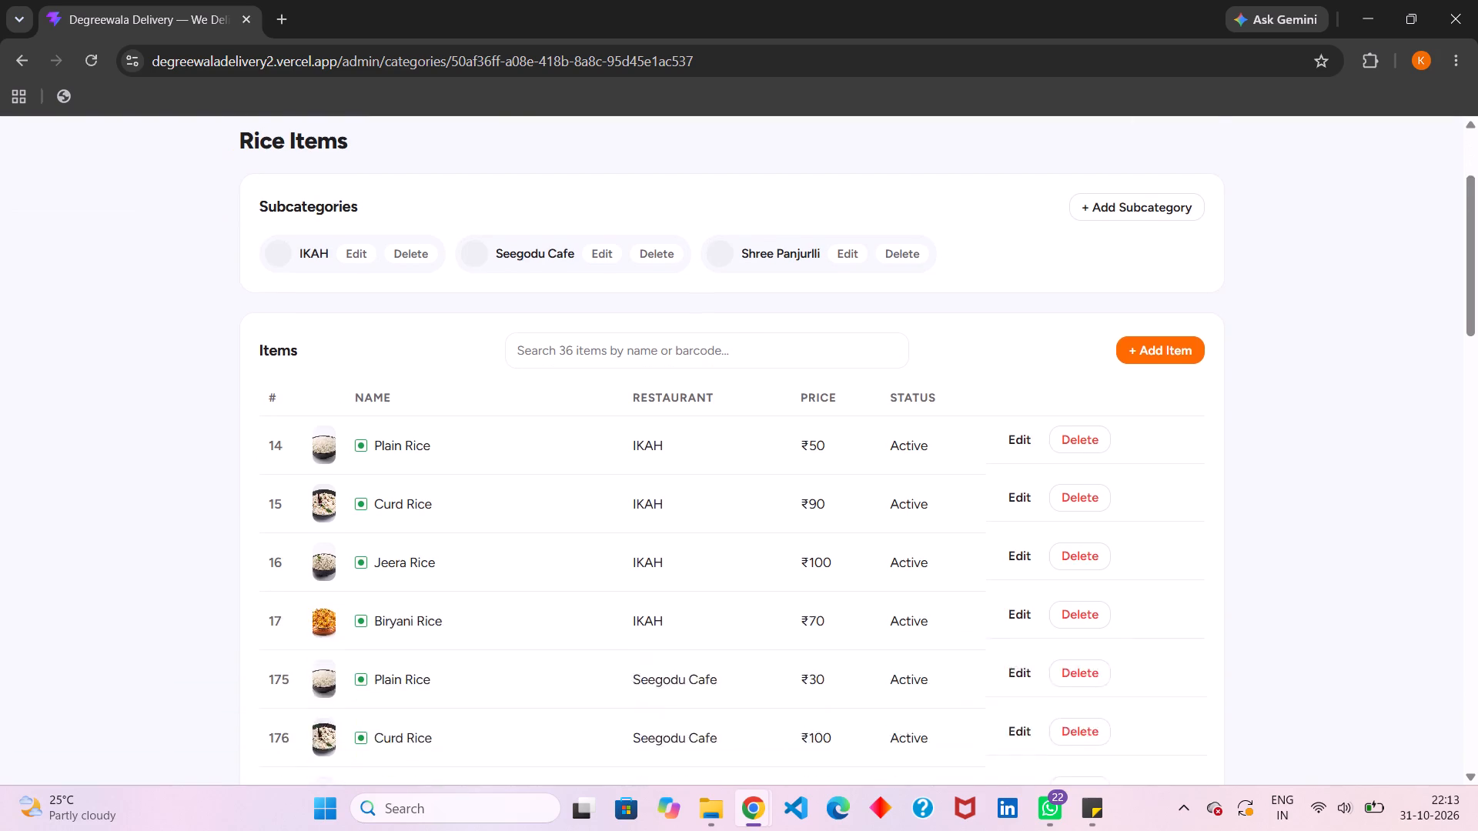
scroll(752, 431, down, 4)
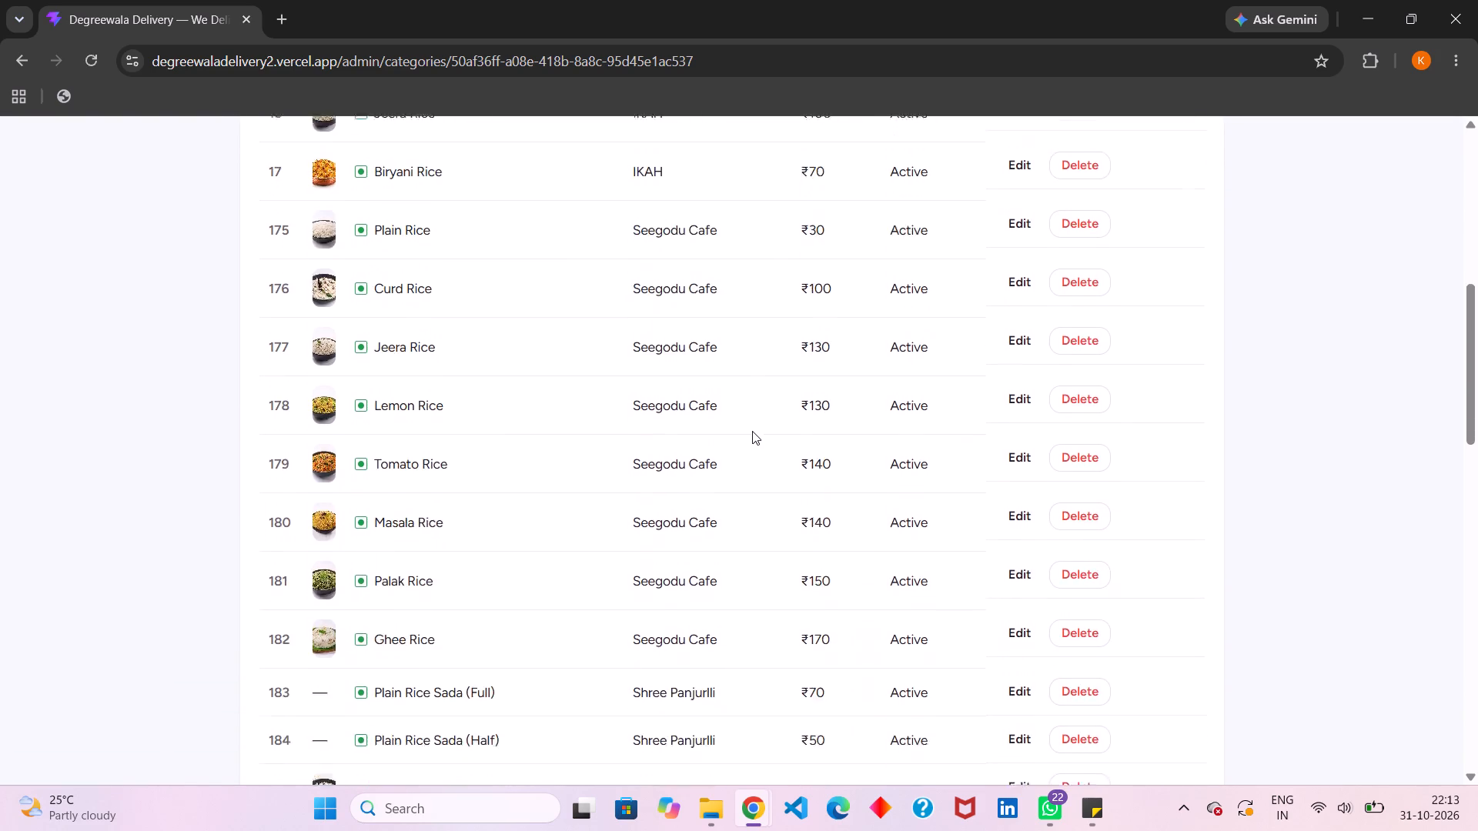
scroll(752, 431, down, 6)
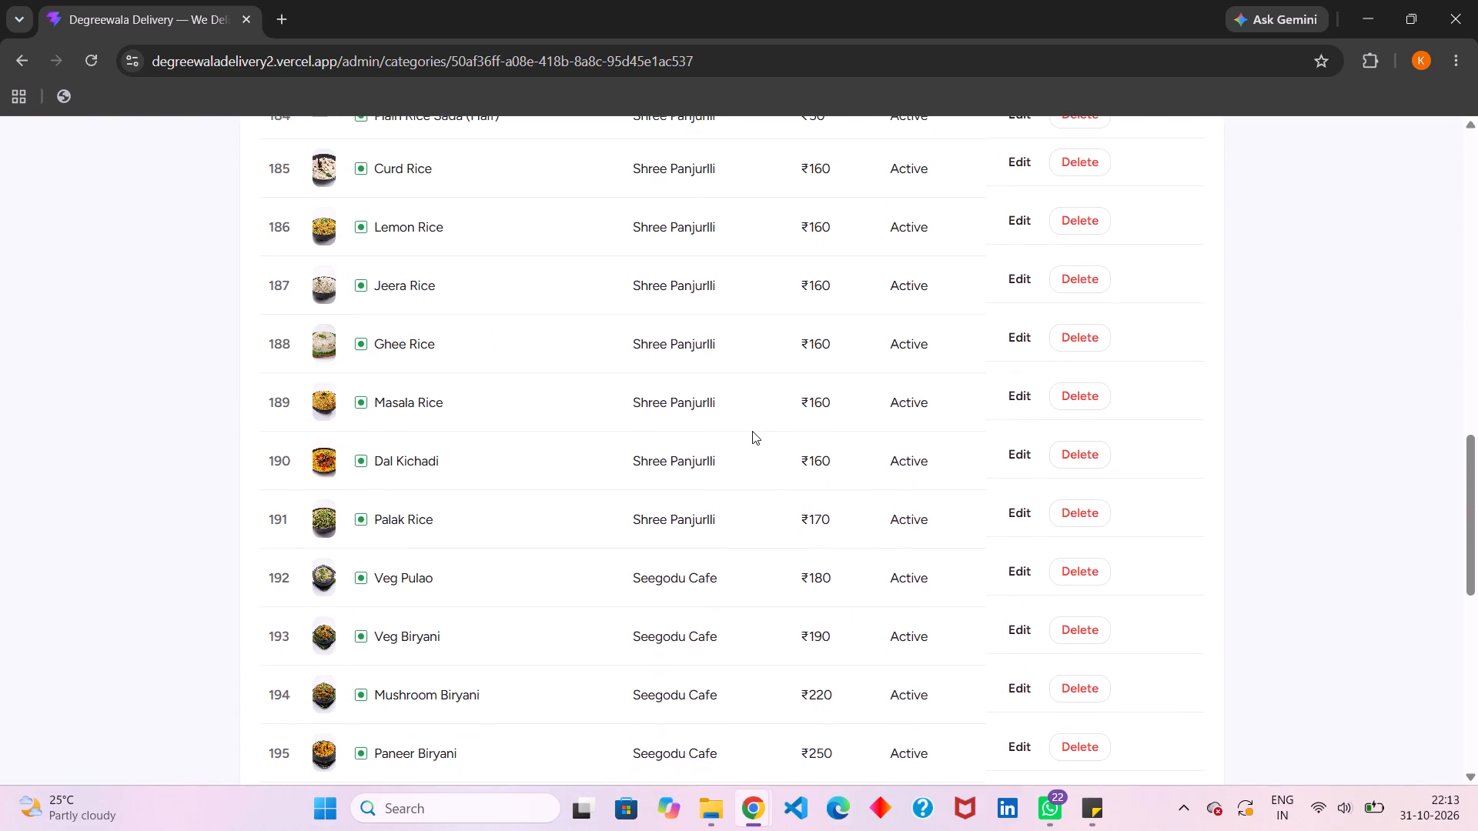
scroll(752, 431, down, 11)
Go back to Seegodu Cafe's linked items and open the Chaats category from there.
click(752, 431)
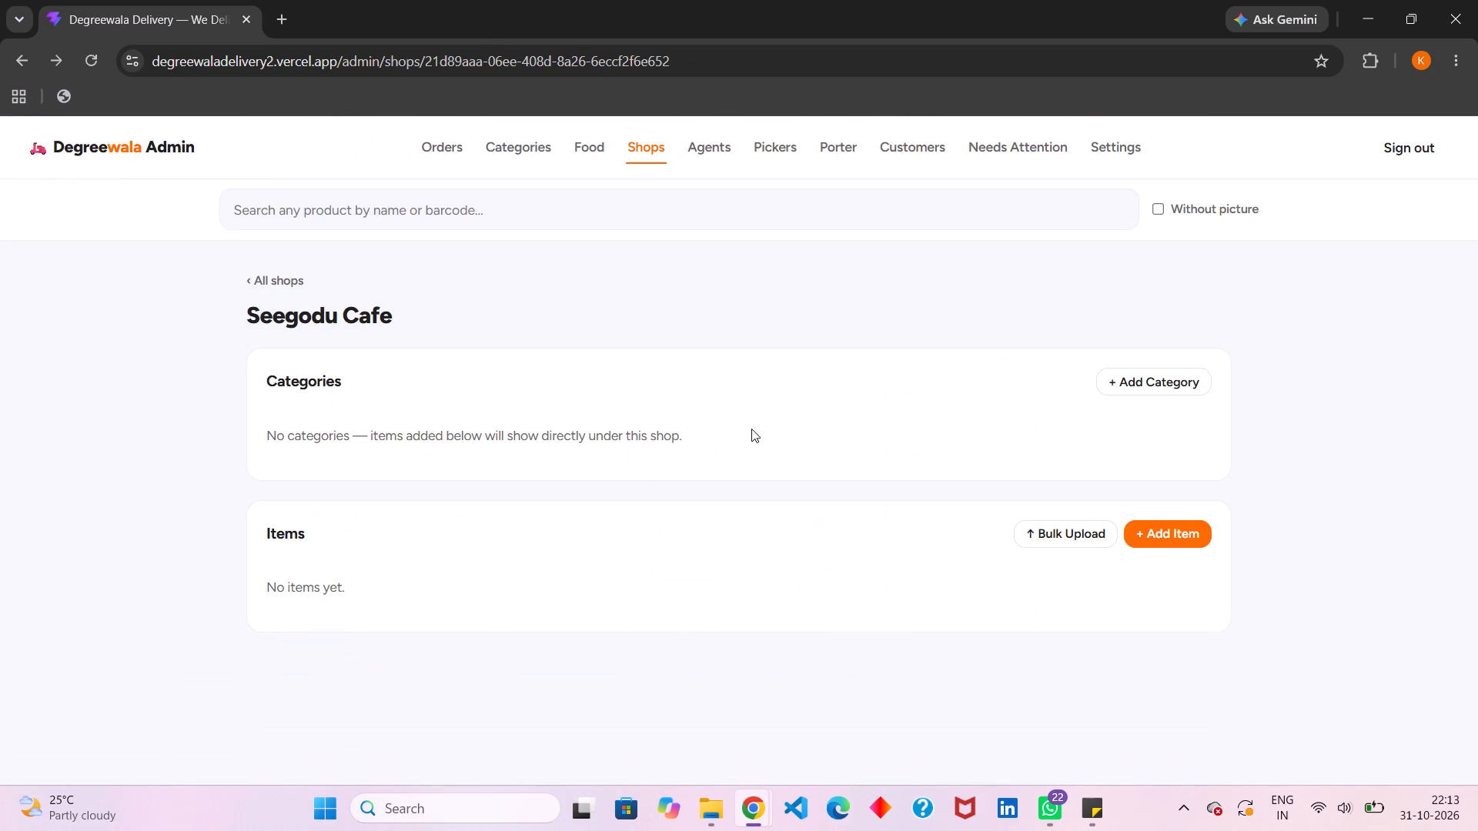
scroll(751, 429, down, 6)
key(alt+Tab)
scroll(749, 429, down, 2)
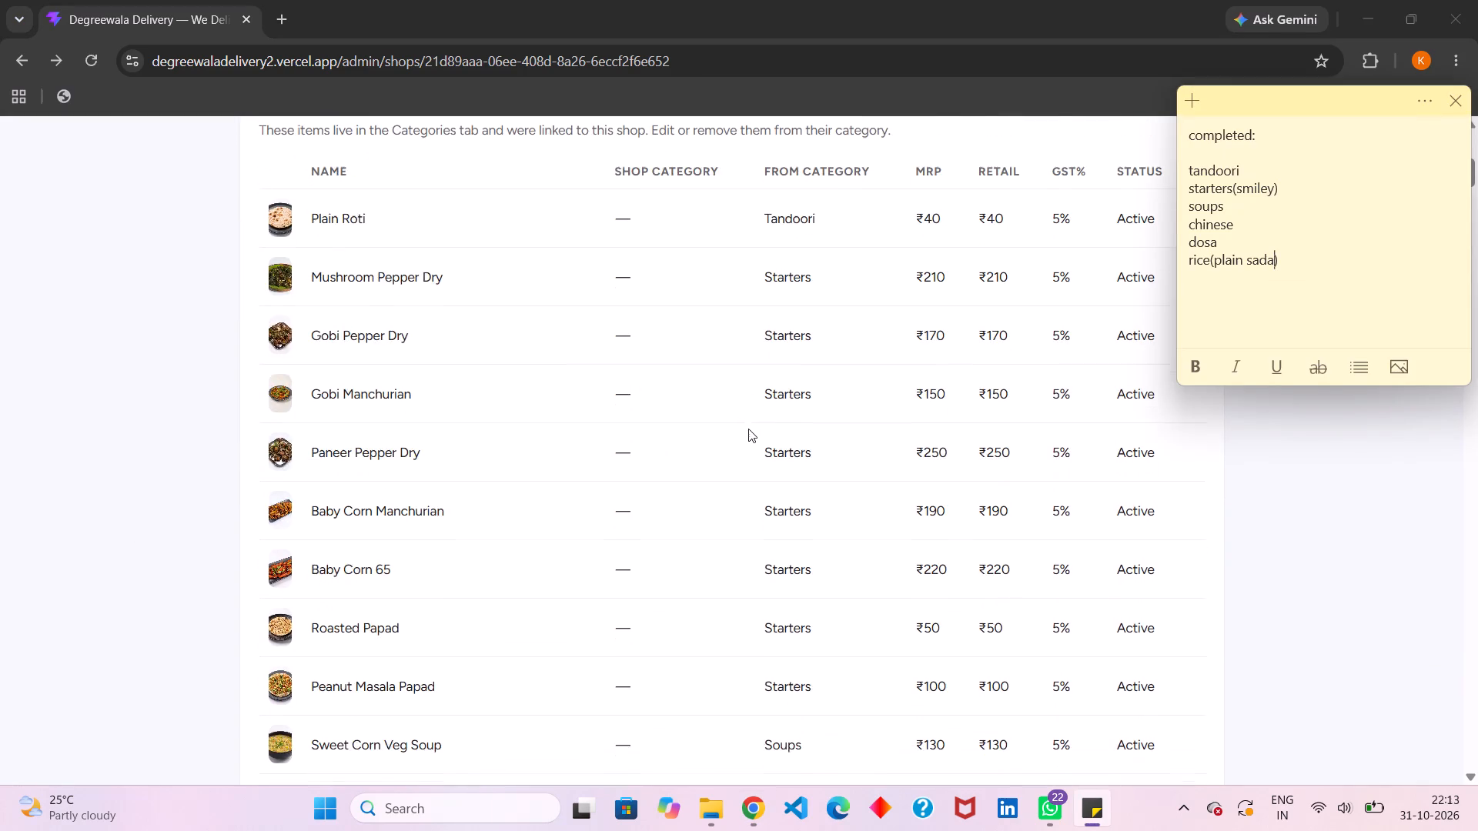
scroll(748, 429, down, 17)
scroll(748, 435, up, 1)
scroll(749, 437, down, 12)
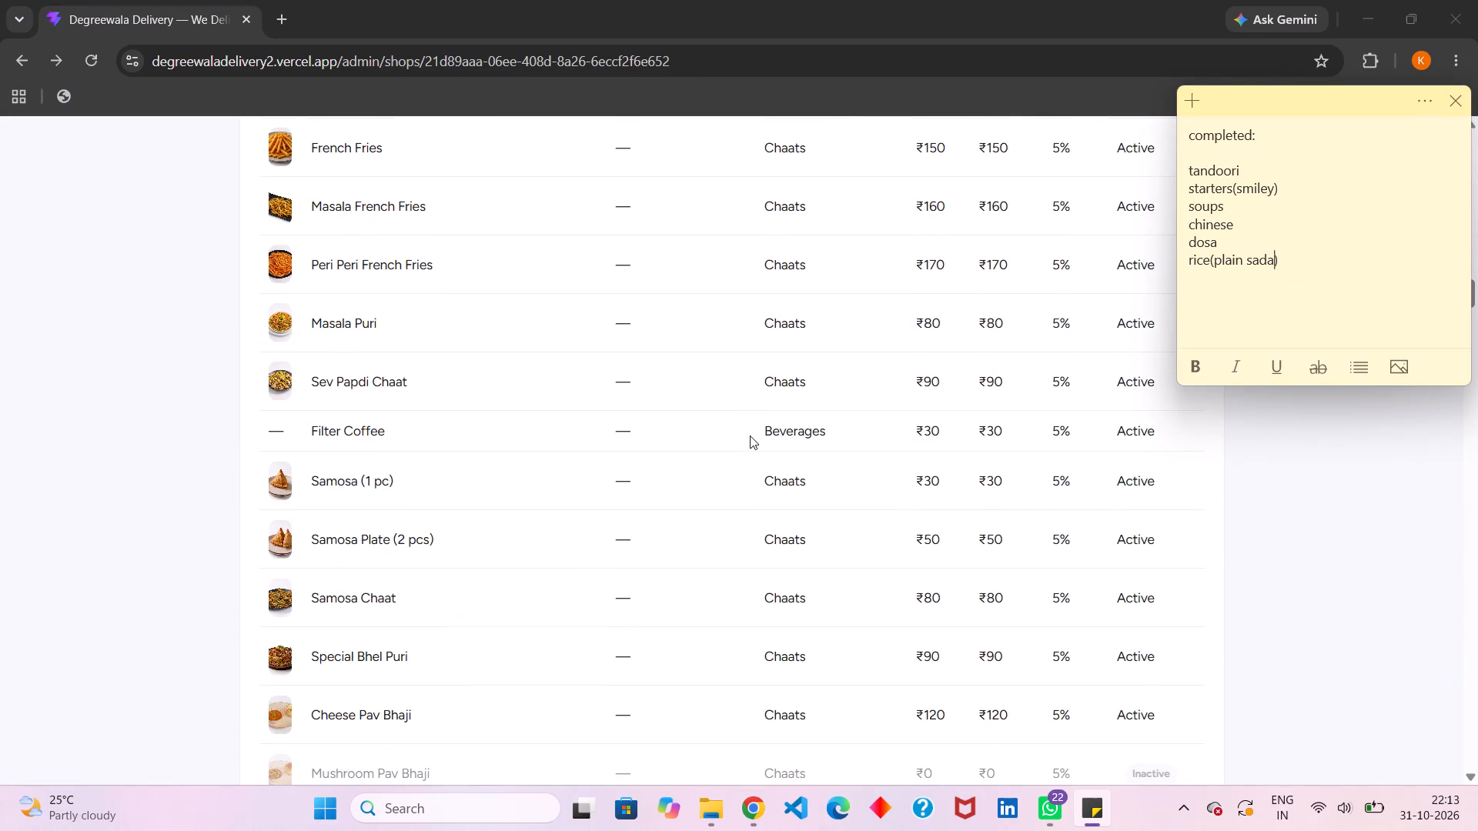
scroll(750, 436, up, 1)
click(777, 426)
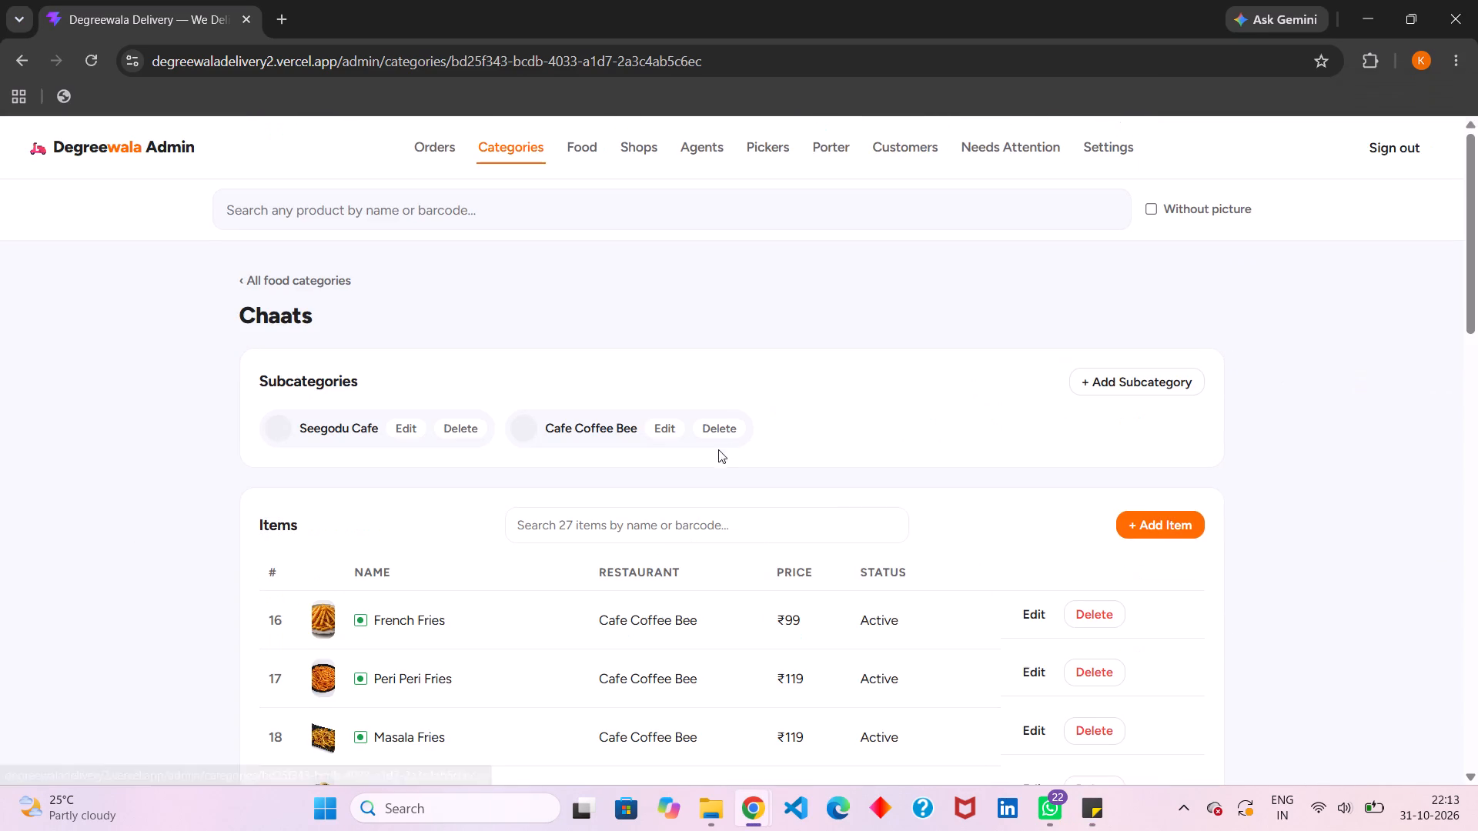
Examine the full Chaats item list for missing pictures across the Cafe Coffee Bee and Seegodu Cafe entries.
scroll(705, 454, down, 14)
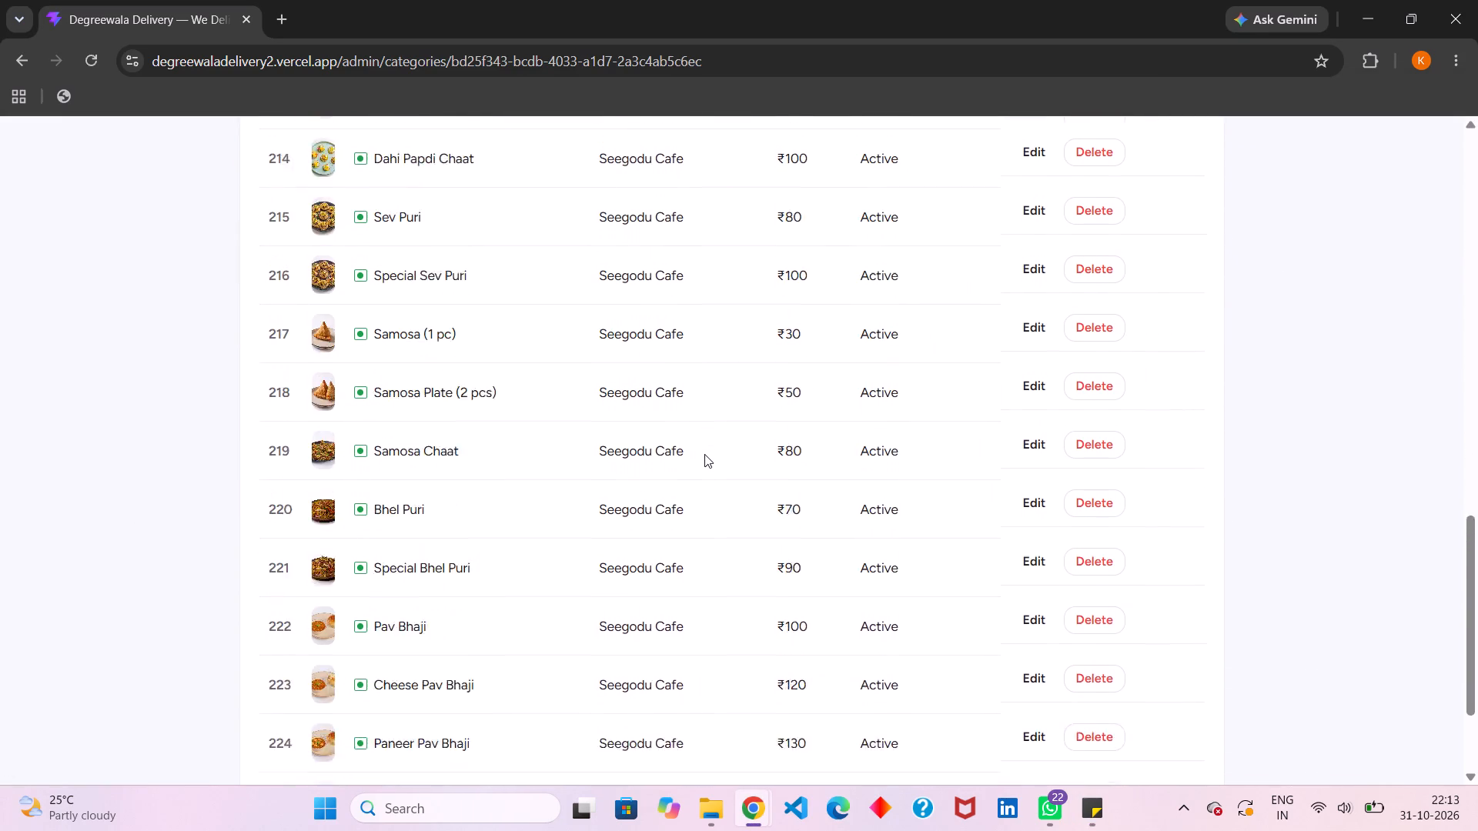
scroll(704, 454, down, 4)
scroll(704, 454, up, 16)
scroll(704, 454, down, 3)
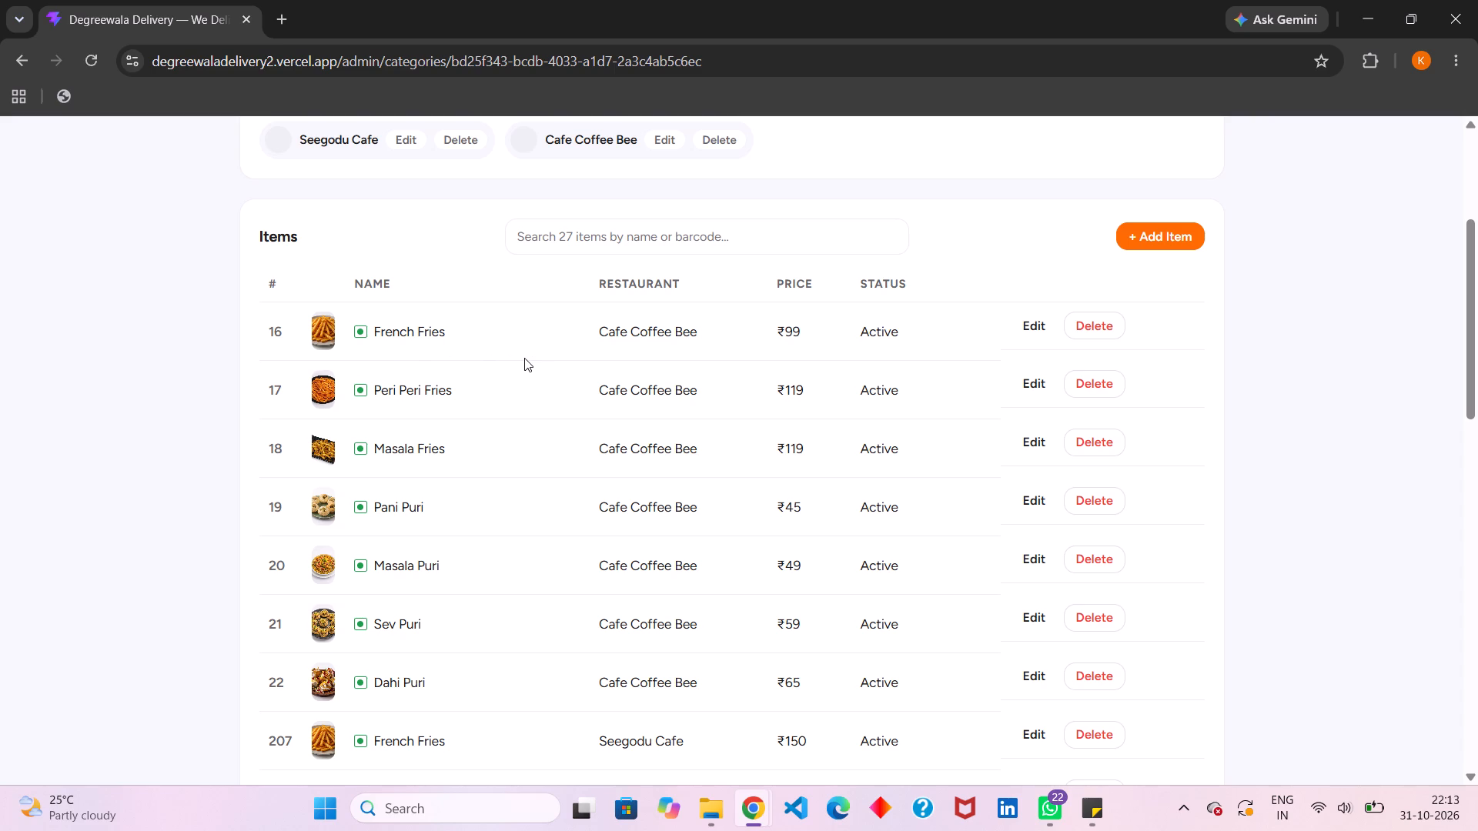
scroll(524, 358, down, 1)
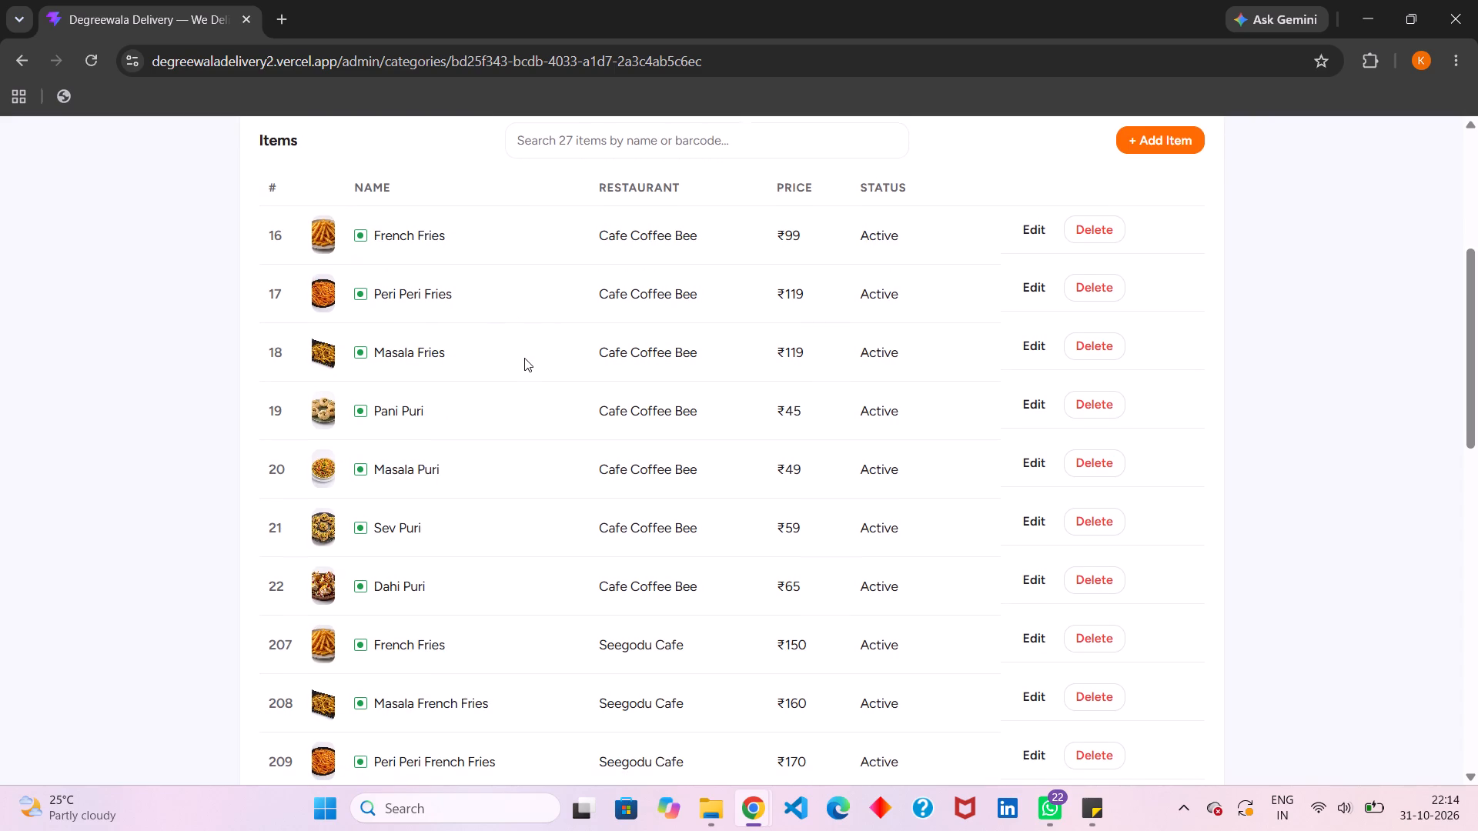
scroll(524, 358, up, 2)
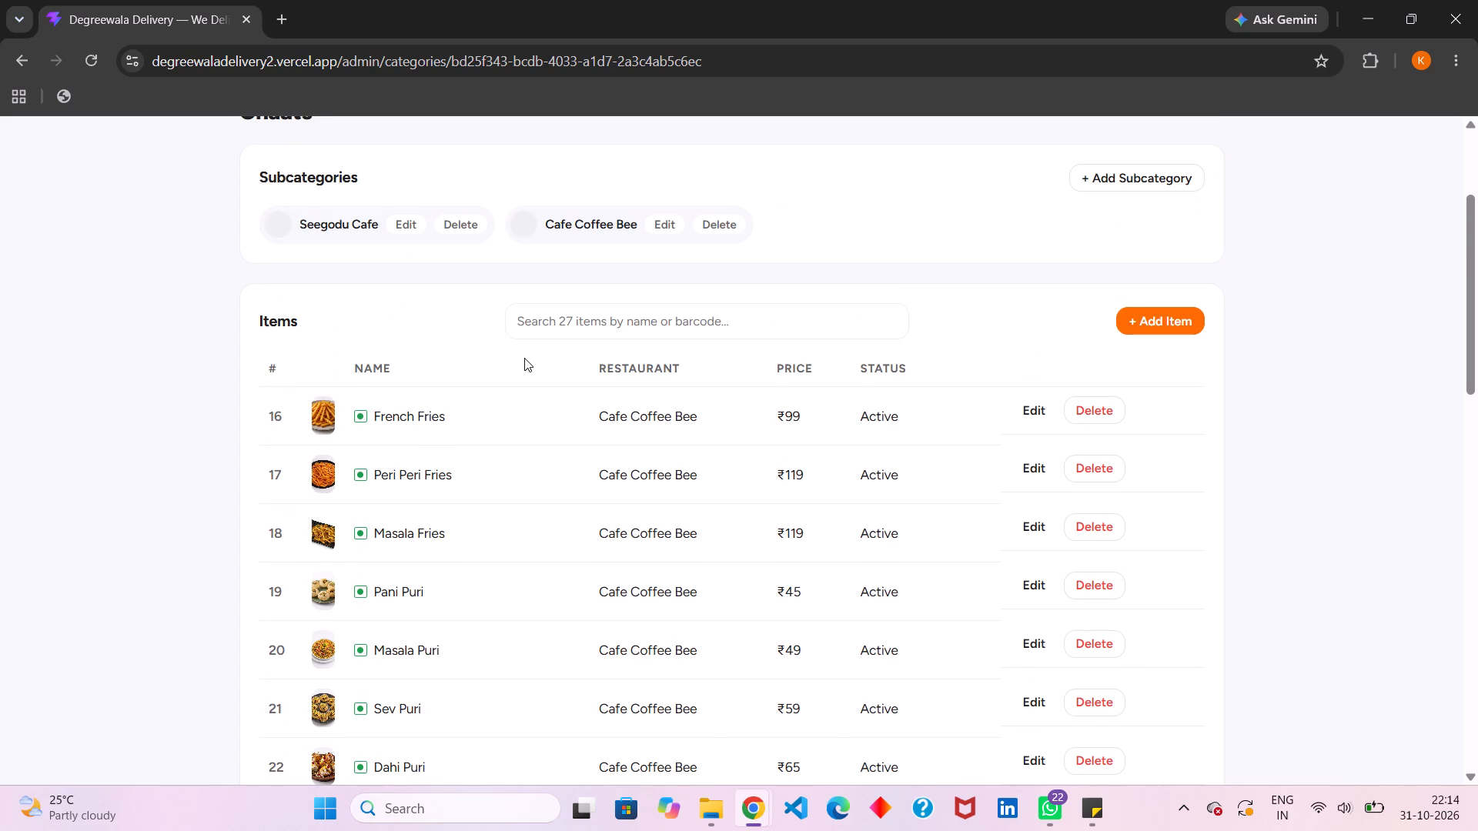
scroll(524, 358, down, 6)
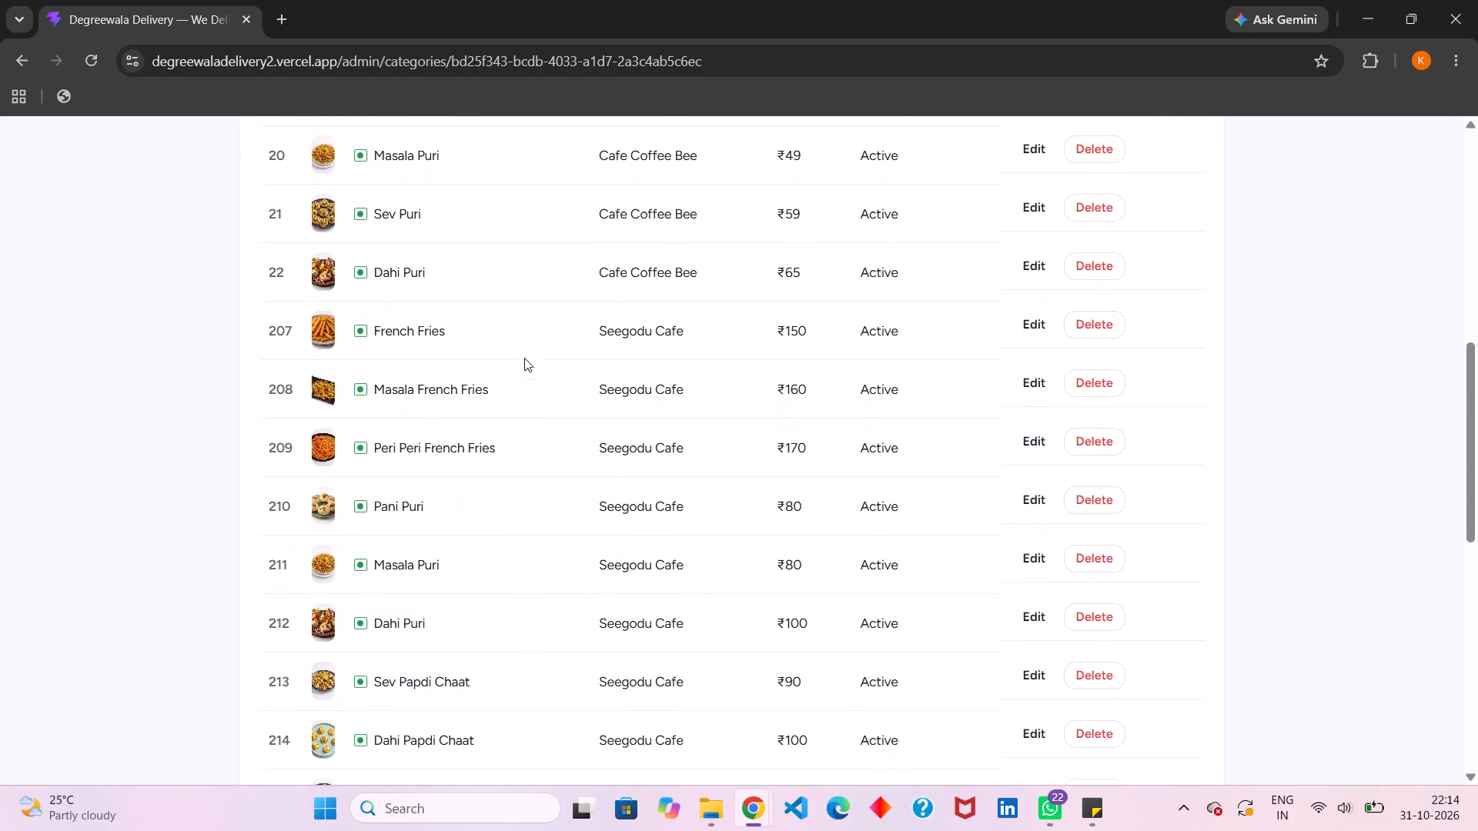
scroll(524, 358, down, 6)
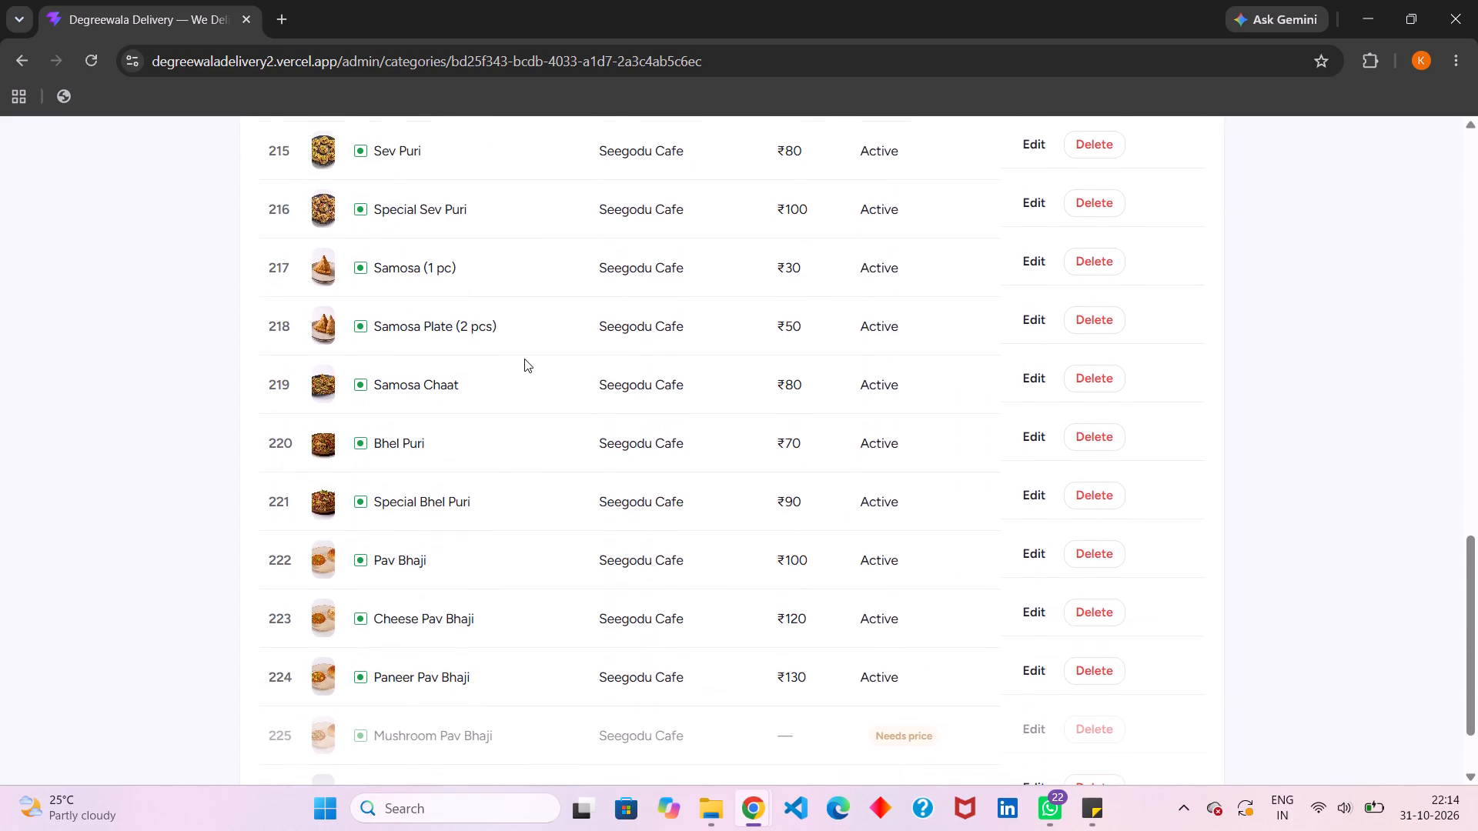
scroll(524, 359, down, 3)
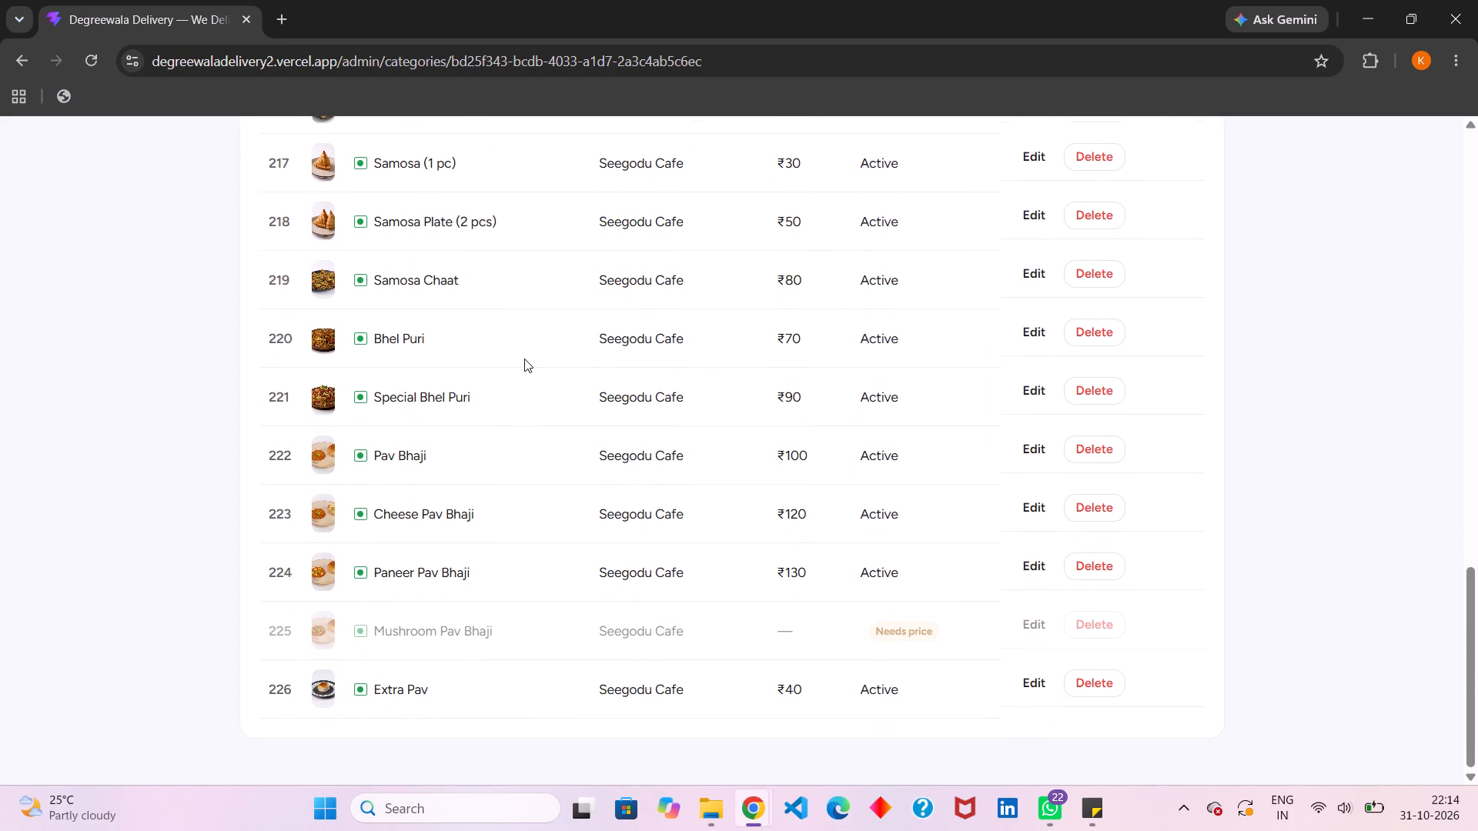
scroll(524, 359, up, 1)
scroll(524, 359, down, 4)
scroll(524, 359, up, 7)
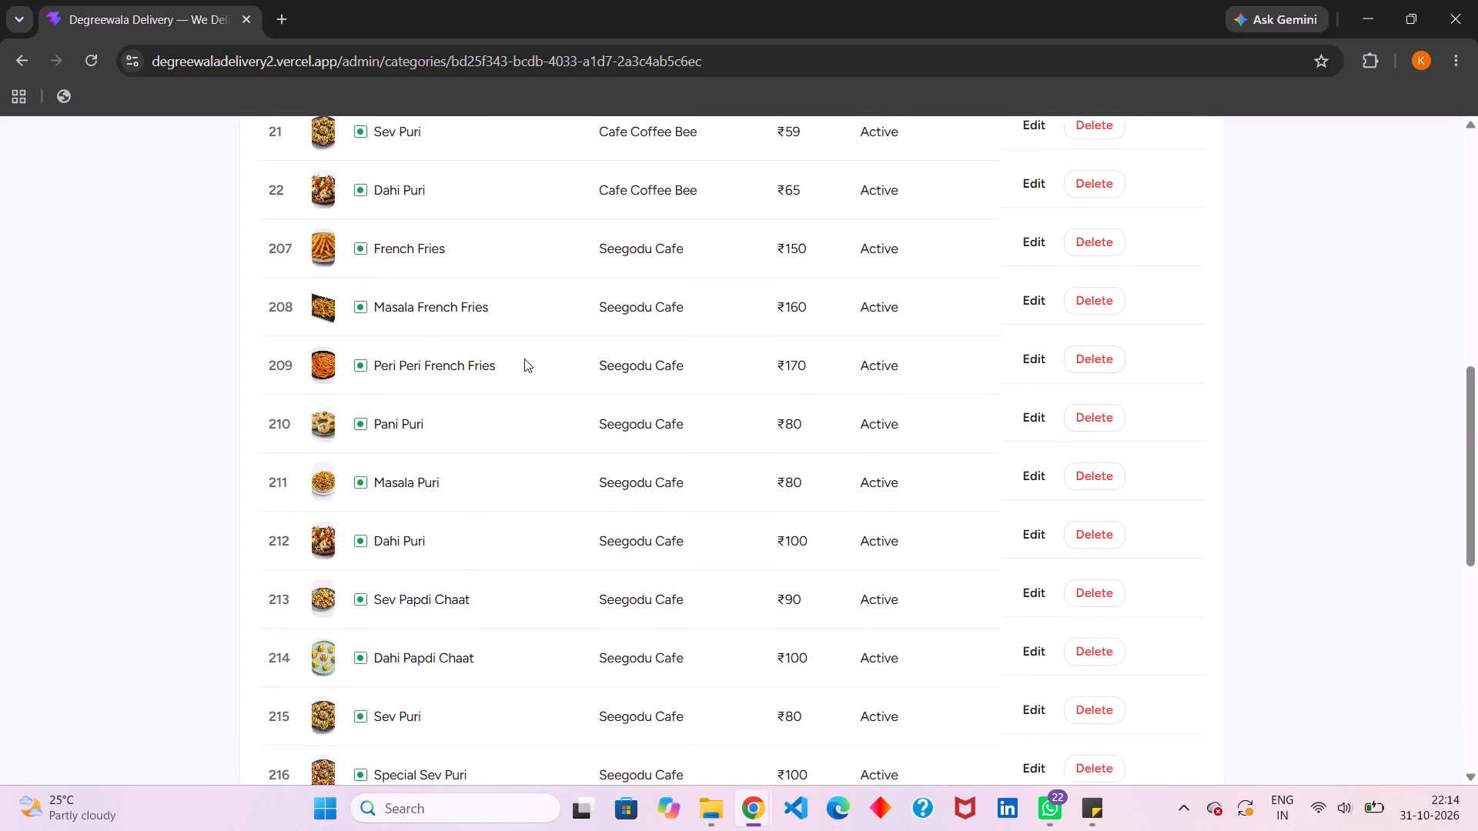
scroll(524, 359, up, 7)
Add "chaats" on a new line at the end of the completed list in the sticky note.
key(alt+Tab)
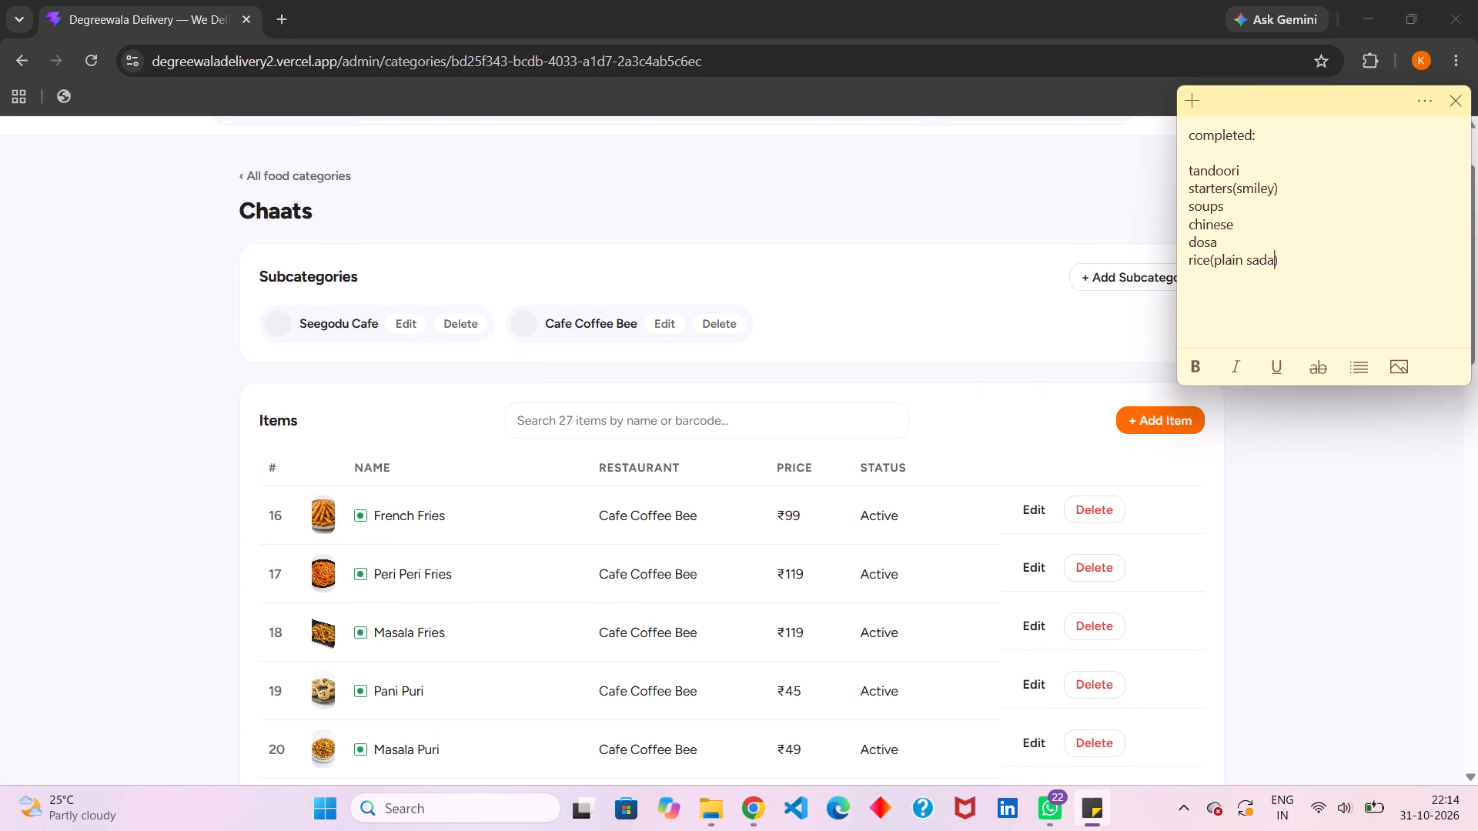
key(Right)
key(Return)
text(chats)
key(Left)
key(Left)
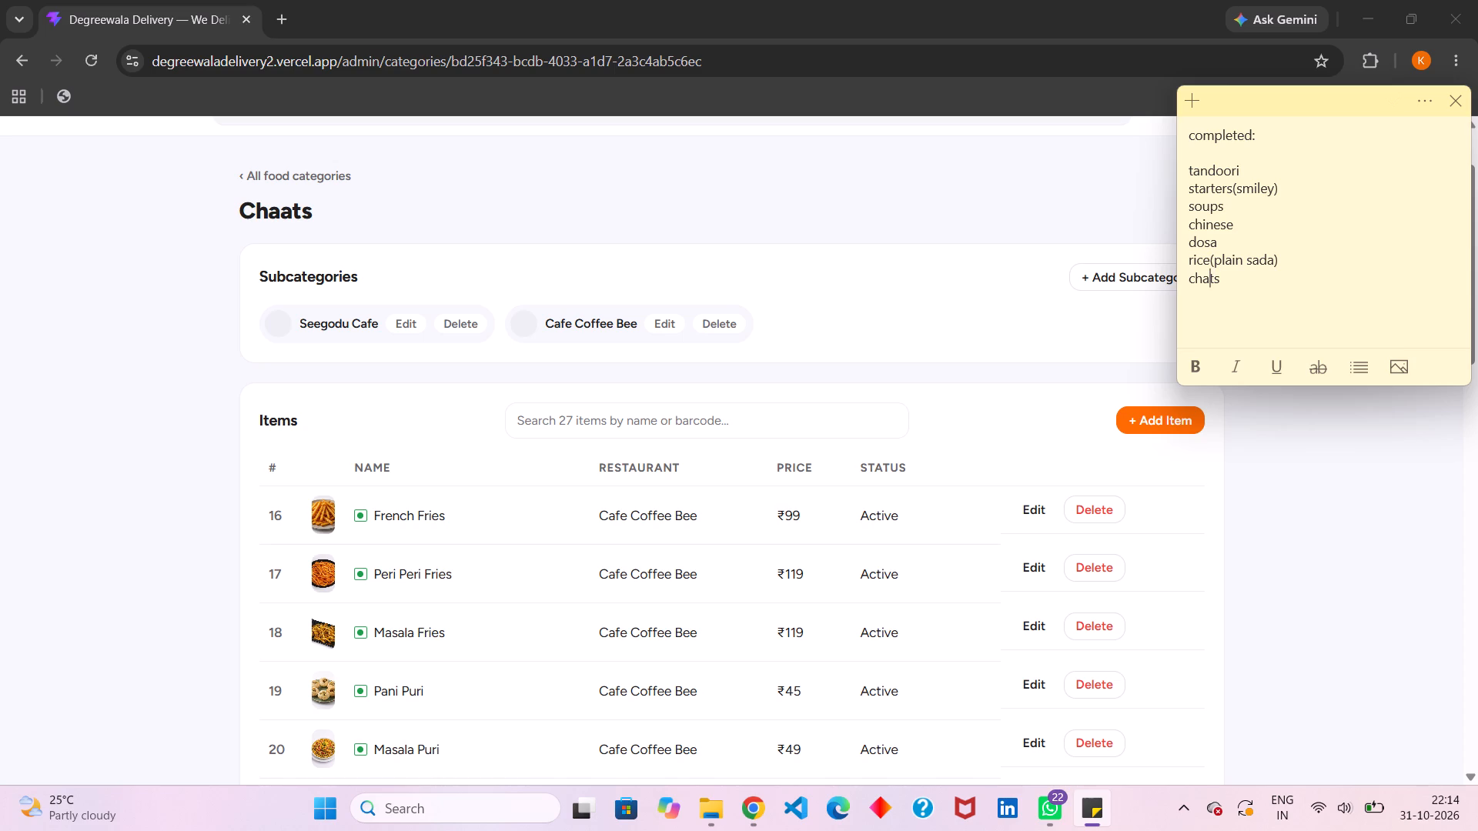
key(s)
key(BackSpace)
key(a)
key(Down)
key(Right)
key(Right)
key(Right)
key(Right)
Go back to Seegodu Cafe's item list and compare its items' categories and pictures with the sticky note of completed categories.
click(1350, 503)
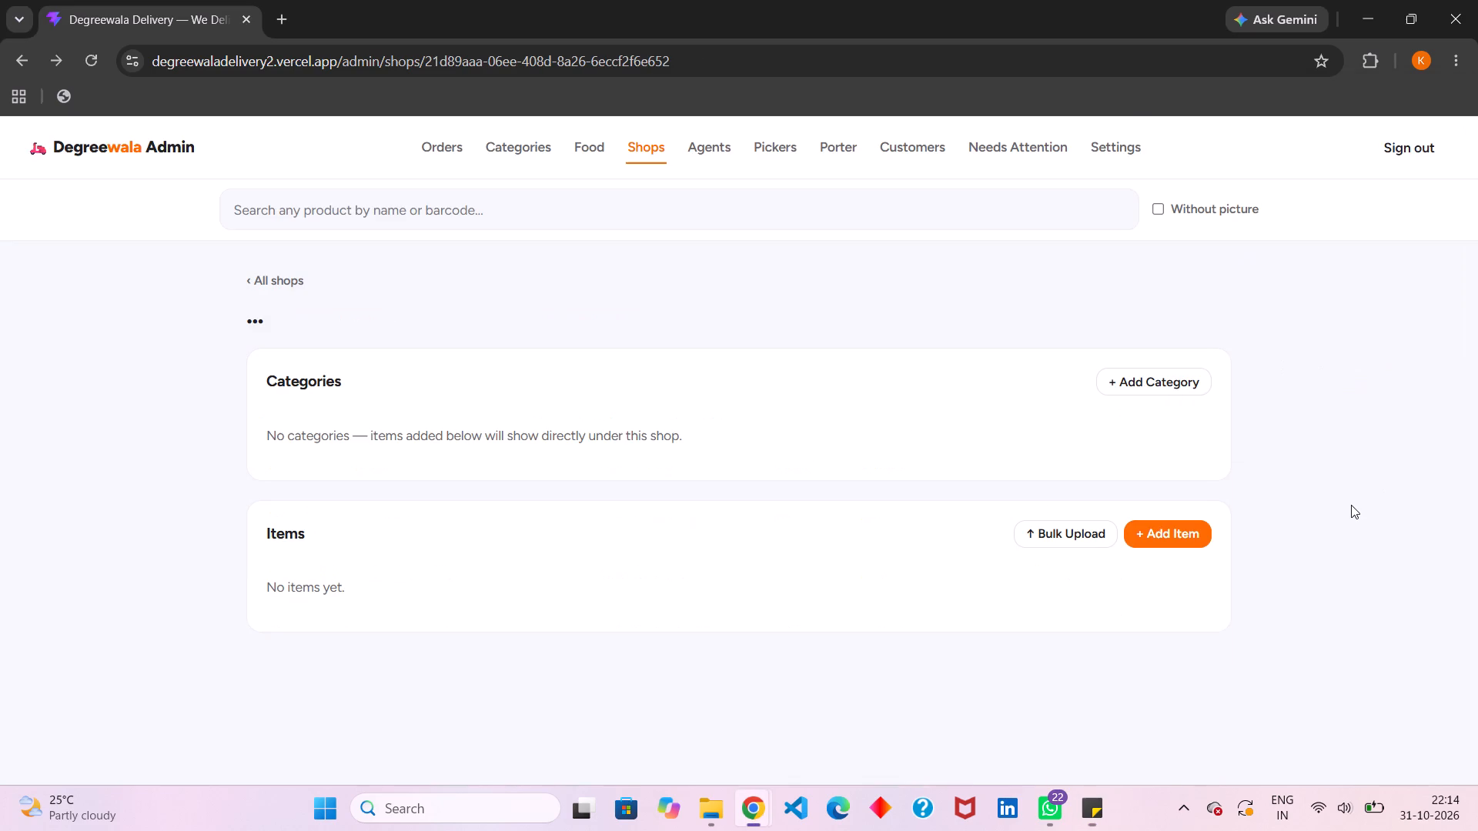
scroll(1195, 526, down, 14)
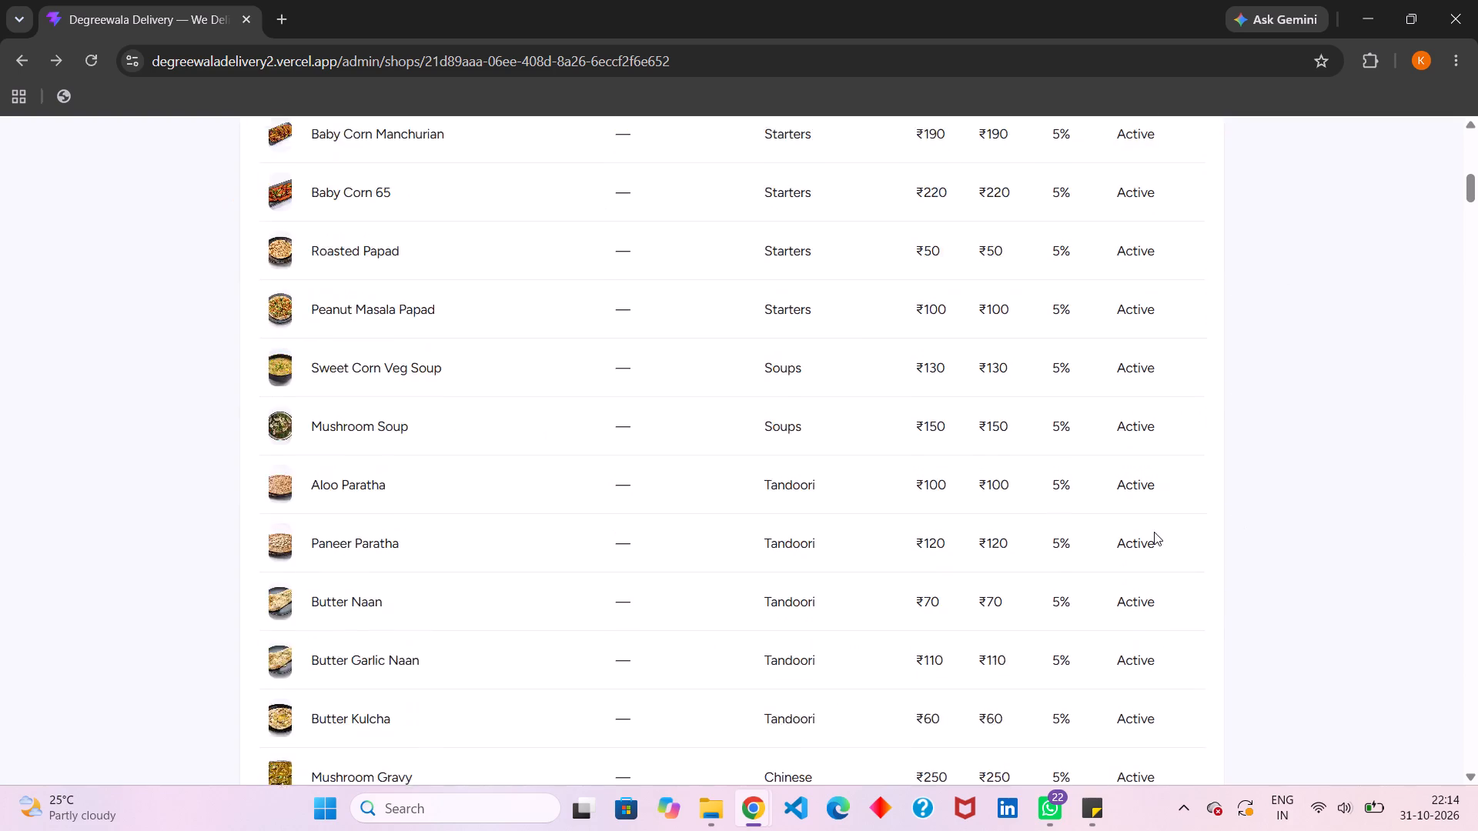
scroll(1154, 532, down, 8)
key(alt+Tab)
scroll(1152, 528, down, 13)
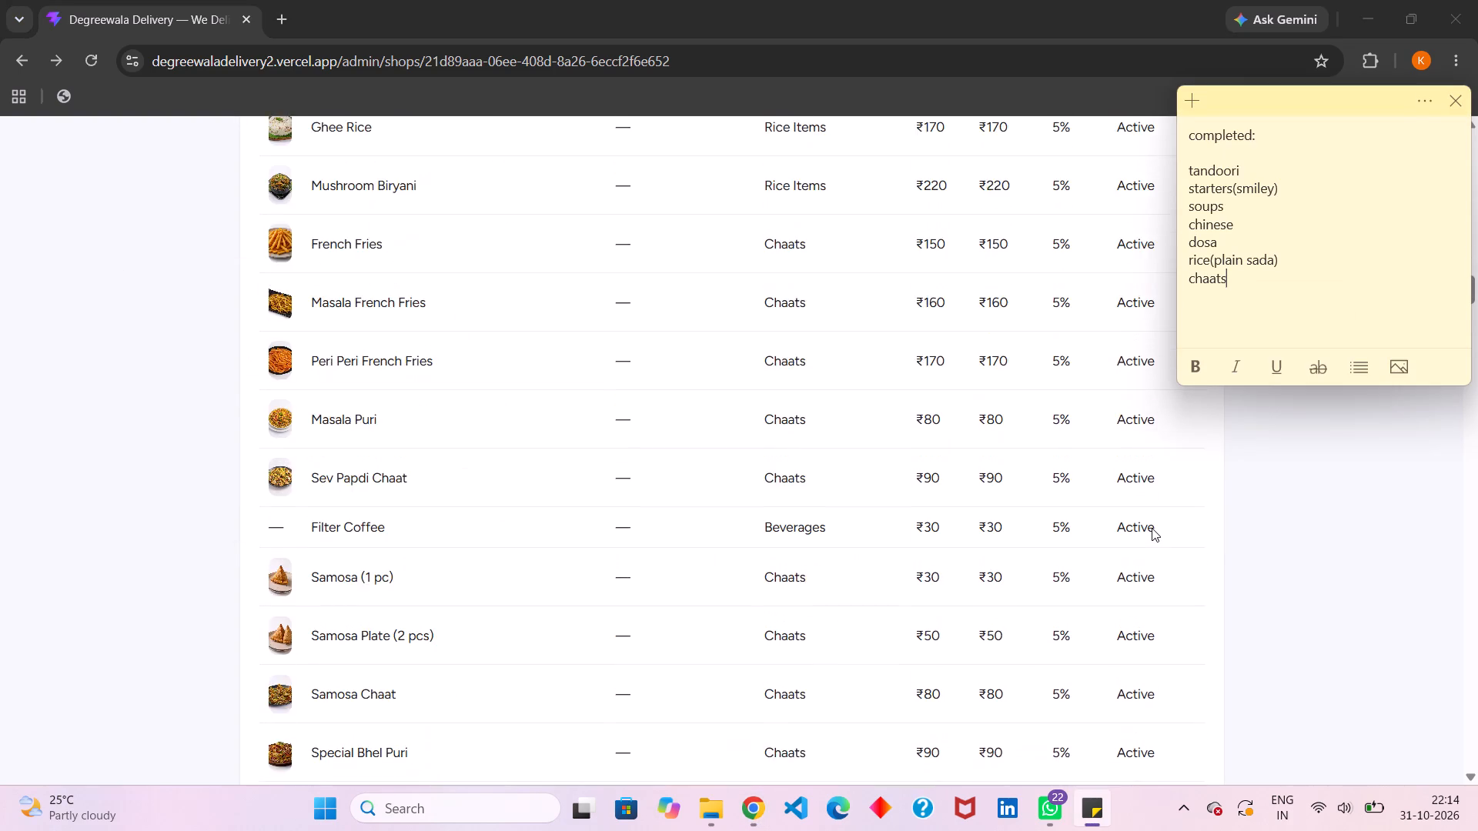
scroll(1152, 528, down, 5)
scroll(1152, 528, up, 1)
scroll(1092, 529, down, 15)
scroll(831, 512, down, 8)
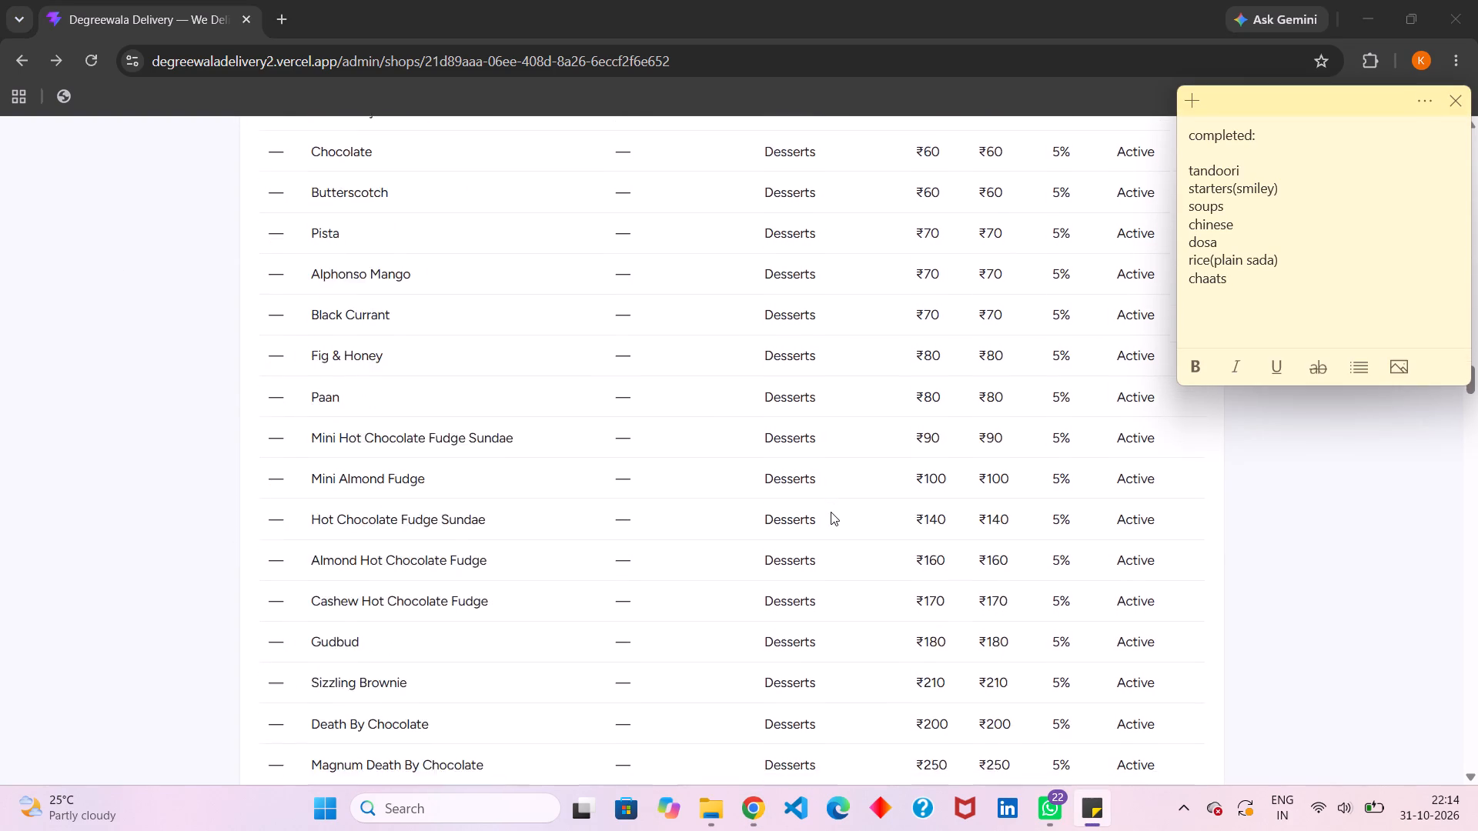
scroll(831, 512, down, 13)
scroll(831, 512, up, 2)
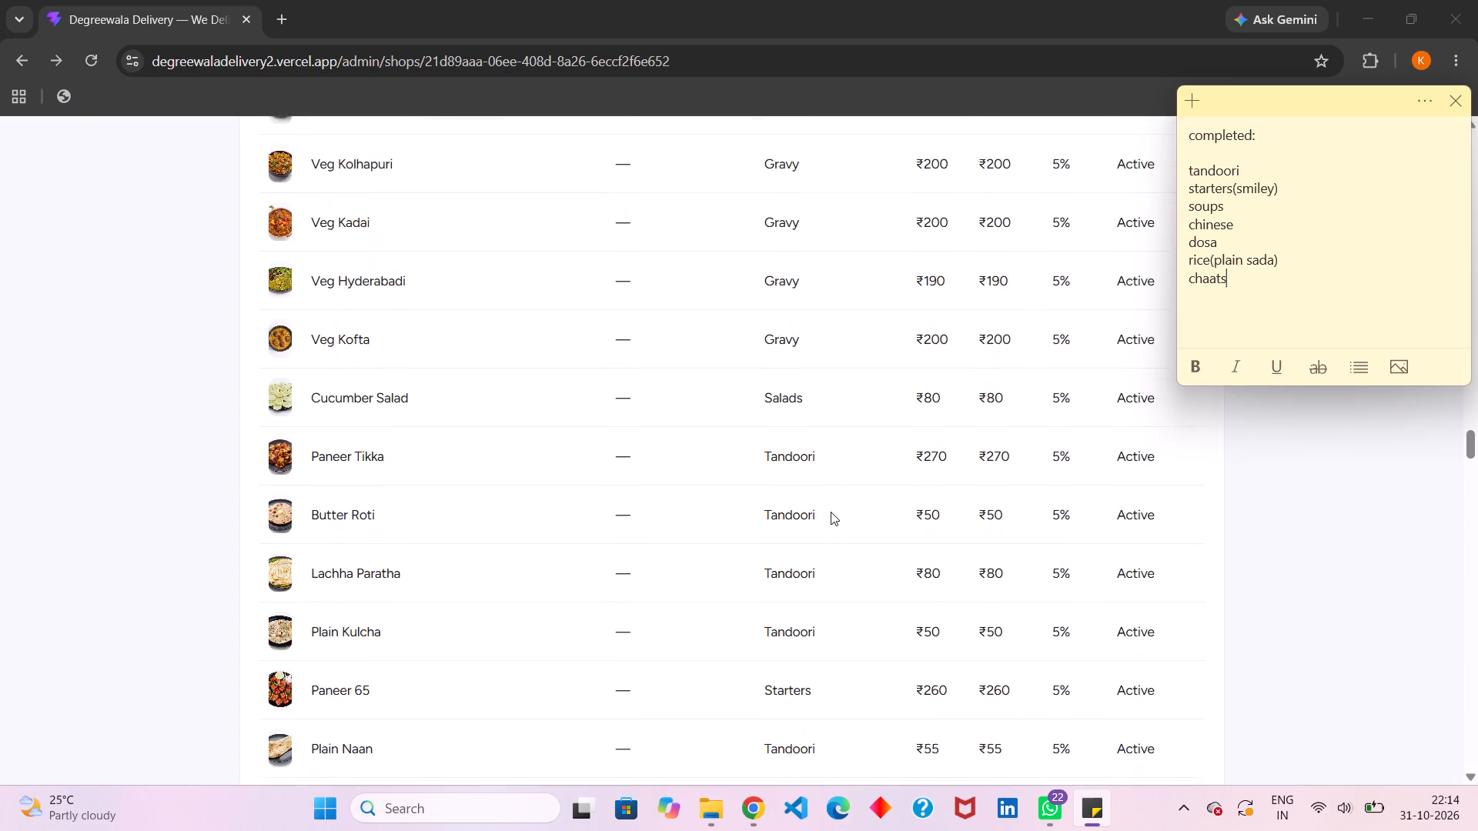
scroll(831, 512, up, 12)
scroll(786, 365, up, 5)
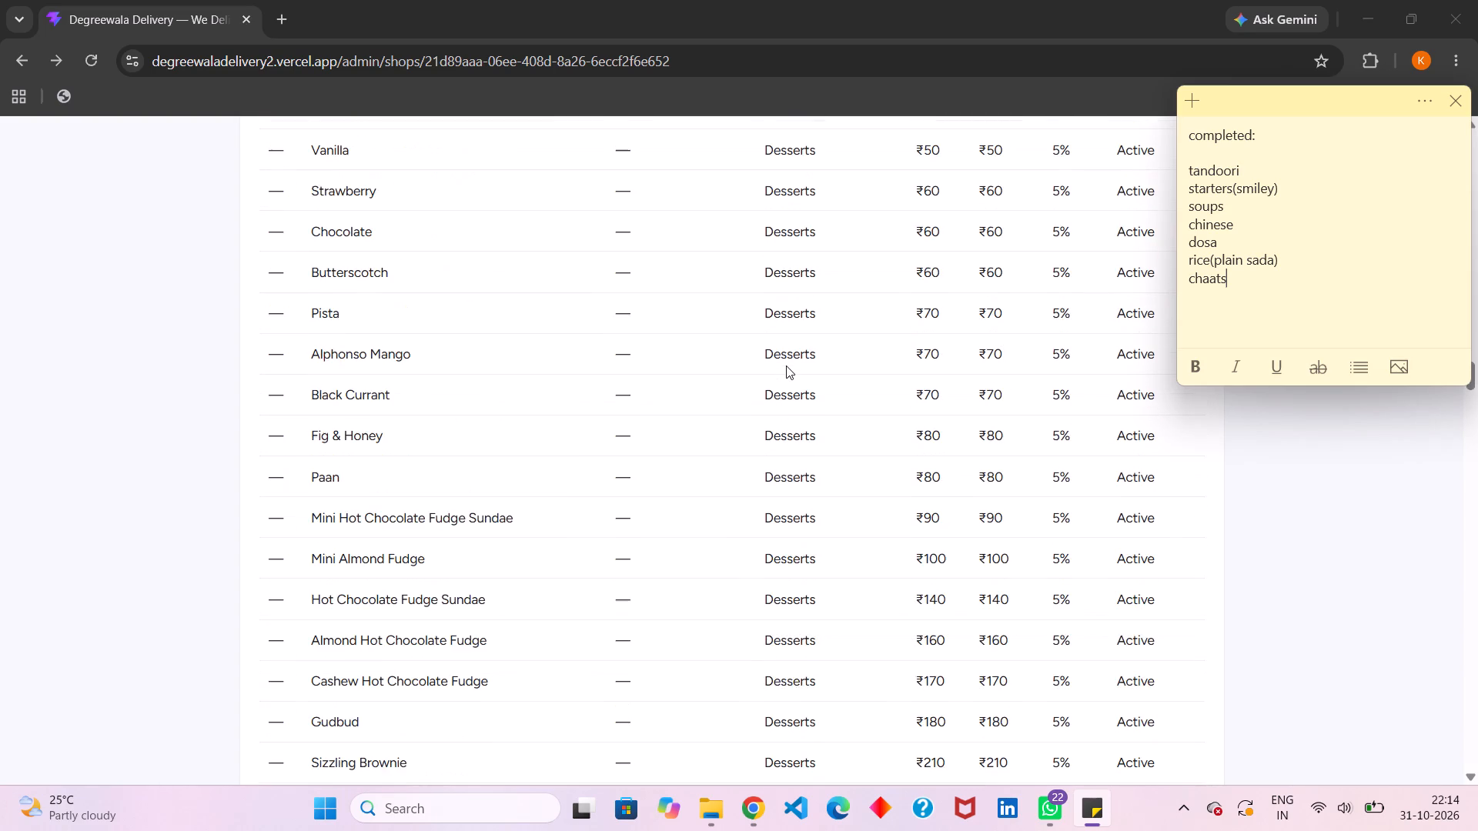
scroll(786, 365, up, 5)
scroll(783, 369, down, 2)
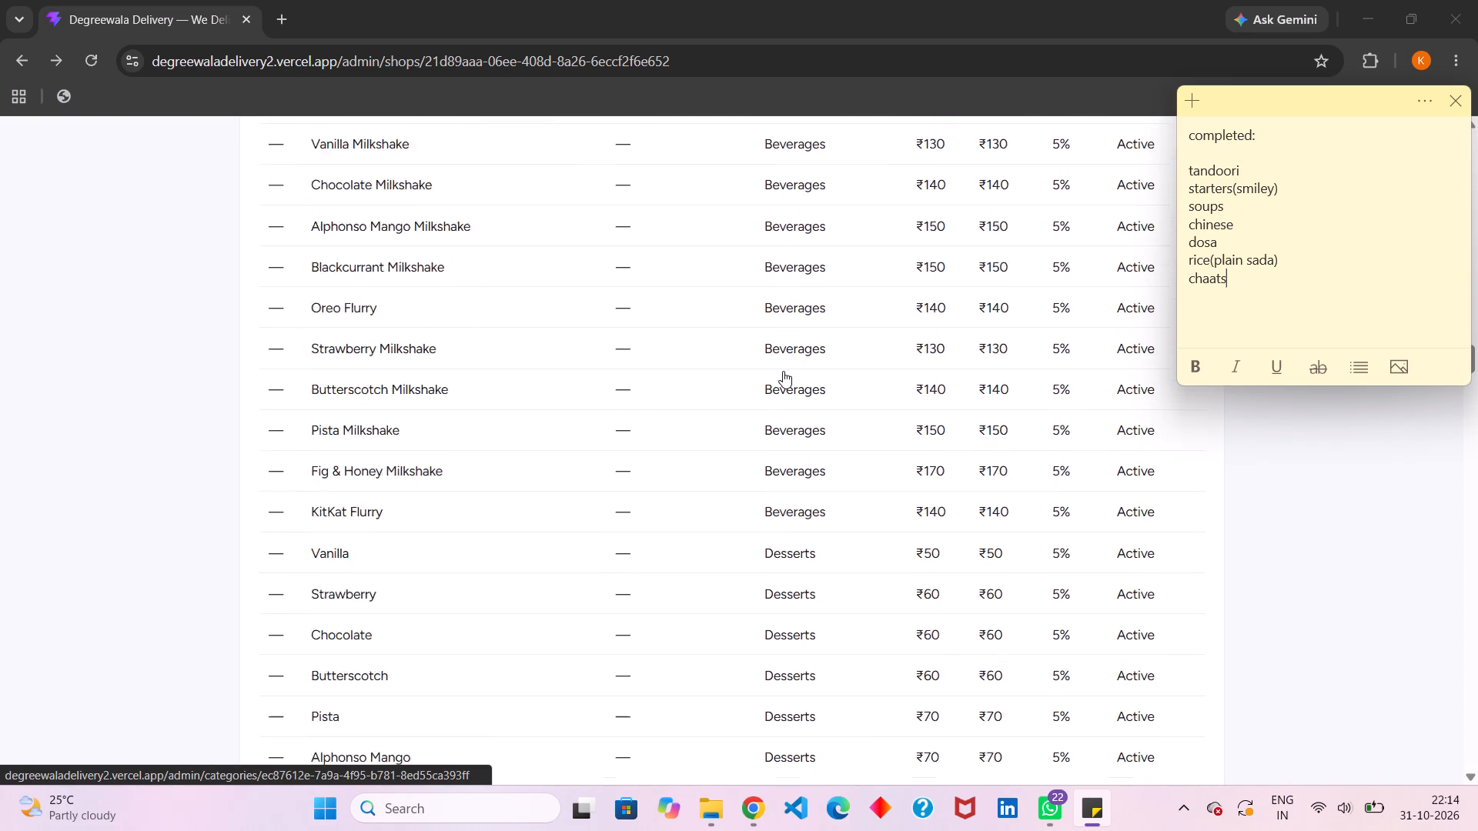
scroll(783, 371, down, 3)
Open the Desserts category from the shop's items and examine its IKAH, Cafe Coffee Bee and Seegodu Cafe entries for missing pictures.
click(803, 332)
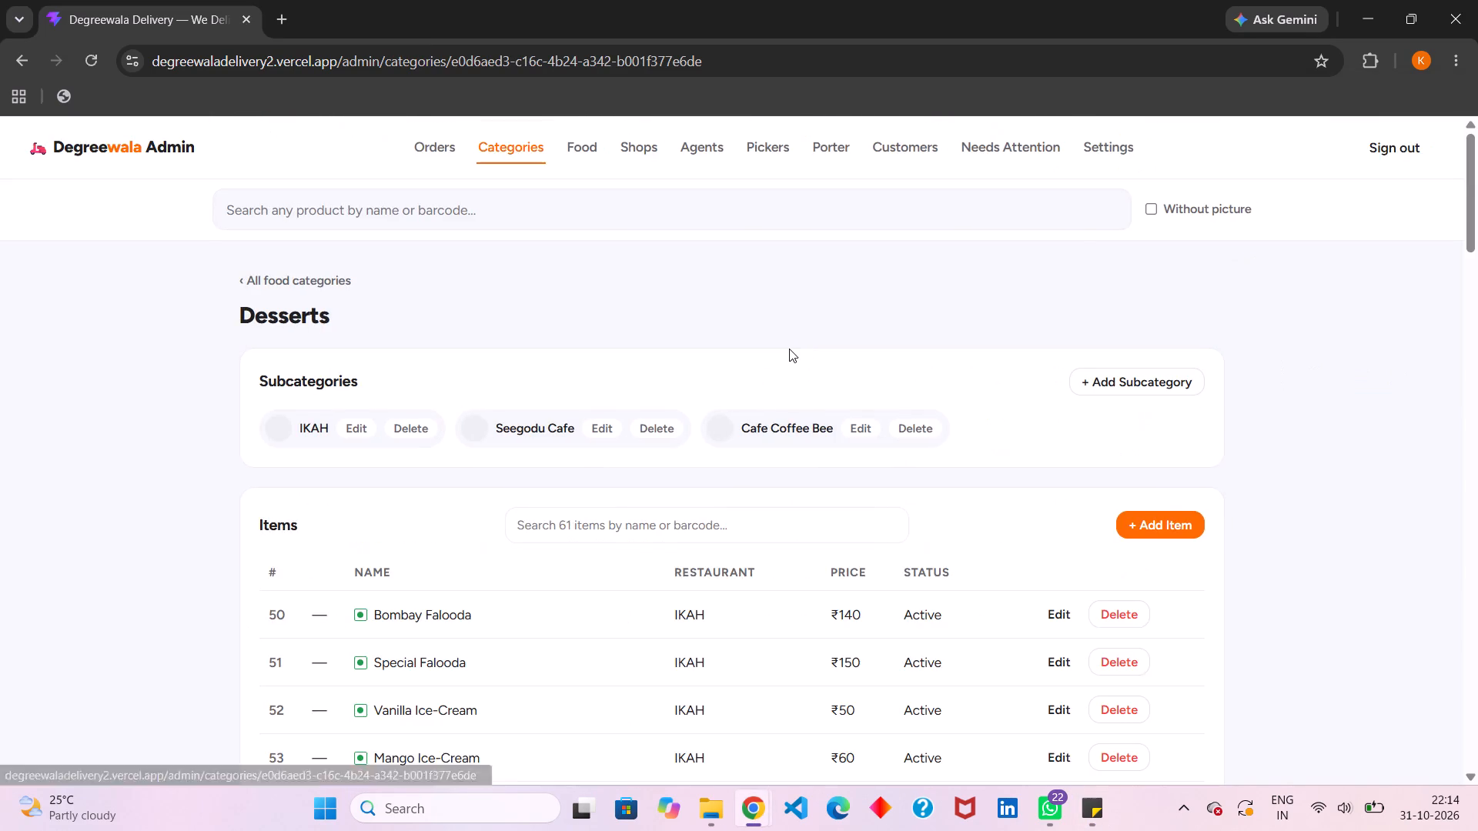
scroll(788, 351, down, 4)
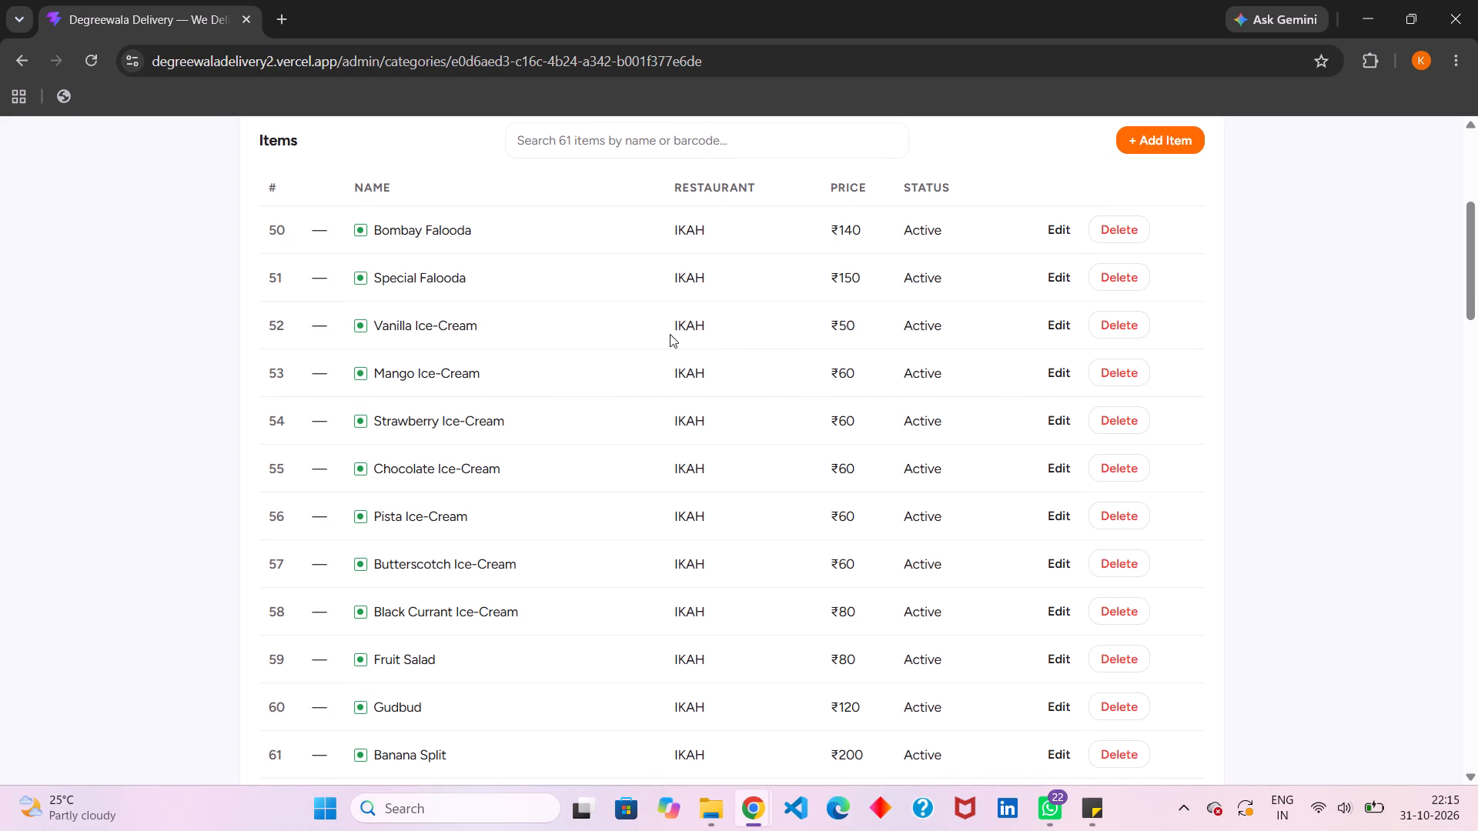
scroll(640, 361, down, 6)
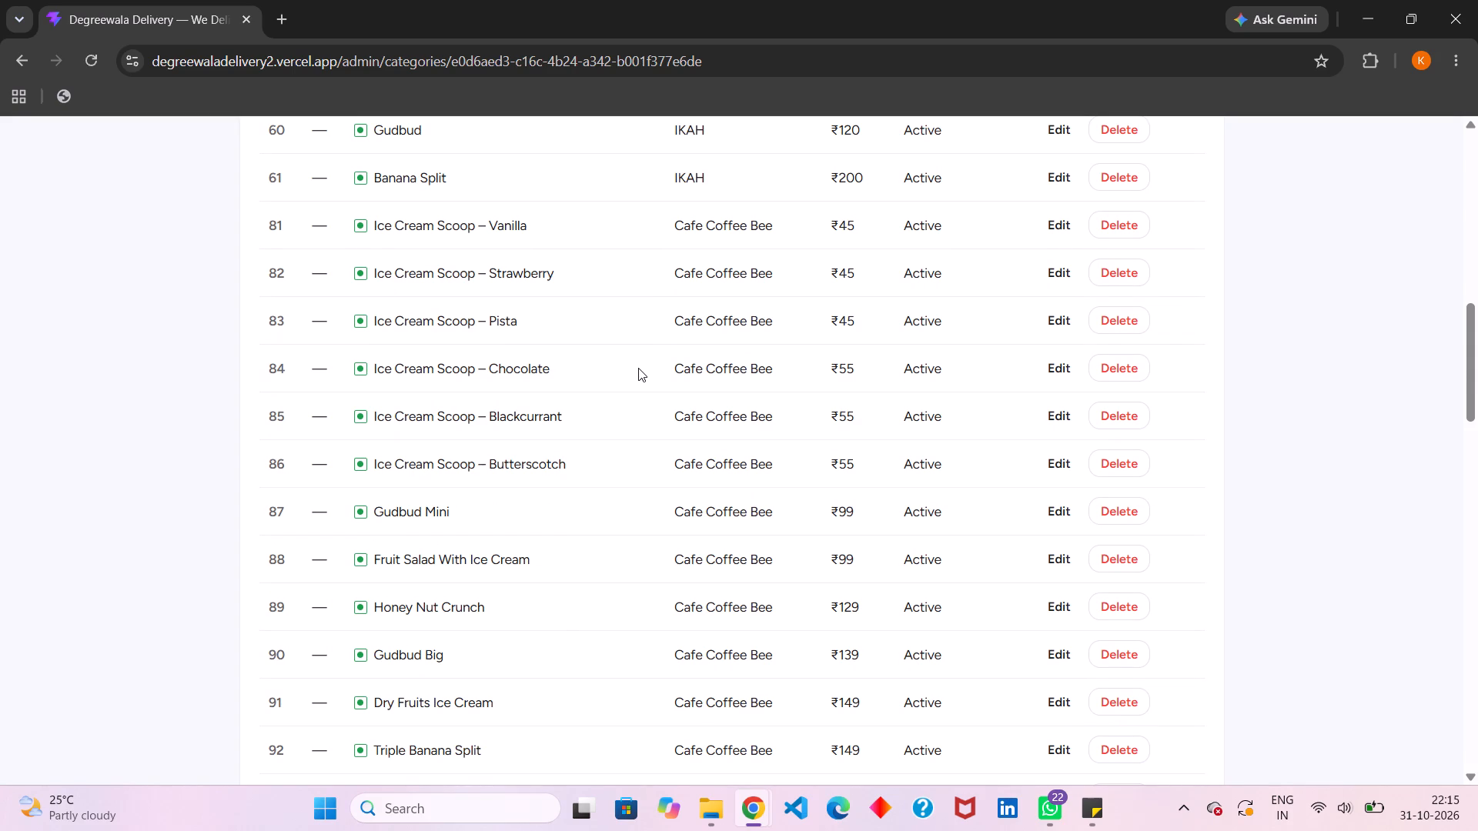
scroll(640, 372, down, 1)
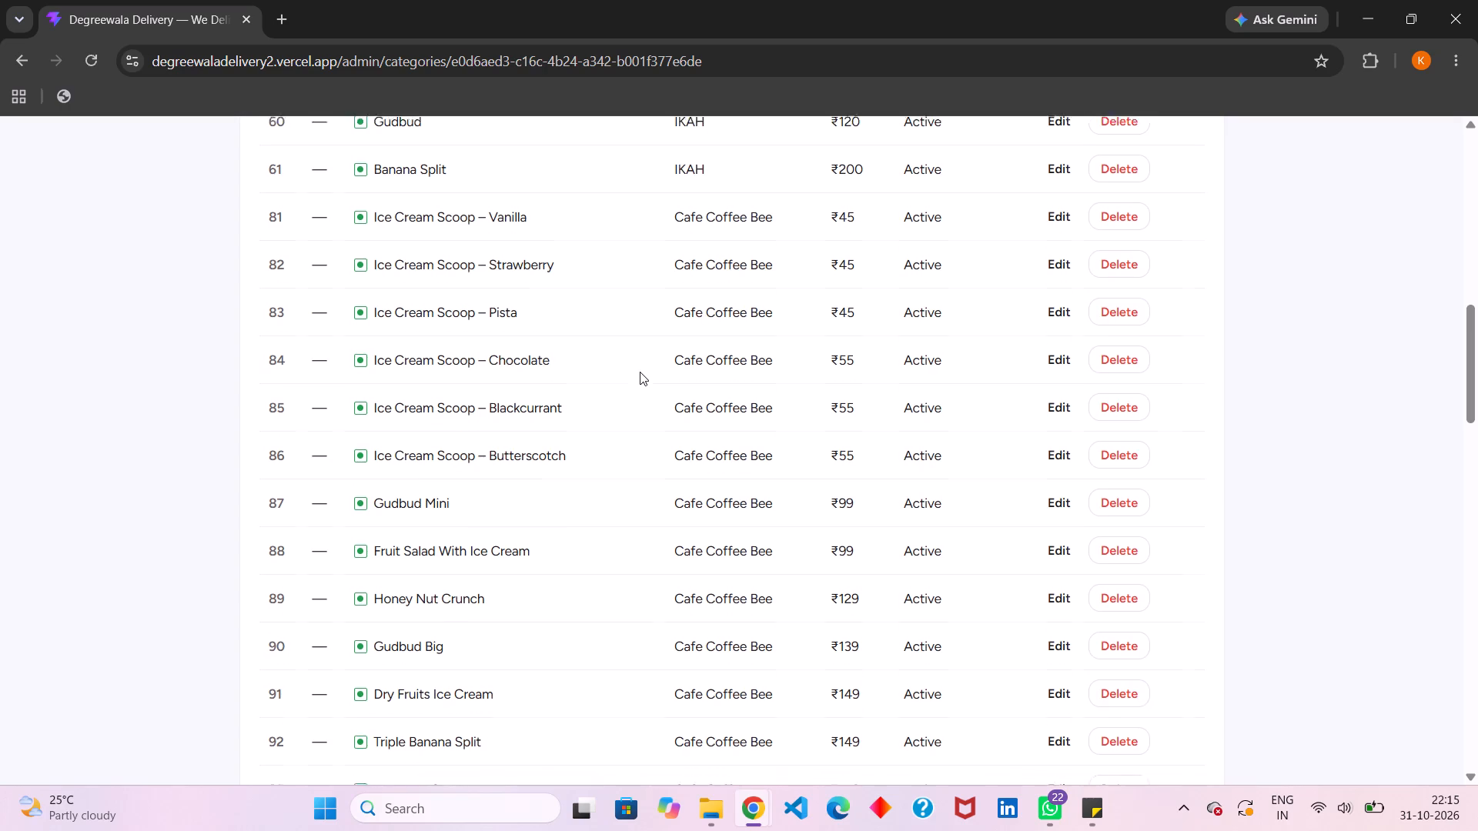
scroll(640, 372, down, 9)
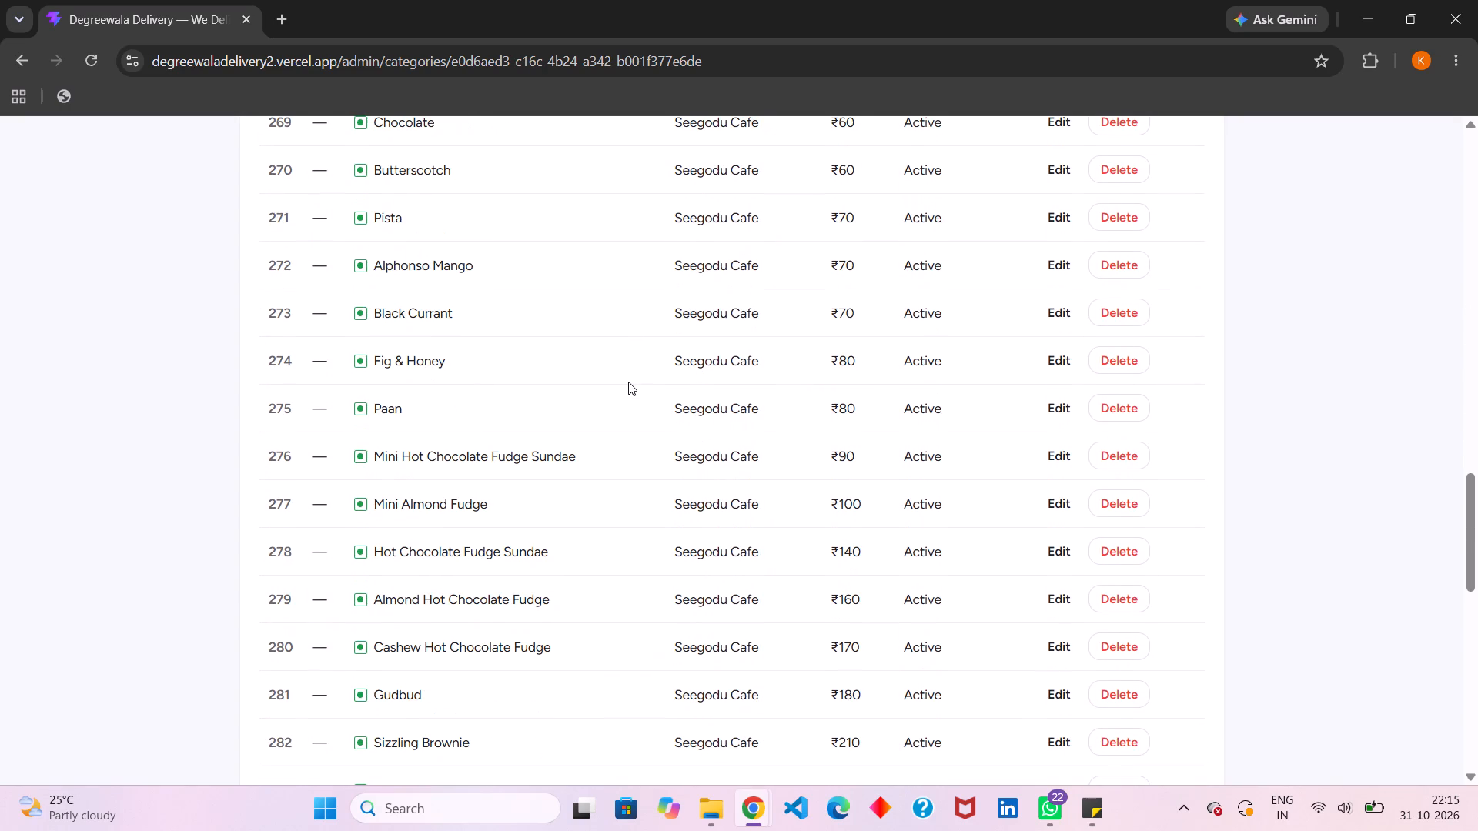
scroll(628, 382, up, 3)
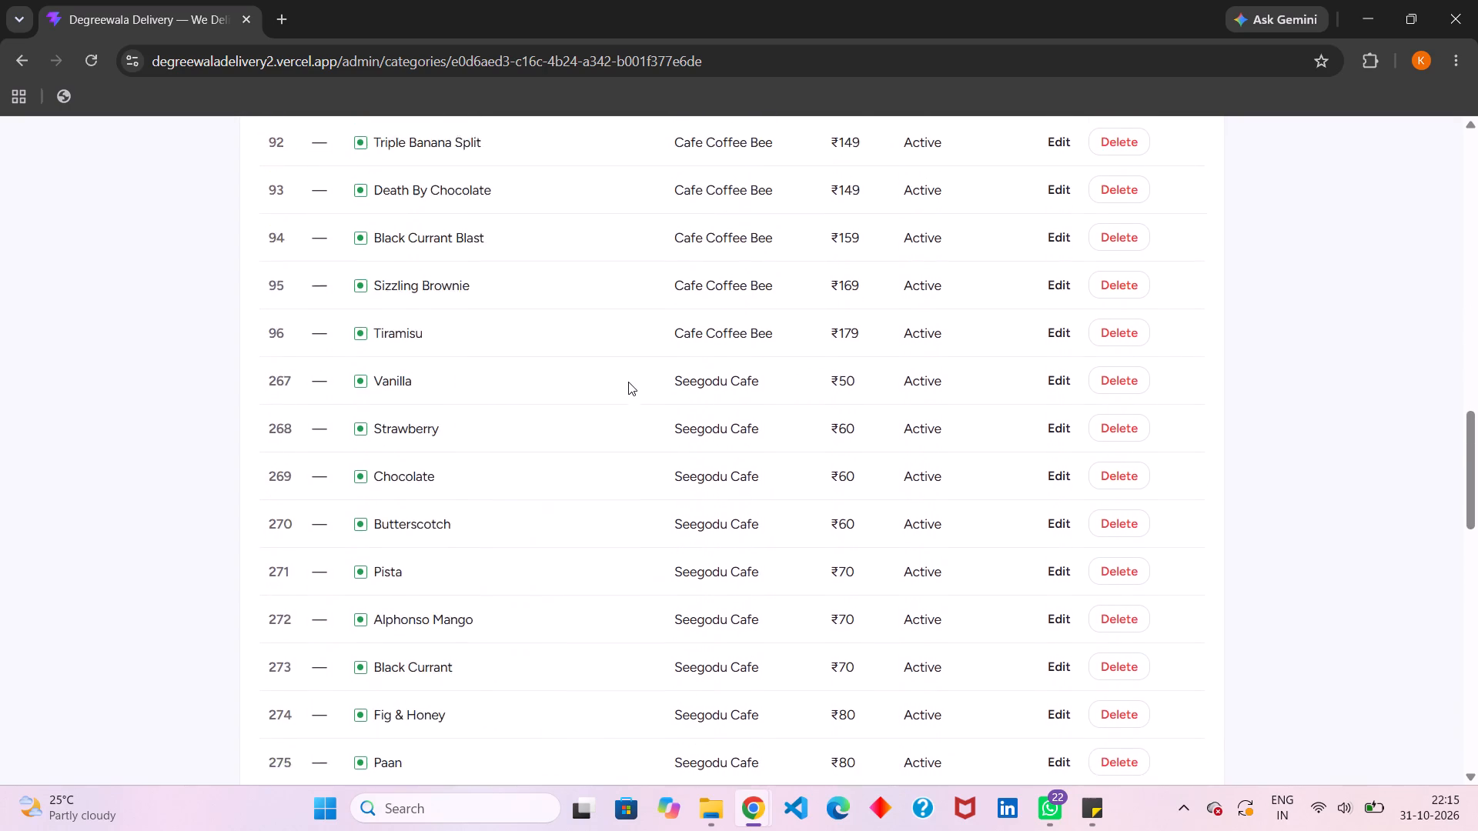
scroll(628, 382, up, 2)
scroll(628, 382, down, 3)
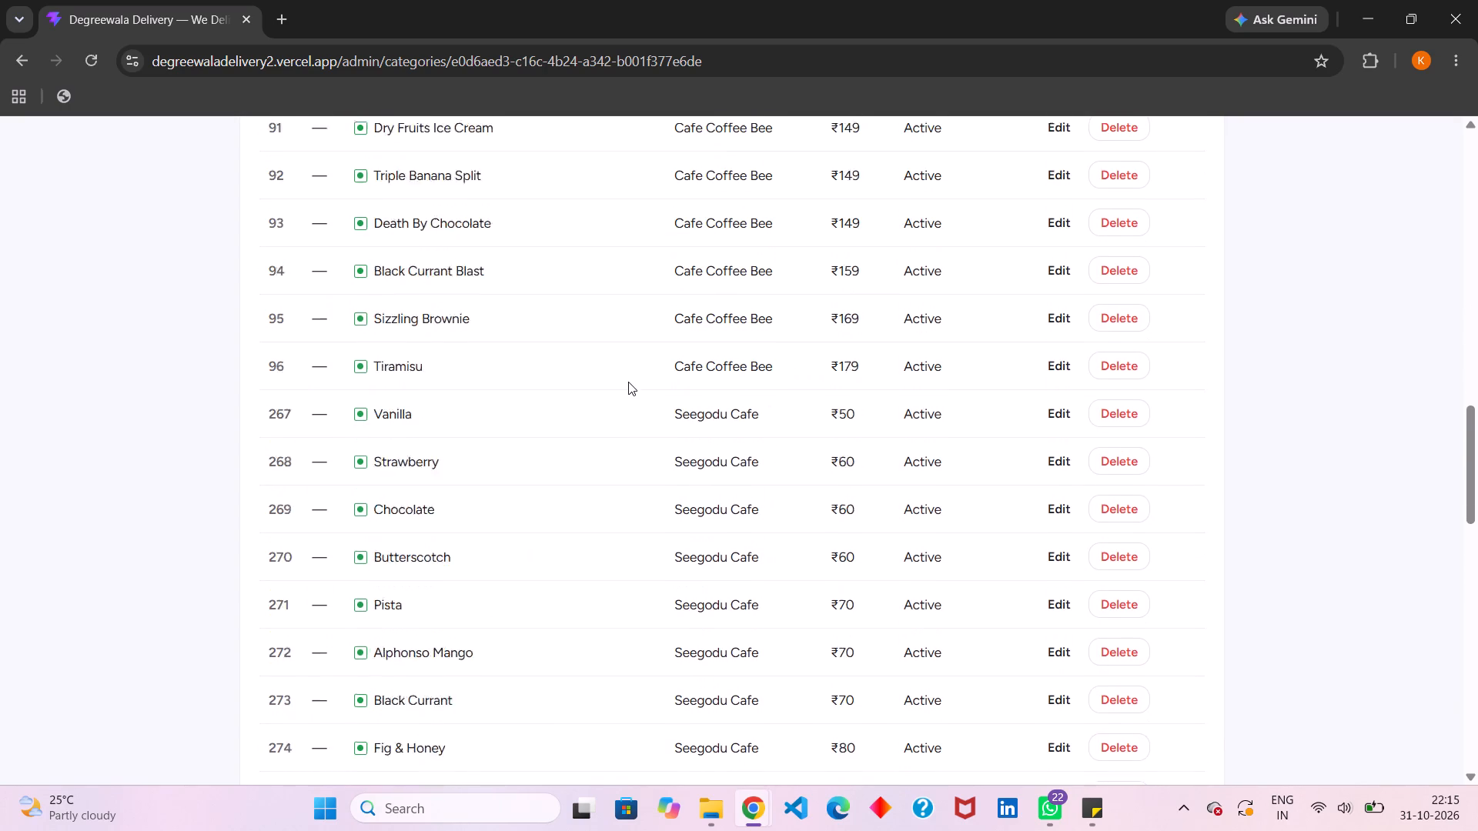
scroll(628, 382, down, 9)
scroll(628, 382, up, 3)
scroll(550, 432, up, 2)
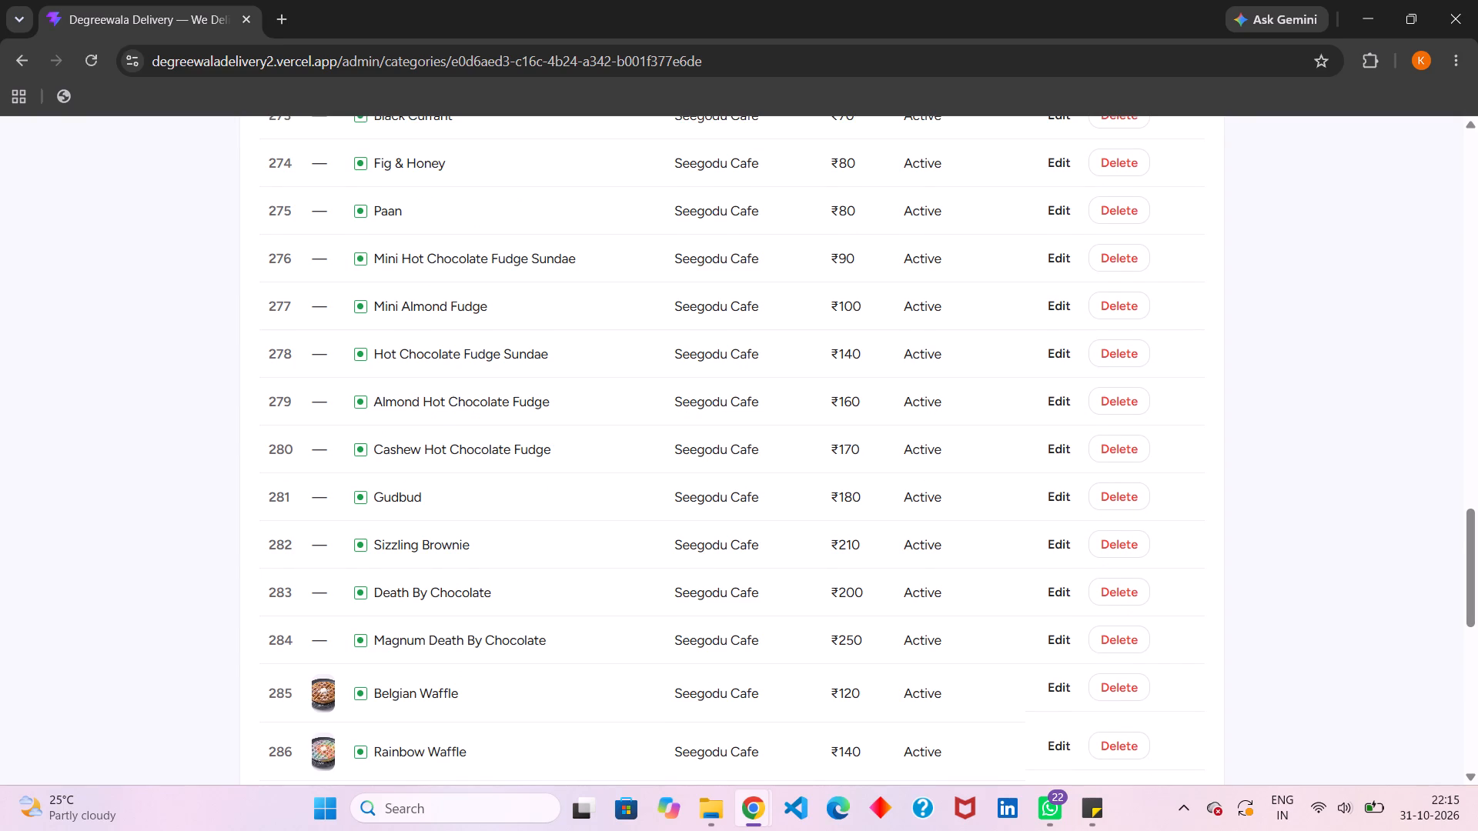
scroll(446, 383, up, 2)
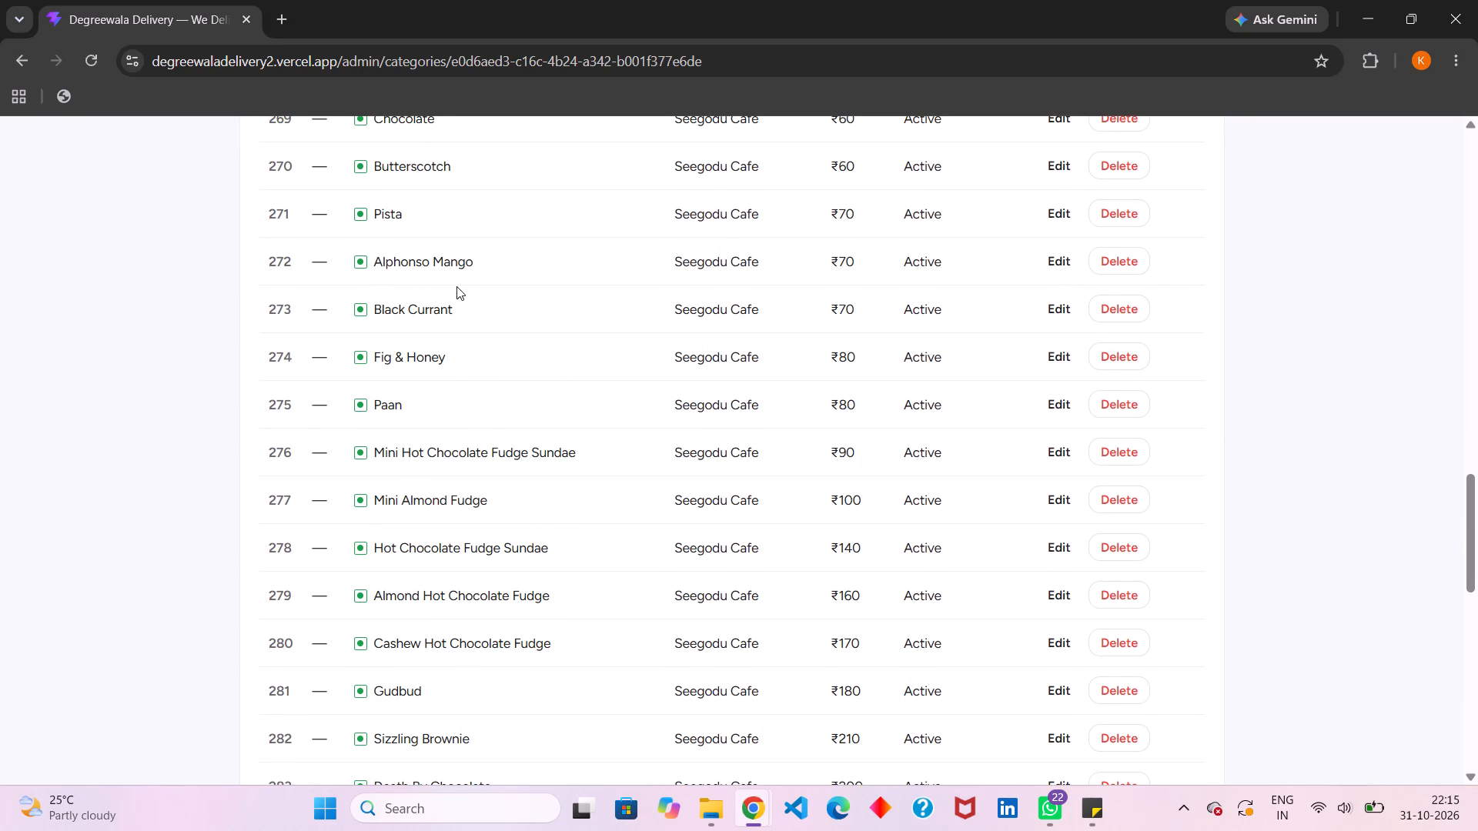
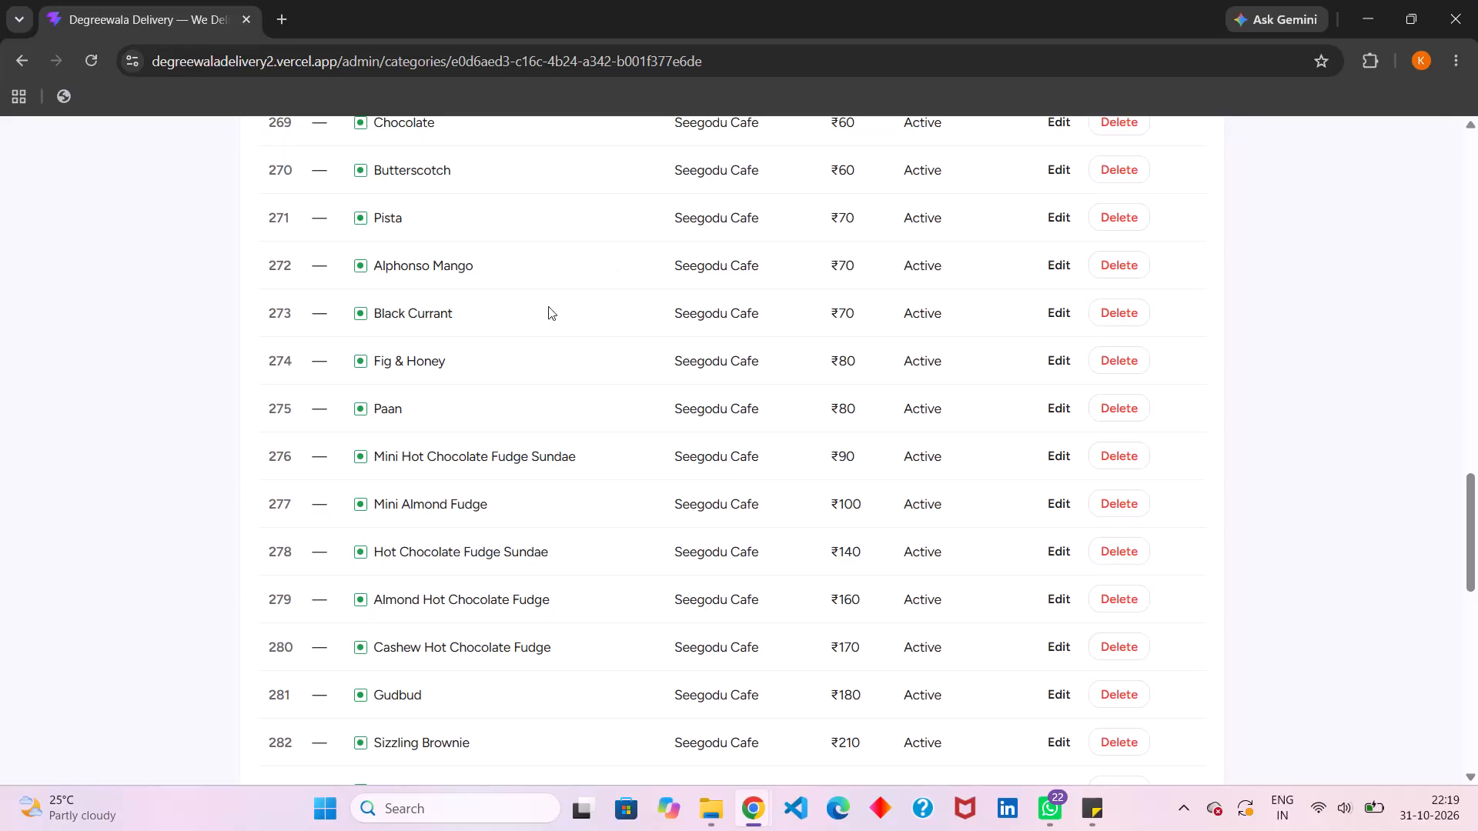
Recheck the Seegodu Cafe entries in the Desserts category, from Vanilla through Cashew Hot Chocolate Fudge, for missing pictures.
scroll(533, 309, up, 3)
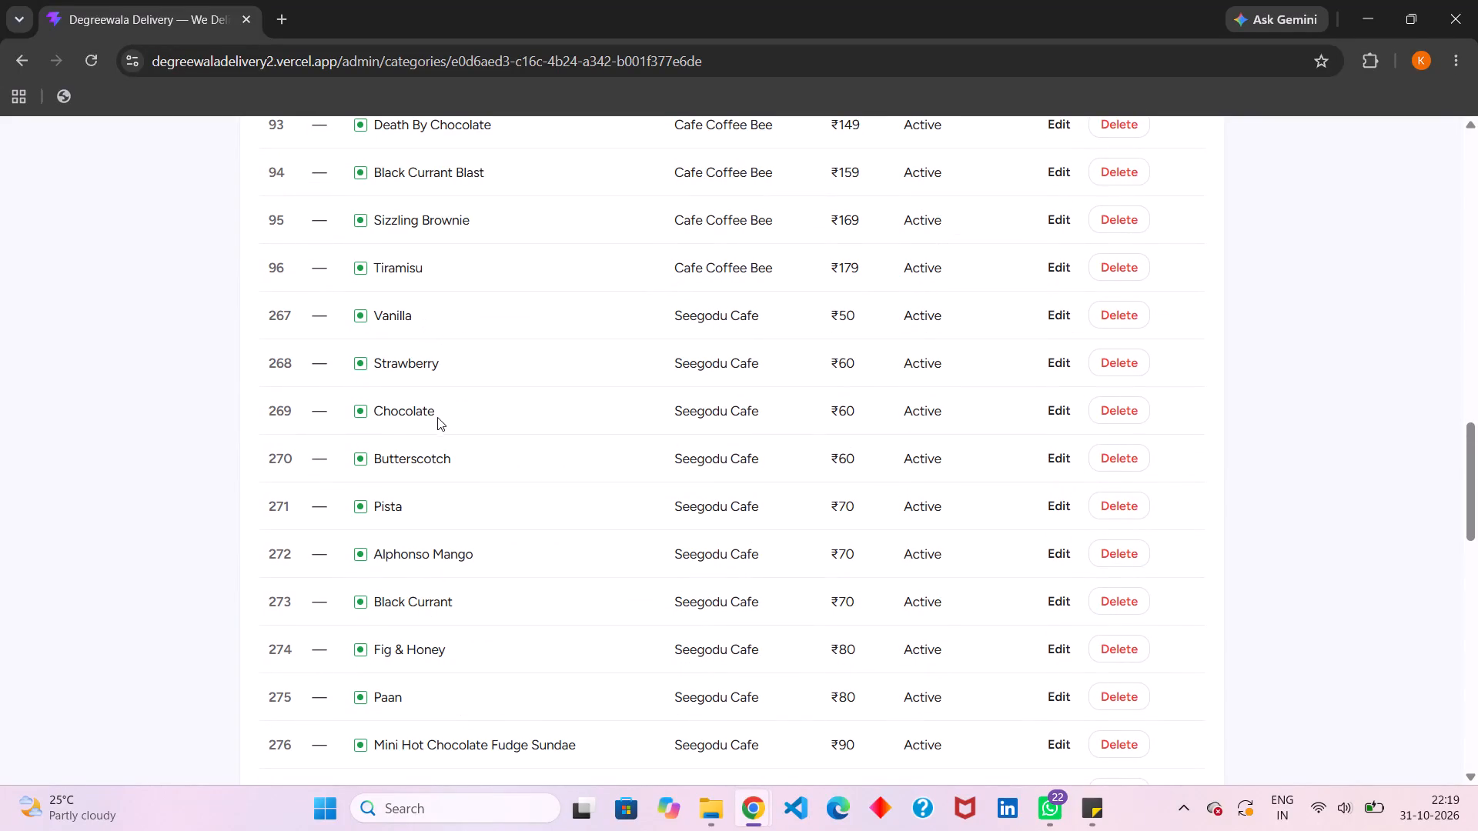
scroll(440, 458, down, 1)
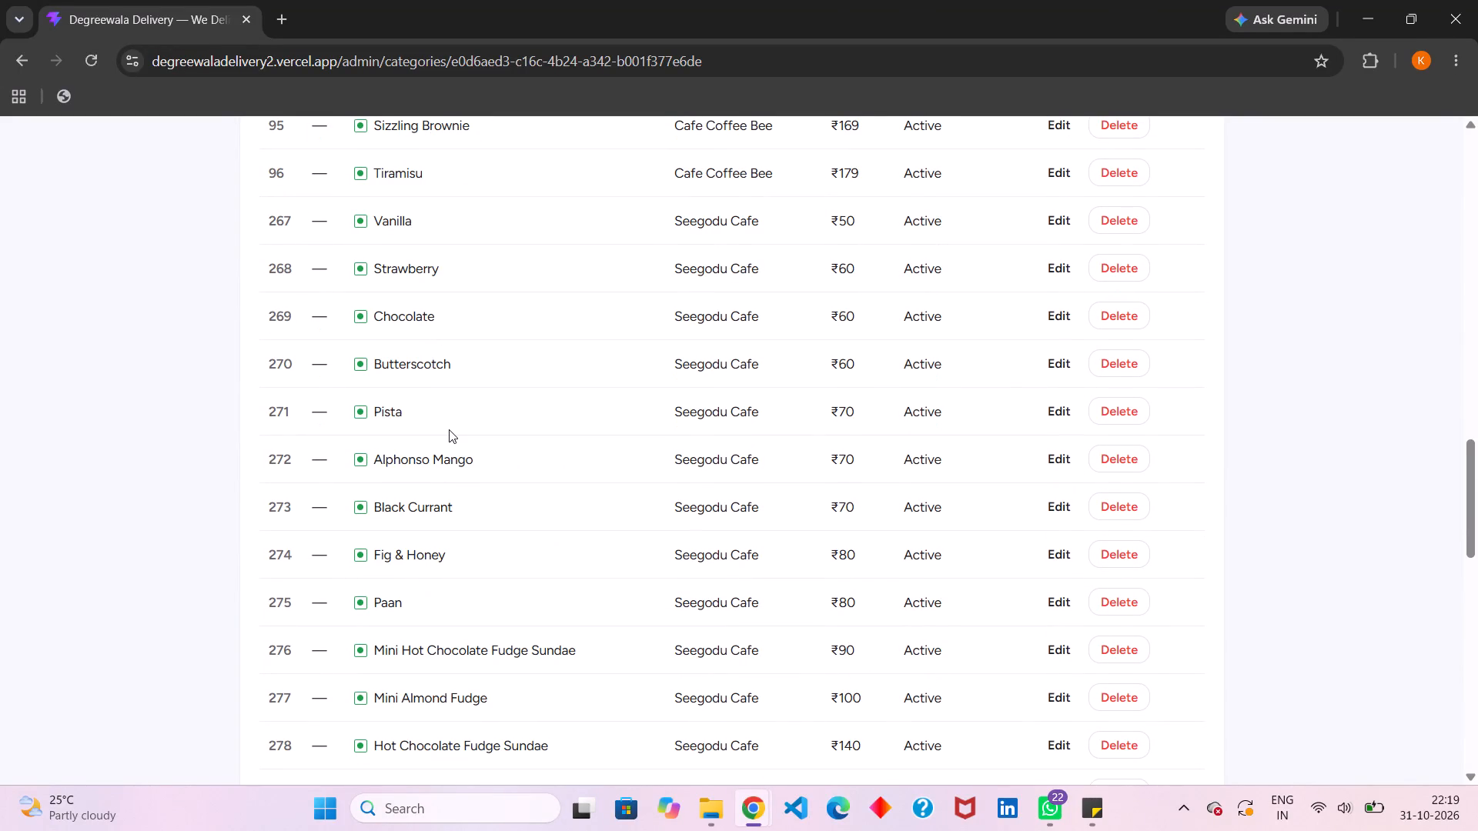
scroll(460, 458, down, 1)
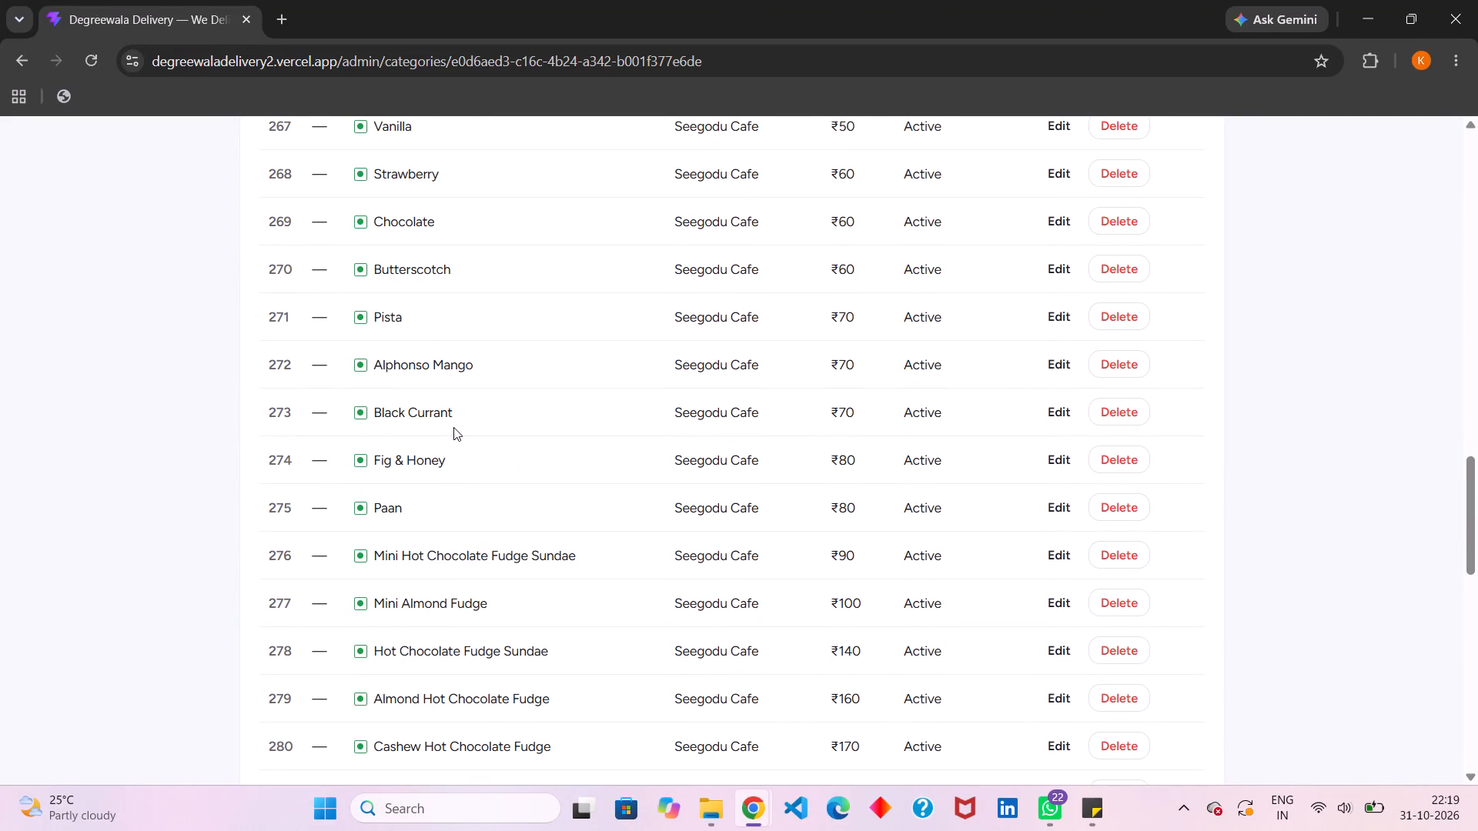
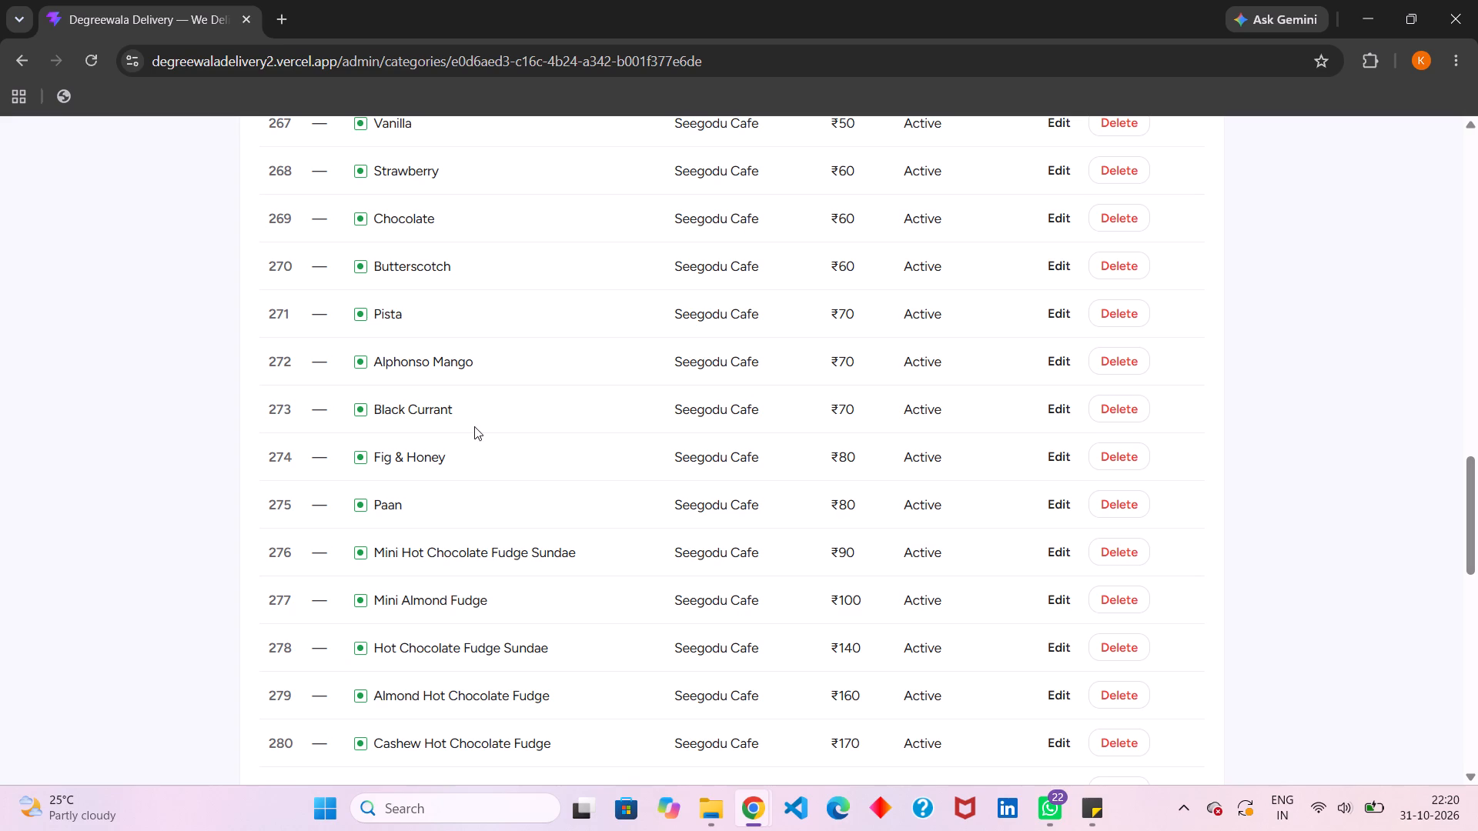
Check the remaining Seegodu Cafe entries in the Desserts category, from Gudbud through Mini Seegodu Special Waffle, for missing pictures.
scroll(452, 483, down, 2)
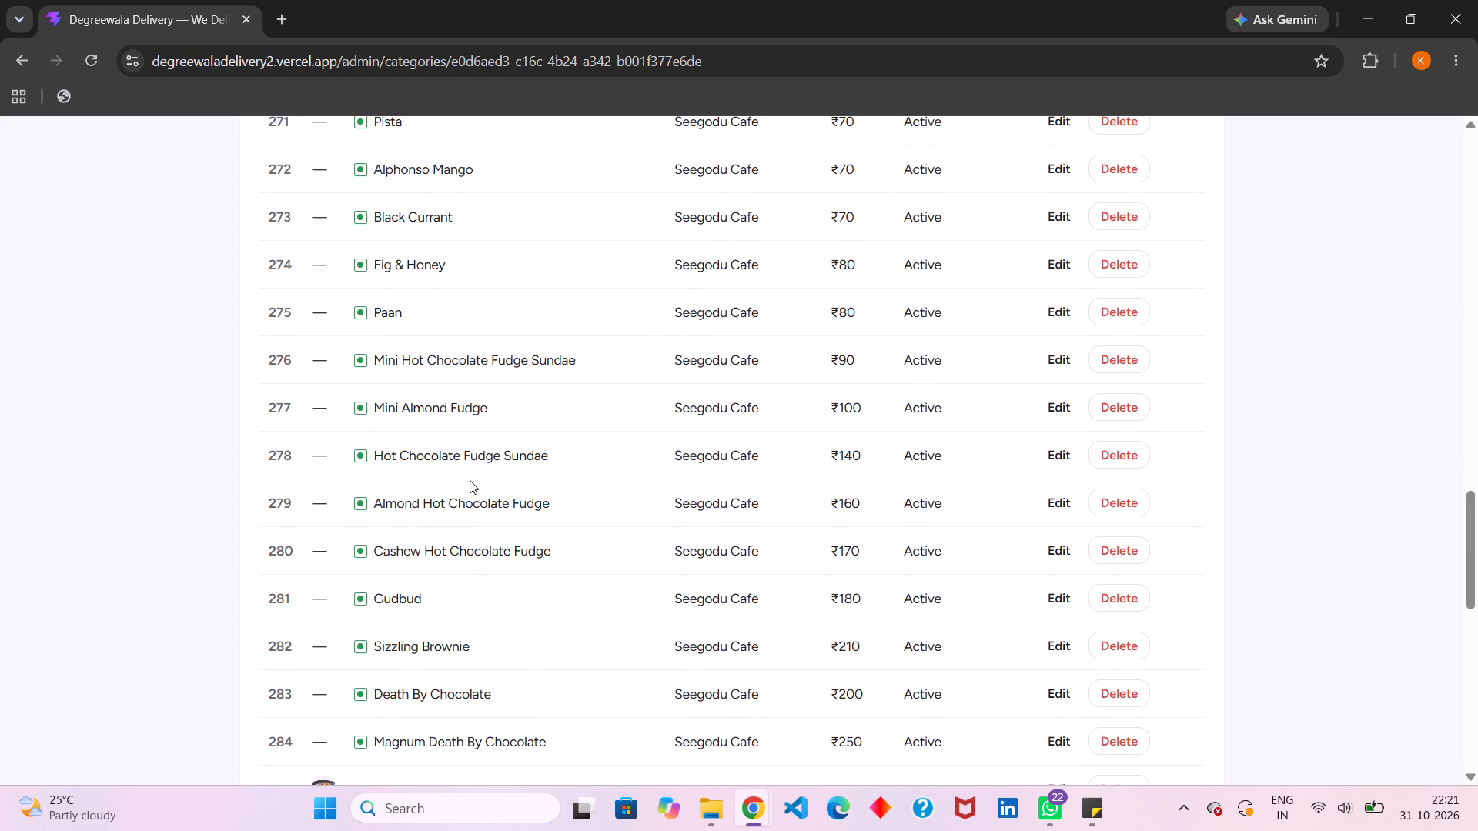
scroll(470, 480, down, 1)
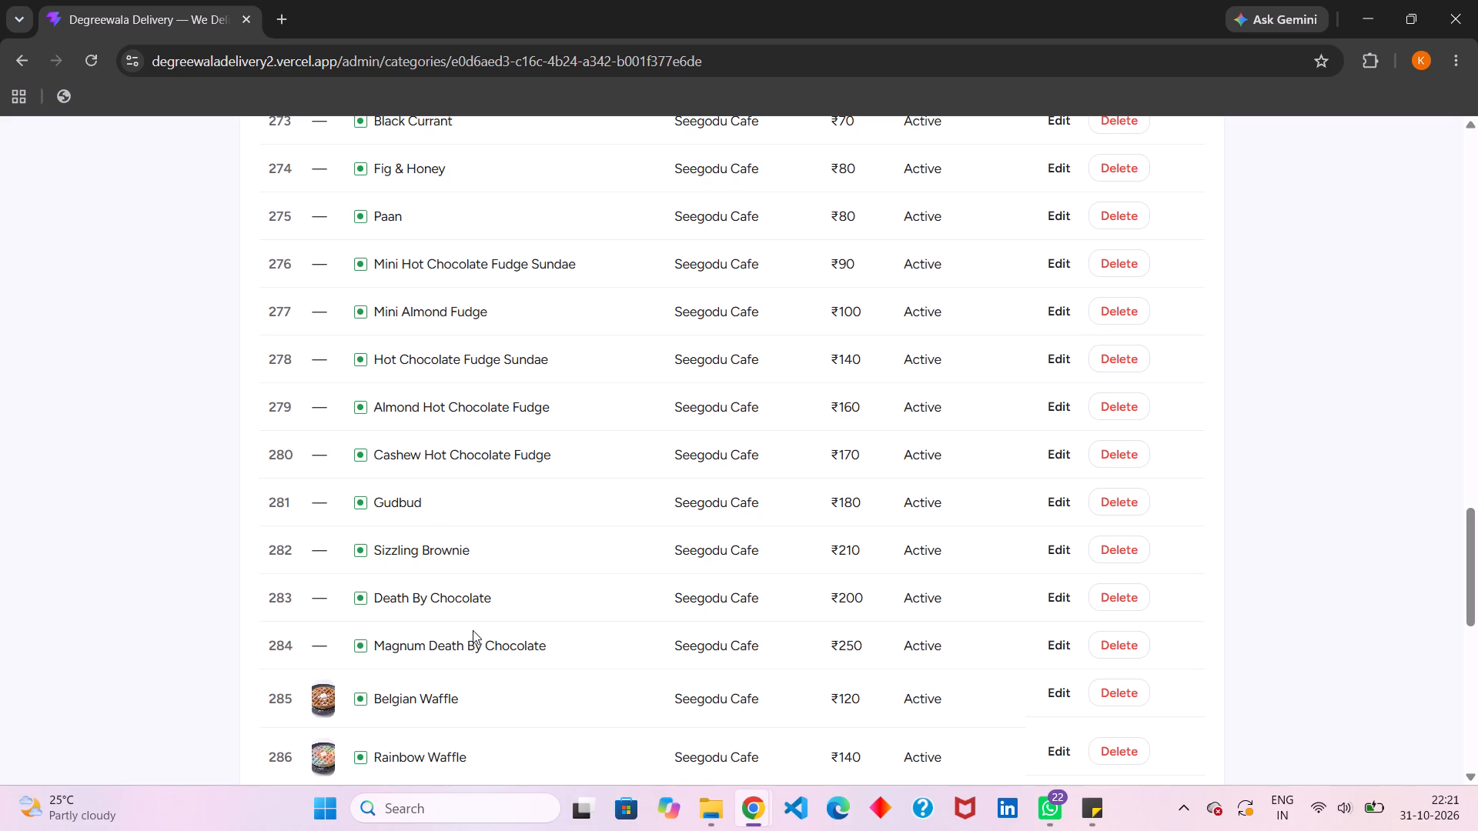
scroll(477, 647, down, 3)
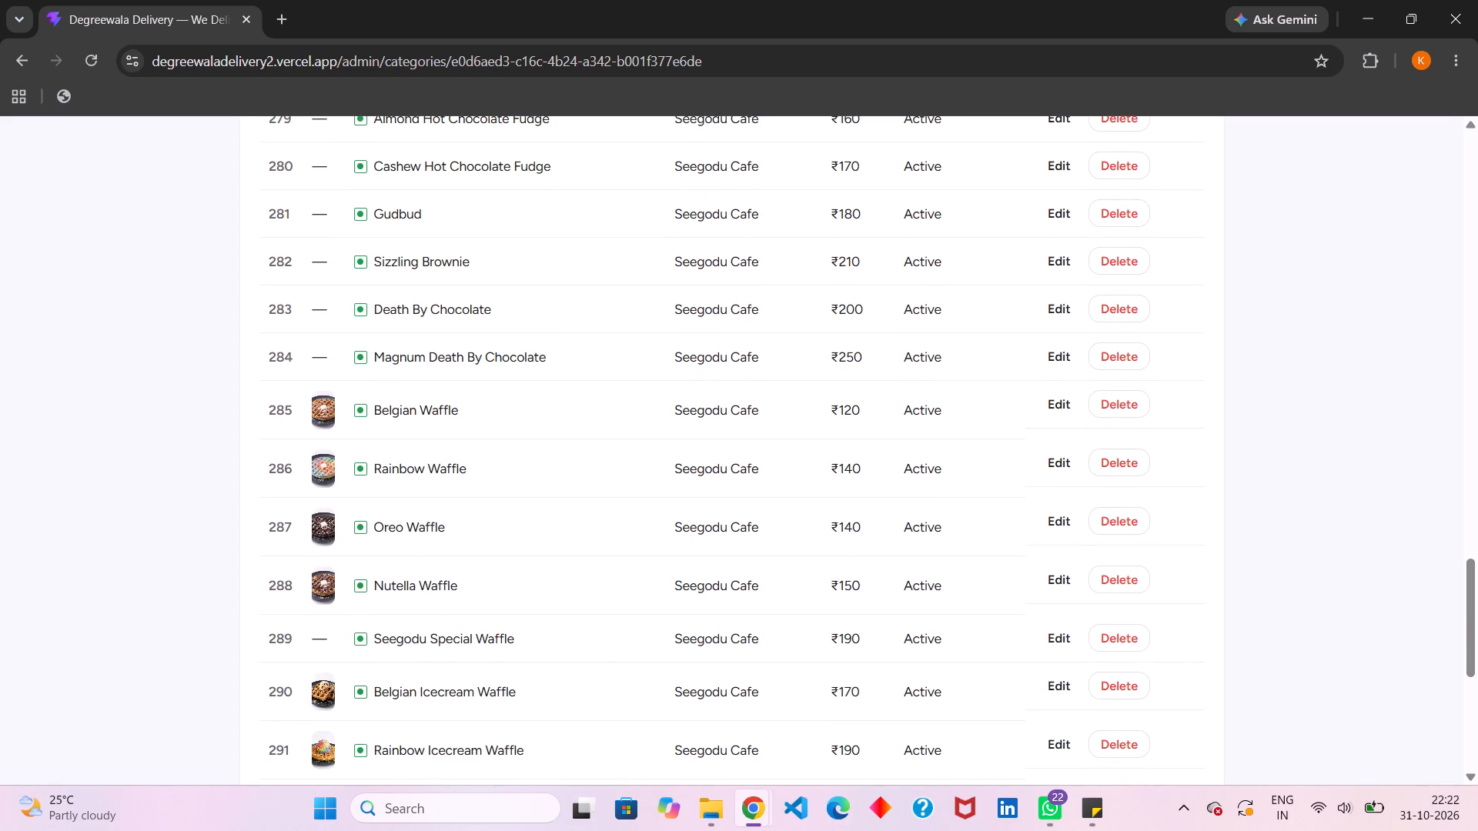
scroll(419, 649, down, 3)
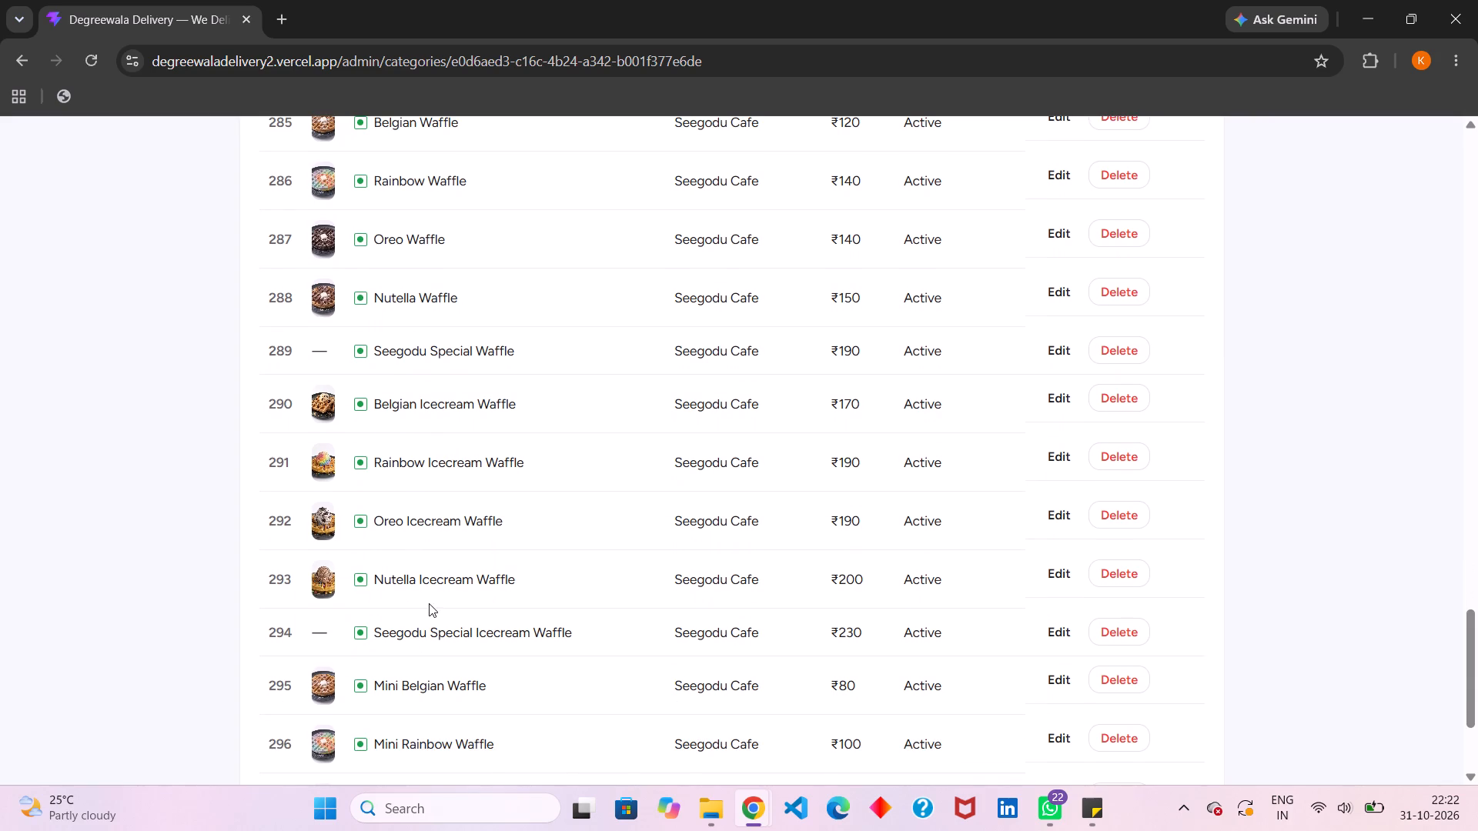
scroll(400, 666, down, 5)
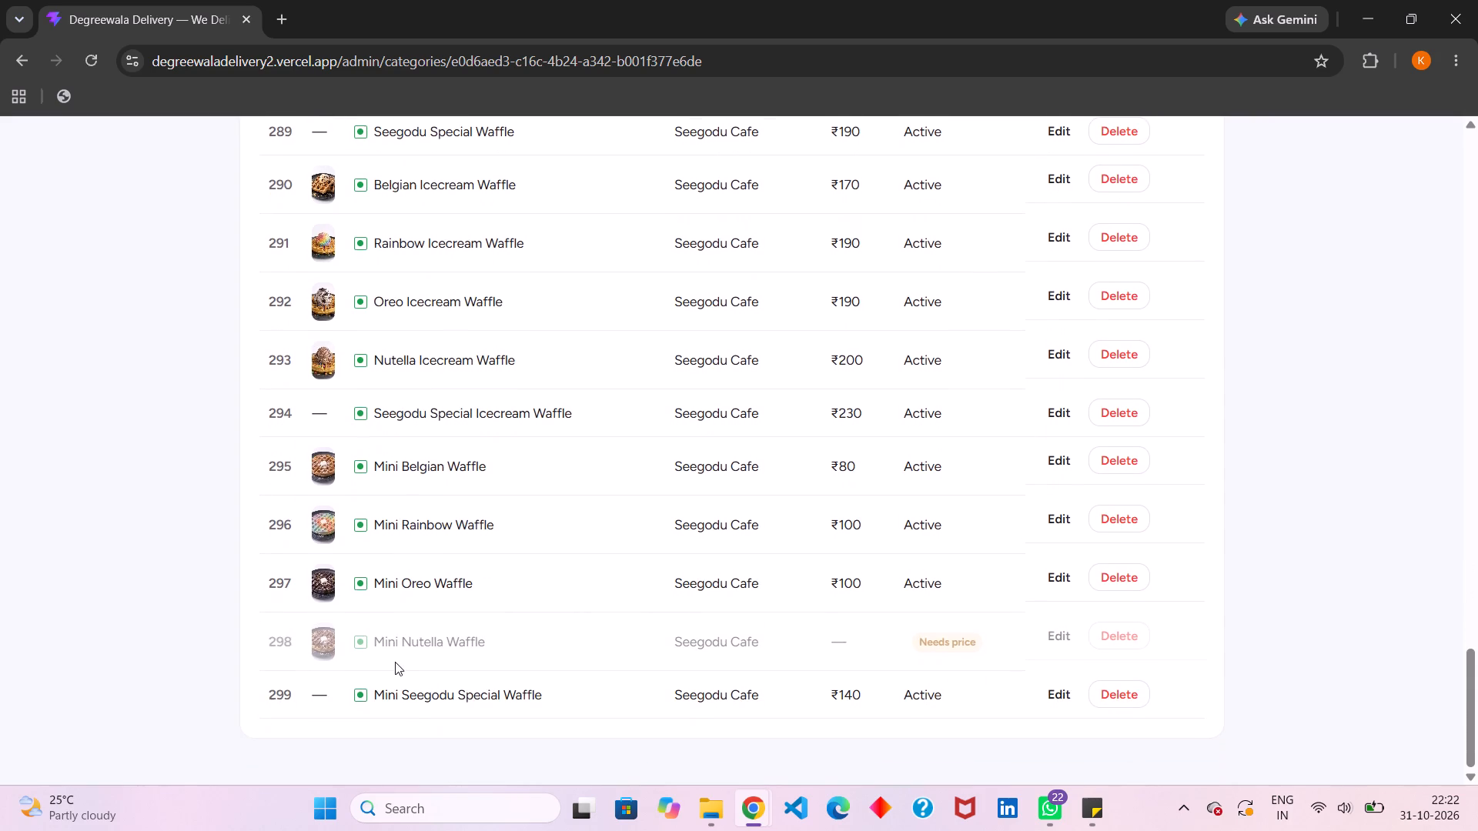
scroll(395, 660, up, 20)
scroll(395, 660, up, 8)
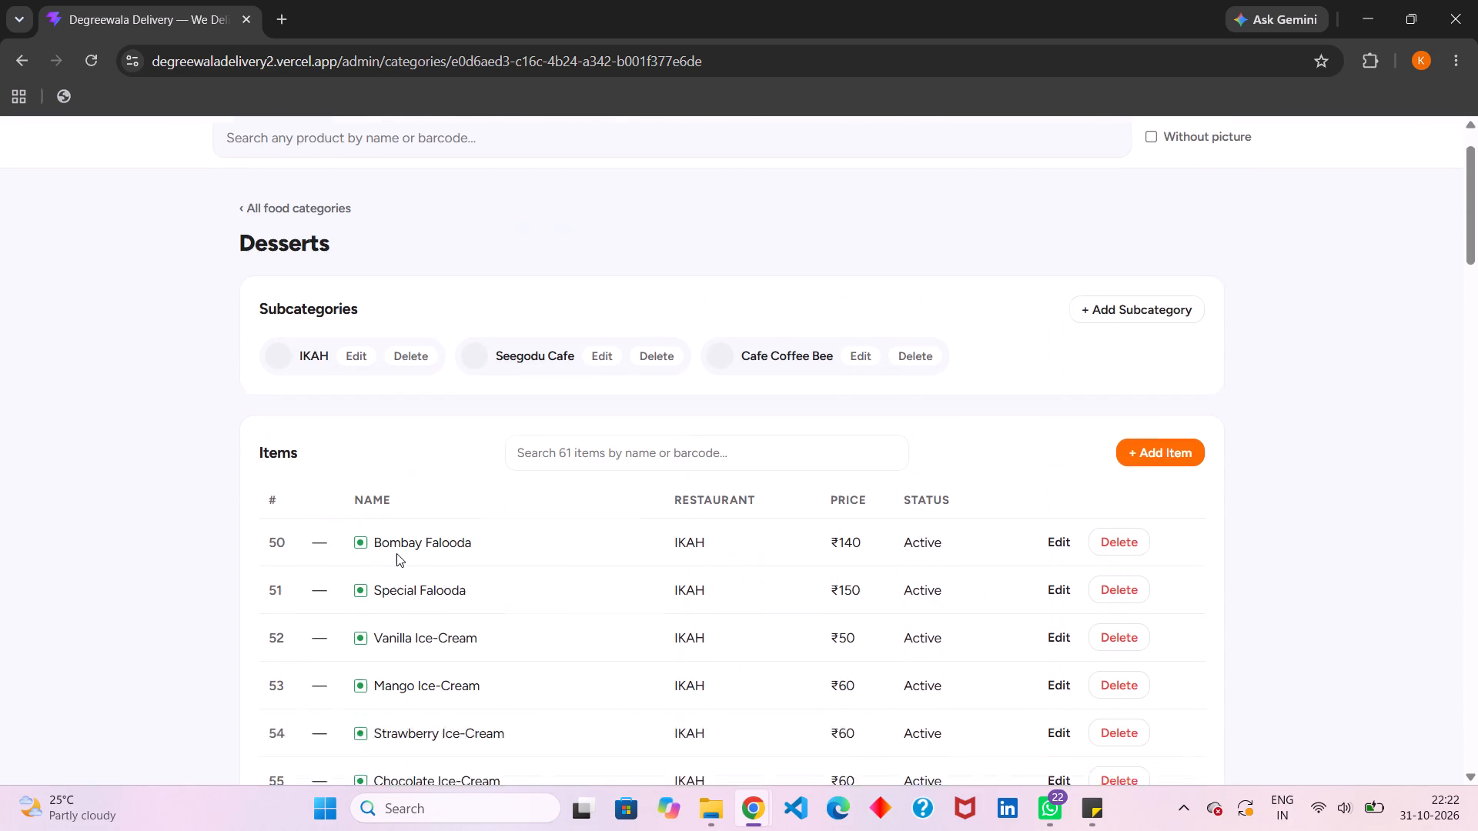
scroll(396, 553, up, 4)
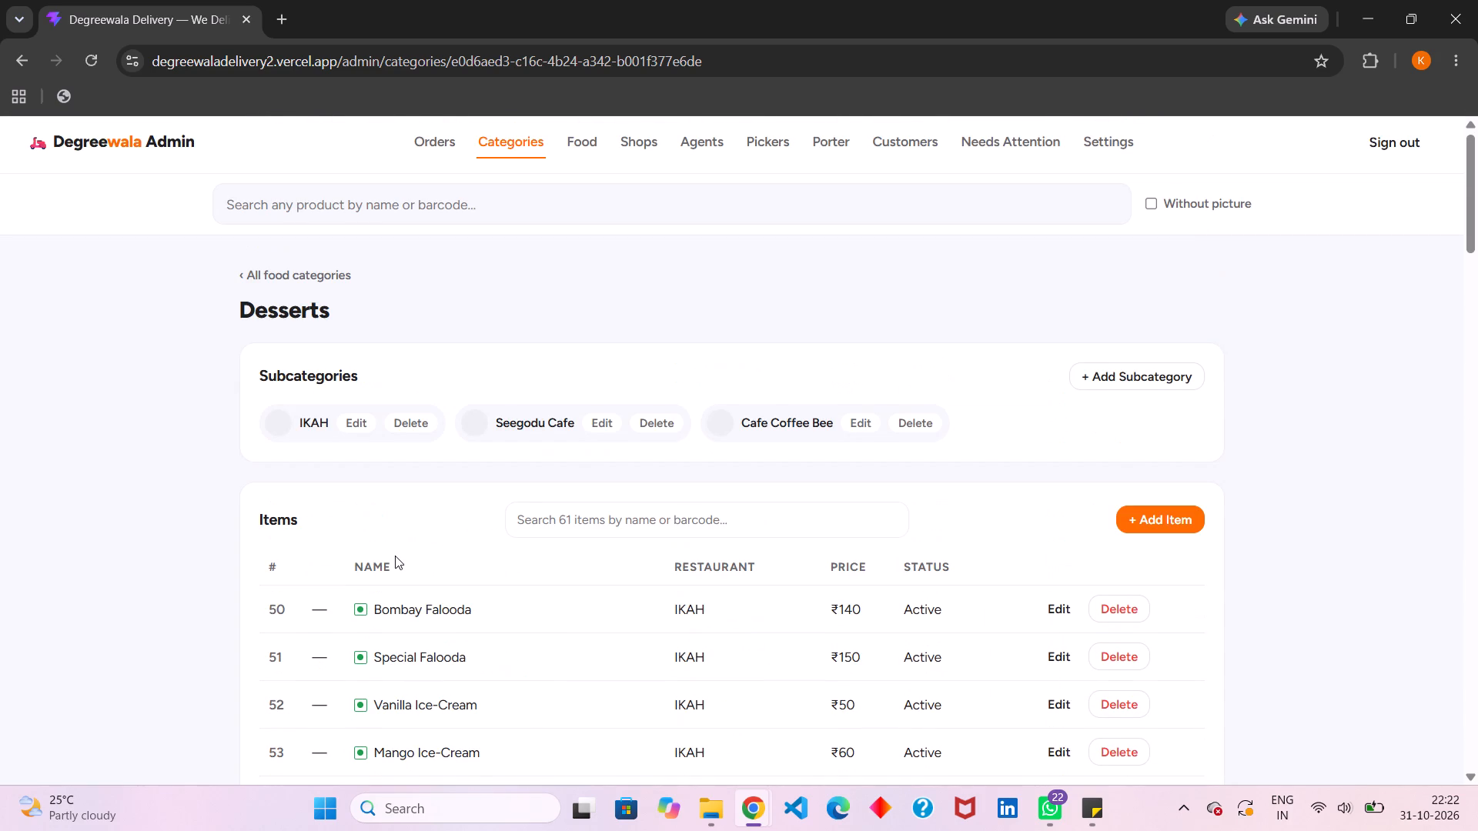
Add "deserts" on a new line to the completed list in the sticky note.
key(alt+Tab)
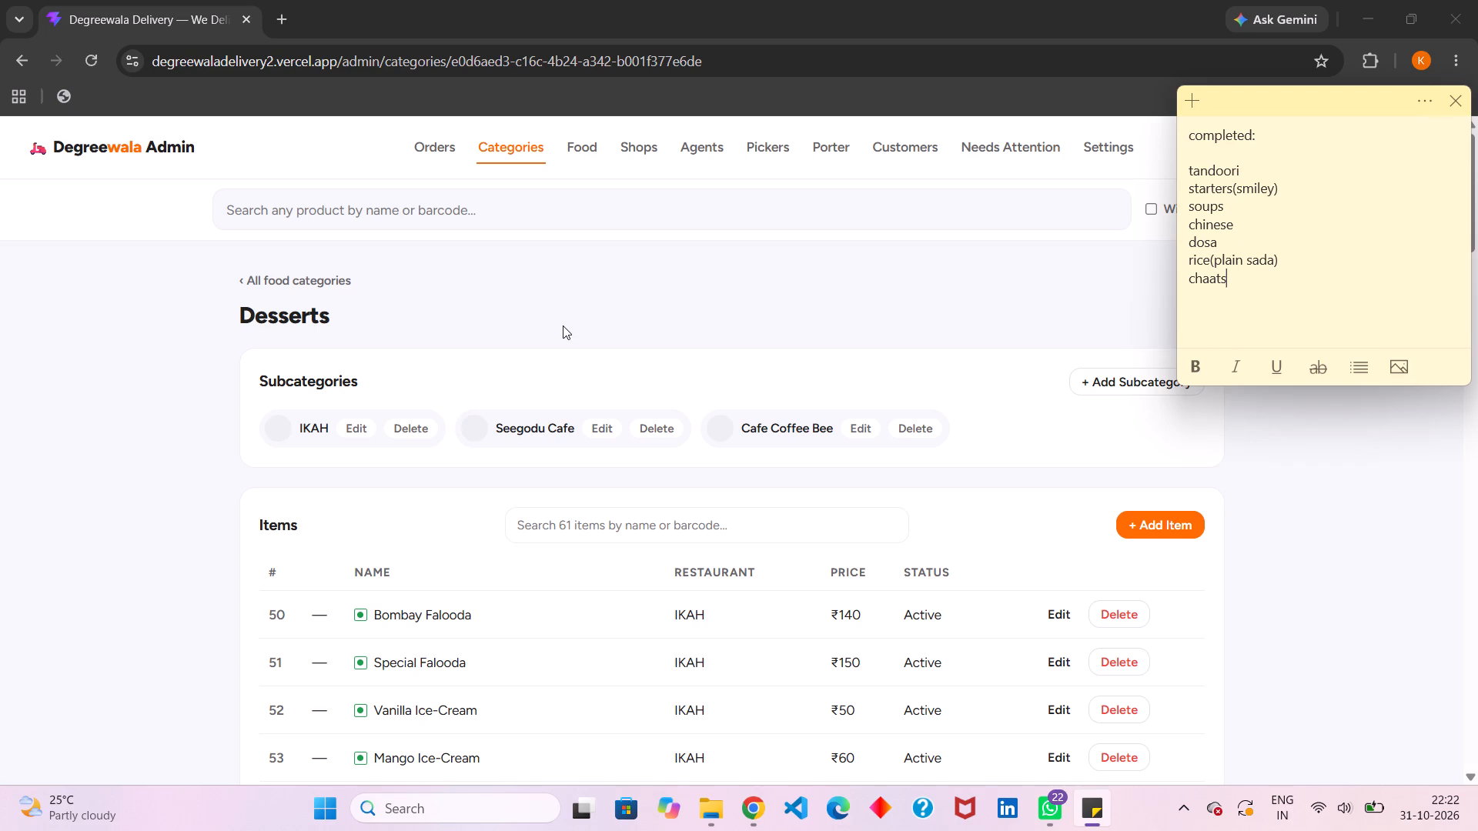
key(Return)
text(deserts)
key(Return)
Go back to the shop's item list, find the gravy dishes below the desserts, and open the Gravy category.
click(1107, 317)
drag(1043, 311, 1029, 310)
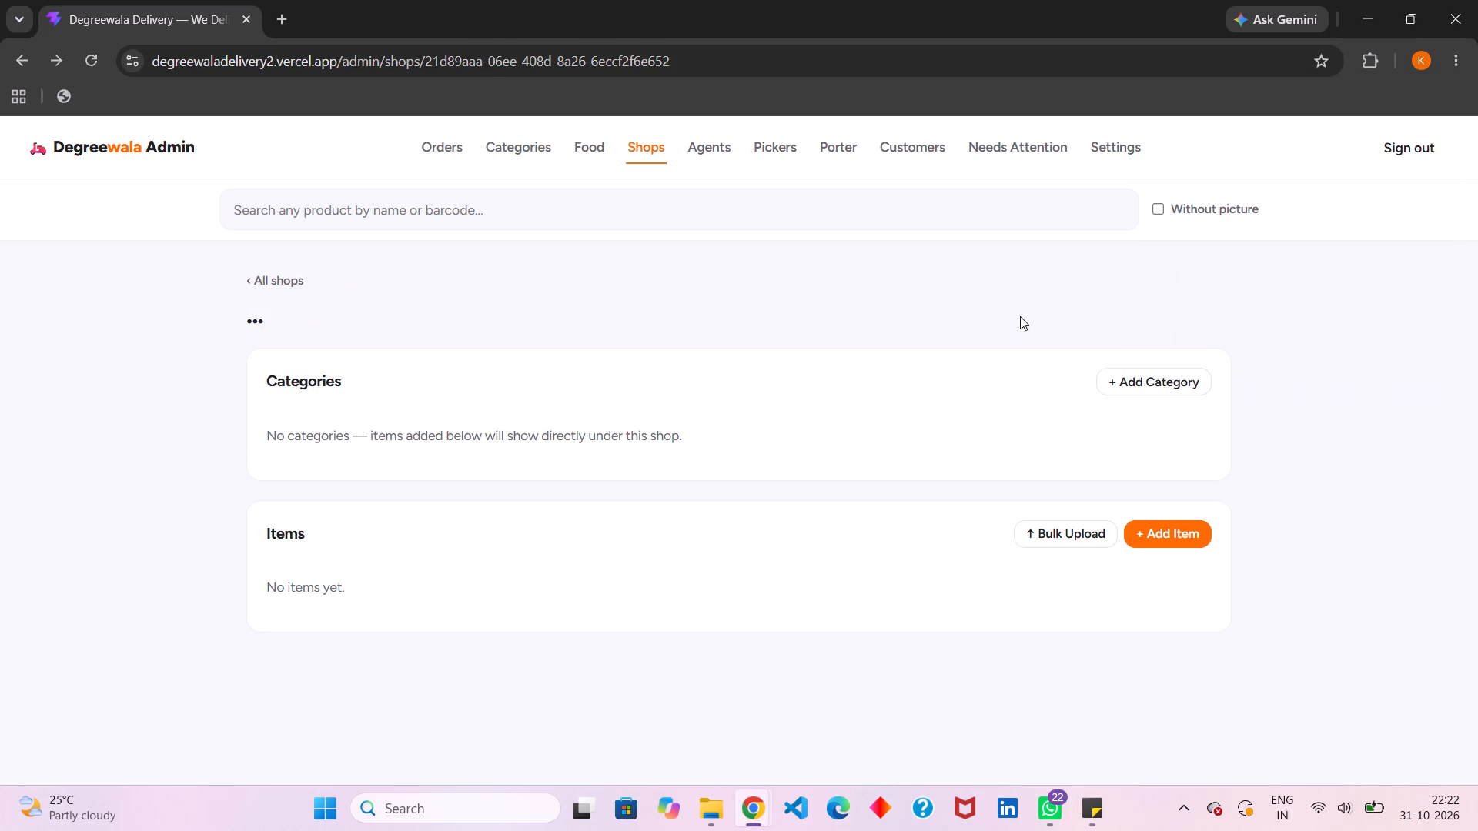
scroll(1016, 352, down, 20)
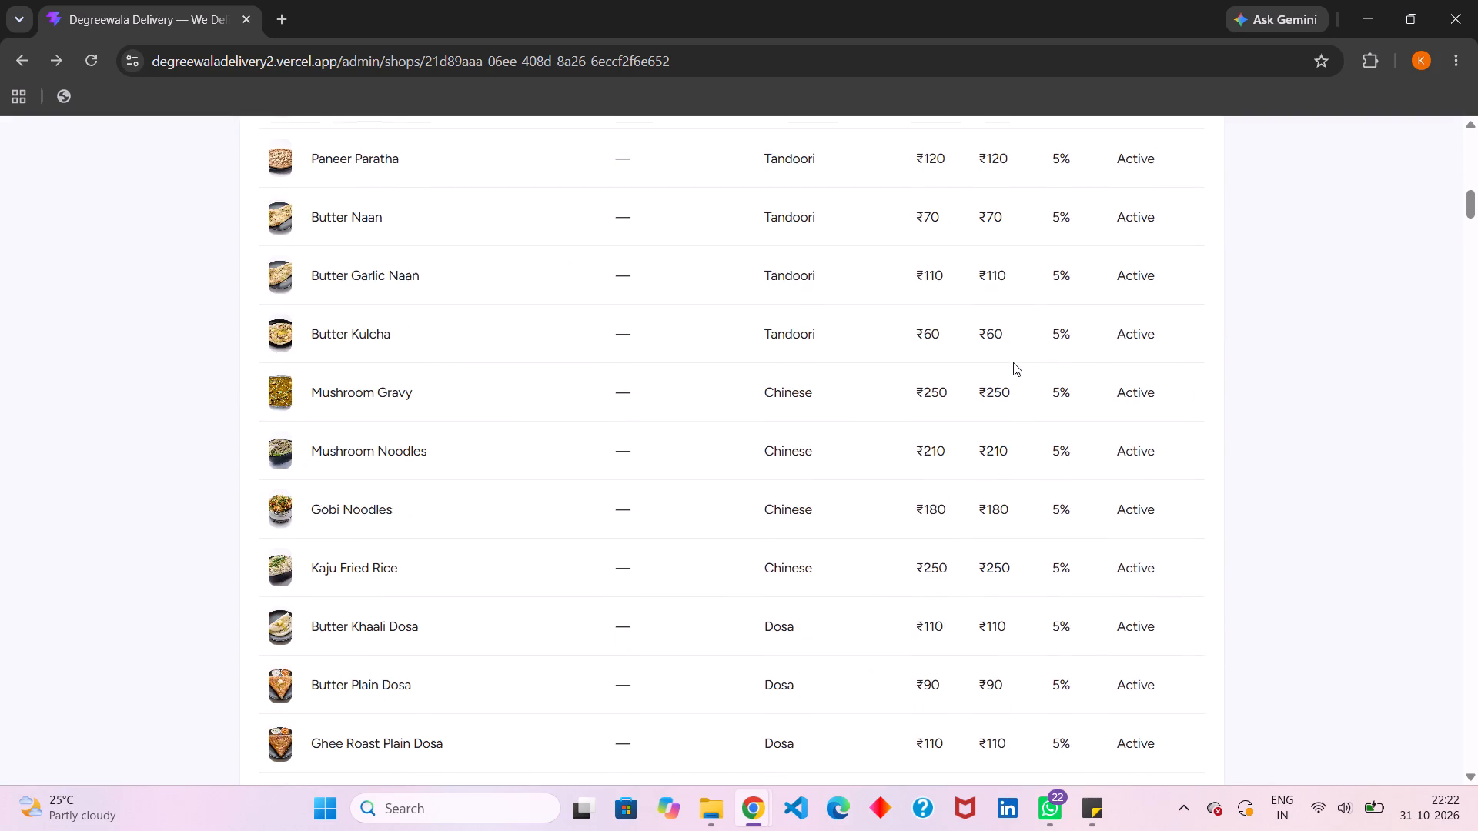
scroll(1013, 362, down, 4)
scroll(580, 571, down, 12)
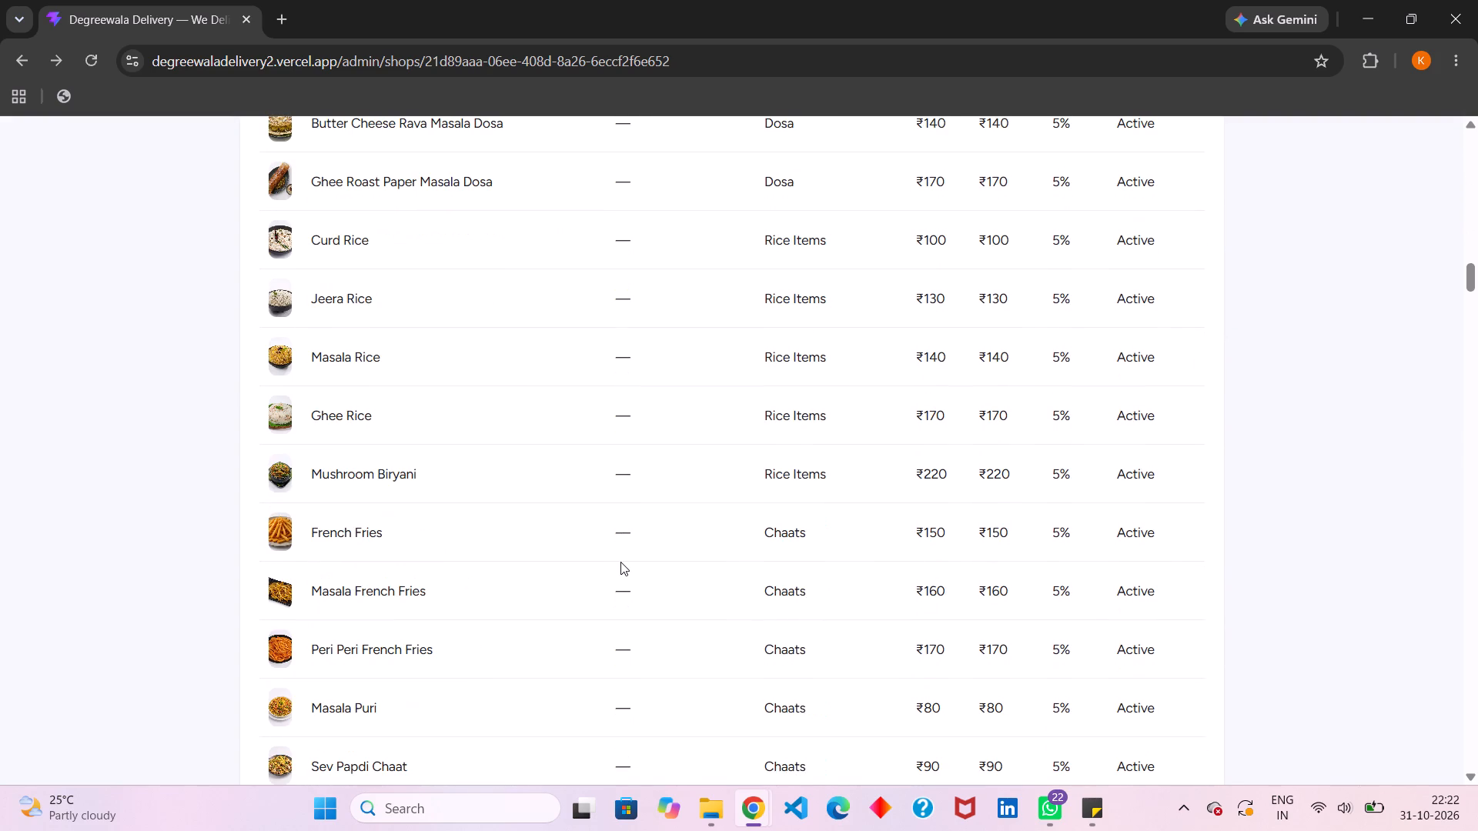
scroll(620, 562, down, 8)
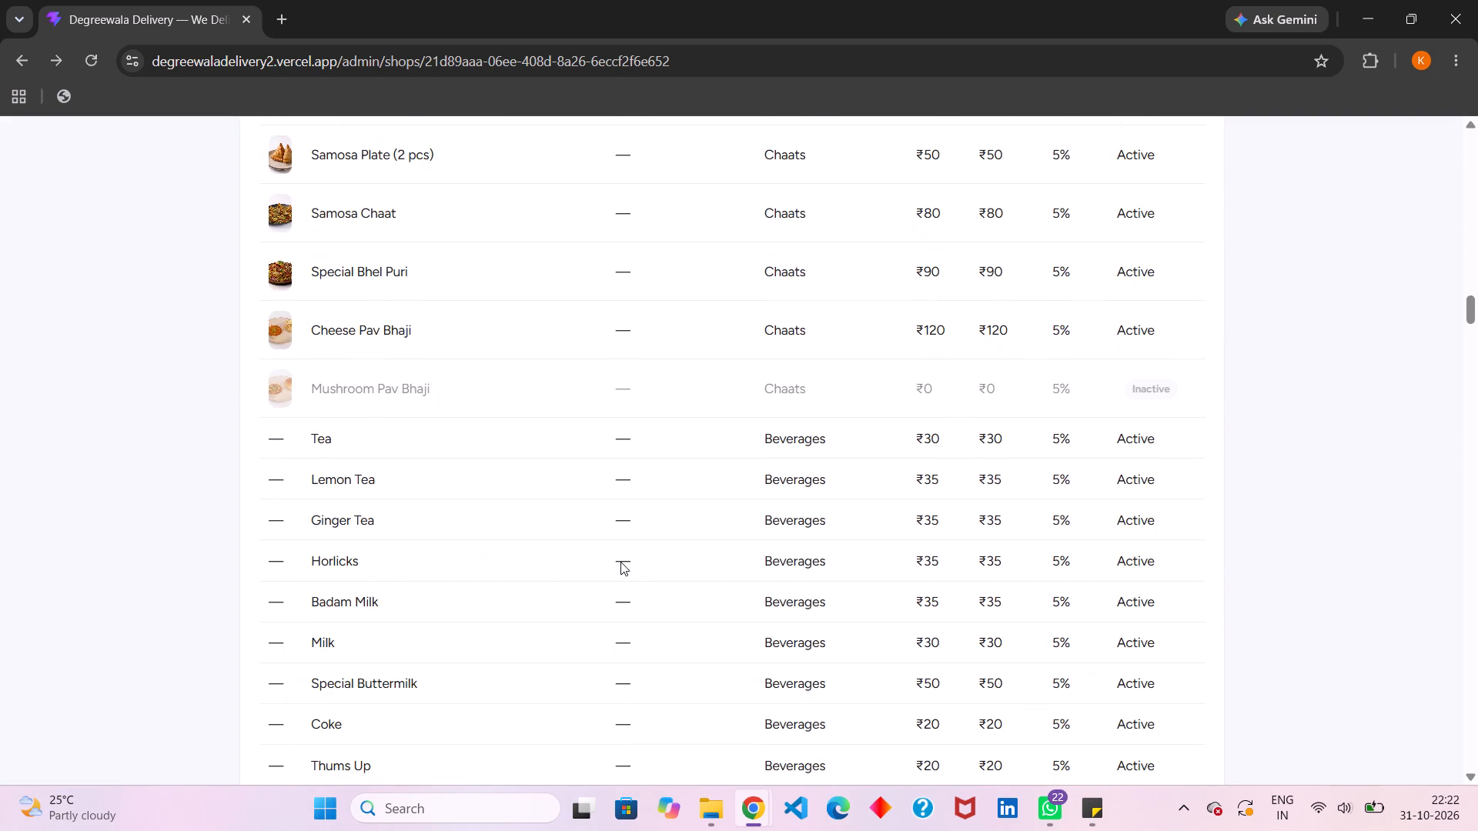
scroll(775, 533, down, 6)
scroll(775, 533, down, 16)
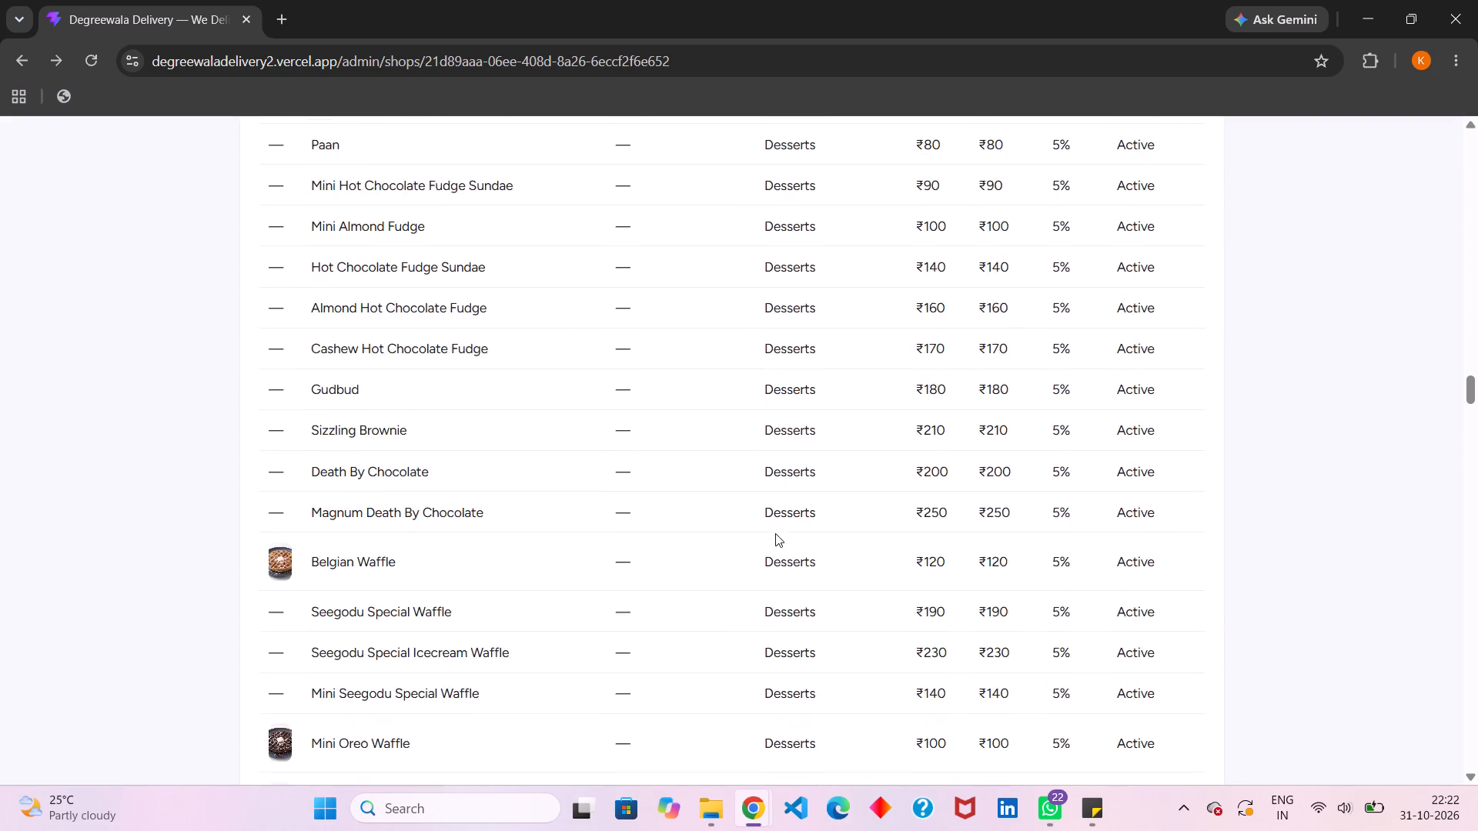
scroll(775, 533, down, 13)
scroll(775, 533, up, 4)
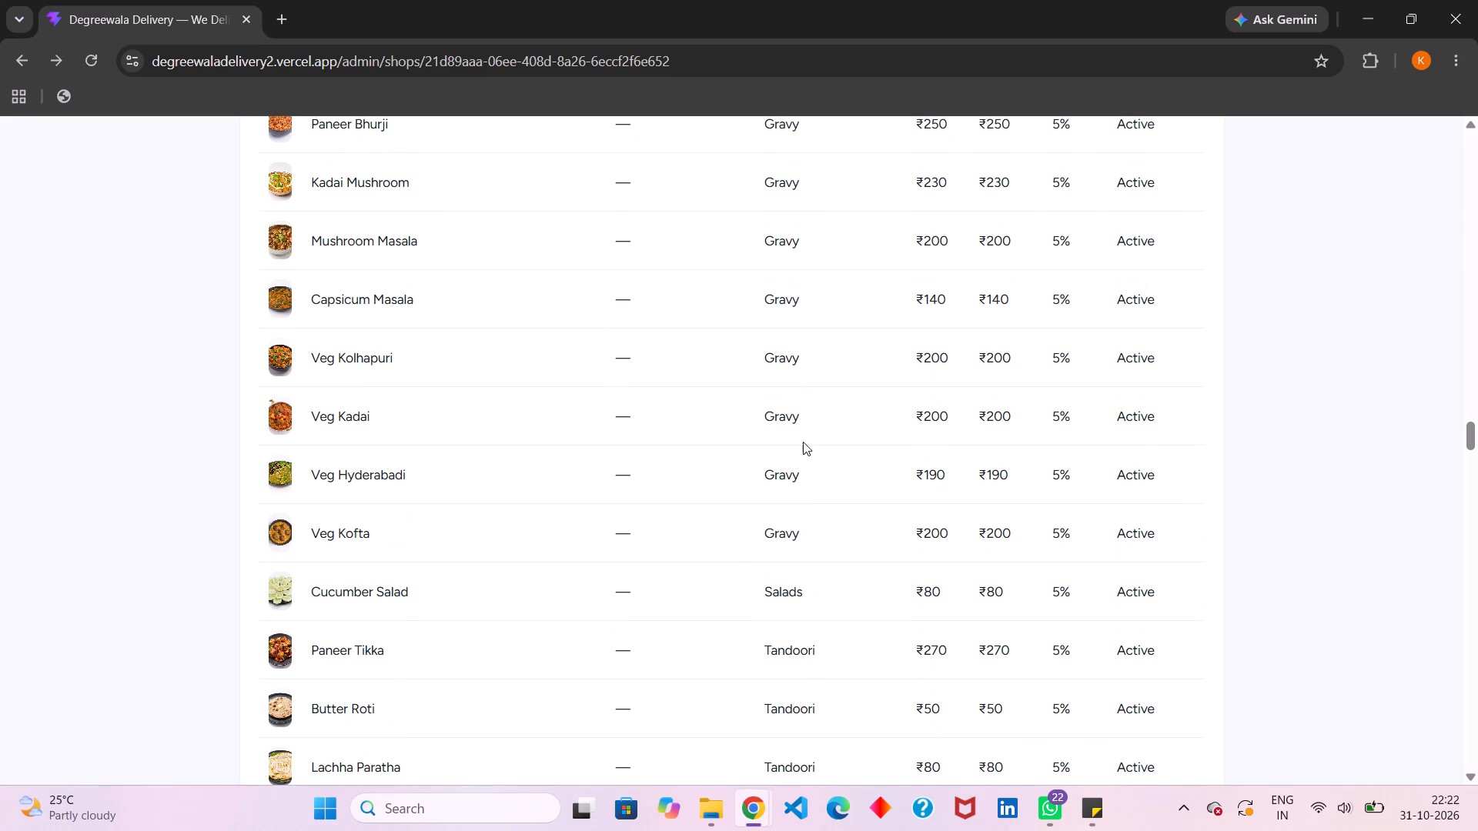
click(782, 414)
Skim the Gravy category's items from the dal dishes through the paneer dishes to the first mushroom dishes.
scroll(742, 471, down, 12)
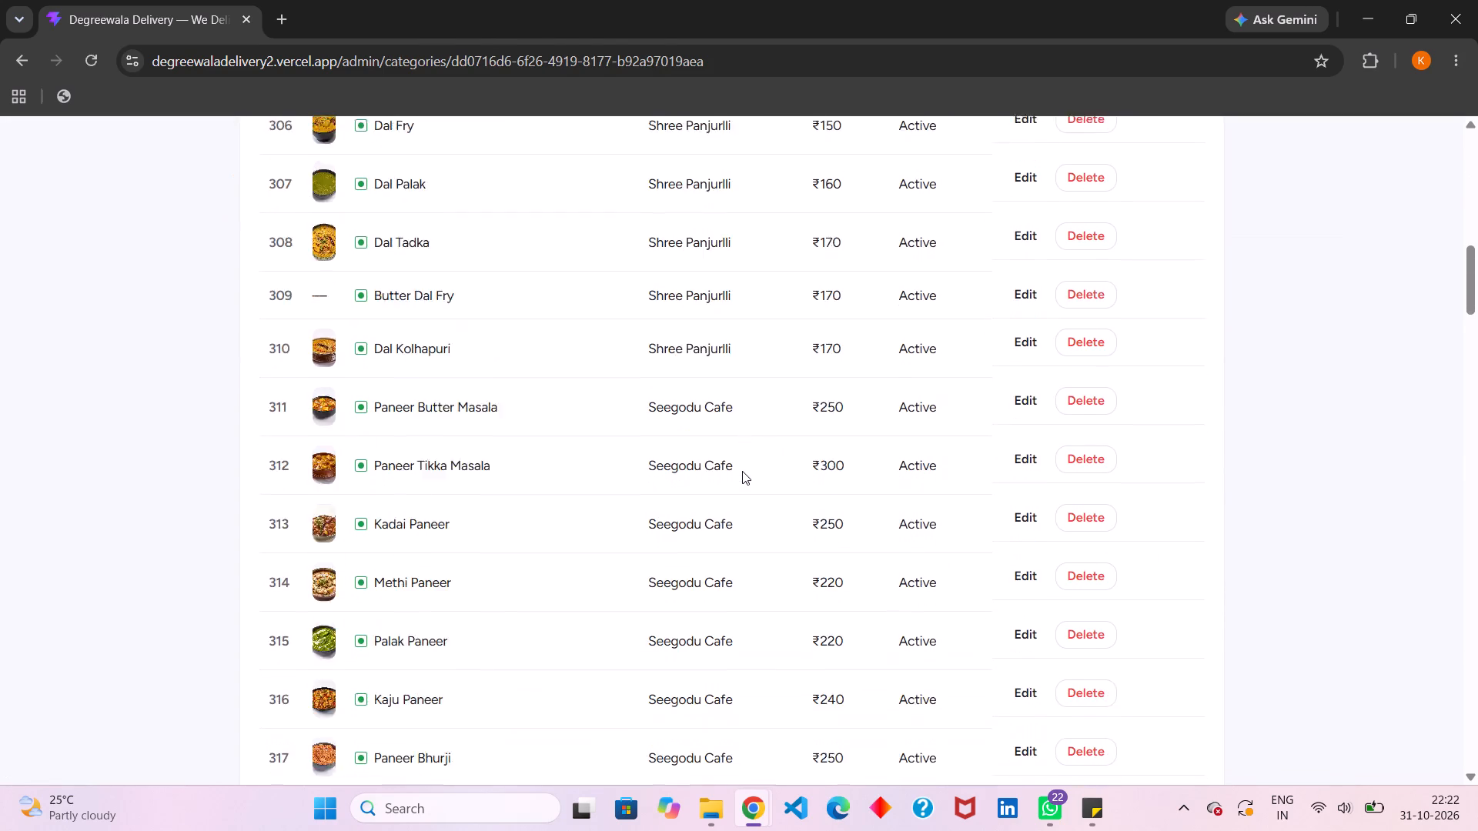
scroll(742, 471, down, 11)
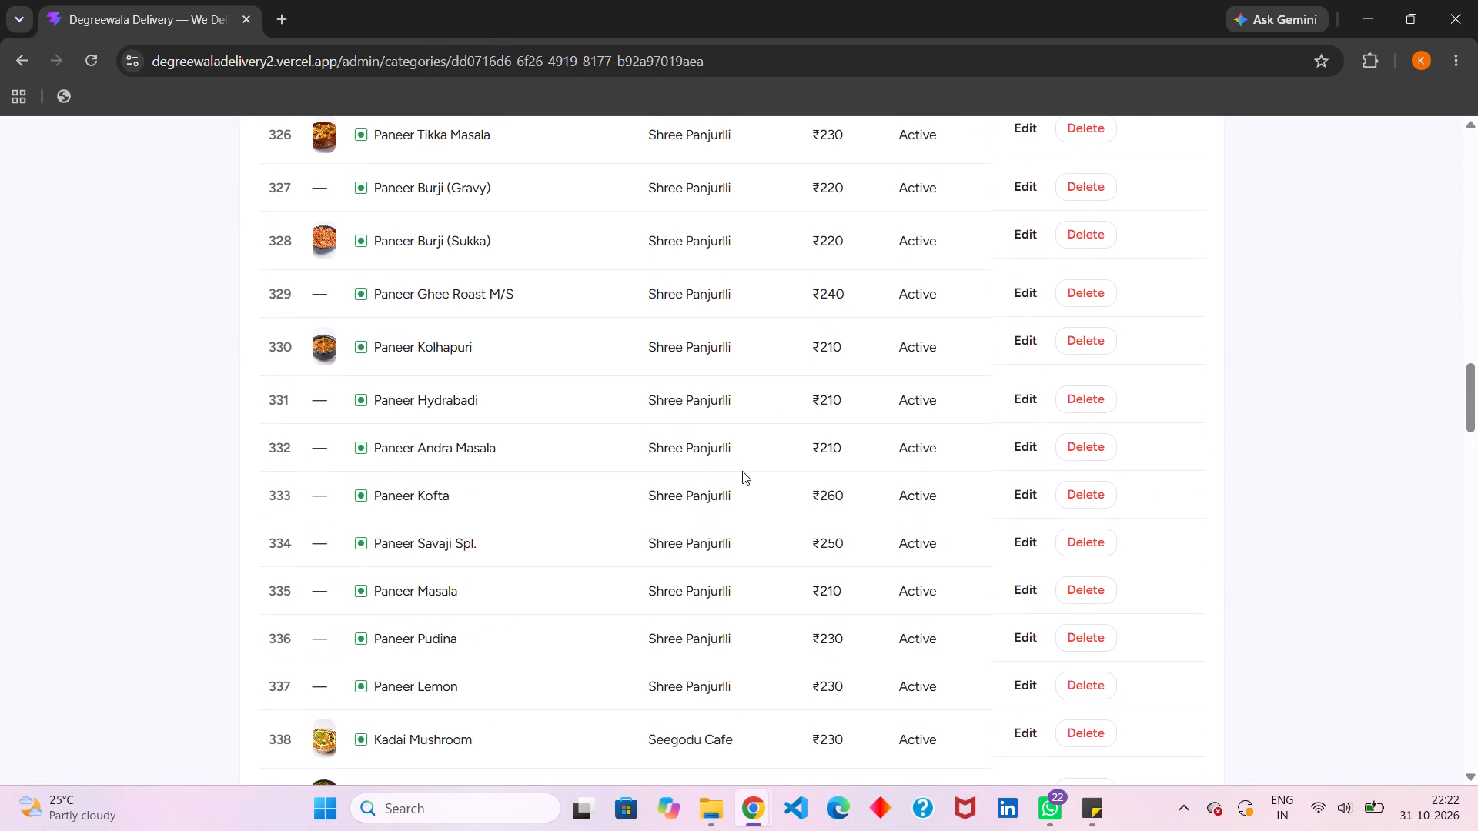
scroll(742, 471, down, 2)
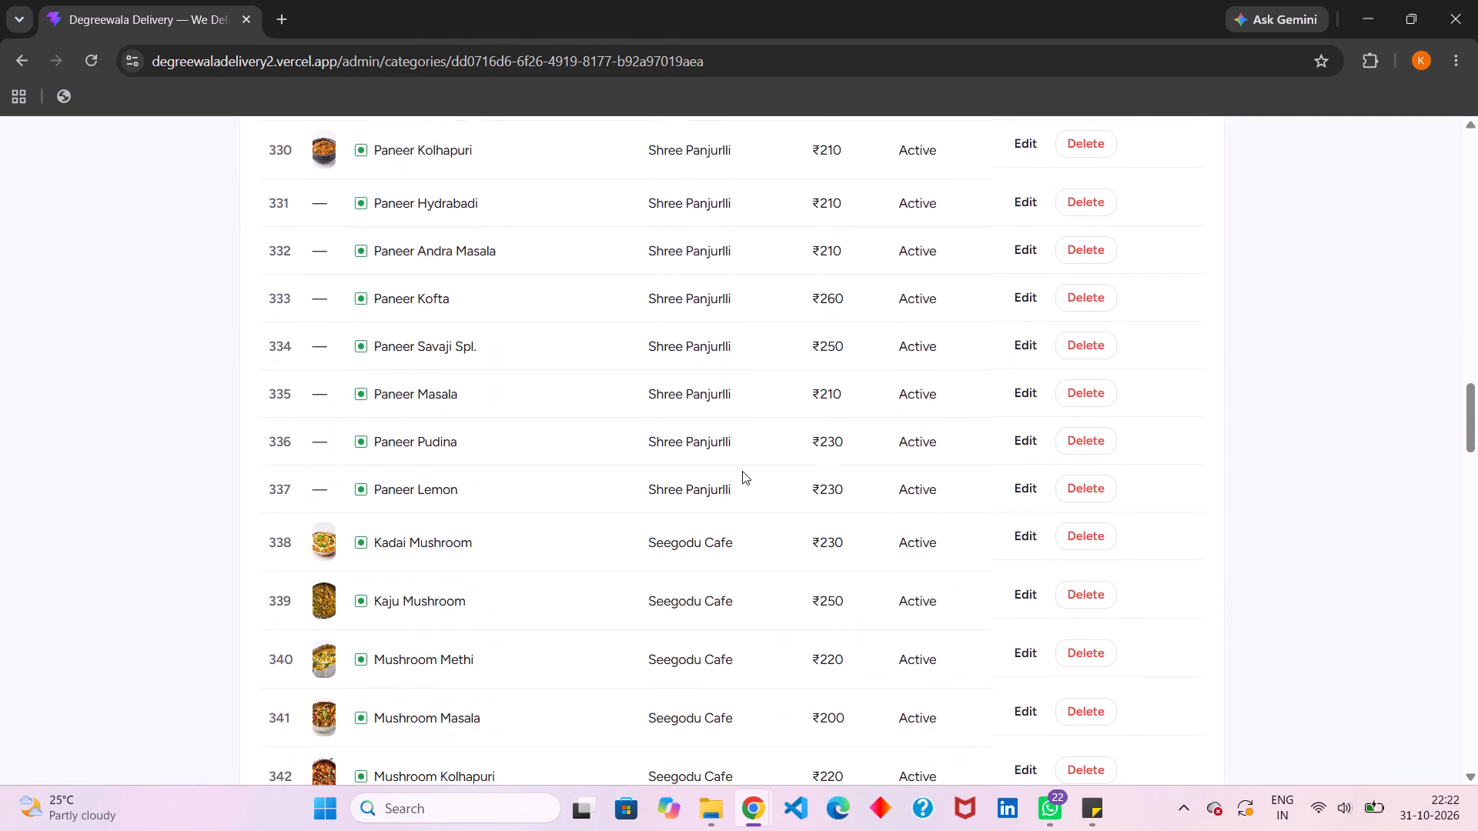
scroll(742, 471, up, 17)
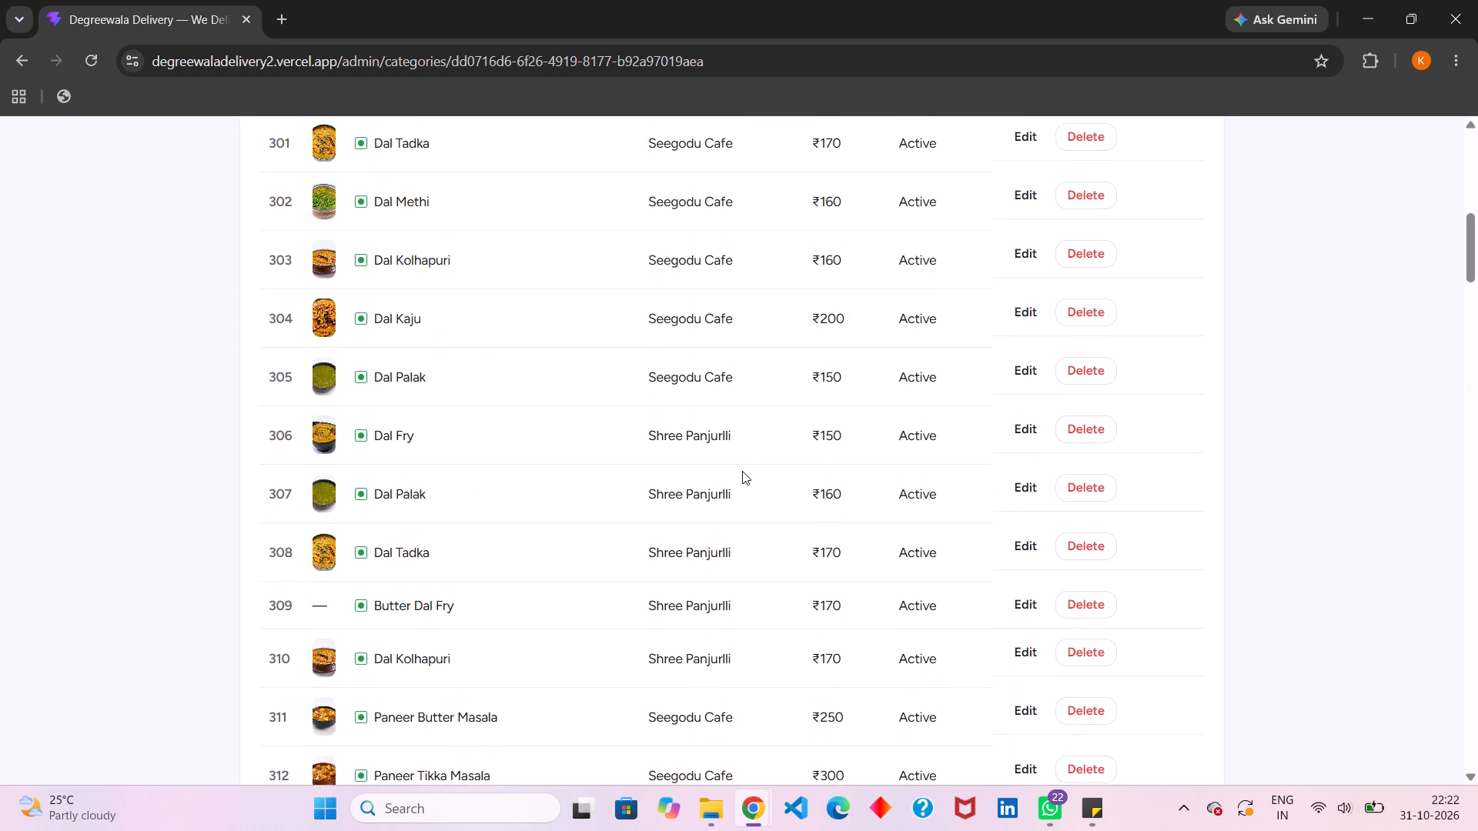
scroll(742, 471, up, 5)
scroll(742, 471, down, 3)
scroll(742, 471, up, 3)
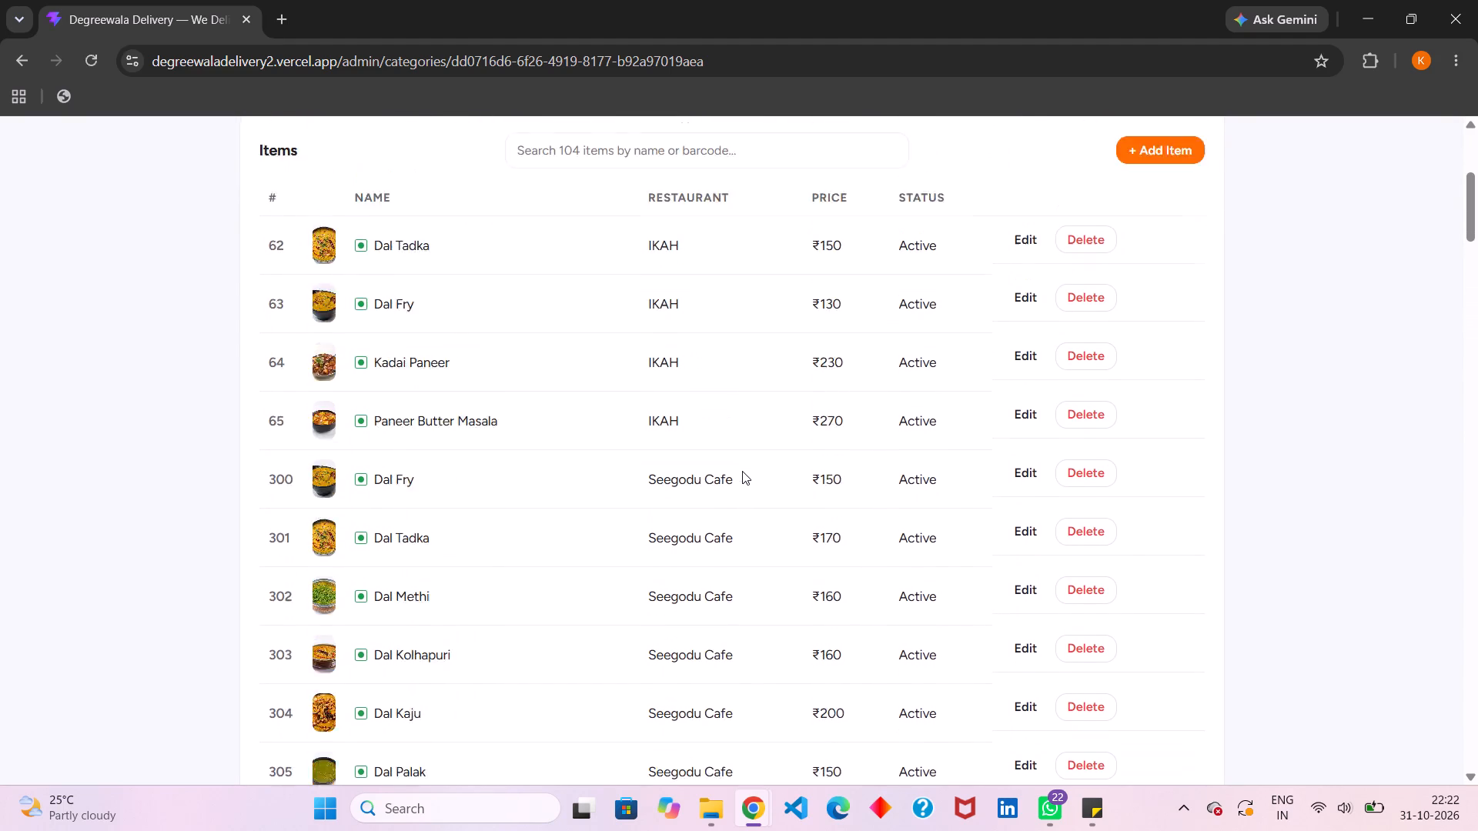
Check the Gravy category's first entries, from IKAH's Dal Tadka through the Seegodu Cafe paneer dishes, for missing pictures.
scroll(739, 474, down, 1)
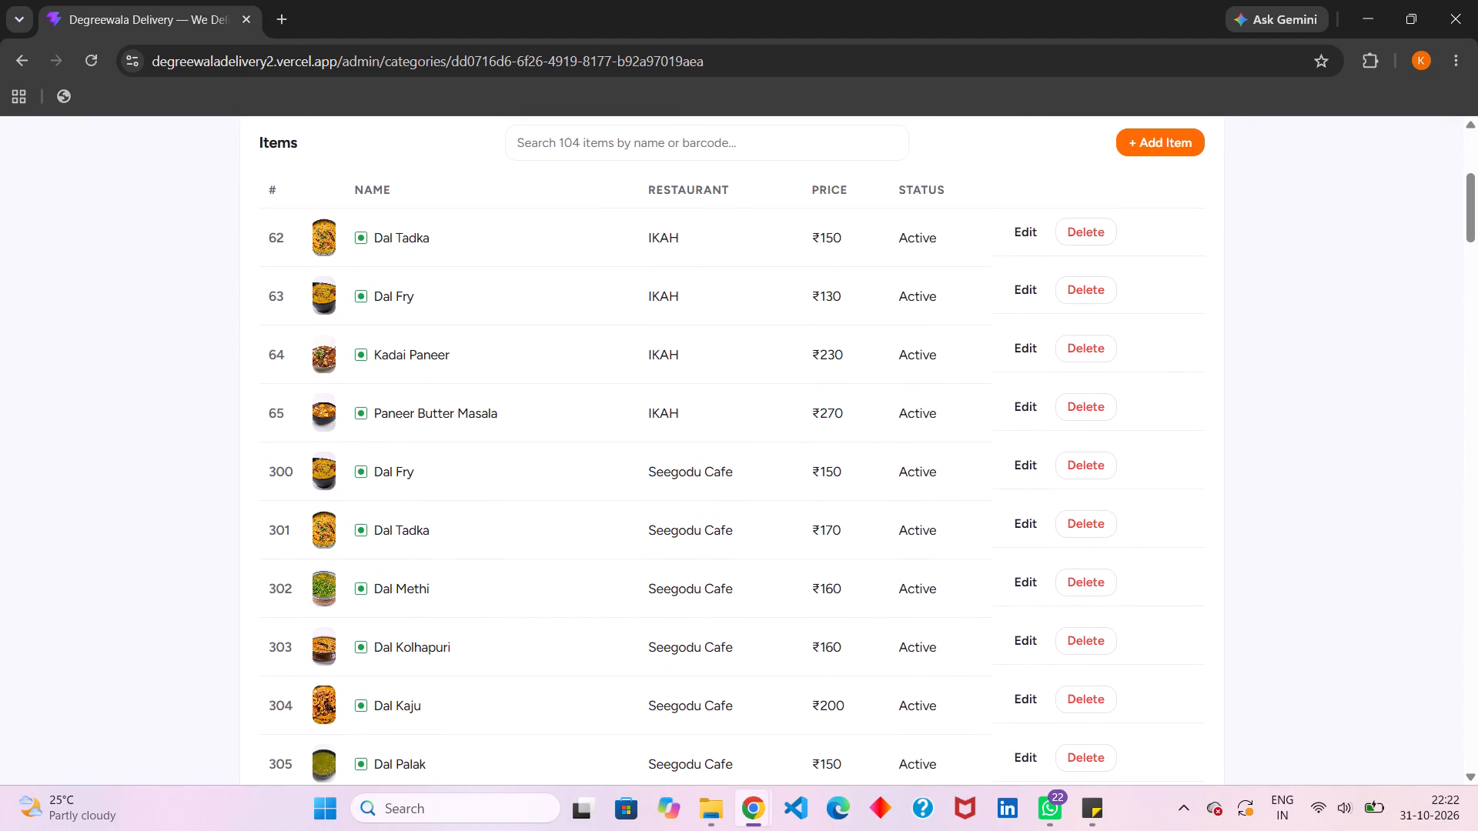
scroll(706, 470, down, 1)
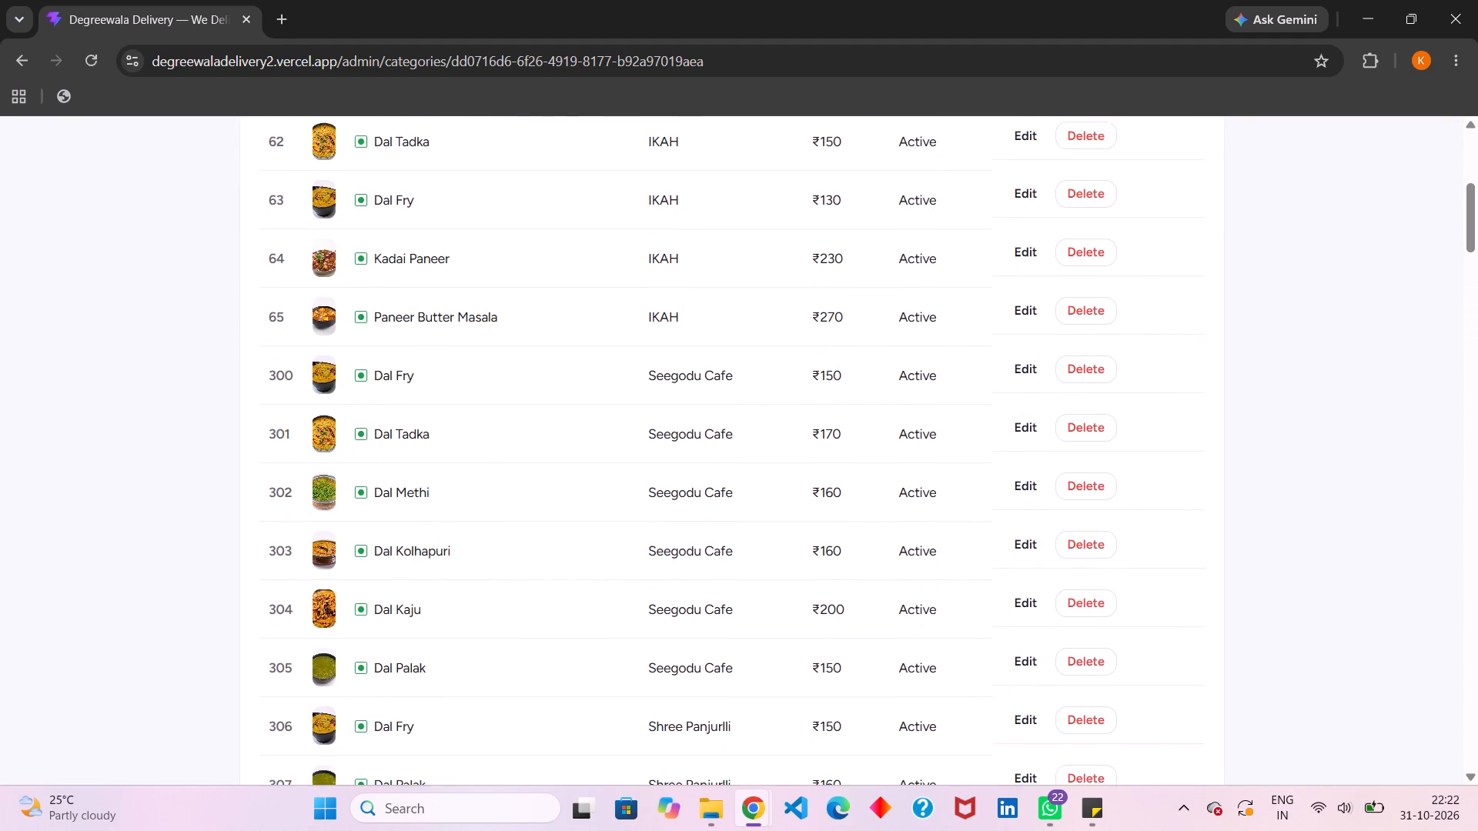
scroll(706, 470, down, 6)
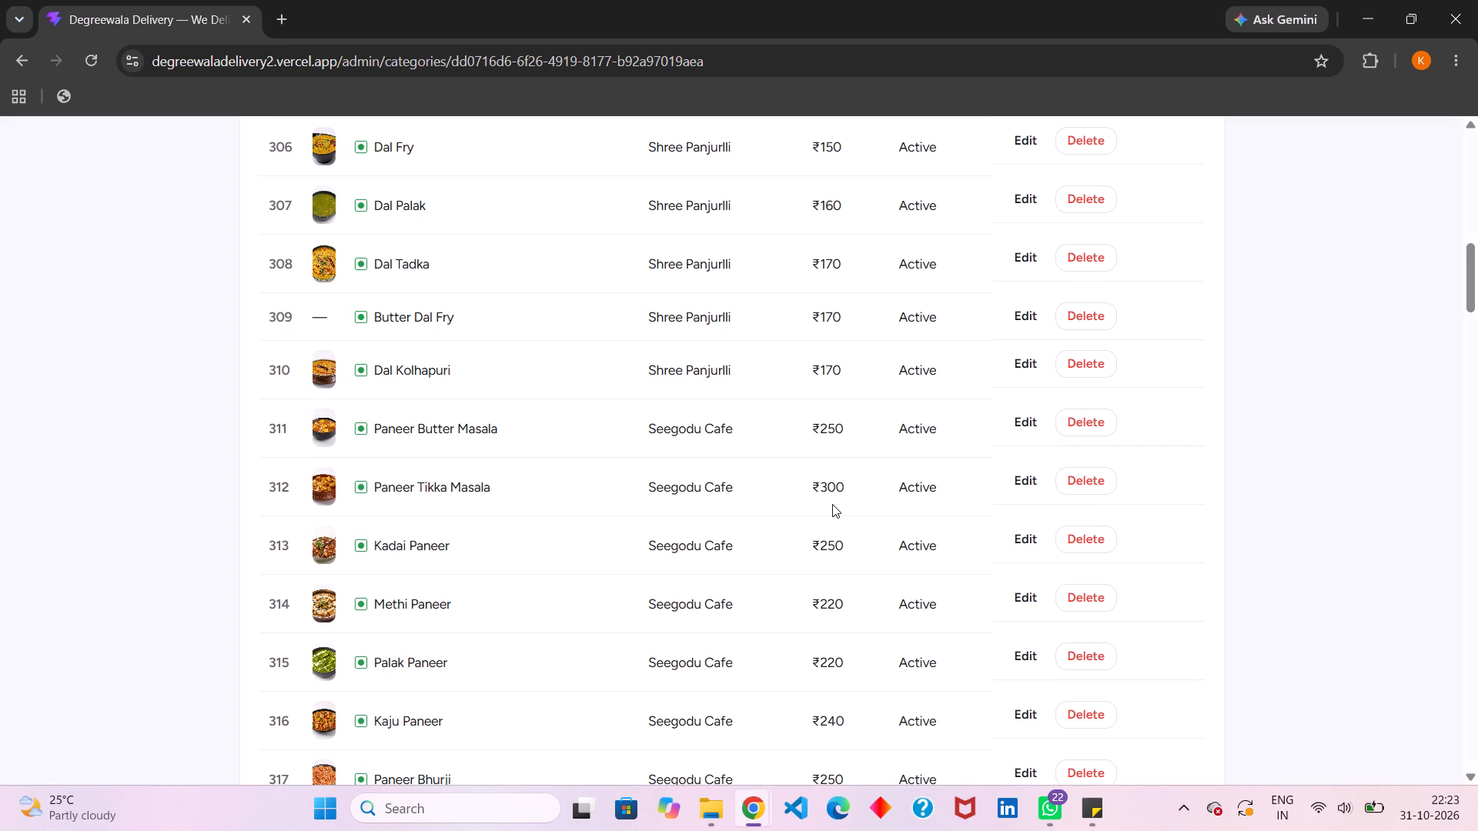
Recheck the IKAH, Seegodu Cafe and Shree Panjurlli dal entries from the start of the Gravy category for missing pictures.
scroll(842, 431, up, 5)
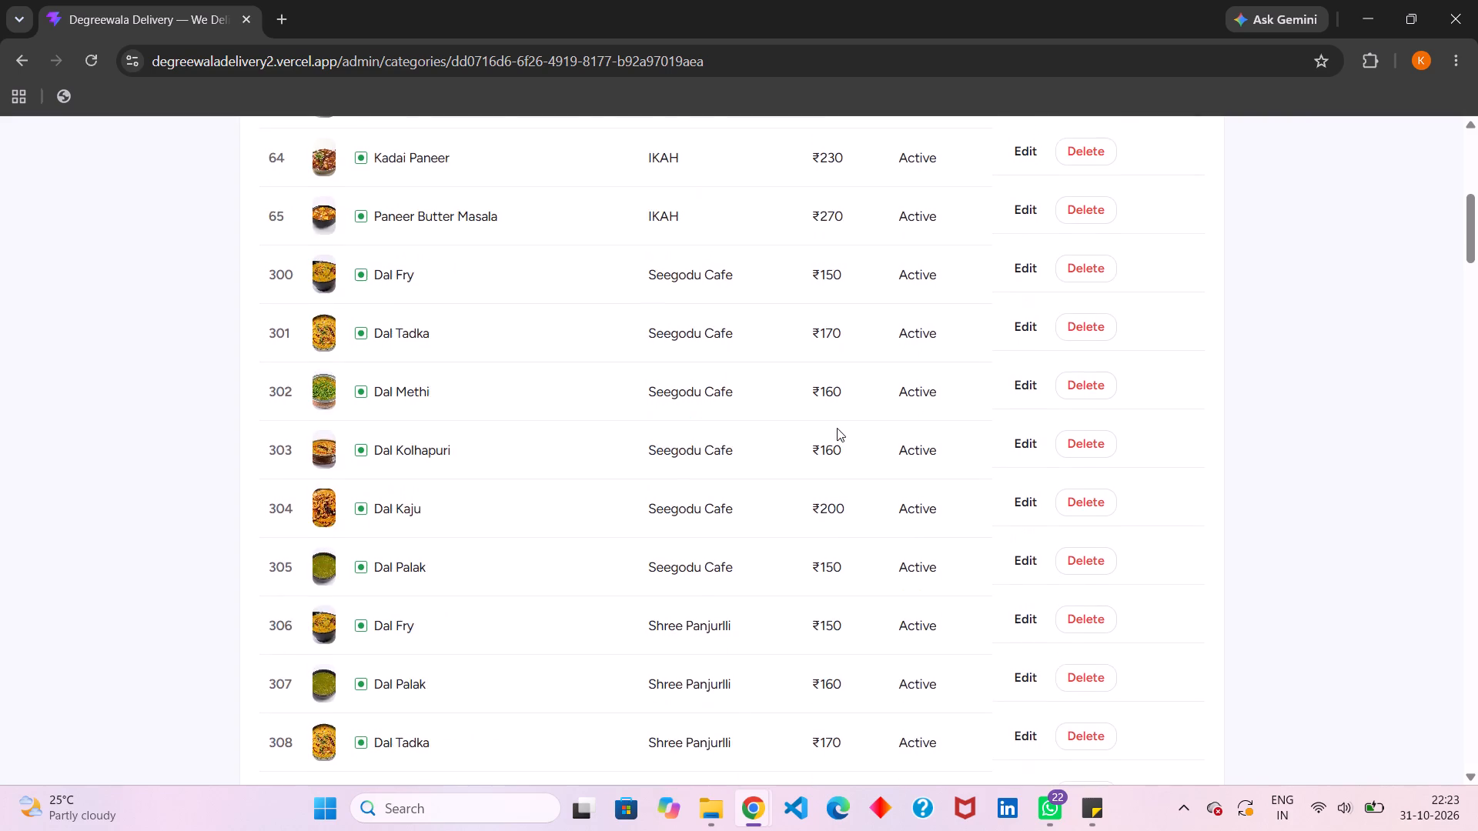
scroll(837, 428, up, 4)
scroll(824, 432, down, 1)
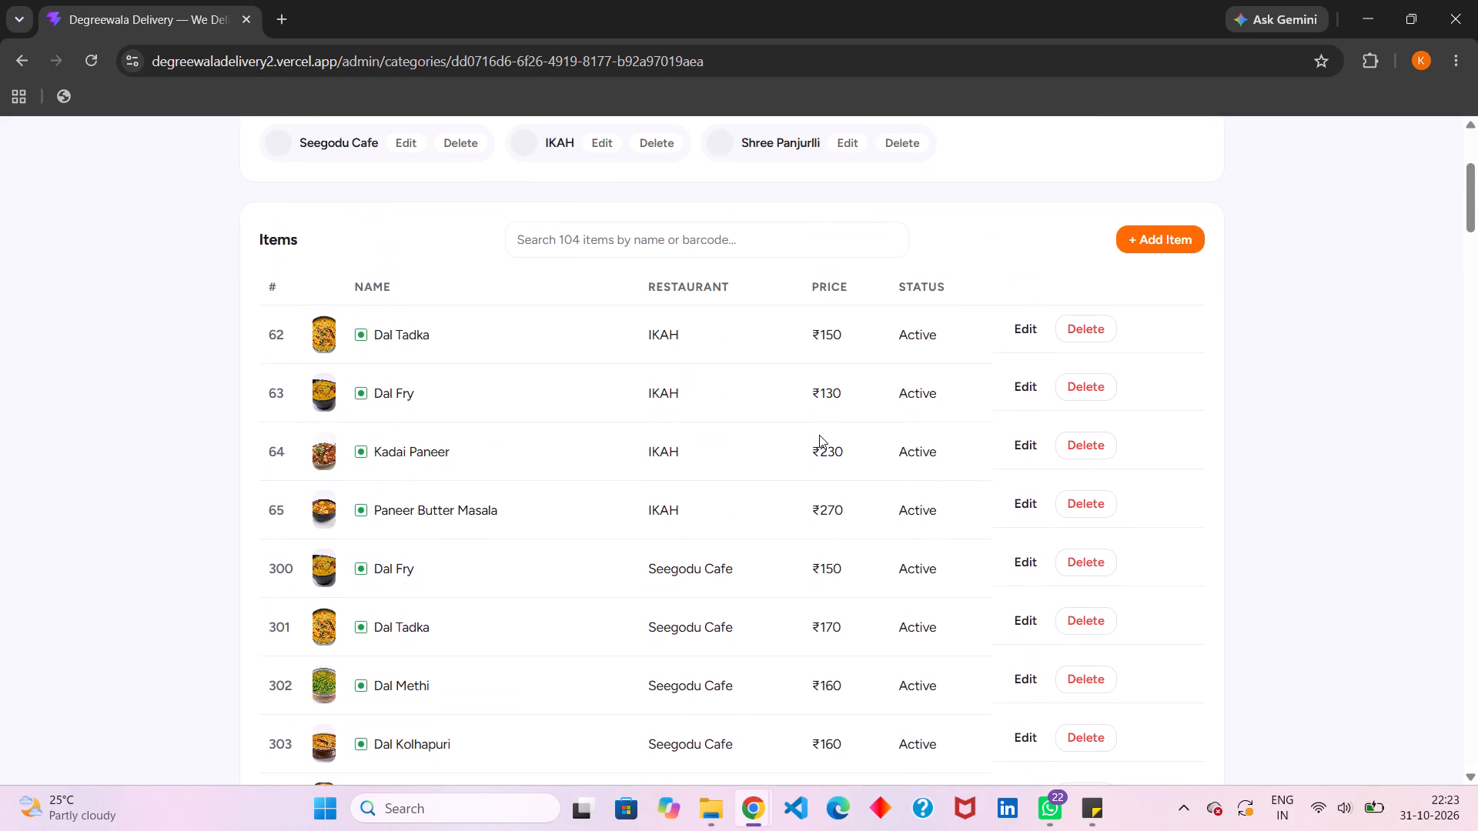
scroll(819, 435, down, 5)
scroll(819, 435, up, 4)
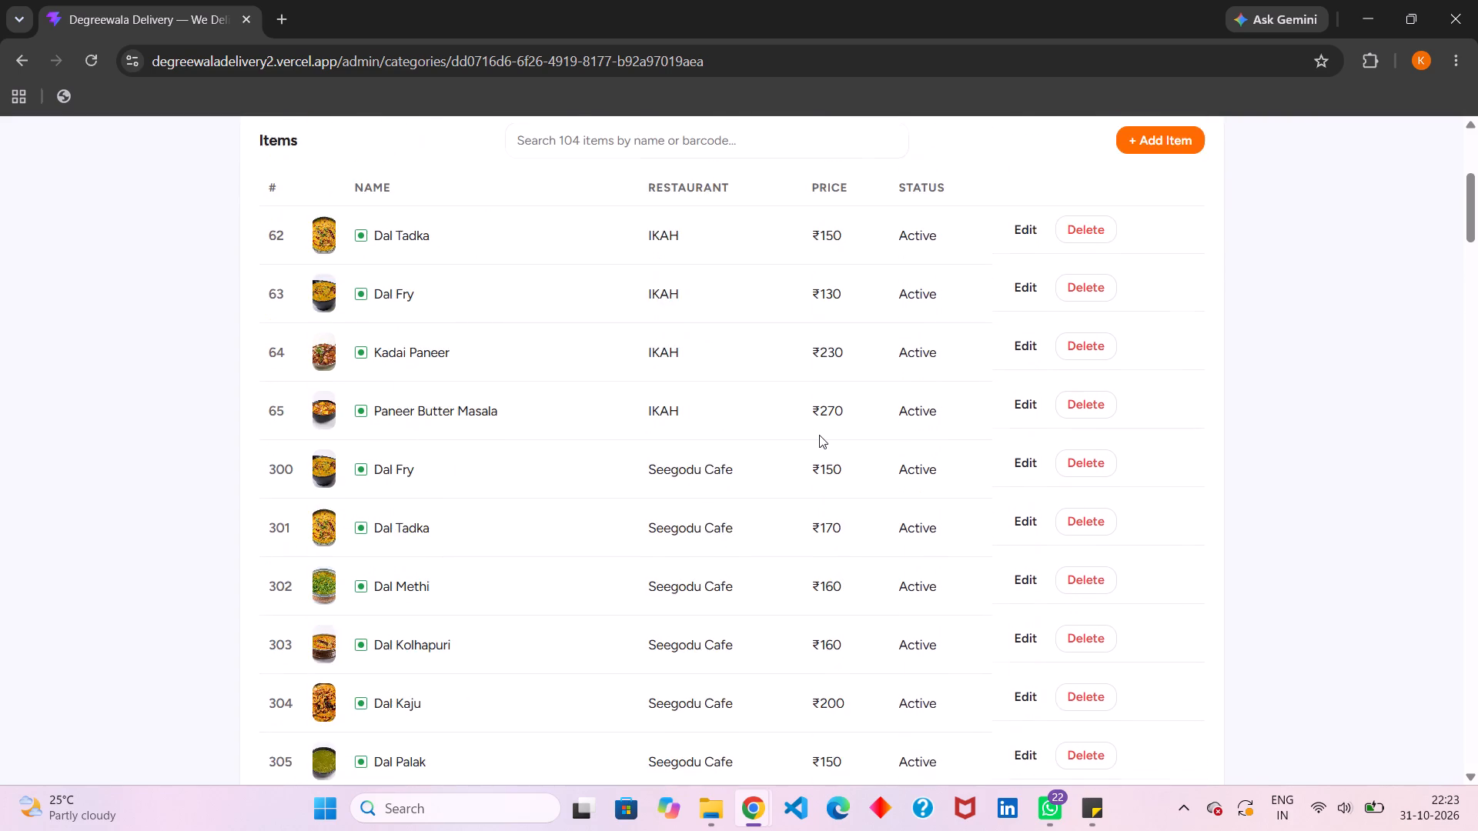
scroll(819, 435, up, 2)
scroll(430, 419, down, 1)
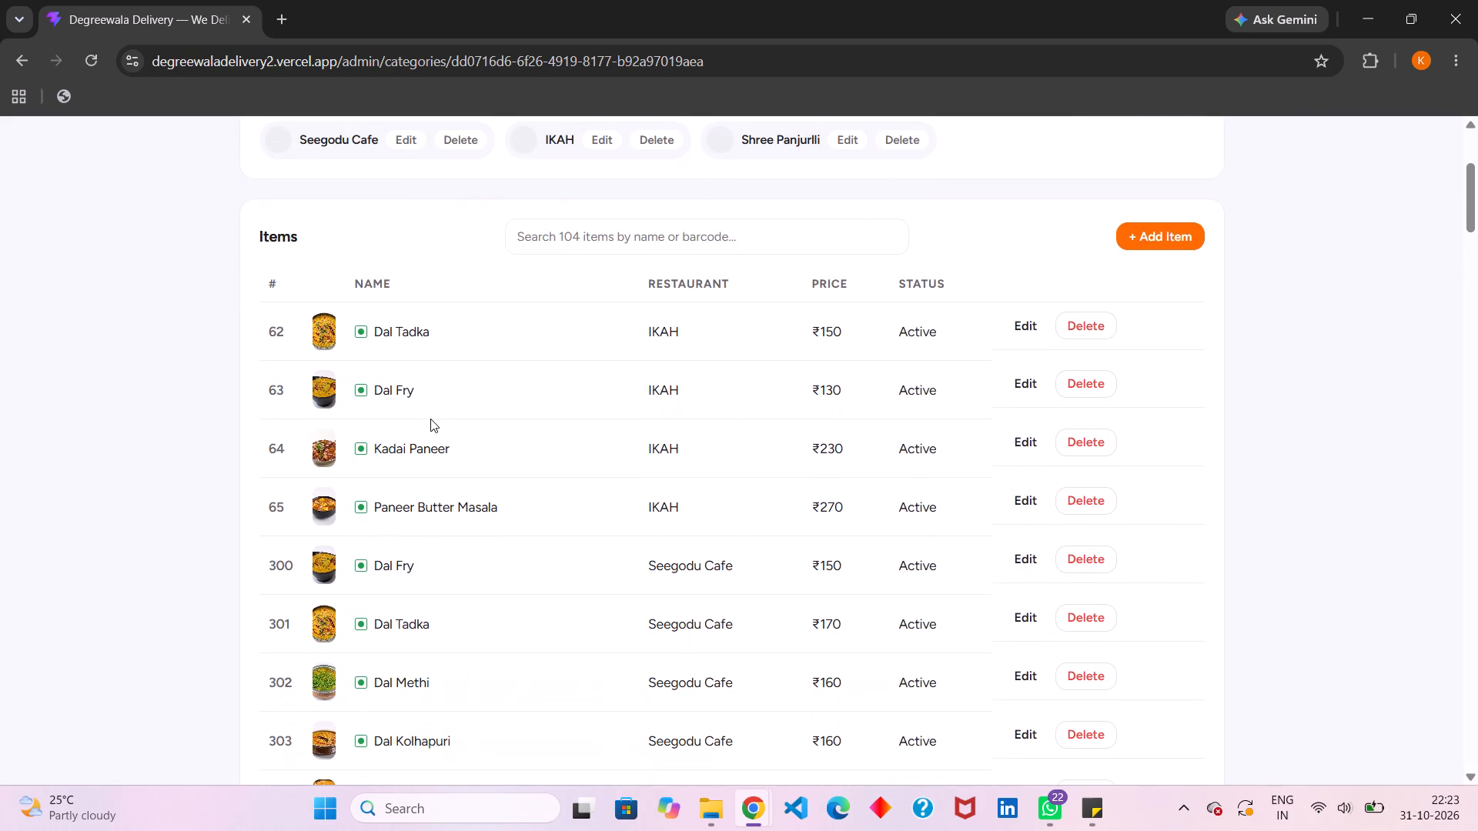
scroll(430, 419, down, 2)
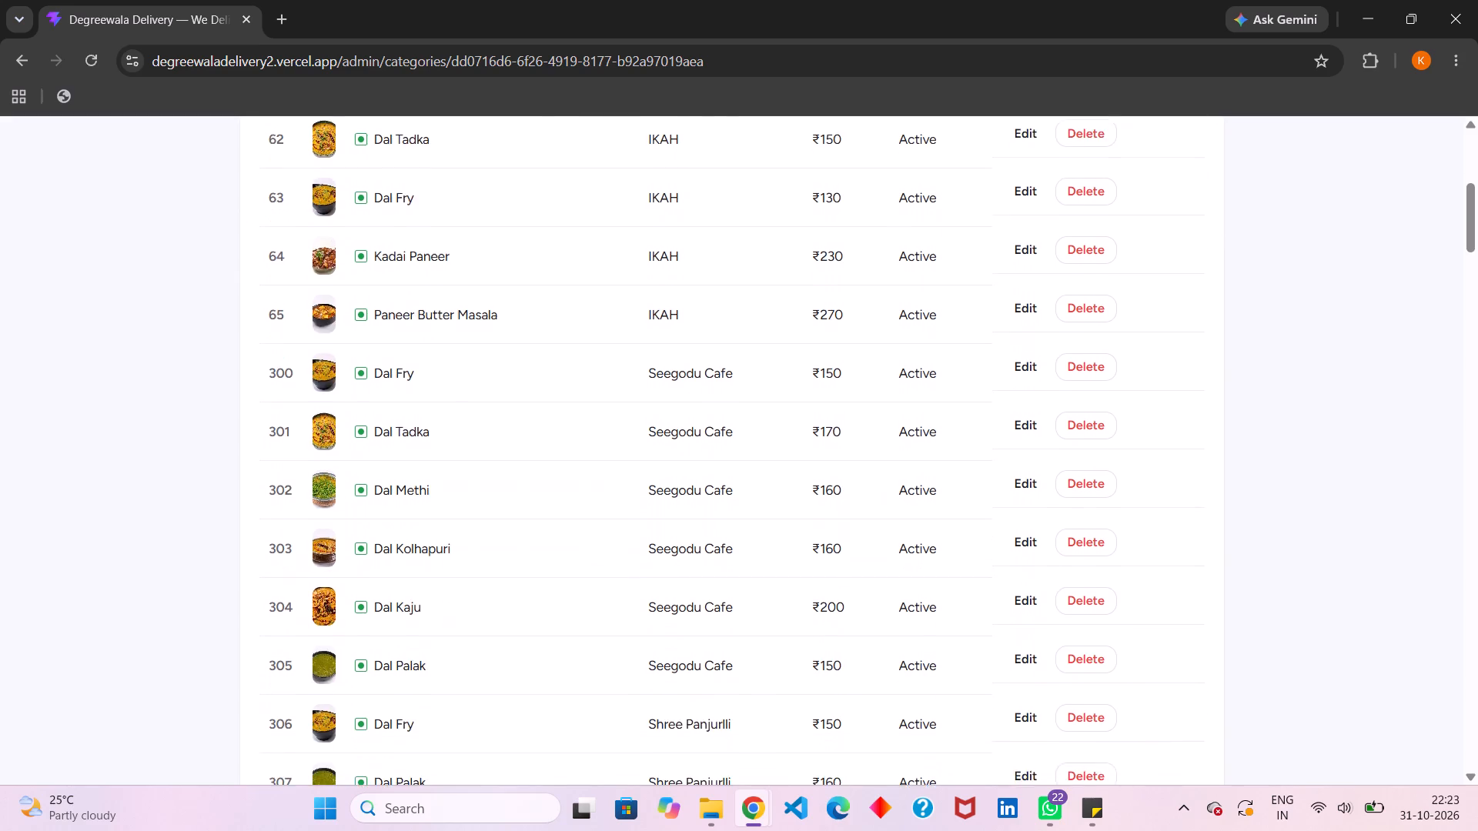
scroll(430, 419, down, 6)
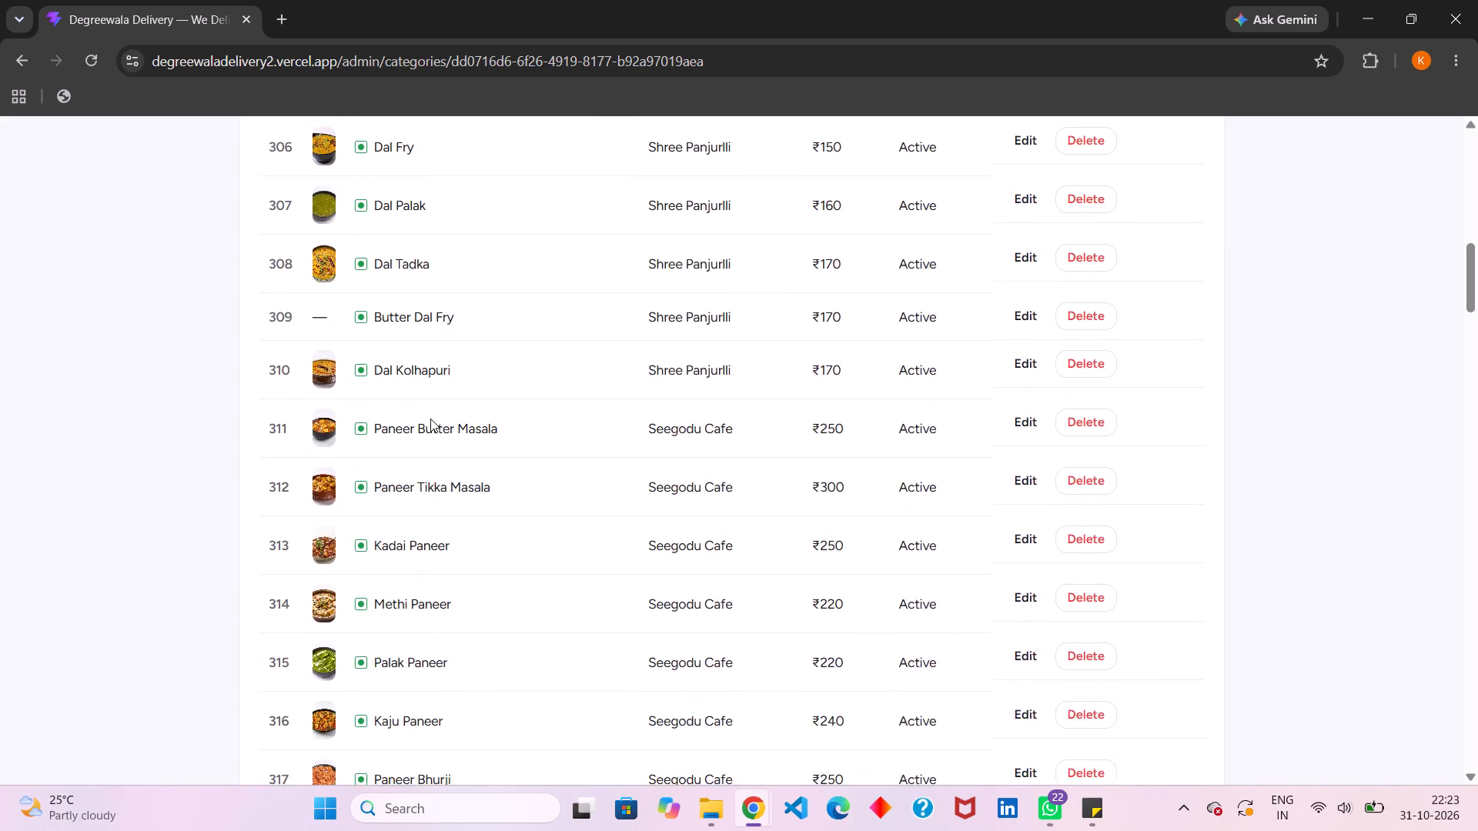
Check the Seegodu Cafe and Shree Panjurlli paneer gravies, from Paneer Butter Masala through Paneer Lemon, for missing pictures.
scroll(430, 419, down, 5)
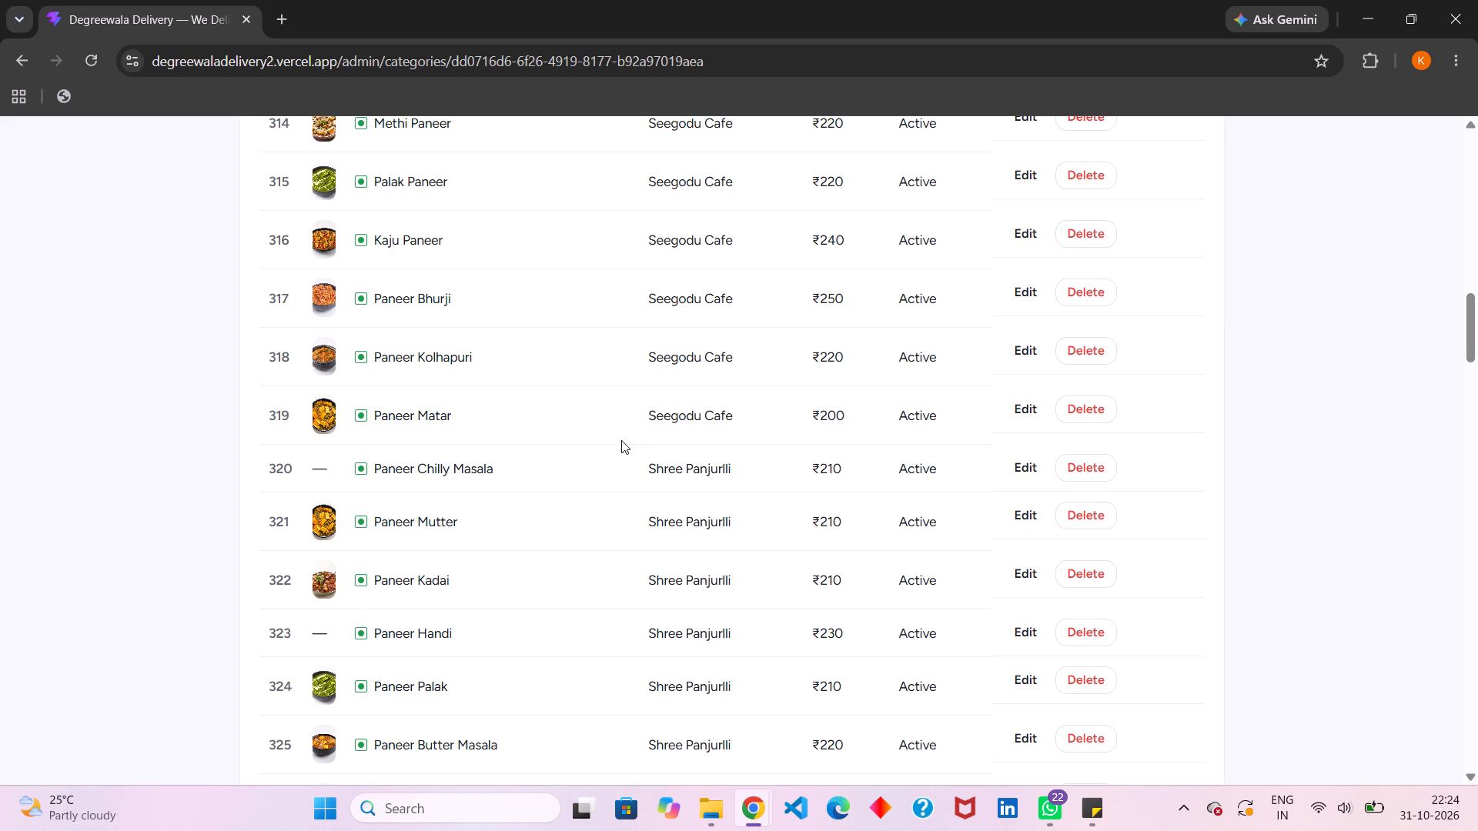
scroll(621, 440, down, 4)
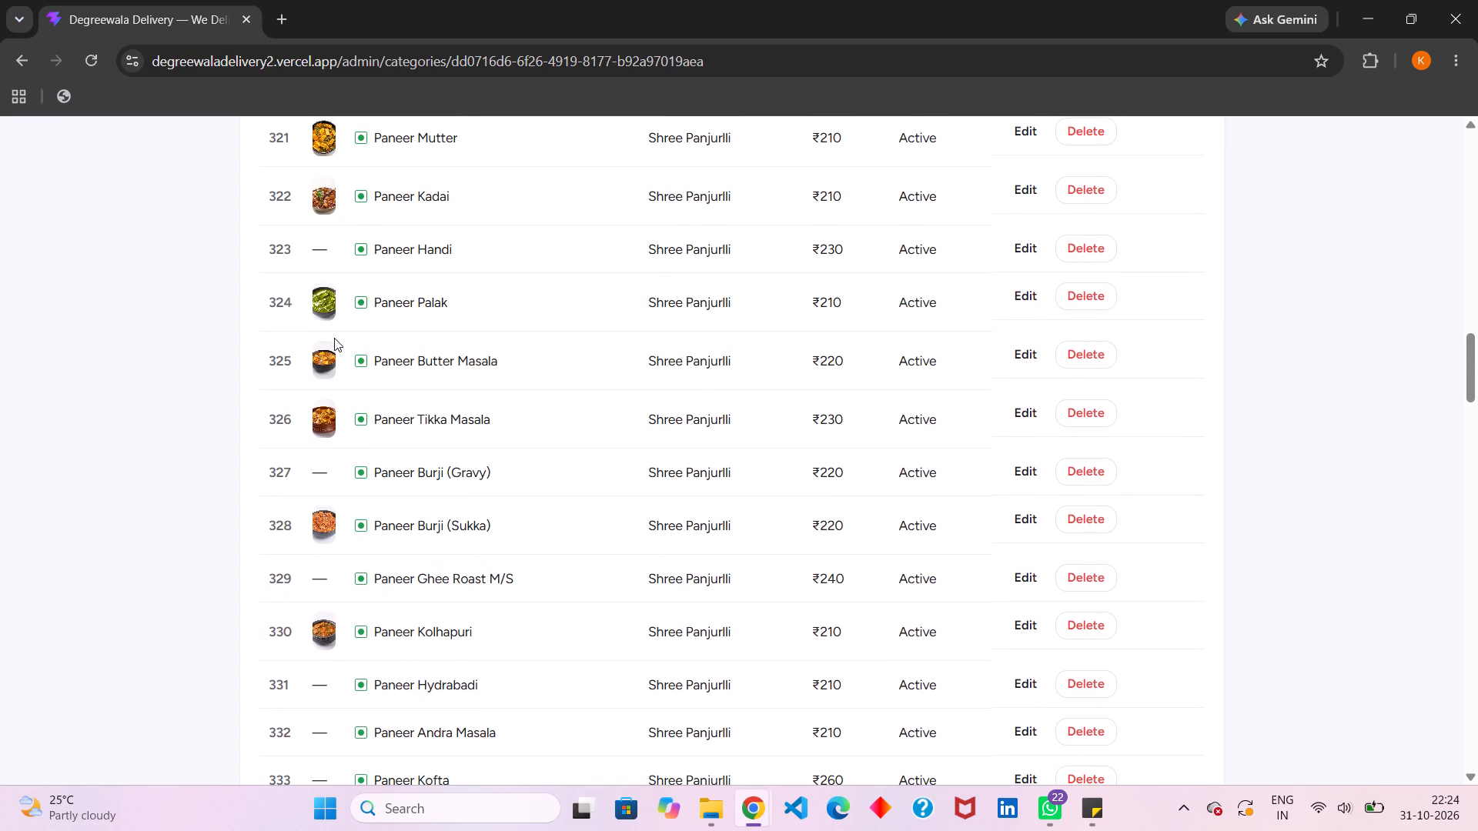
scroll(334, 338, down, 2)
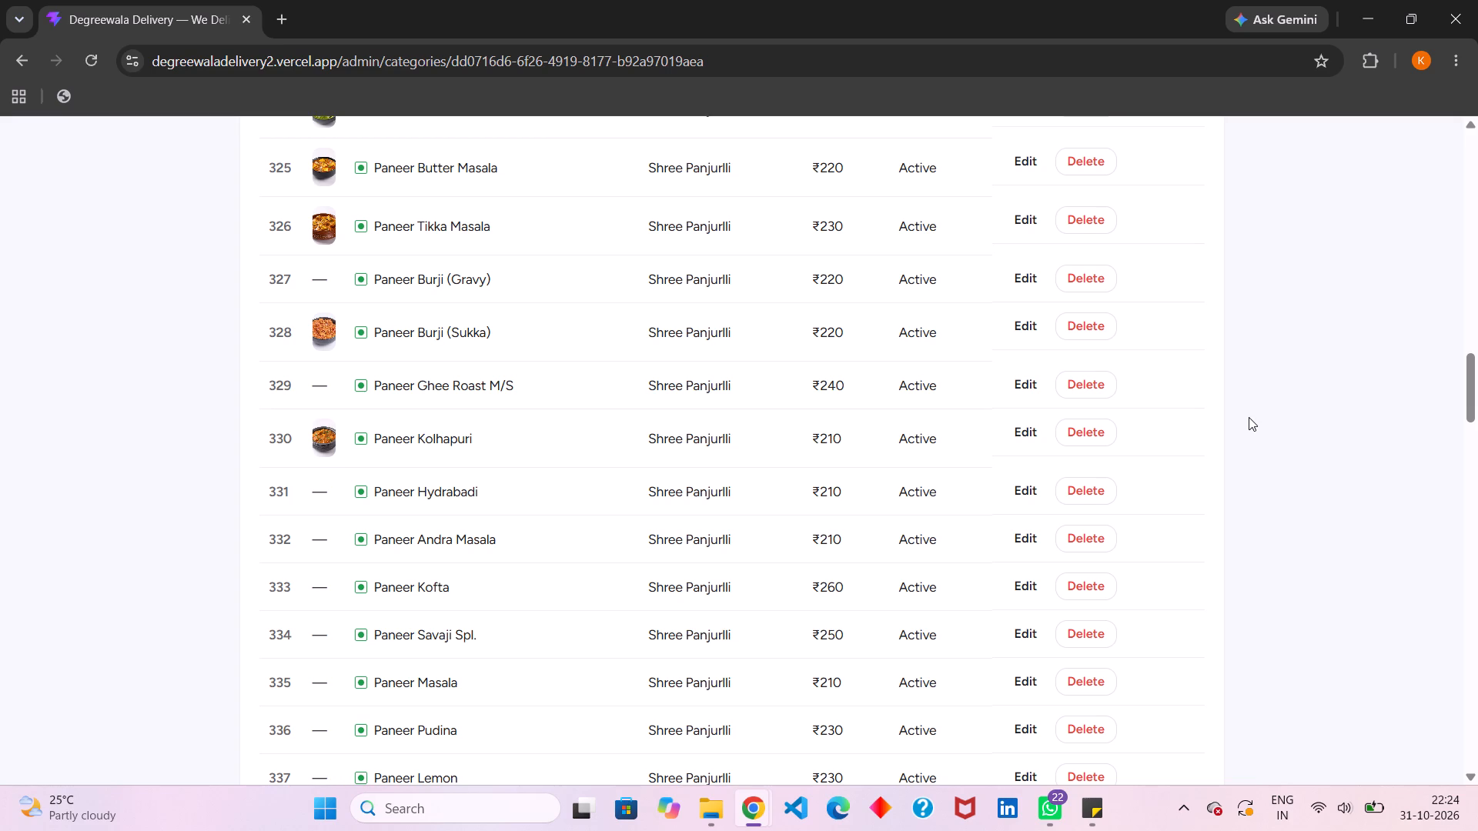
scroll(876, 473, down, 3)
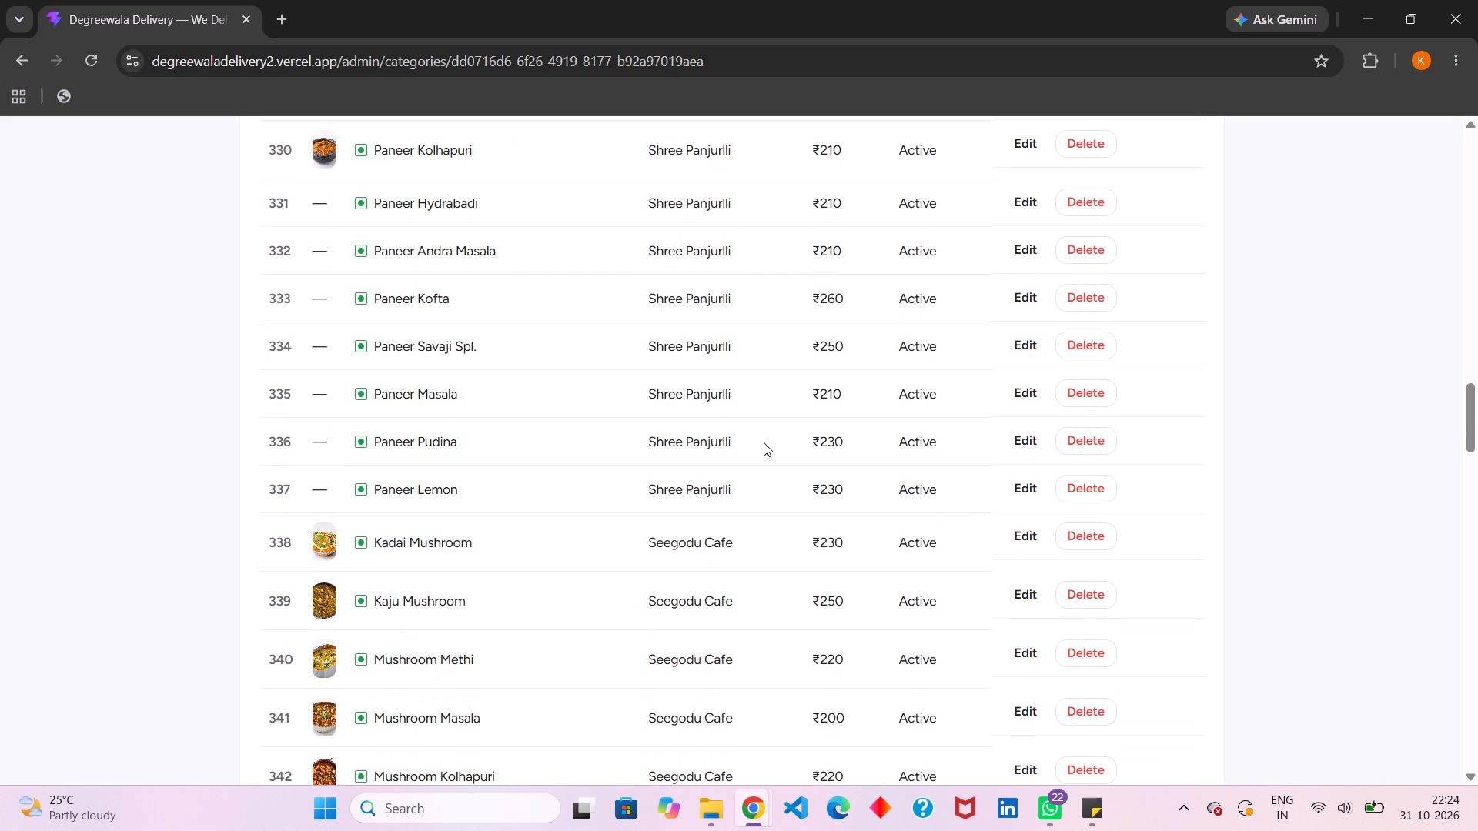
Check the Seegodu Cafe and Shree Panjurlli mushroom gravies, from Kadai Mushroom through Mushroom Hydrabadi, for missing pictures.
scroll(764, 442, down, 4)
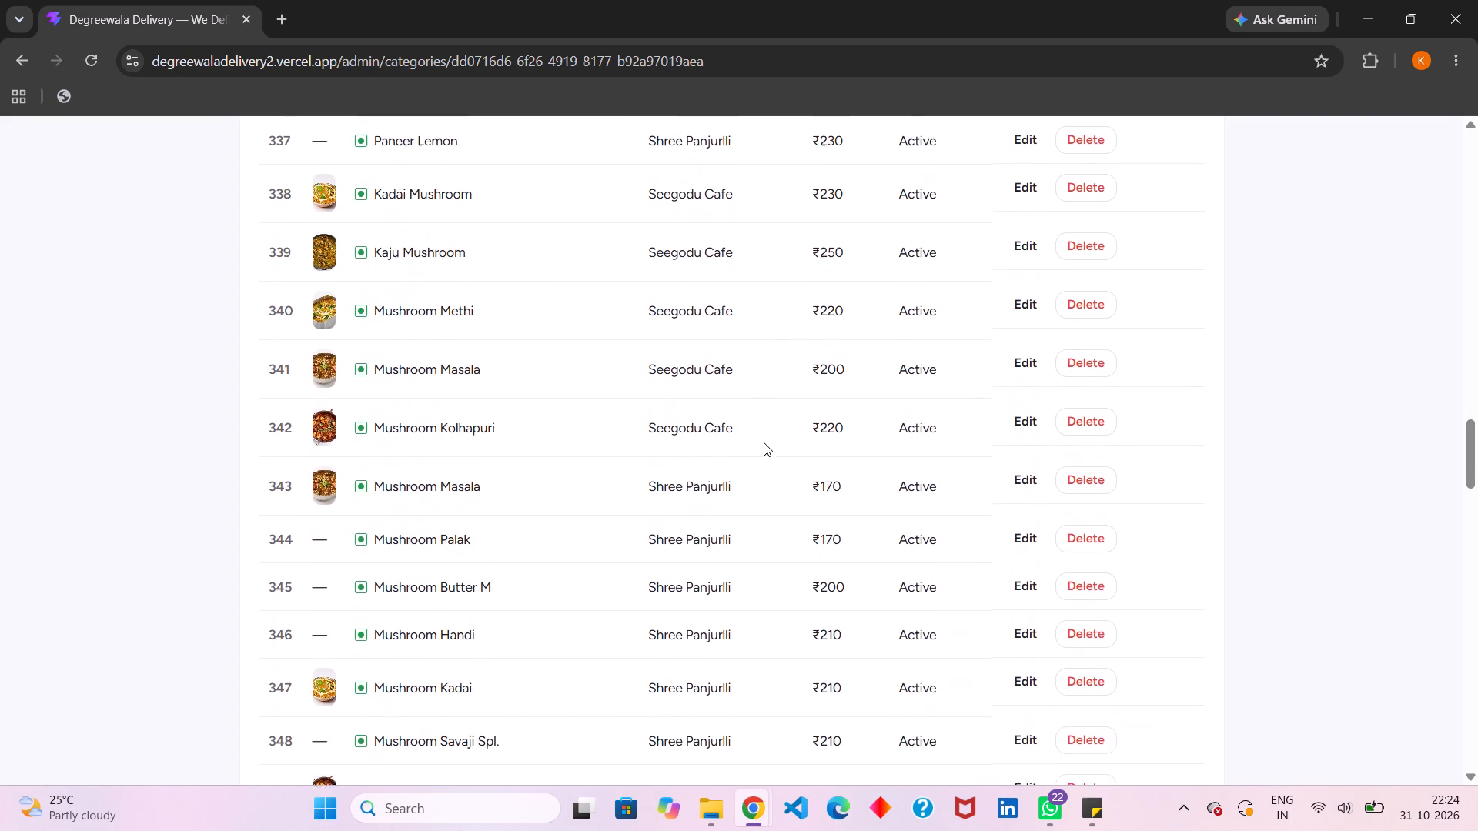
scroll(764, 442, down, 3)
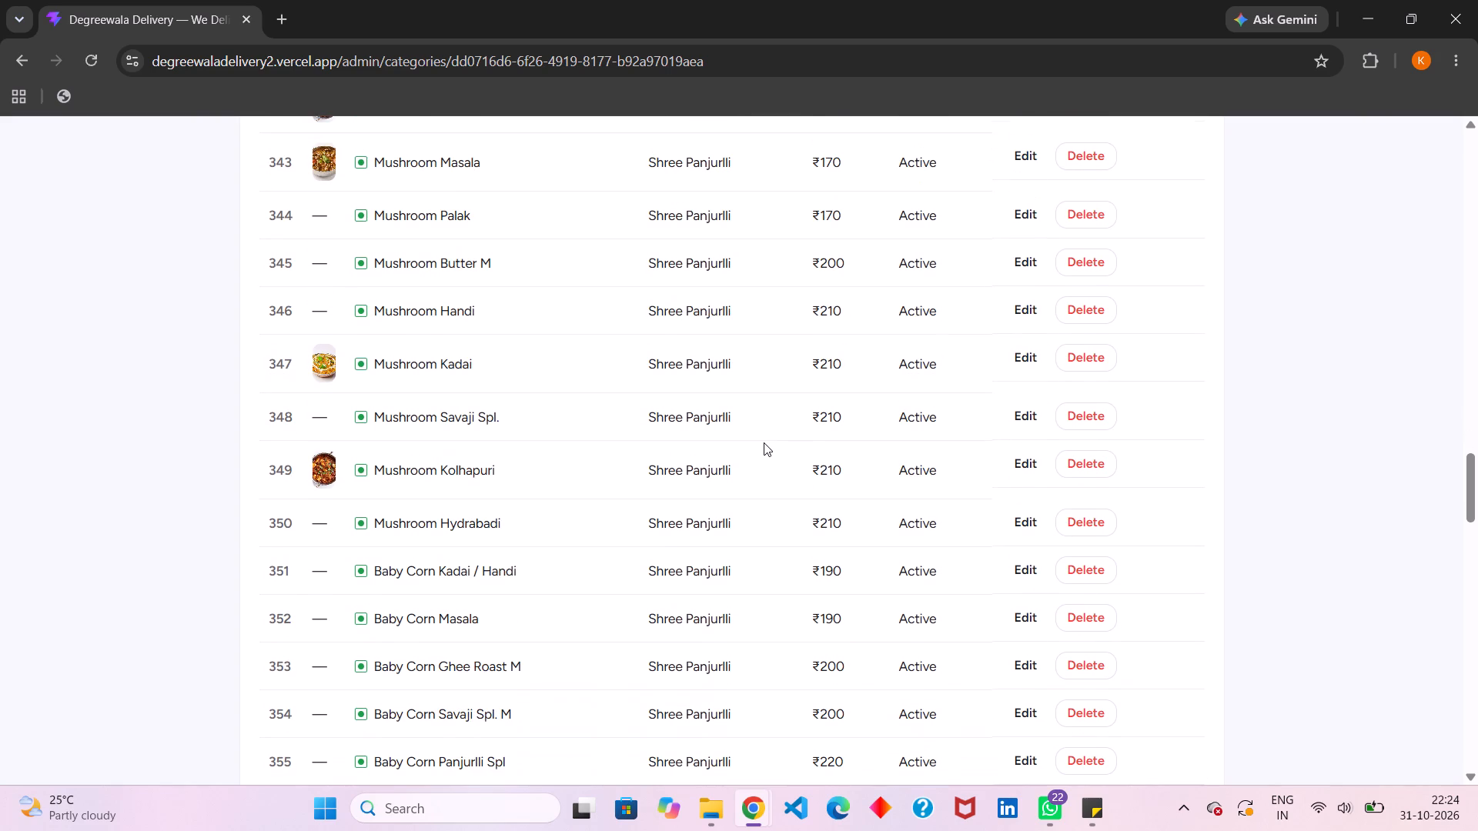
scroll(764, 442, down, 1)
scroll(764, 442, up, 1)
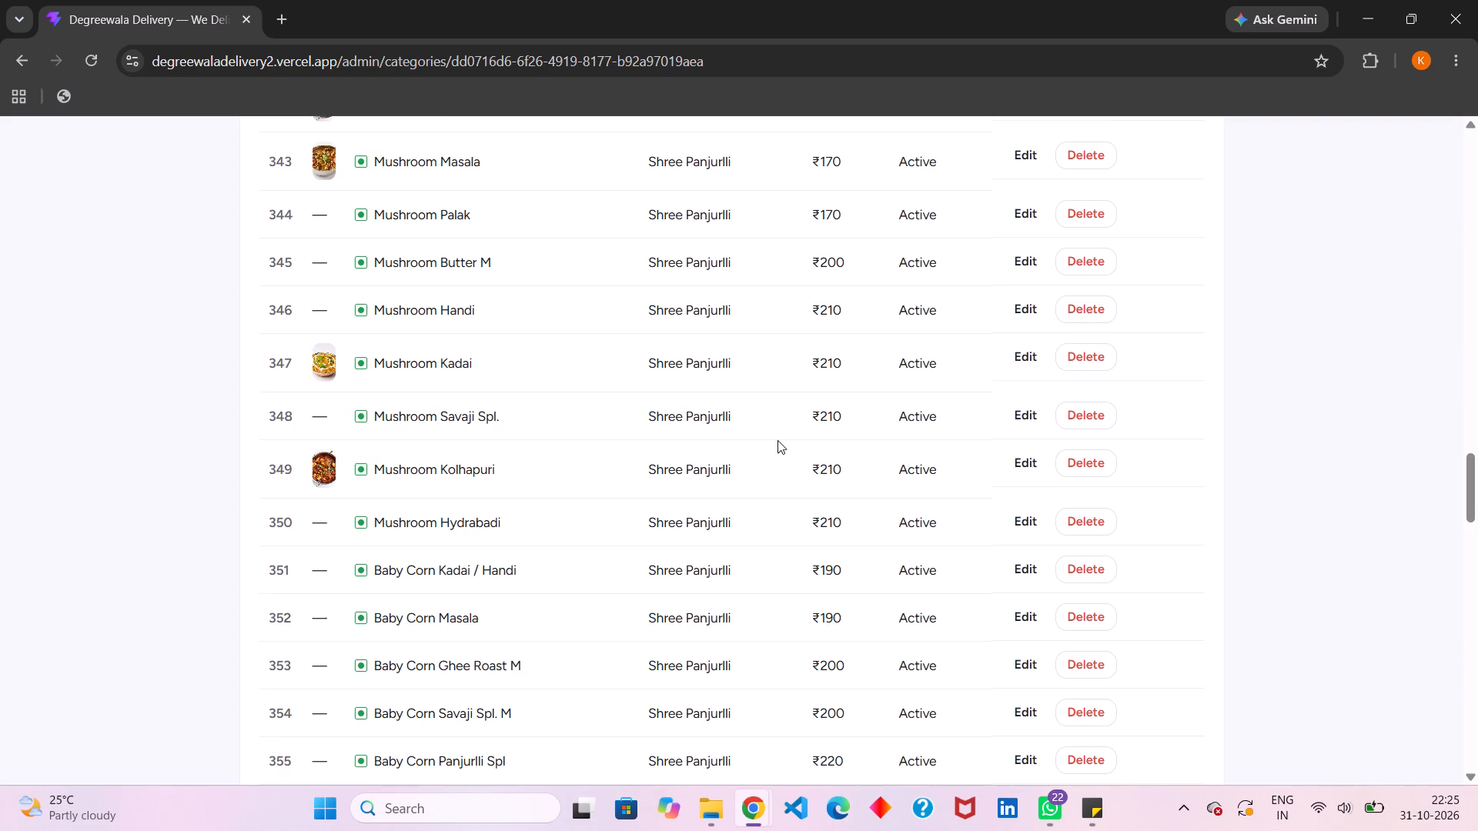
Check the Shree Panjurlli baby corn and kaju gravies, from Baby Corn Kadai / Handi through Kaju Handi Spl., for missing pictures.
scroll(777, 440, down, 2)
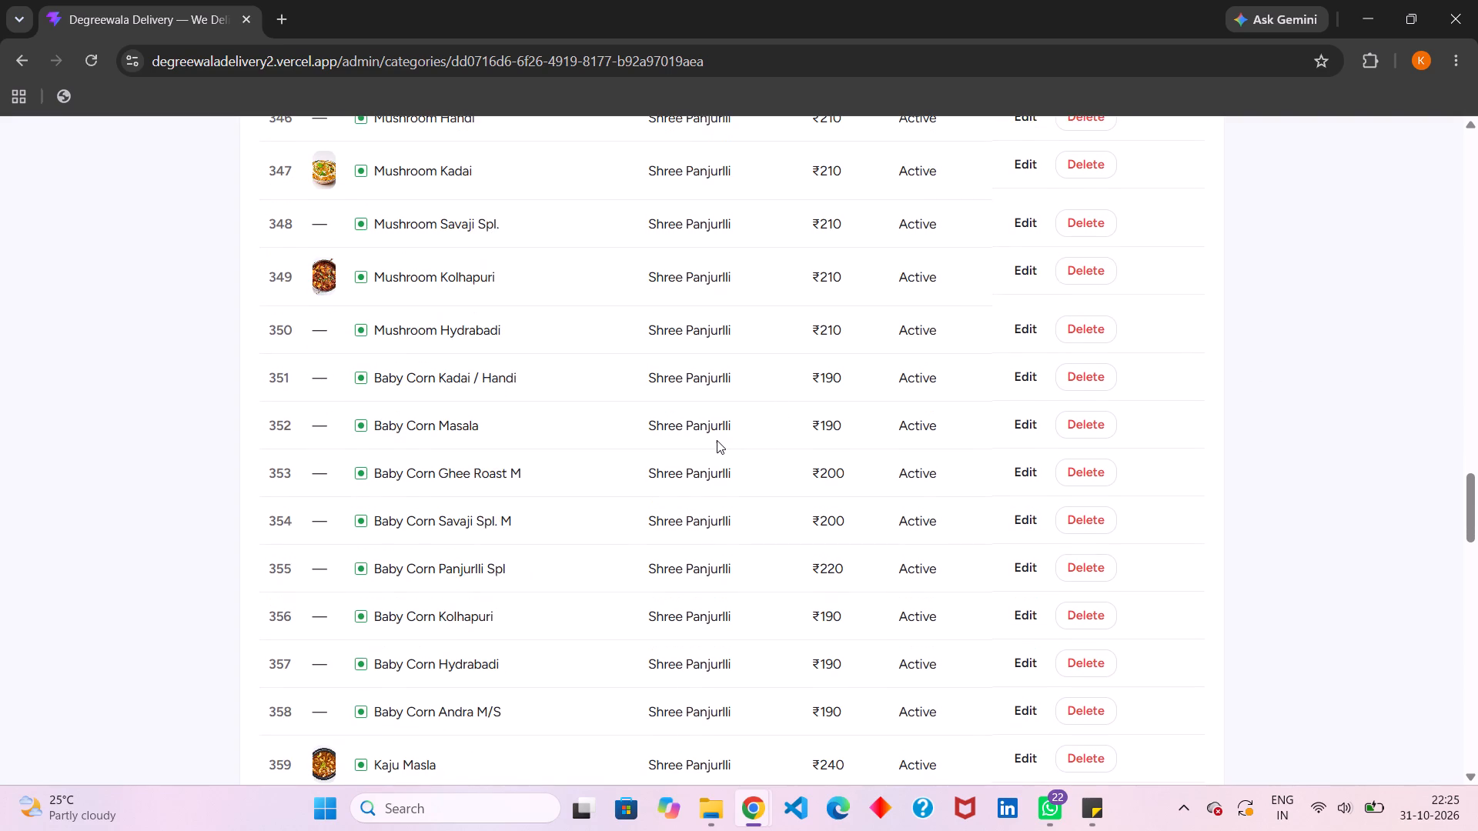
scroll(717, 440, down, 2)
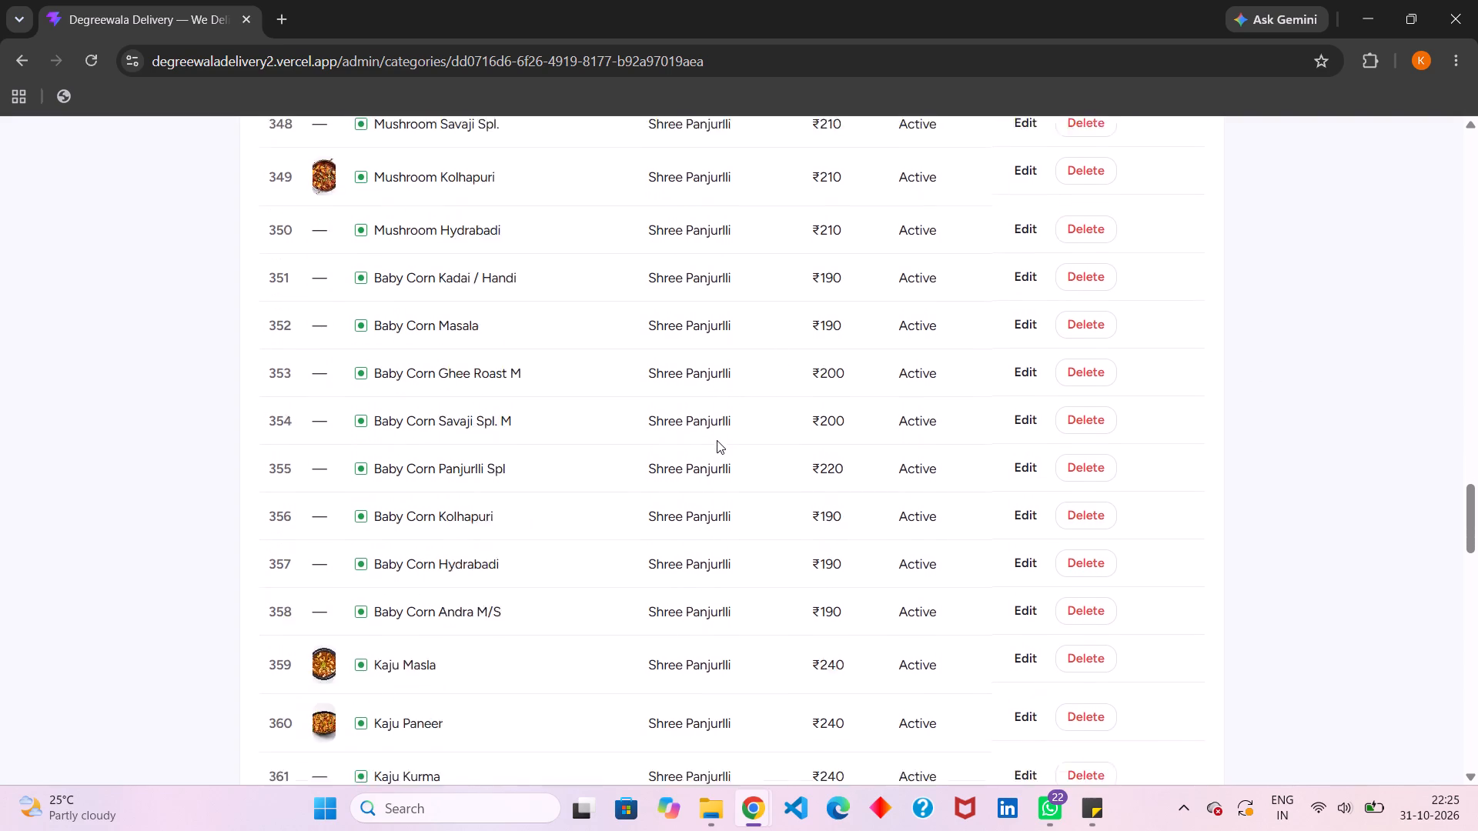
scroll(717, 440, down, 2)
scroll(653, 442, down, 1)
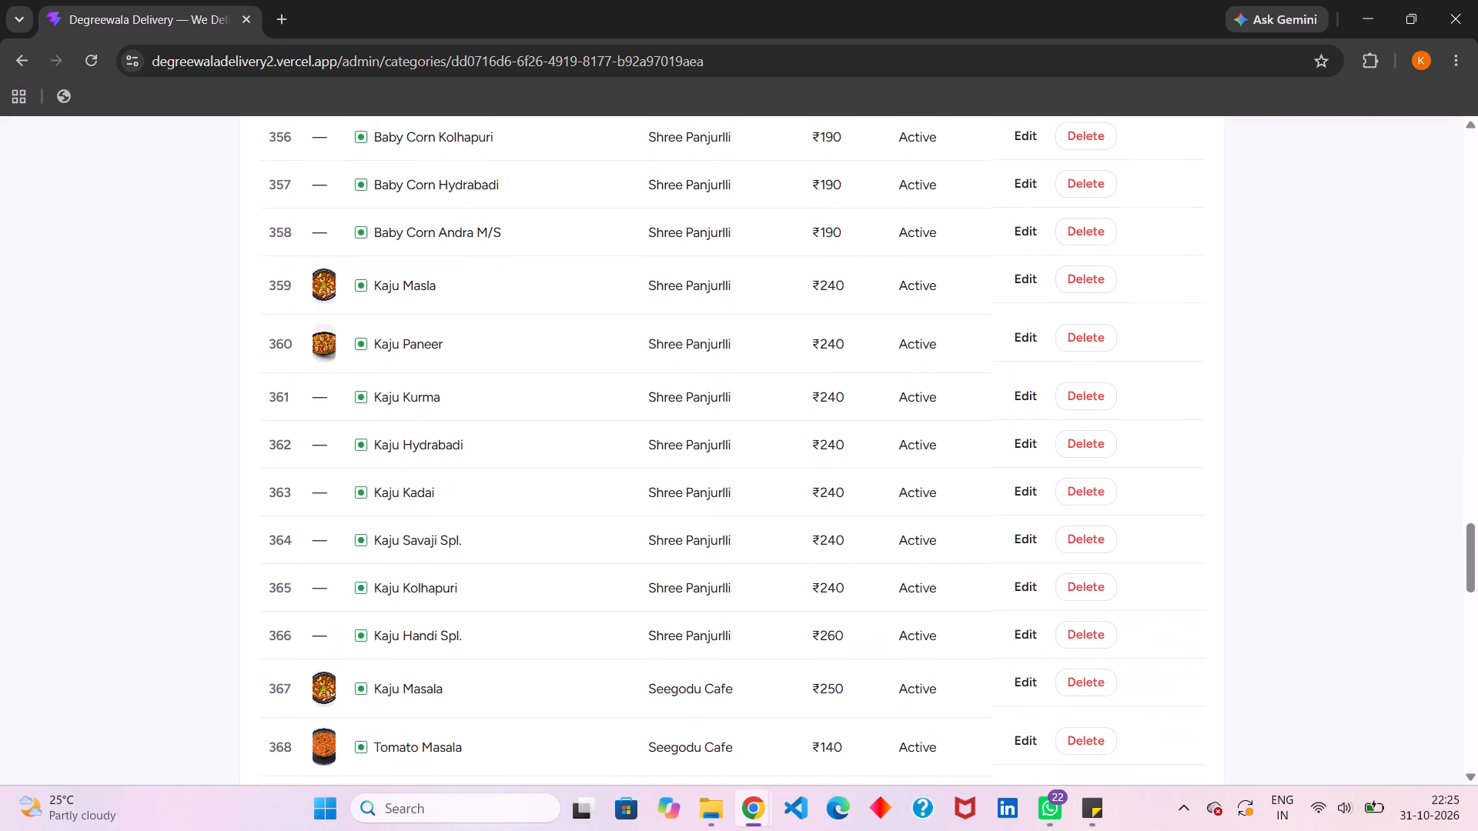
scroll(653, 442, up, 1)
scroll(653, 442, down, 2)
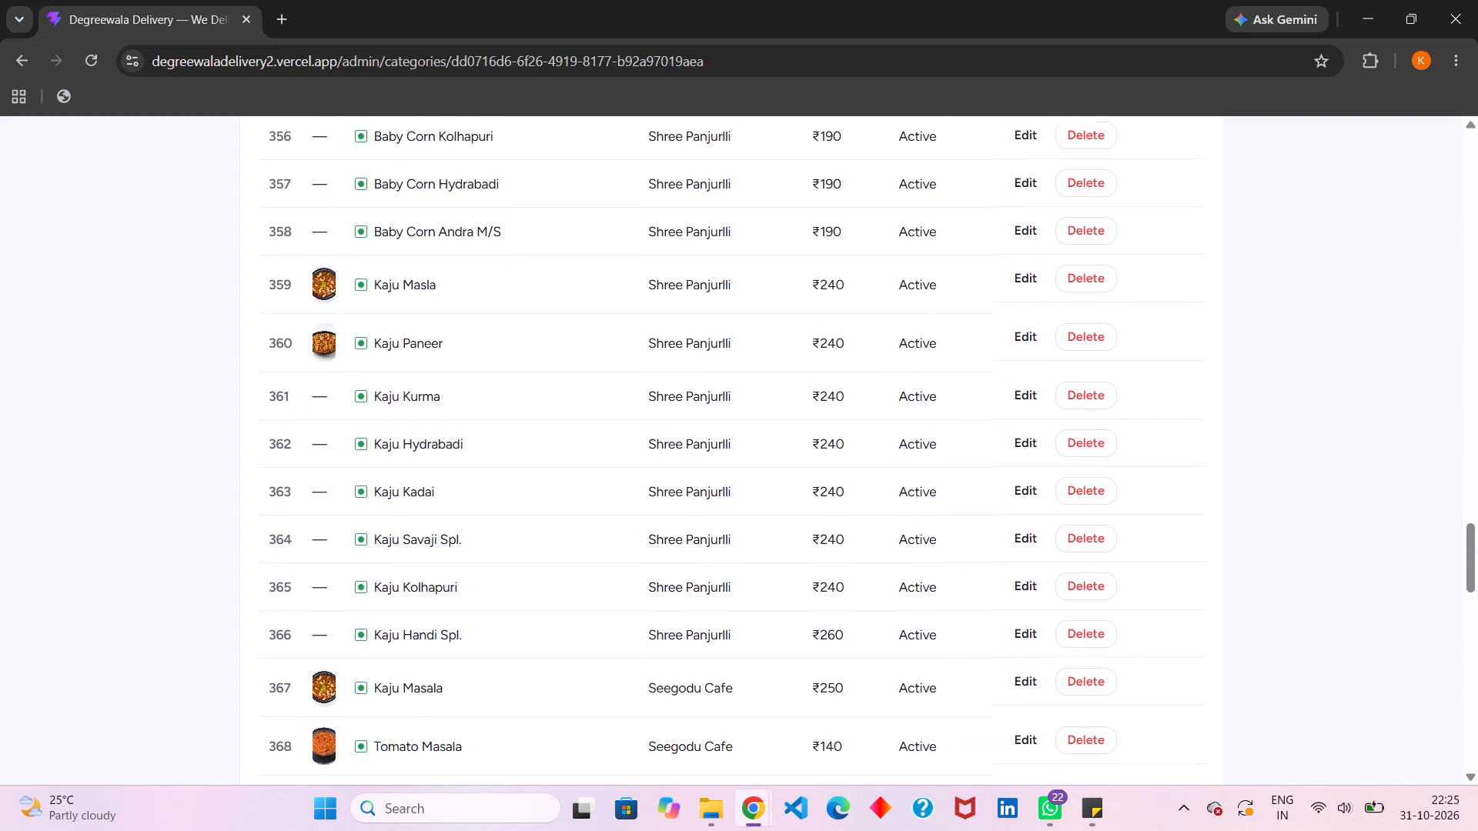
Check the remaining Seegodu Cafe and Shree Panjurlli vegetable gravies, from Tomato Masala through Veg Tiranga, for missing pictures.
scroll(653, 442, down, 14)
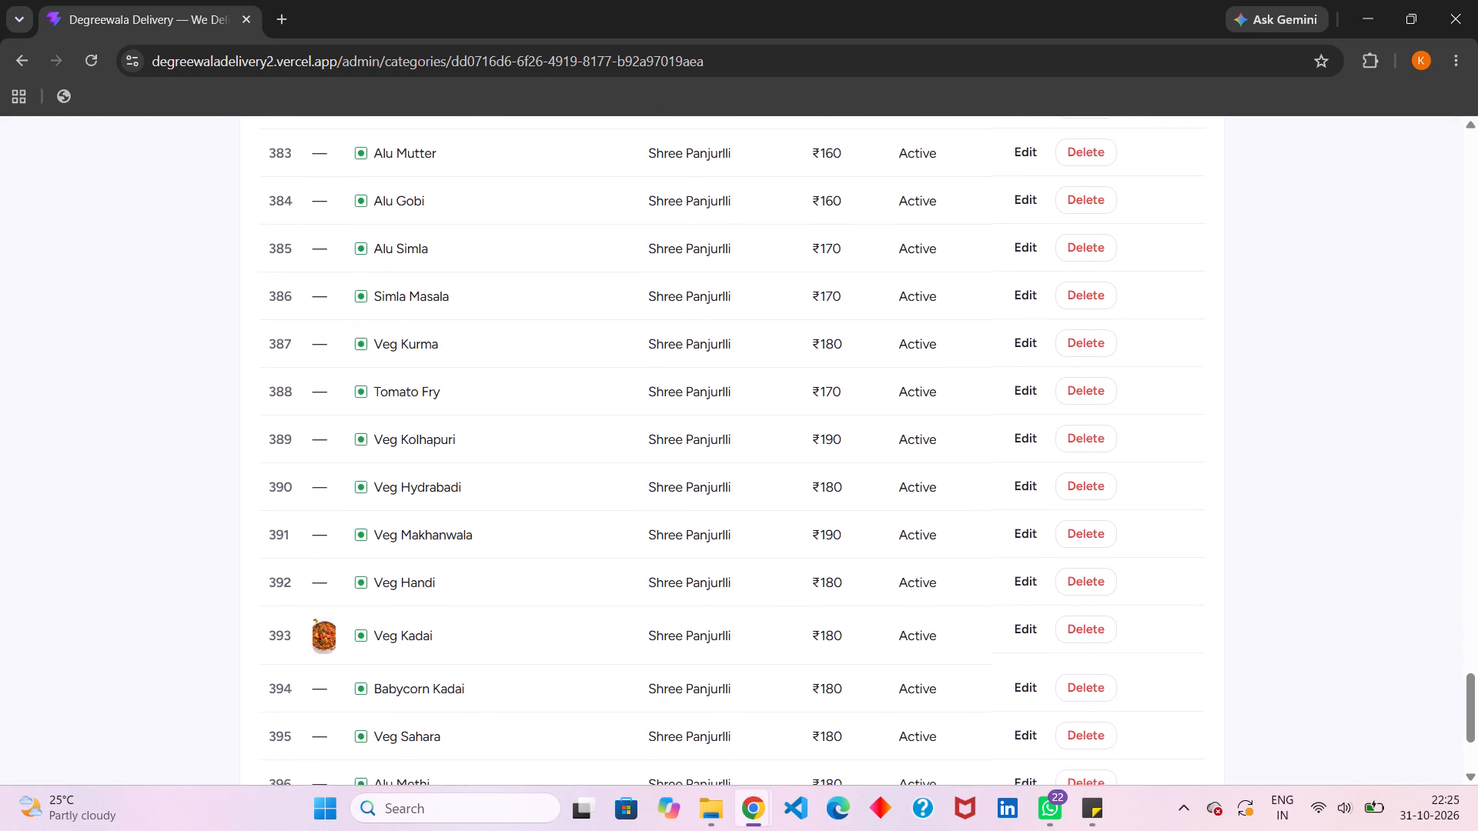
scroll(653, 442, down, 3)
scroll(653, 442, up, 2)
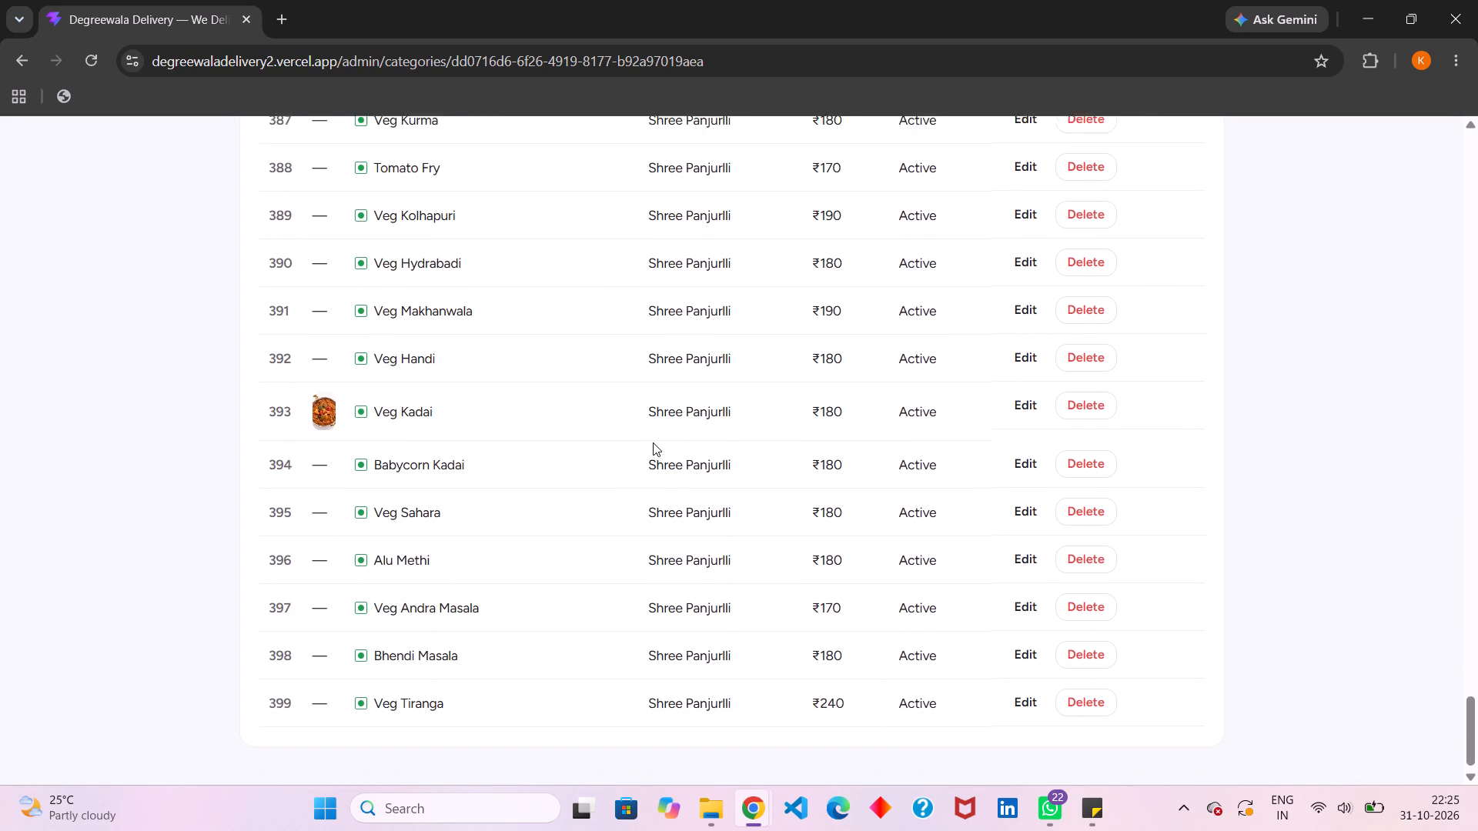
scroll(653, 442, up, 6)
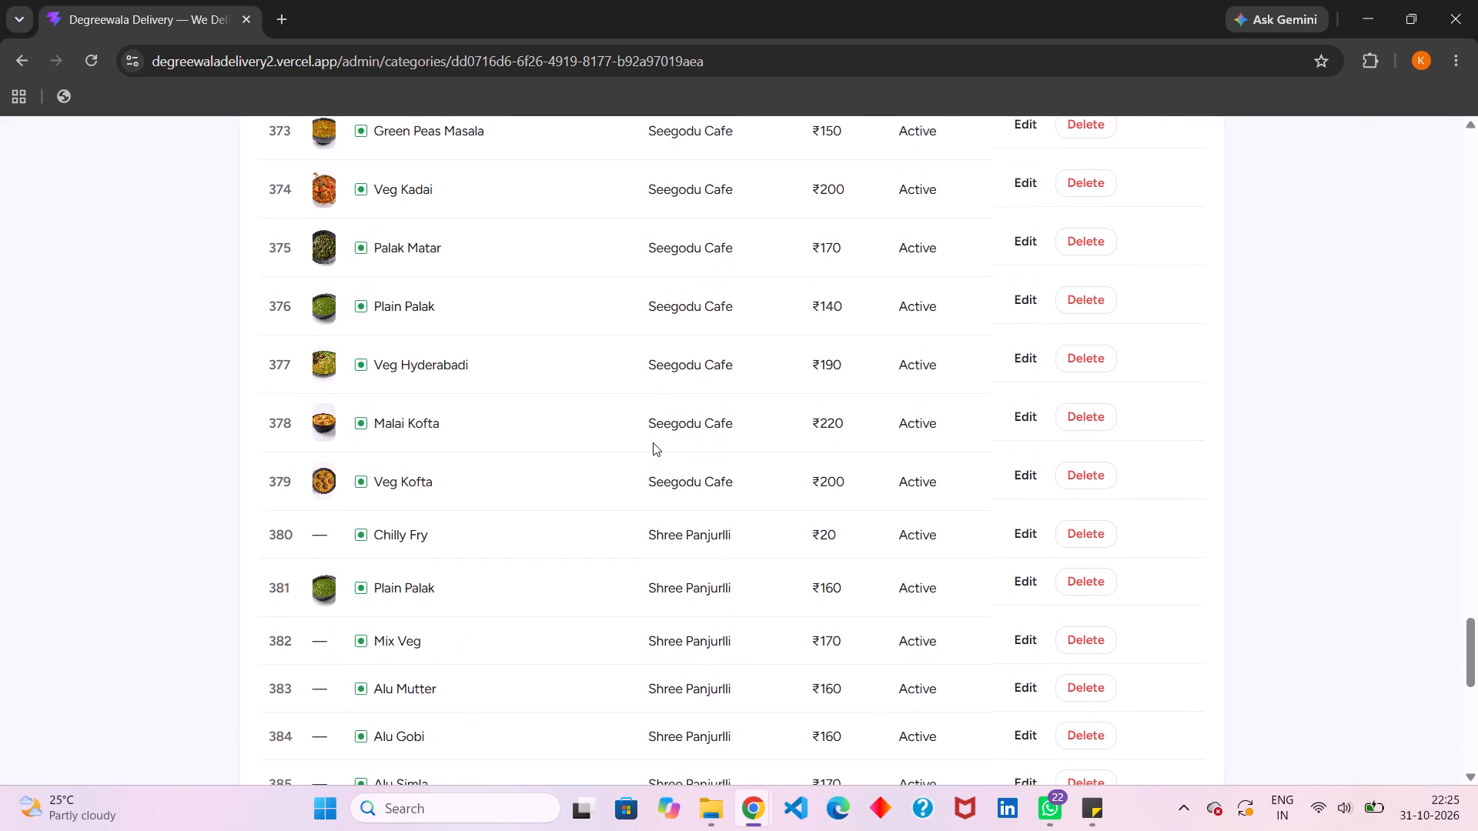
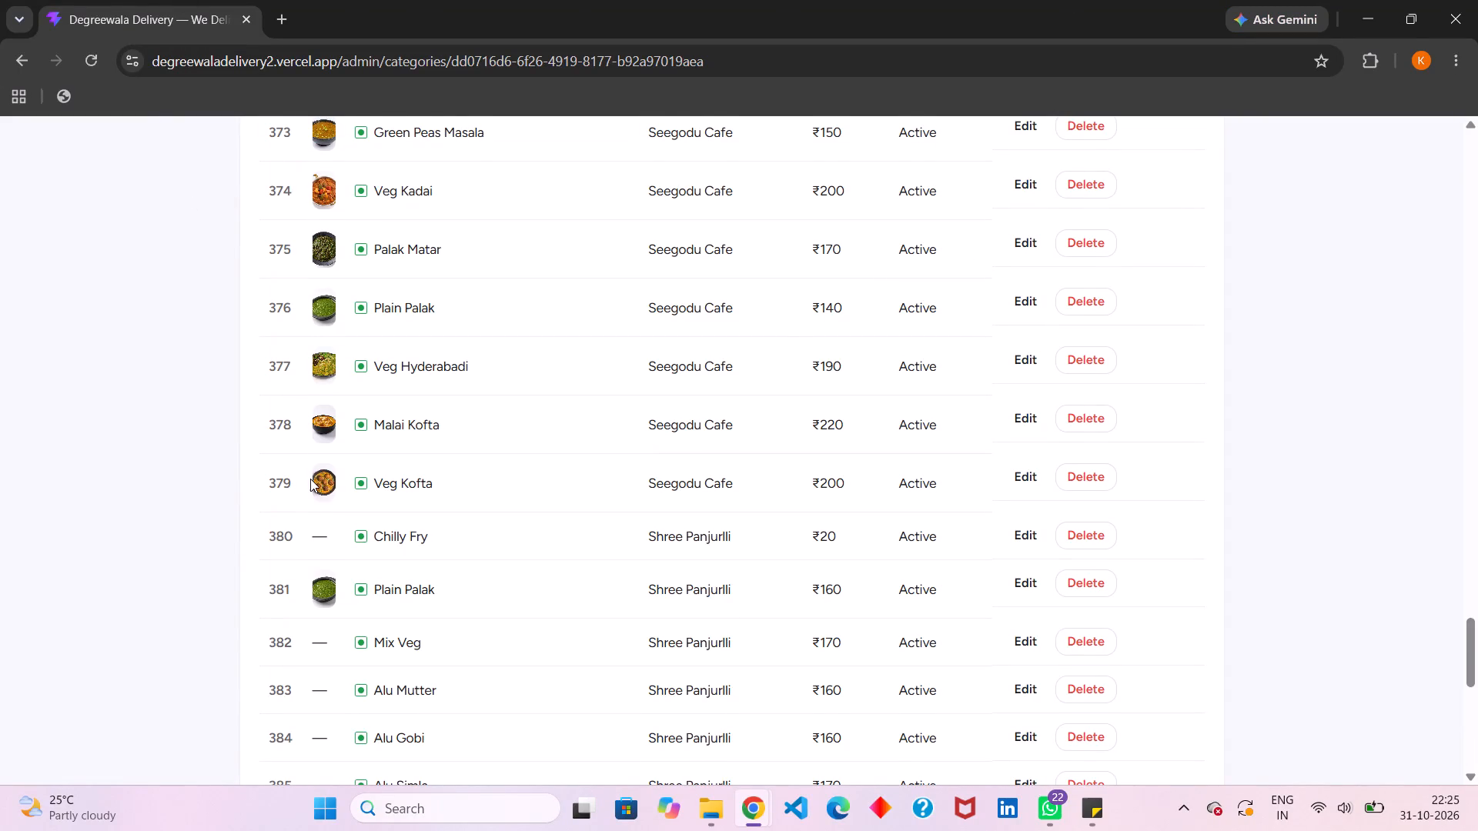
Look back over the Gravy items, from the Shree Panjurlli vegetable gravies up to the dal dishes, for missing pictures.
scroll(312, 482, down, 2)
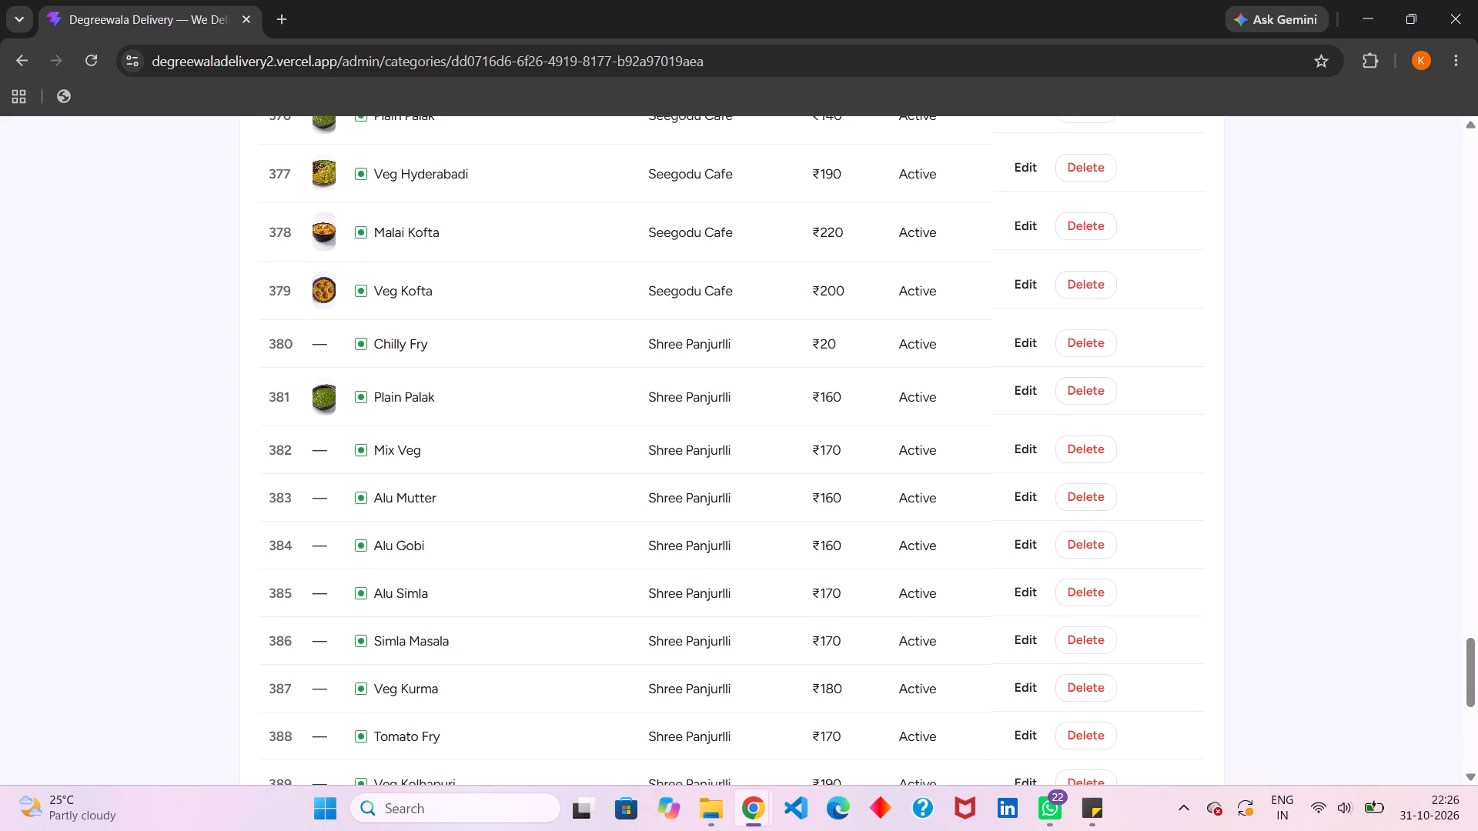
scroll(527, 437, up, 7)
scroll(527, 437, up, 17)
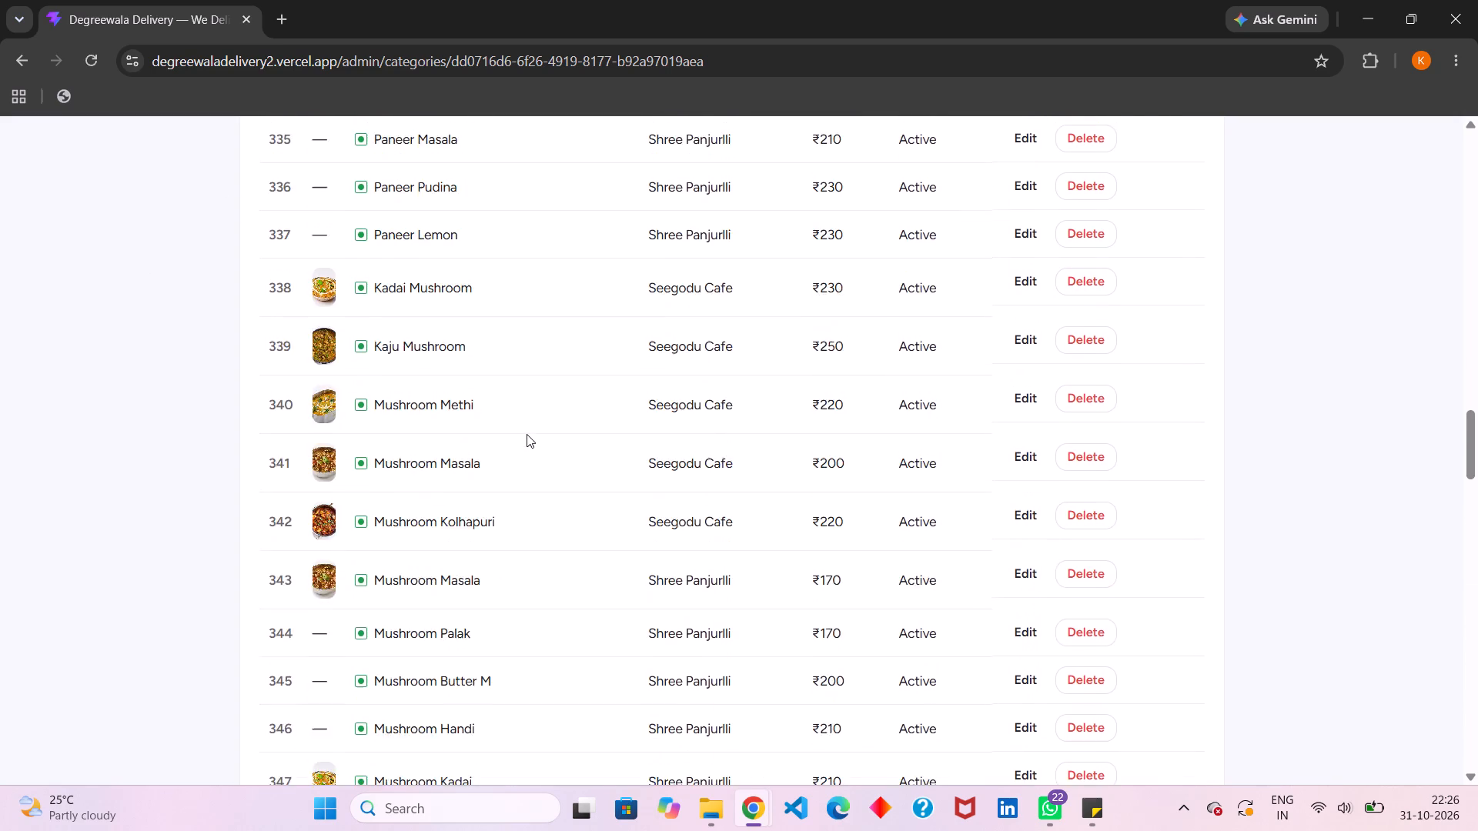
scroll(527, 434, up, 18)
scroll(527, 434, up, 8)
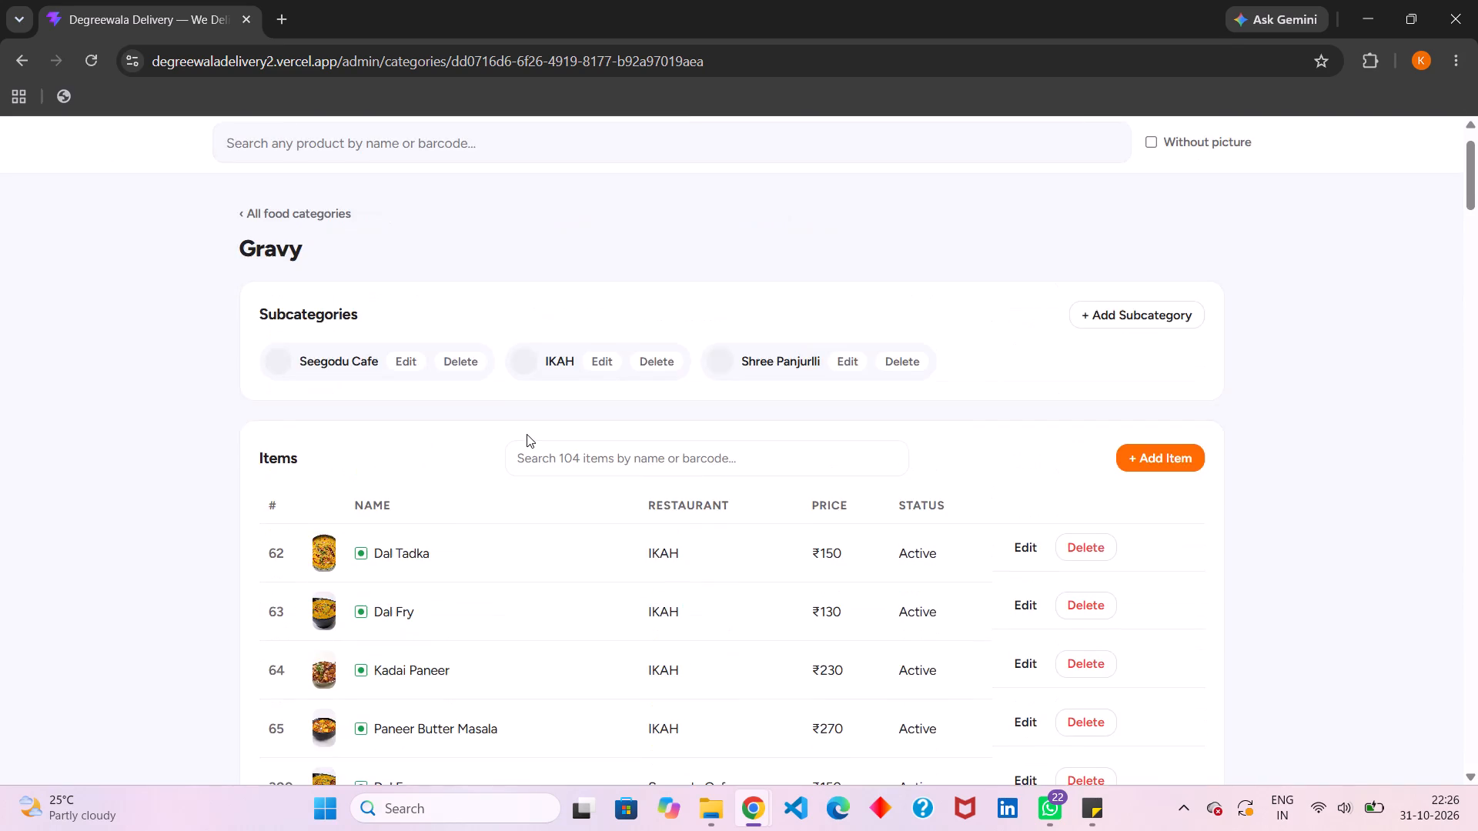
scroll(527, 434, down, 7)
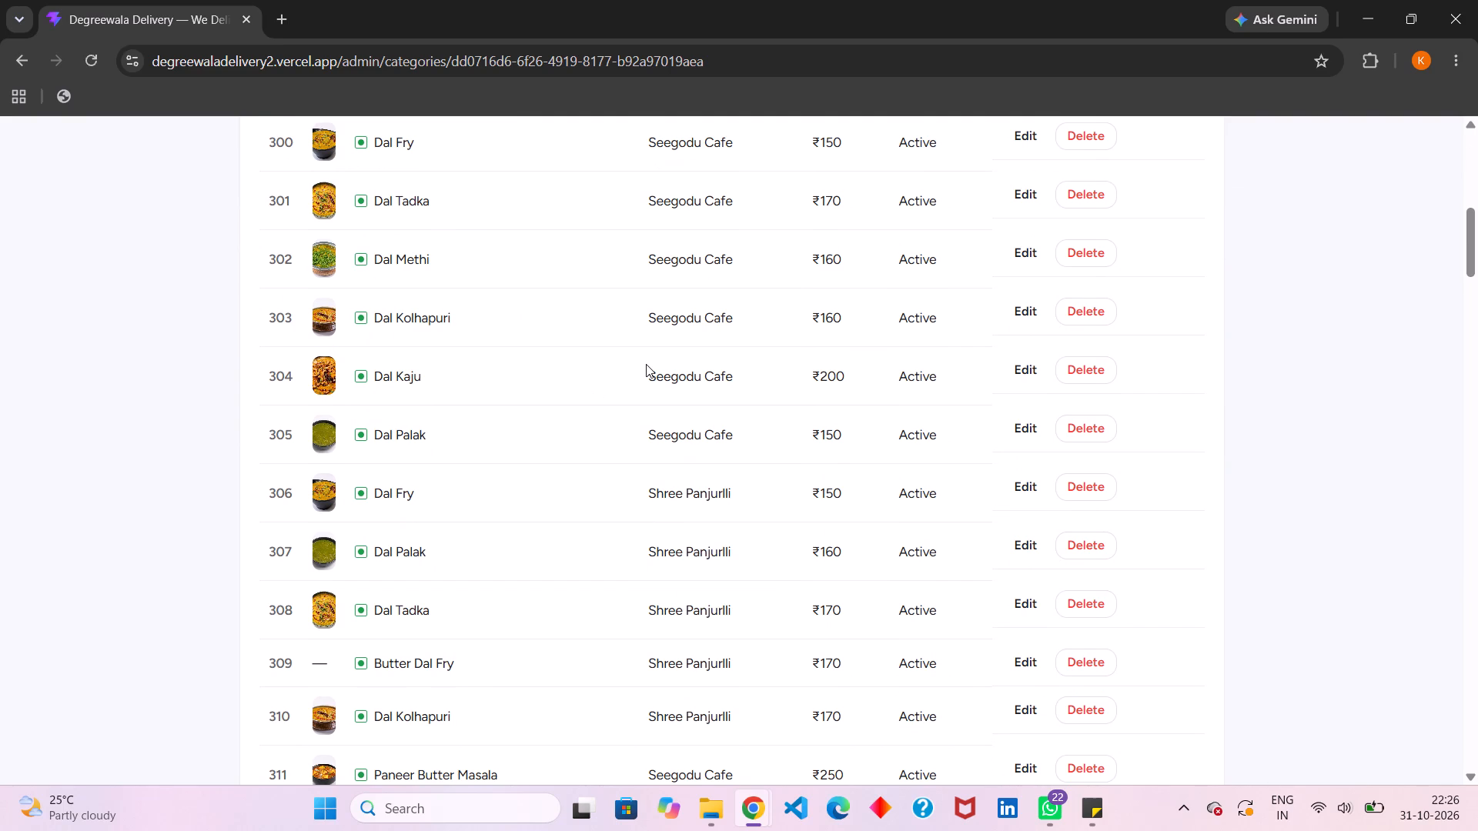
Open the Seegodu Cafe shop page.
click(503, 412)
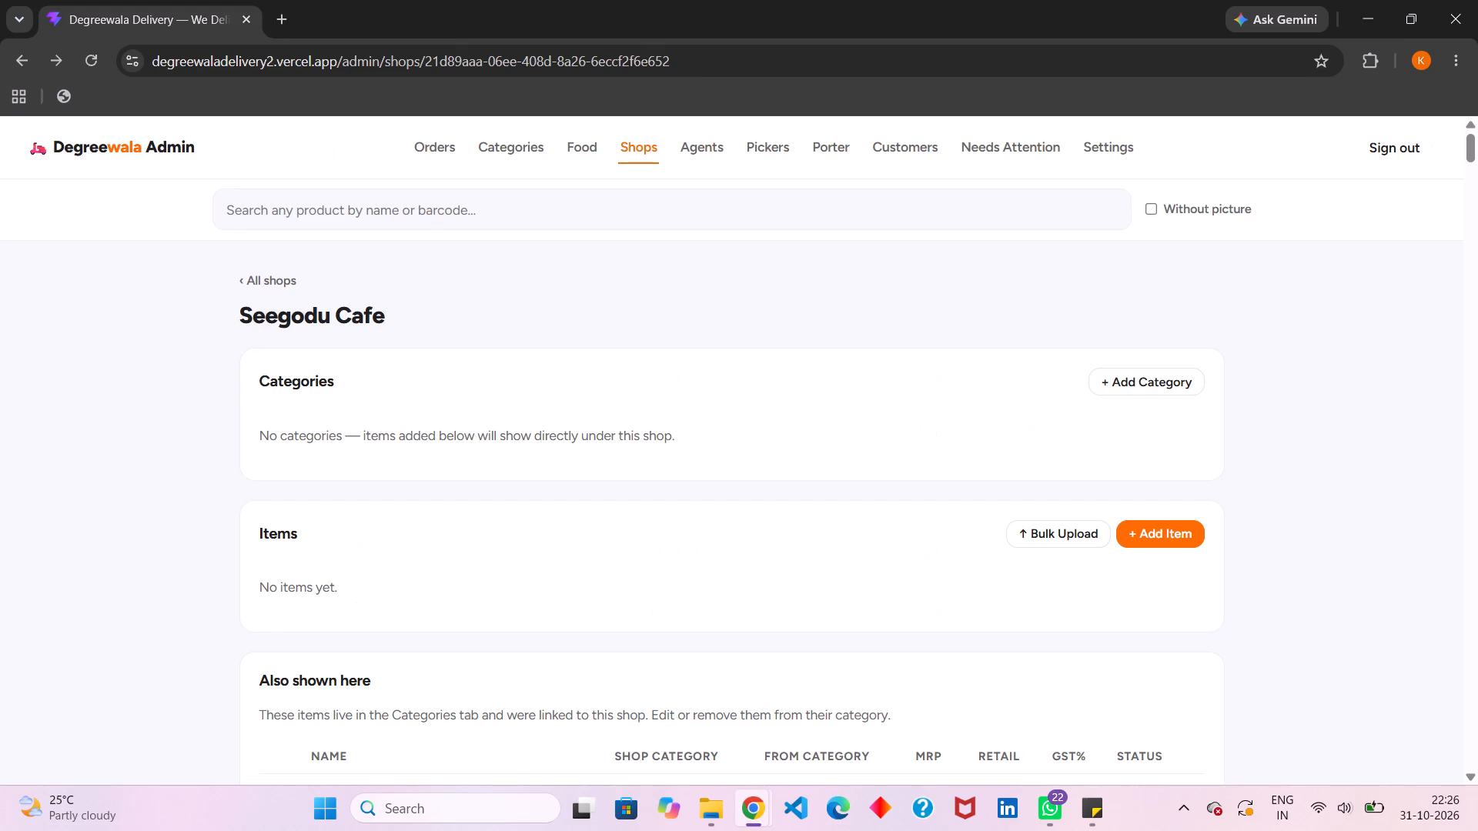
Switch to the sticky note that lists the completed menu categories.
key(alt+Tab)
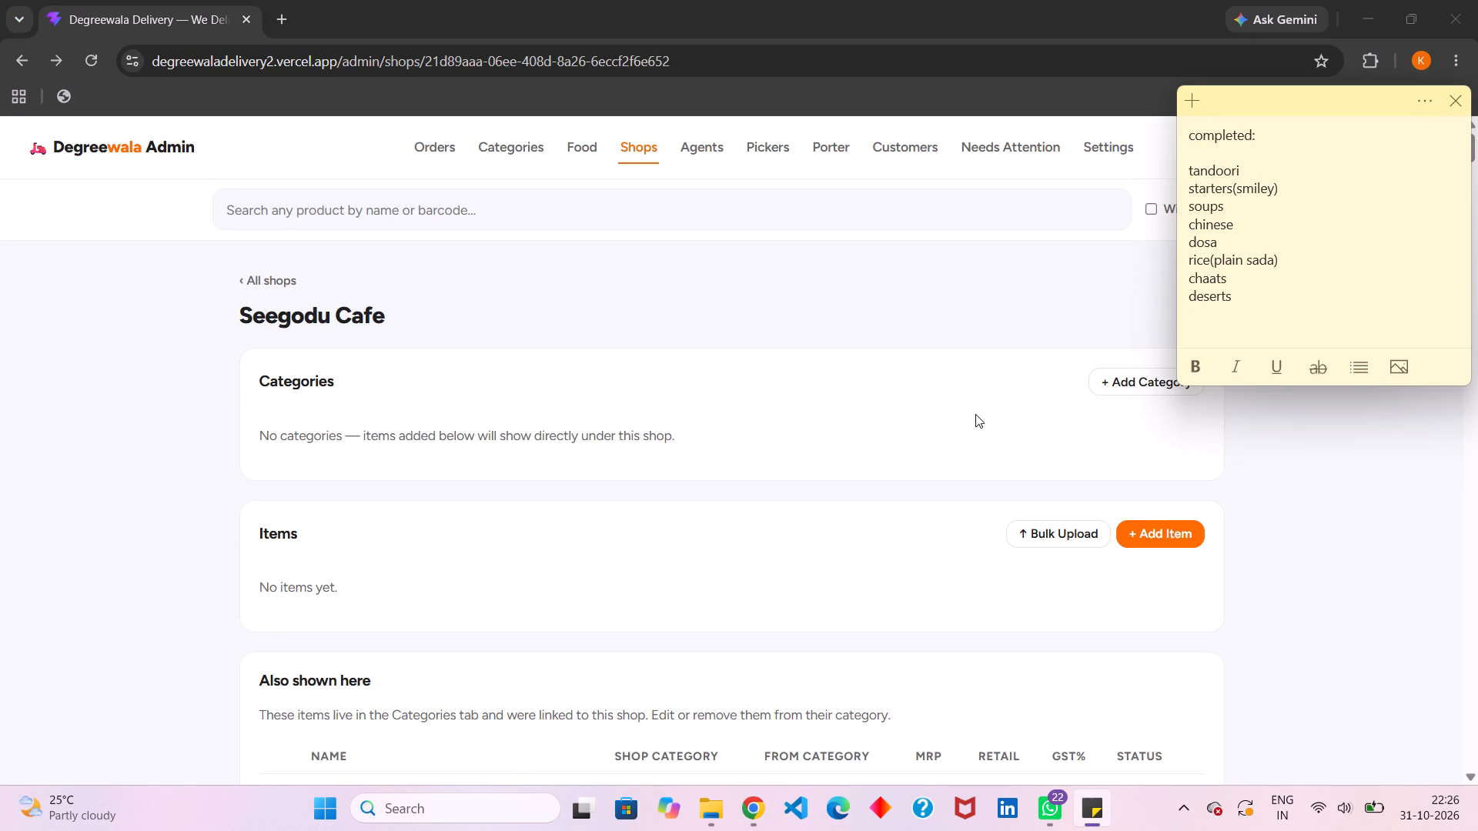
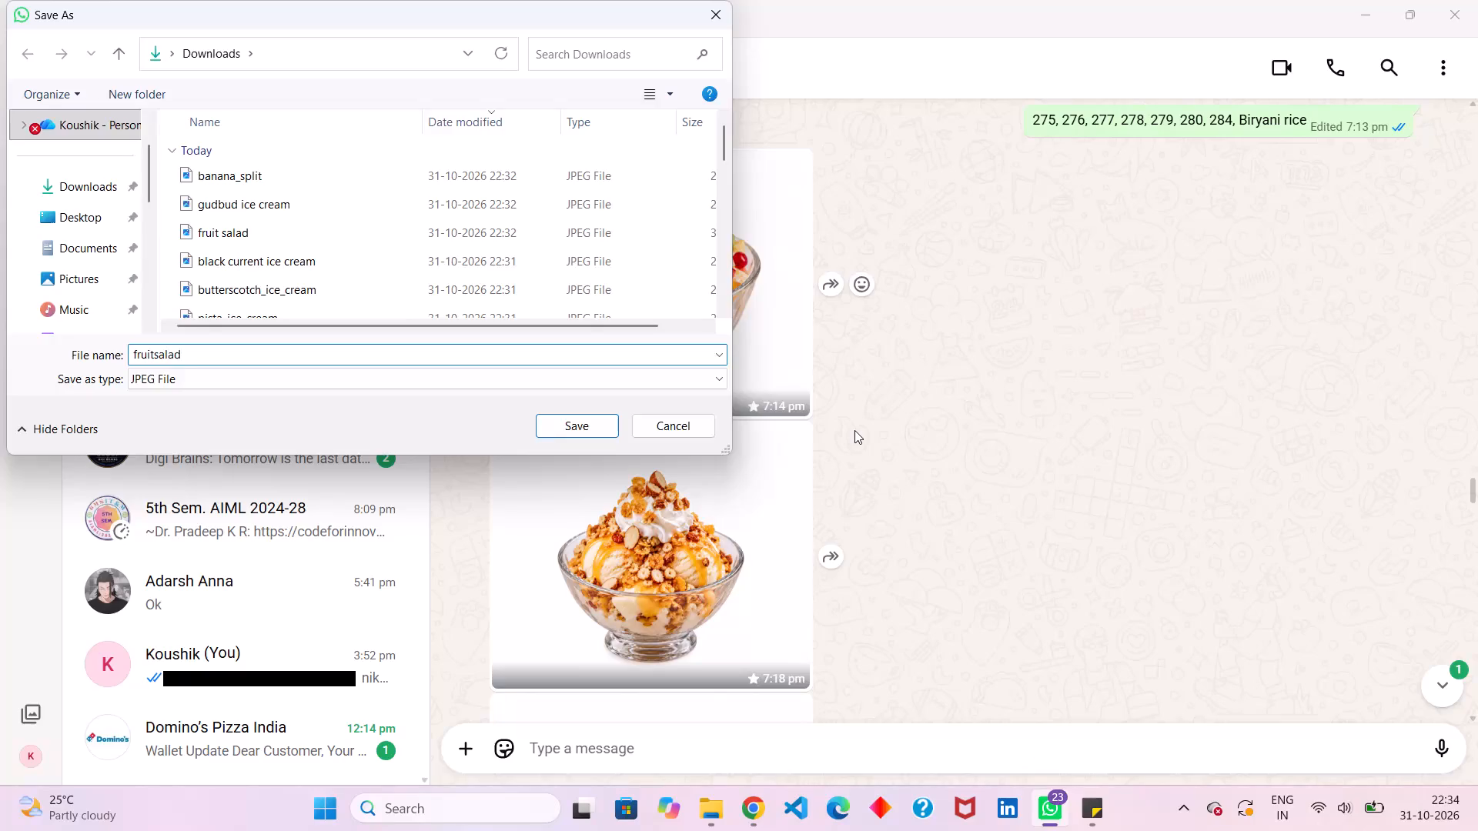
Complete the file name of the image being saved to Downloads as fruitsalad_with_icecream.
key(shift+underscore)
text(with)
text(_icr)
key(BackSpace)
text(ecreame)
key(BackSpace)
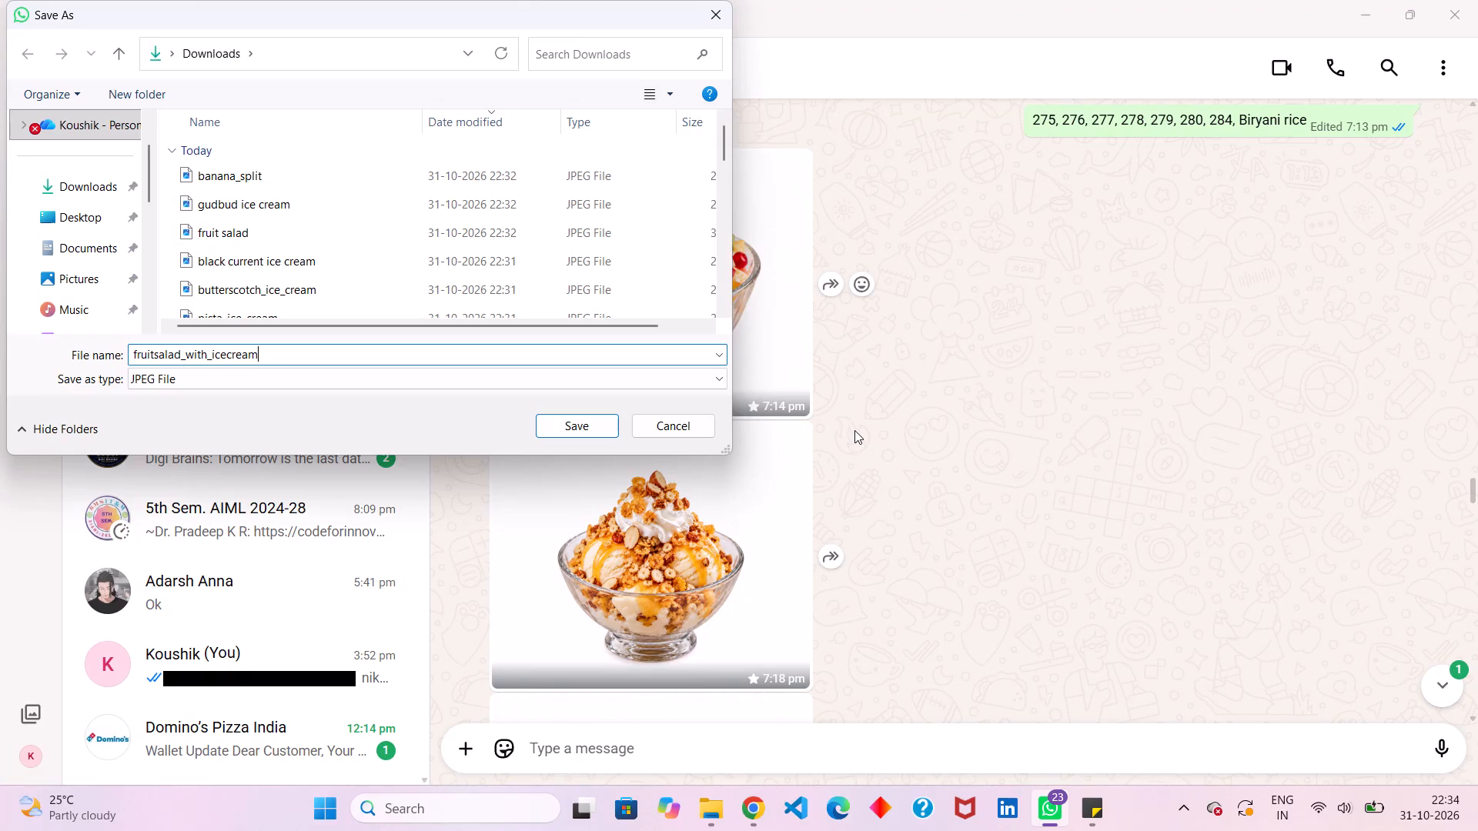
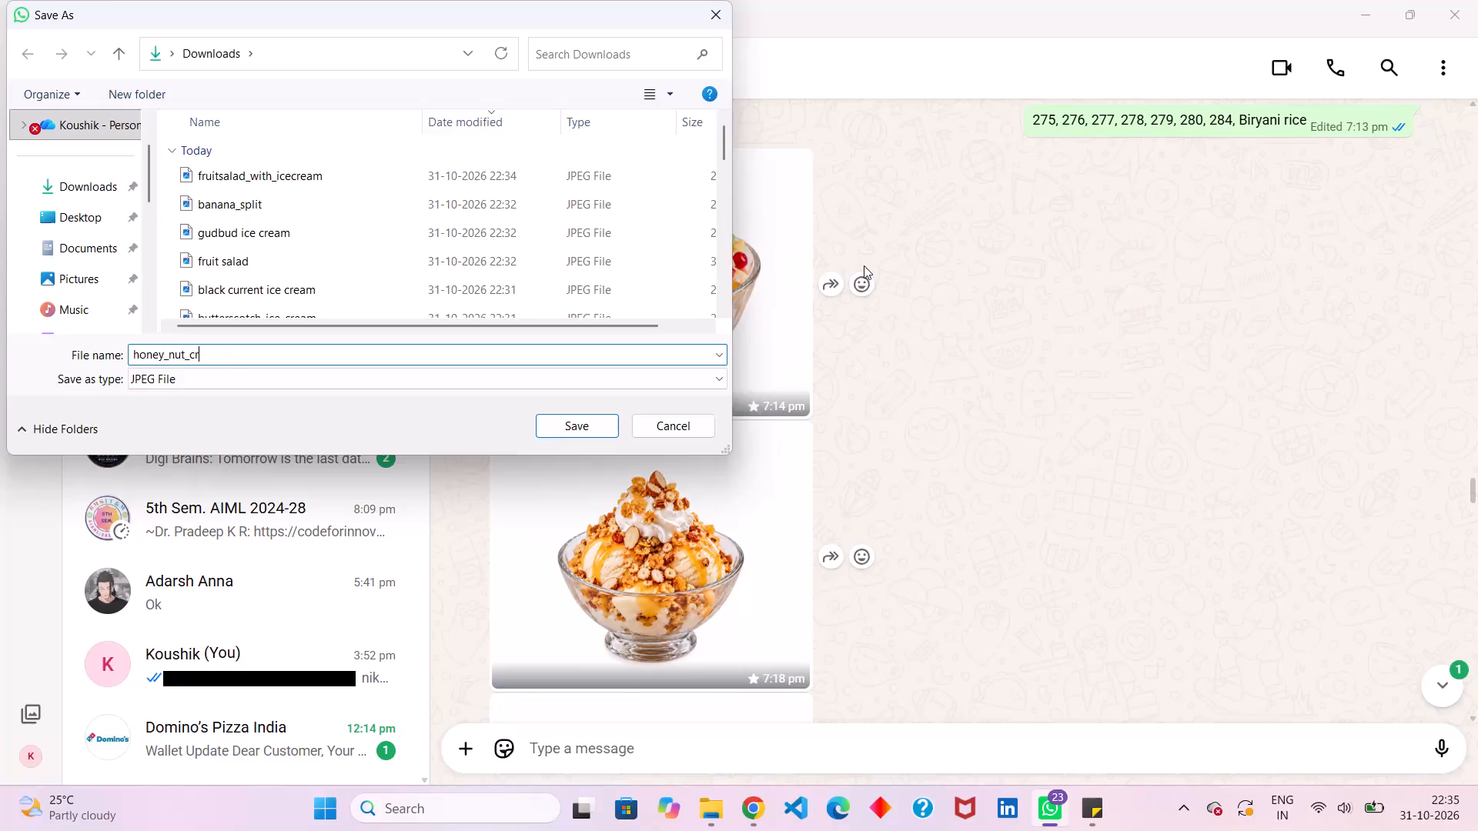
Complete the file name honey_nut_crunch for the ice cream picture being saved to Downloads as a JPEG.
key(n)
key(BackSpace)
key(BackSpace)
text(nch)
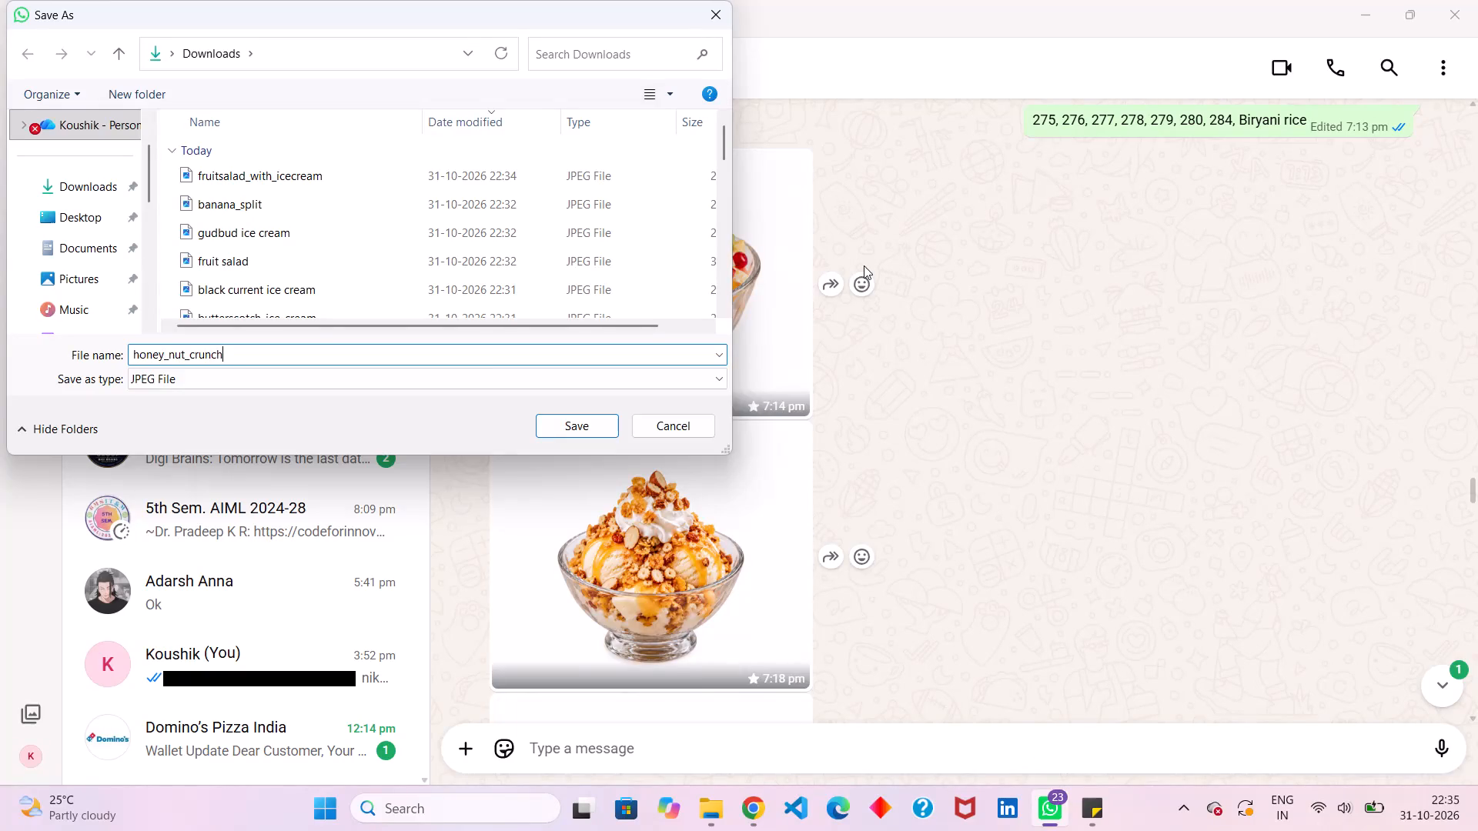
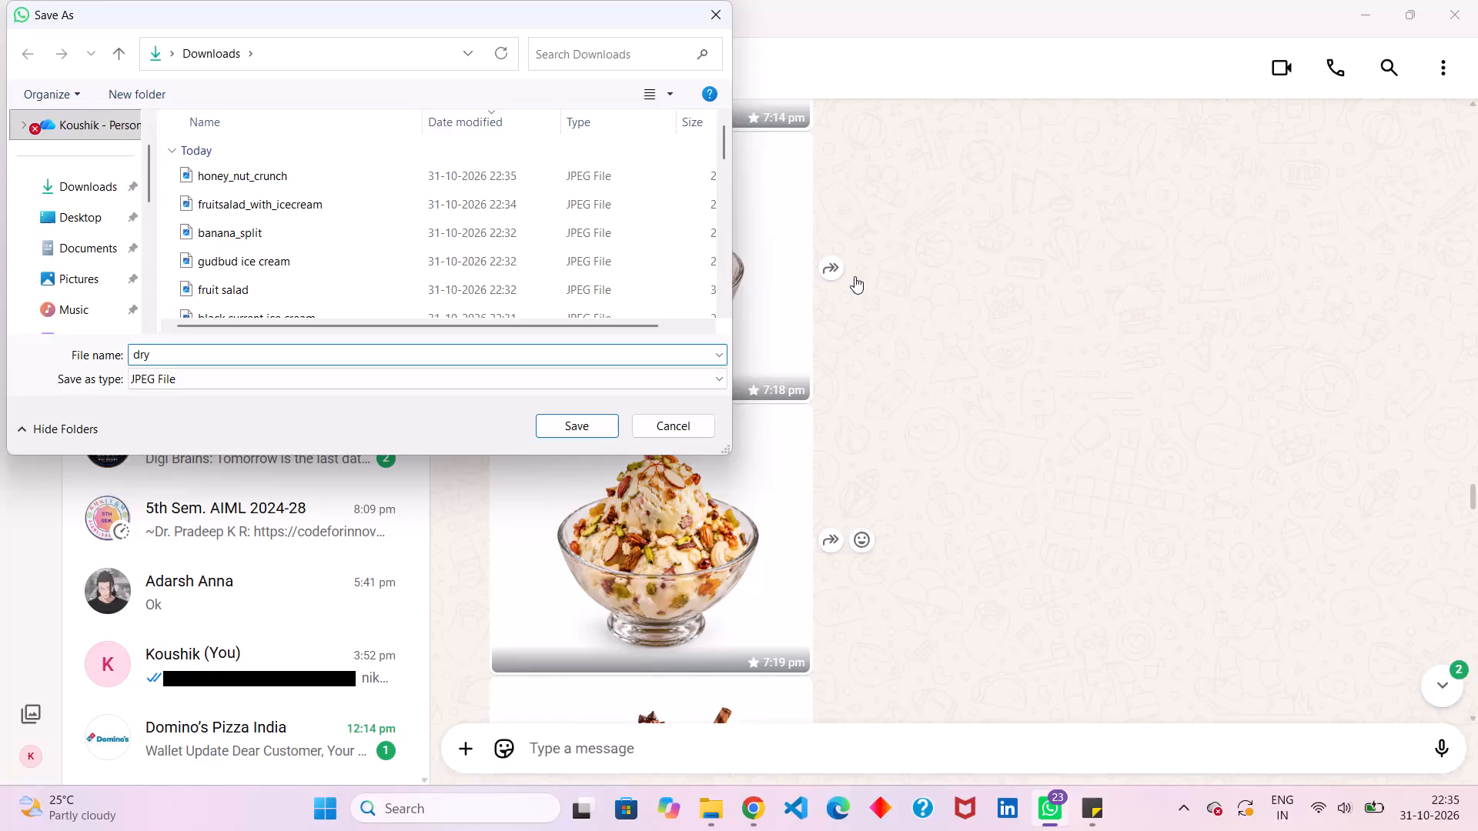
Complete the file name dry_fruit_ice_cream for the dry fruit ice cream picture being saved to Downloads as a JPEG.
text(_fruit)
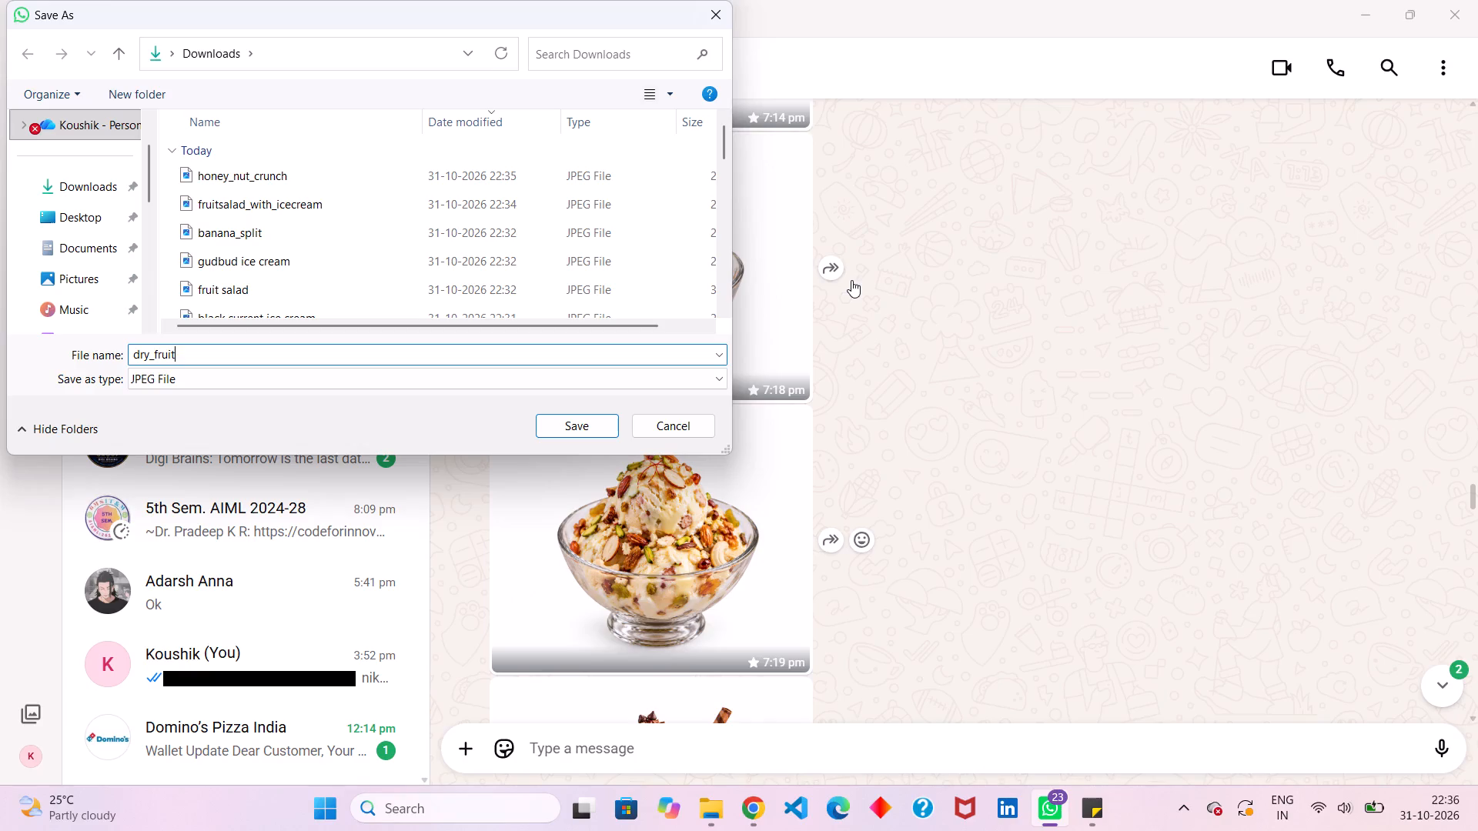
text(_ice)
text(_cream)
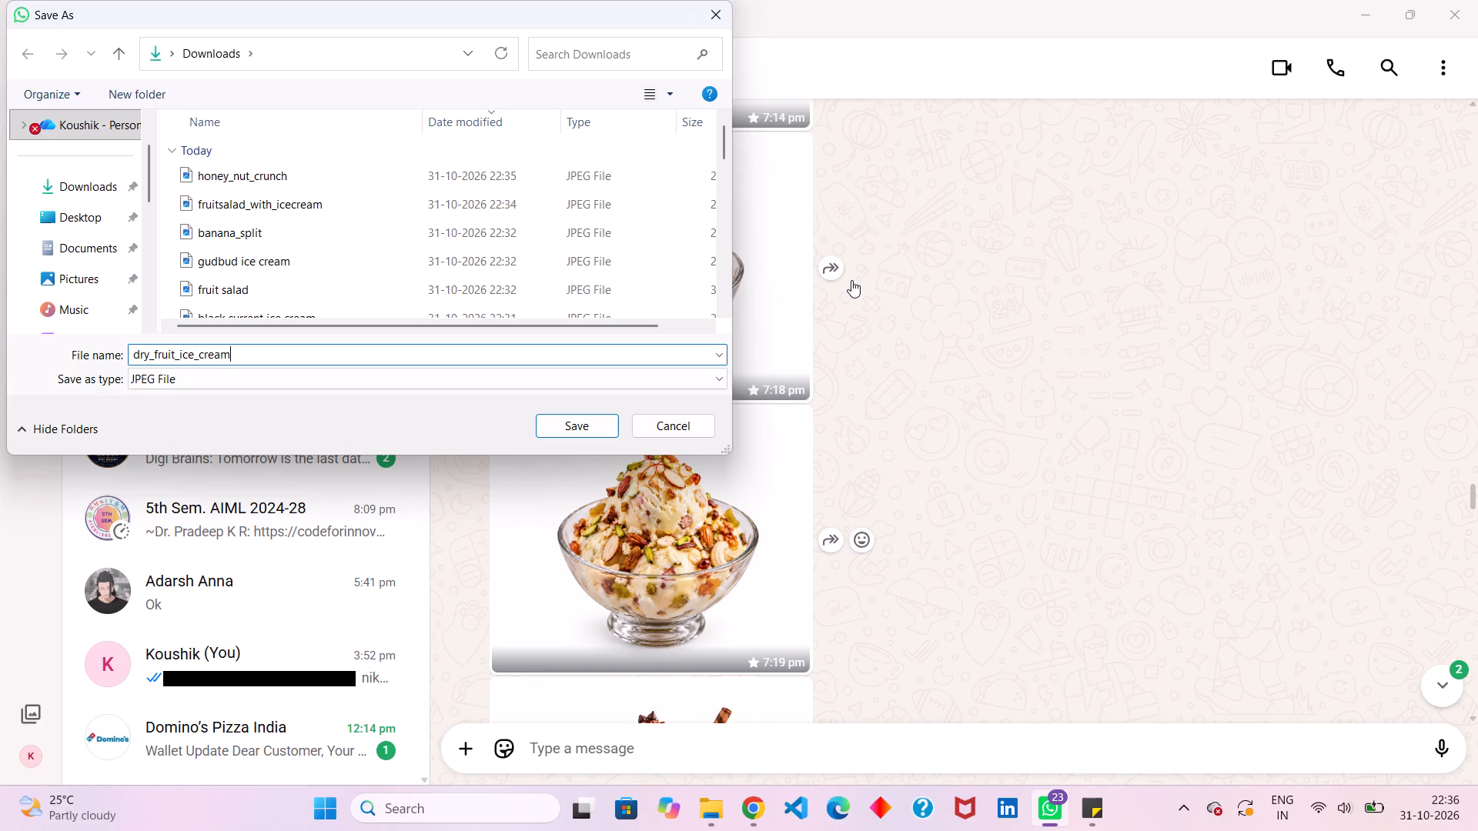
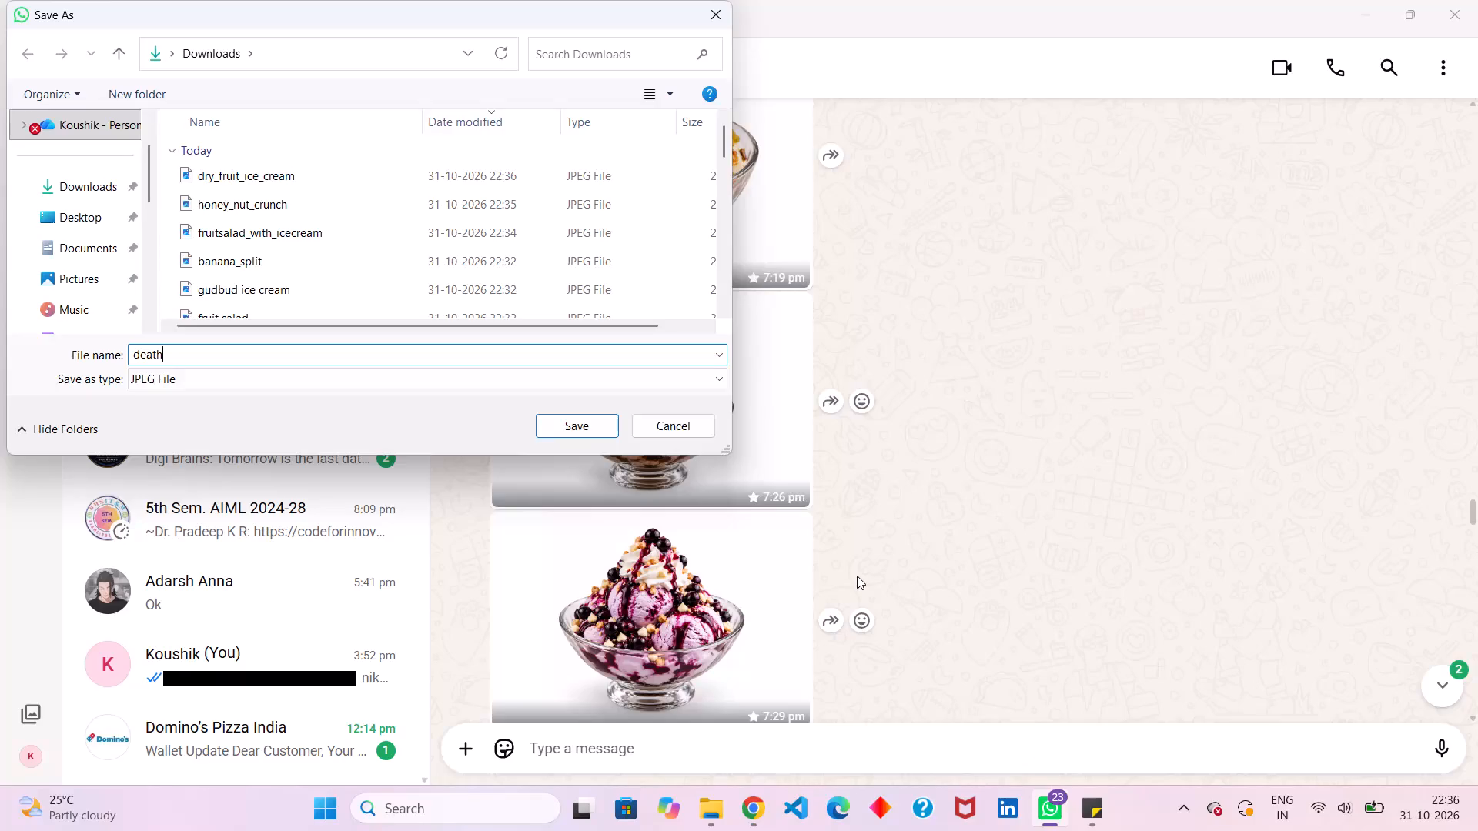
Complete the file name deathbychocolate for the dessert picture being saved to Downloads as a JPEG.
text(by)
key(space)
key(BackSpace)
text(chocolate)
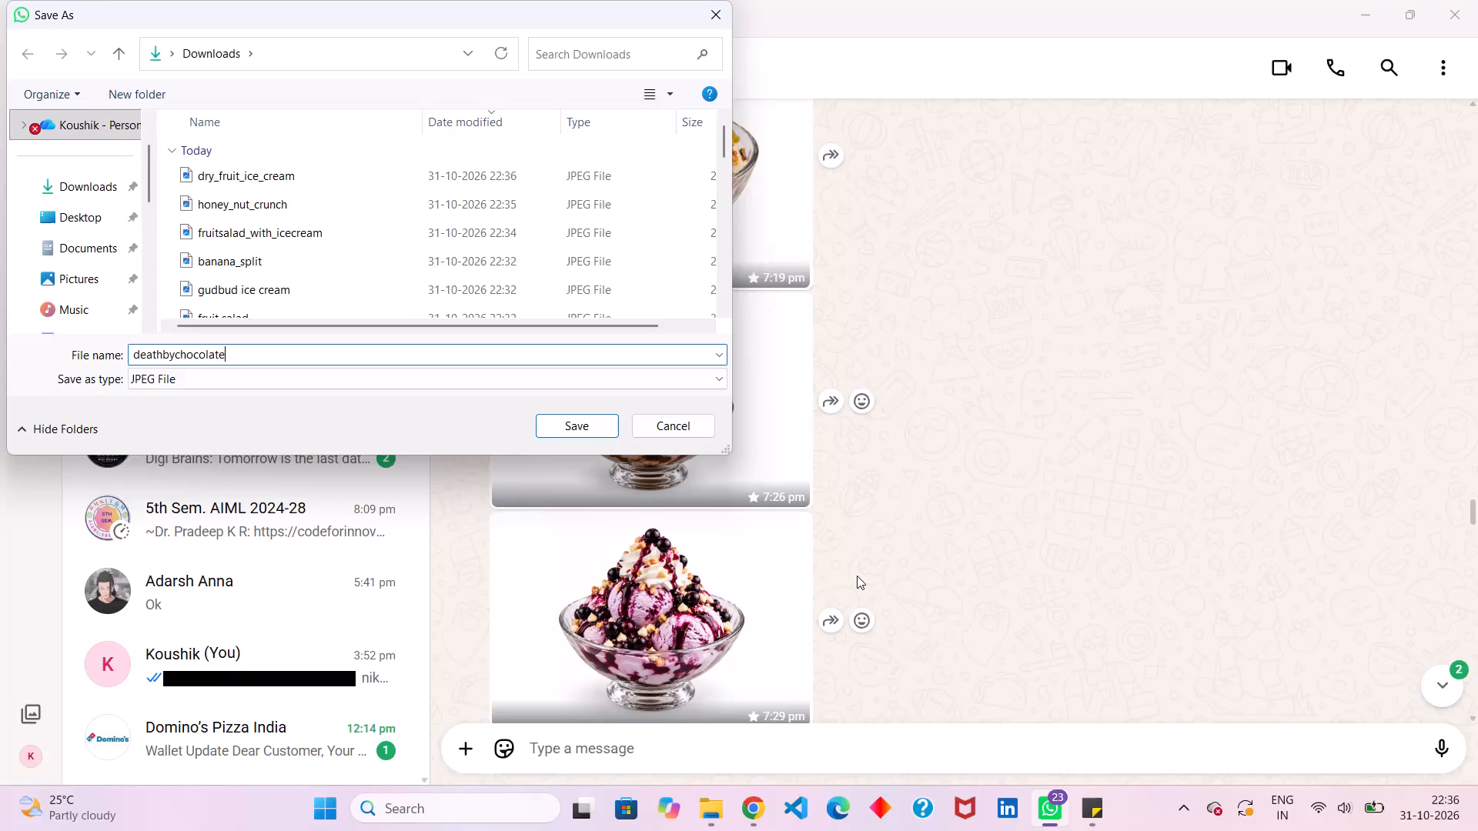
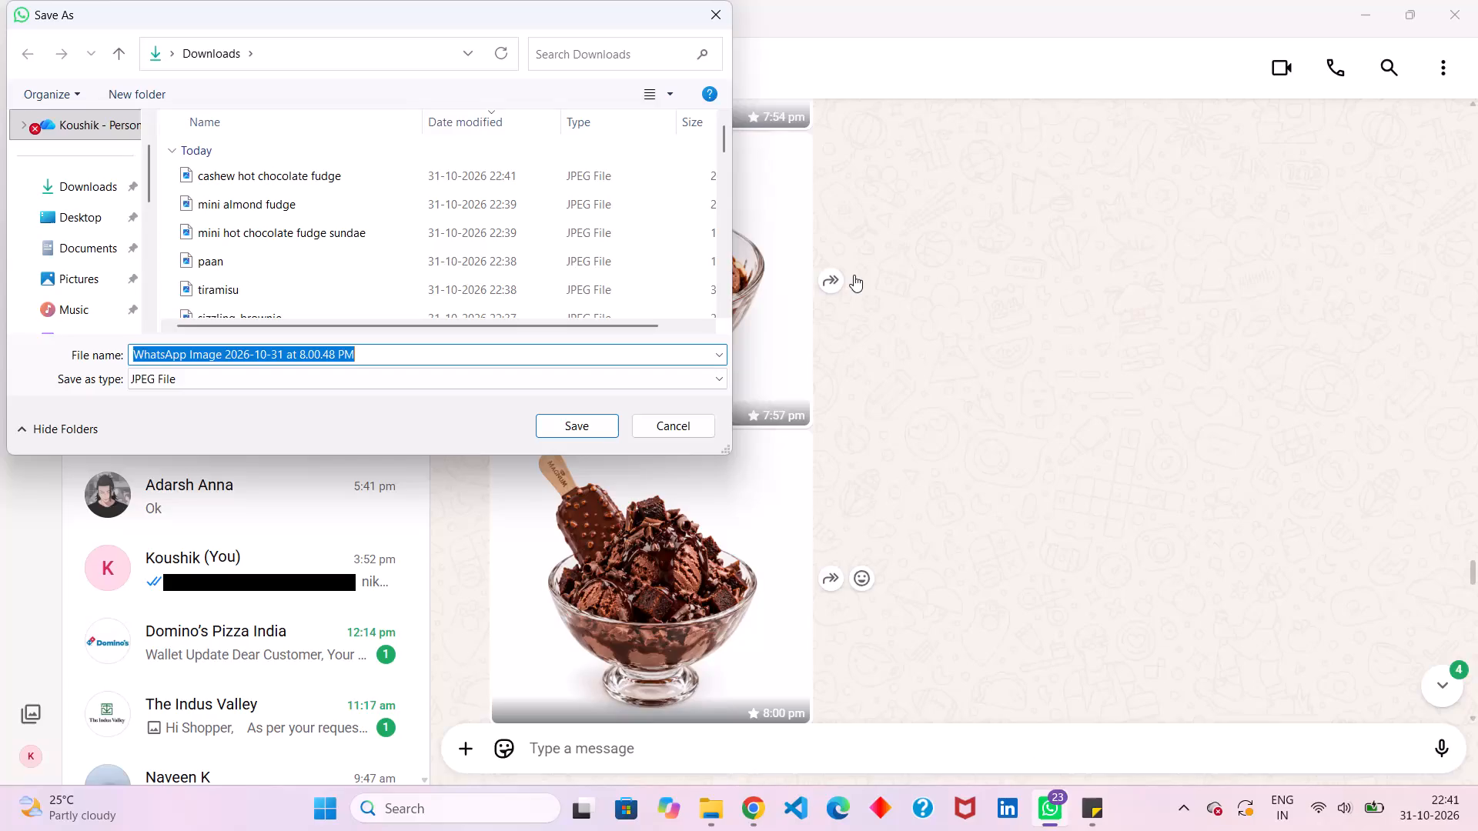
Enter the file name magnum death by chocolate for the Magnum chocolate sundae picture being saved to Downloads as a JPEG.
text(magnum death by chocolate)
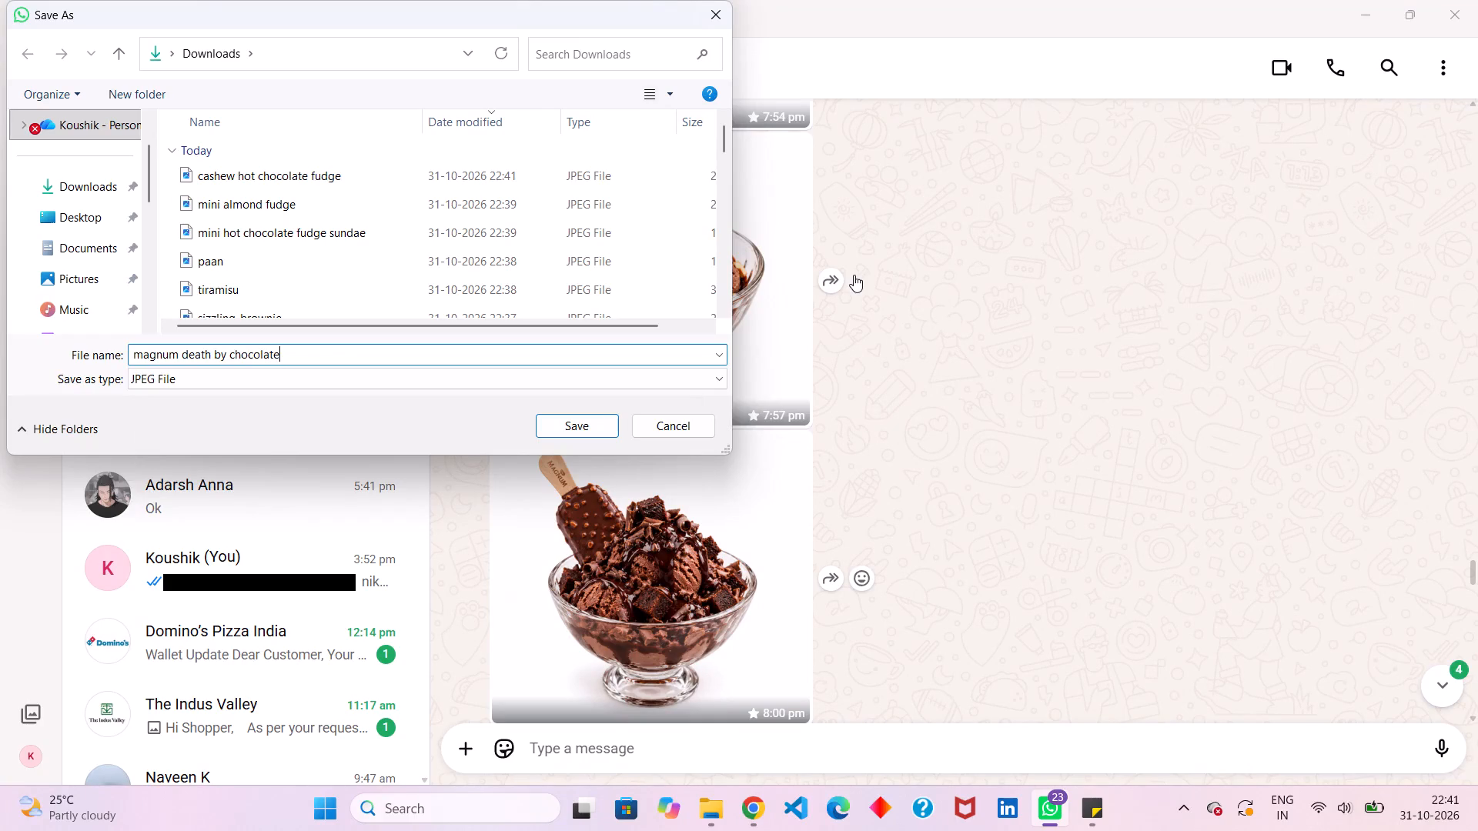
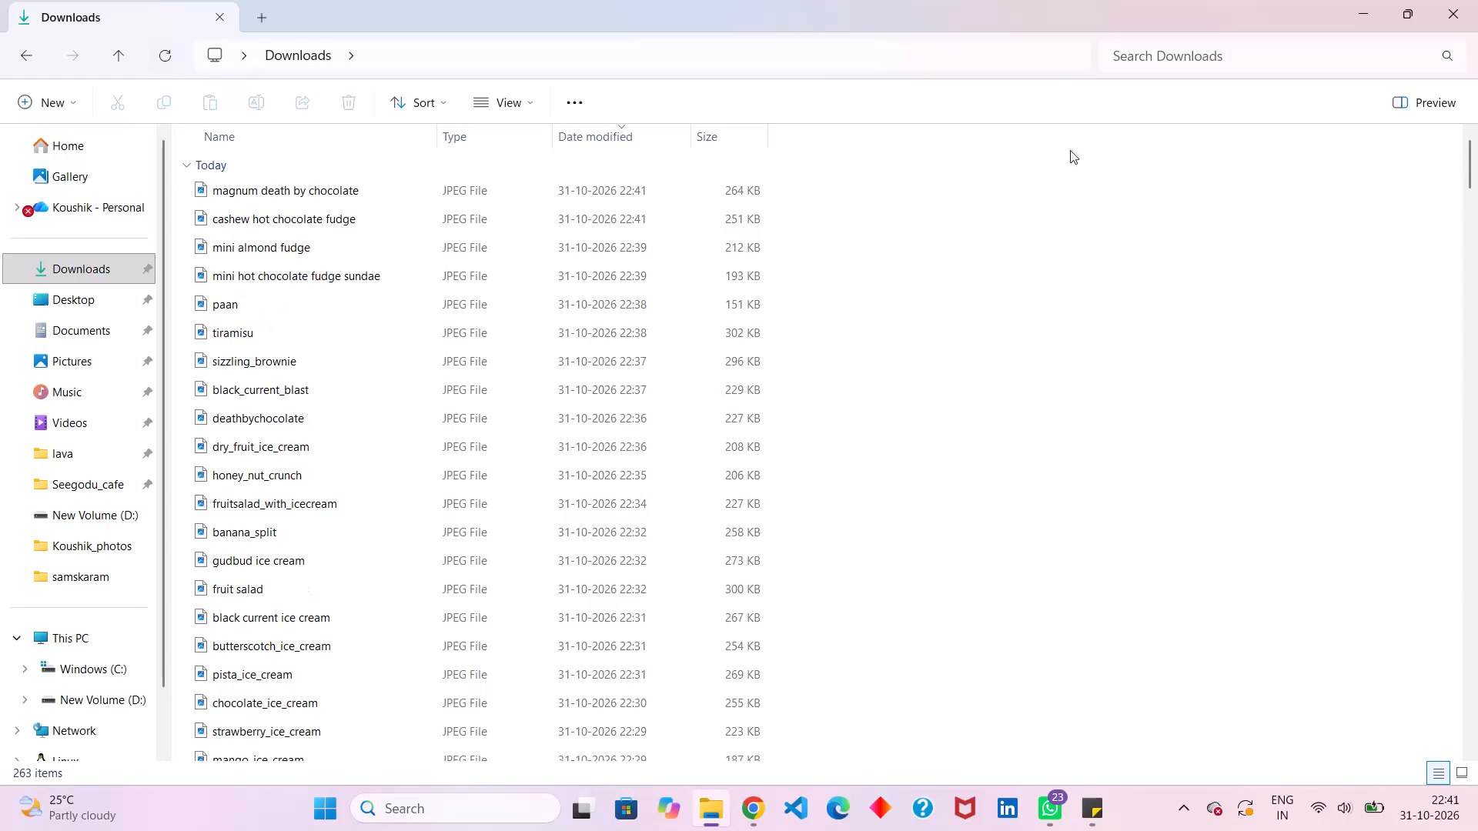
Search the Downloads folder for biryani rice, view the biryani_rice picture, and close it.
click(1306, 63)
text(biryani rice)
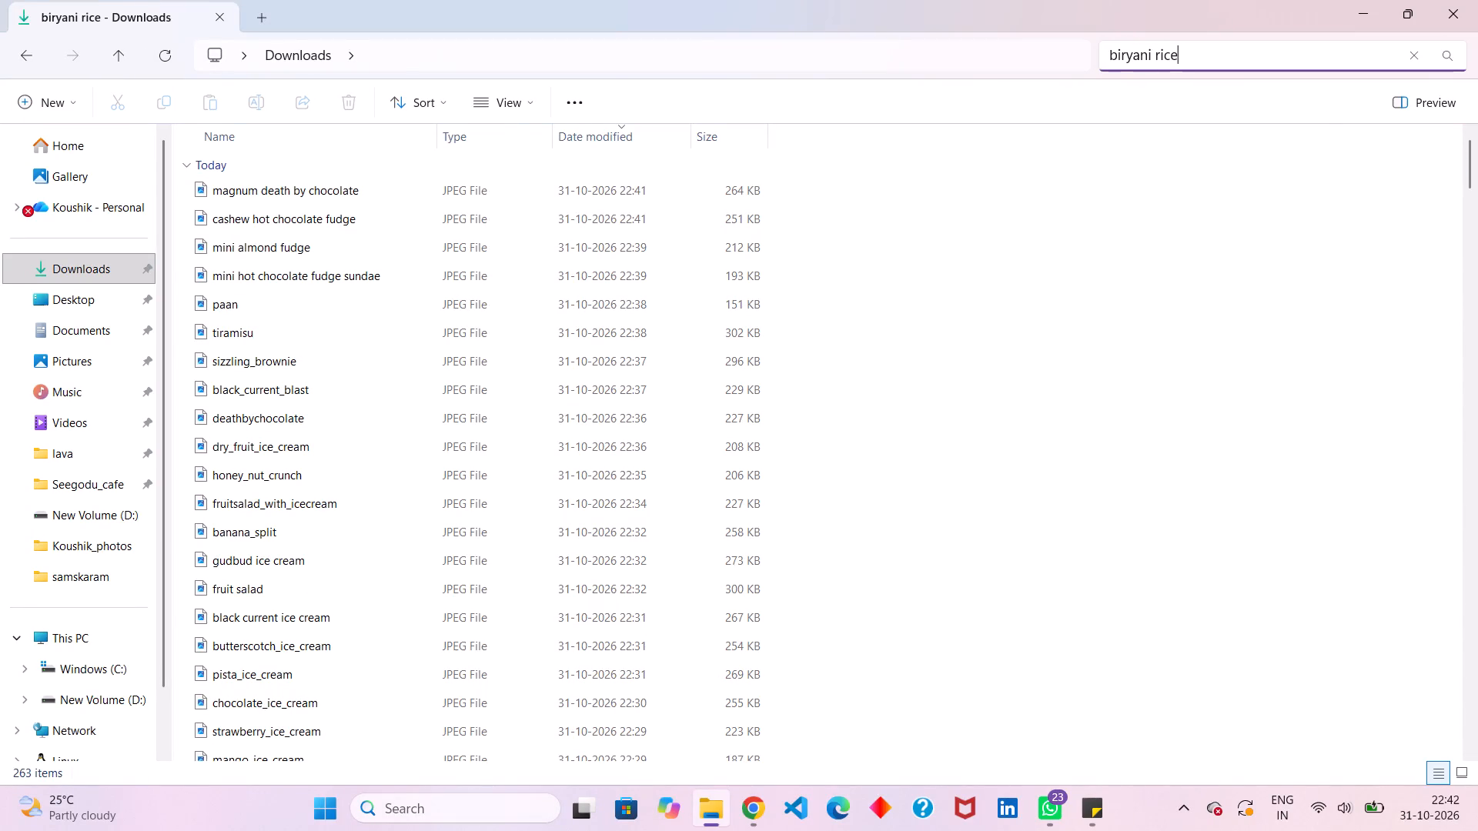
click(279, 180)
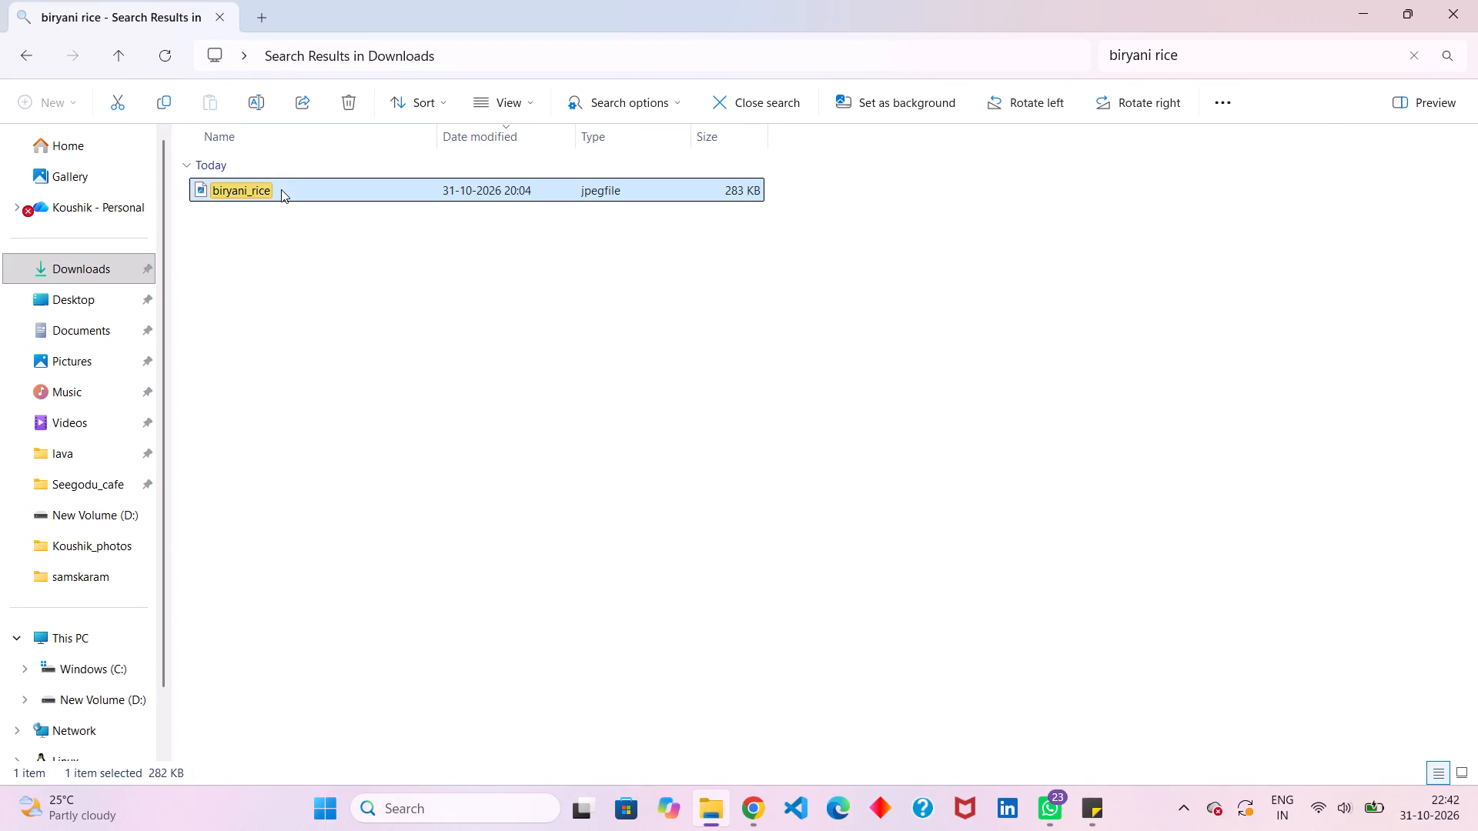
double_click(281, 189)
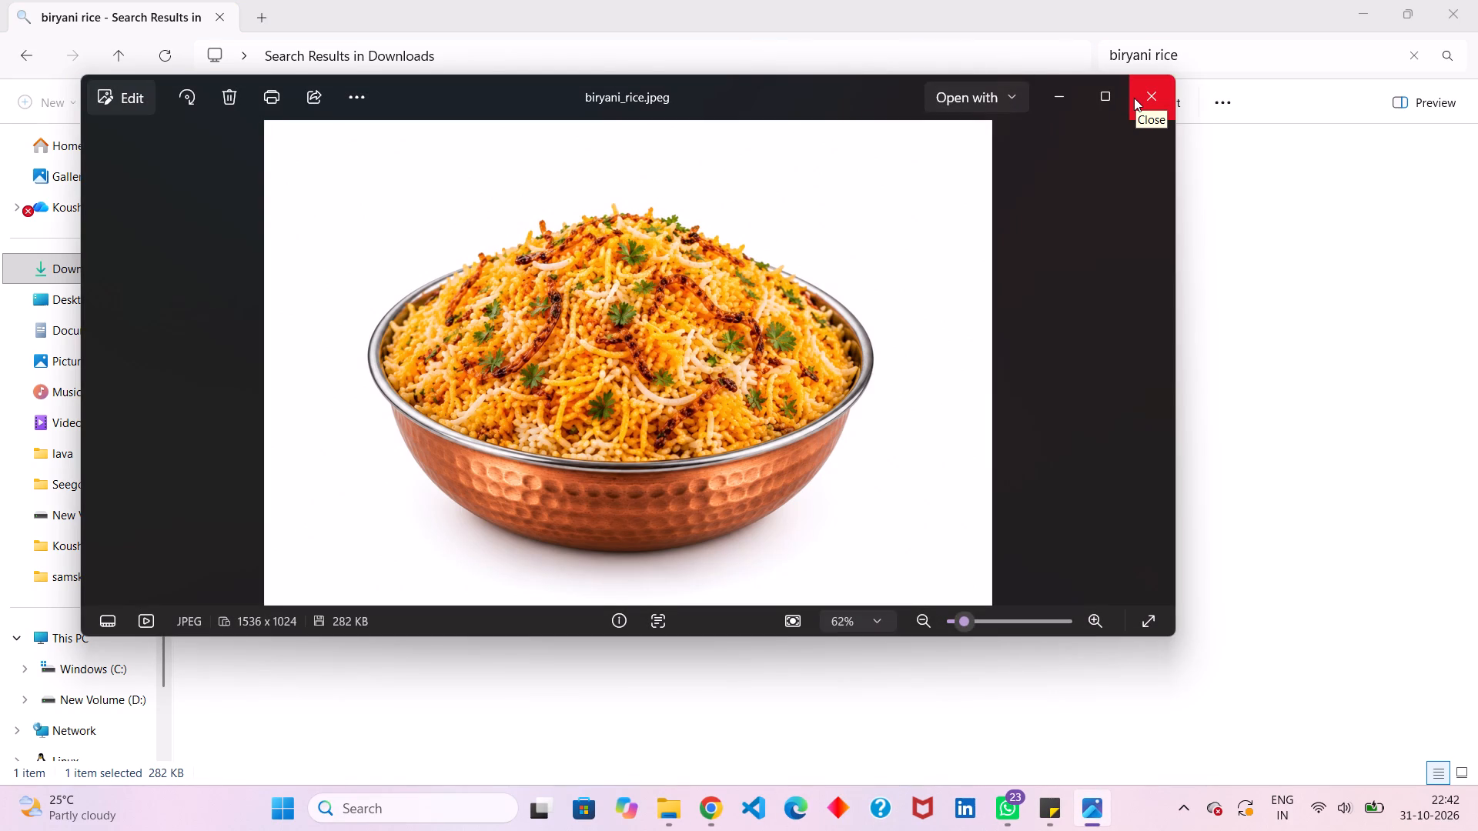
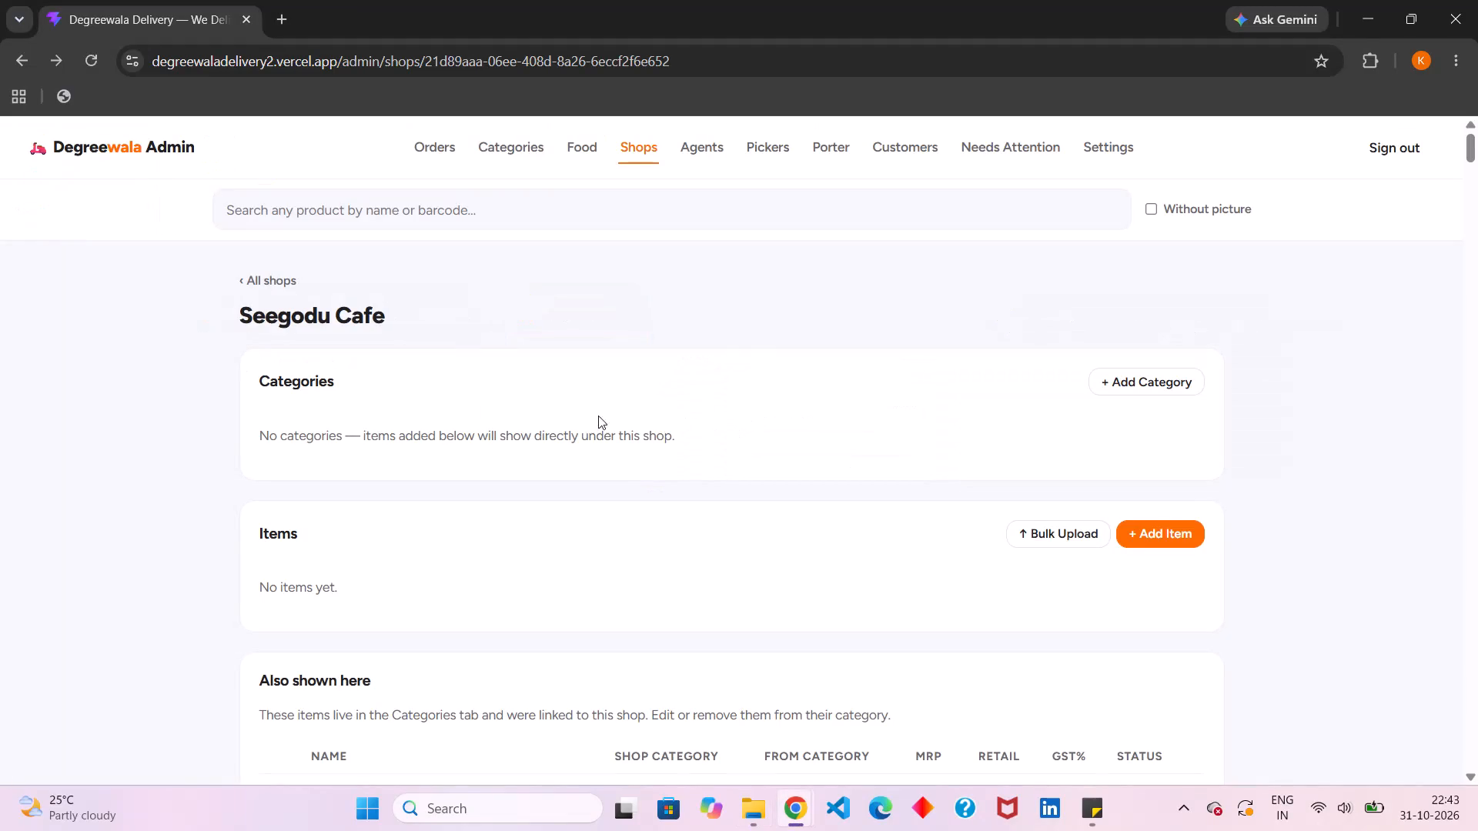
Find the dessert items among the products linked to Seegodu Cafe and open their Desserts category.
scroll(443, 498, down, 3)
scroll(607, 627, down, 2)
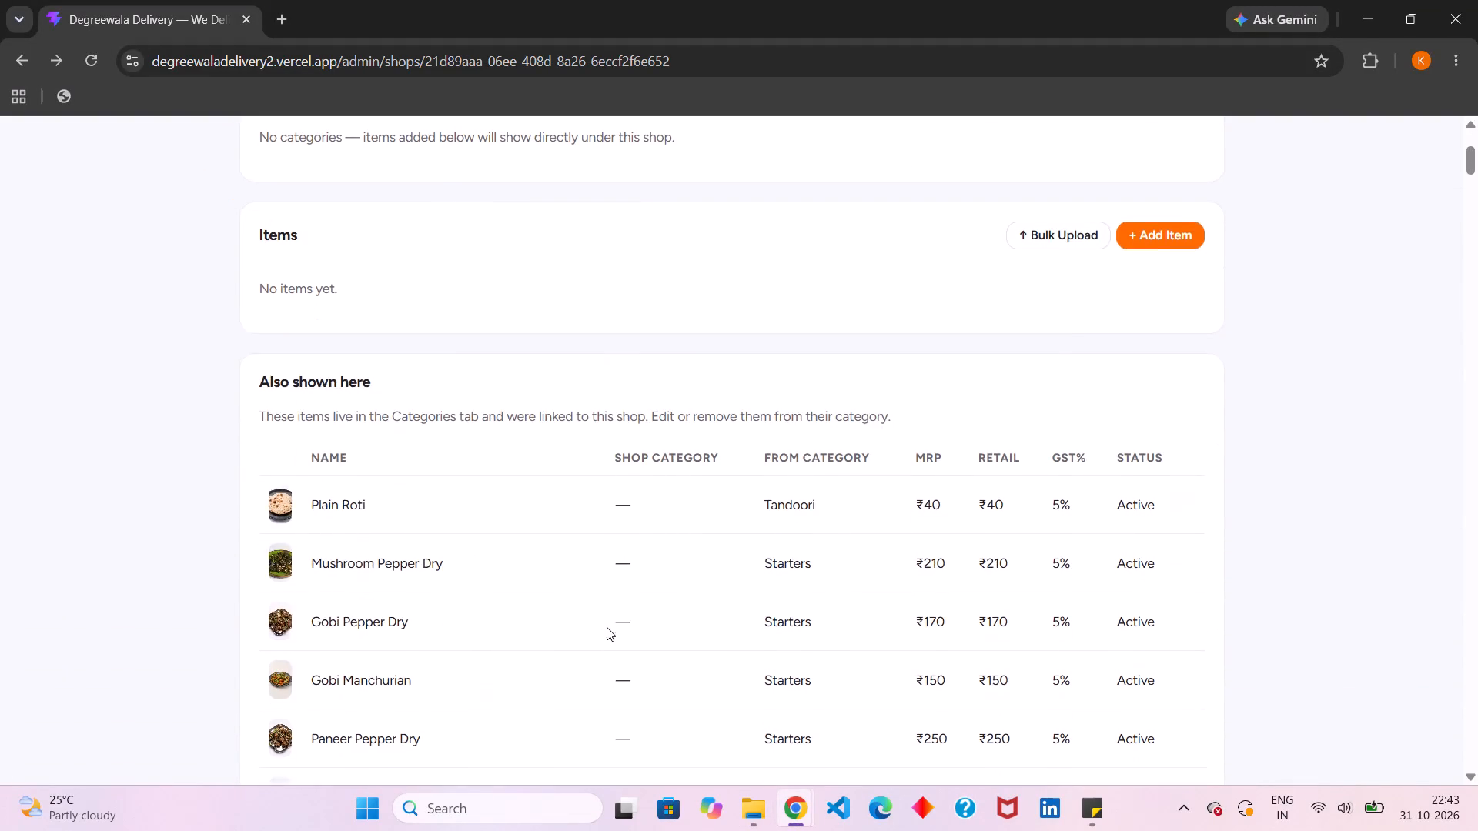
scroll(607, 627, down, 20)
scroll(607, 627, down, 18)
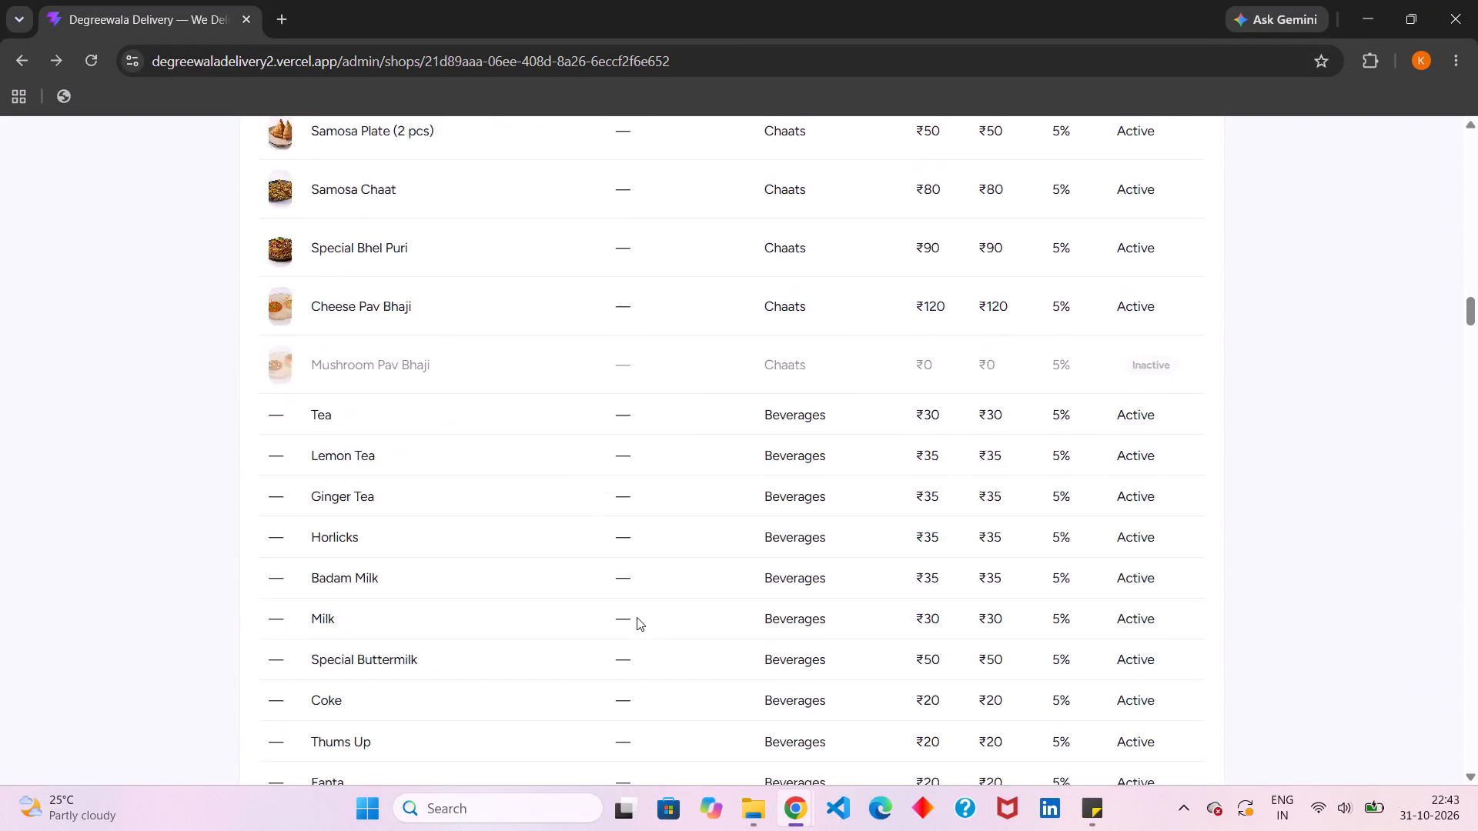
scroll(637, 617, down, 14)
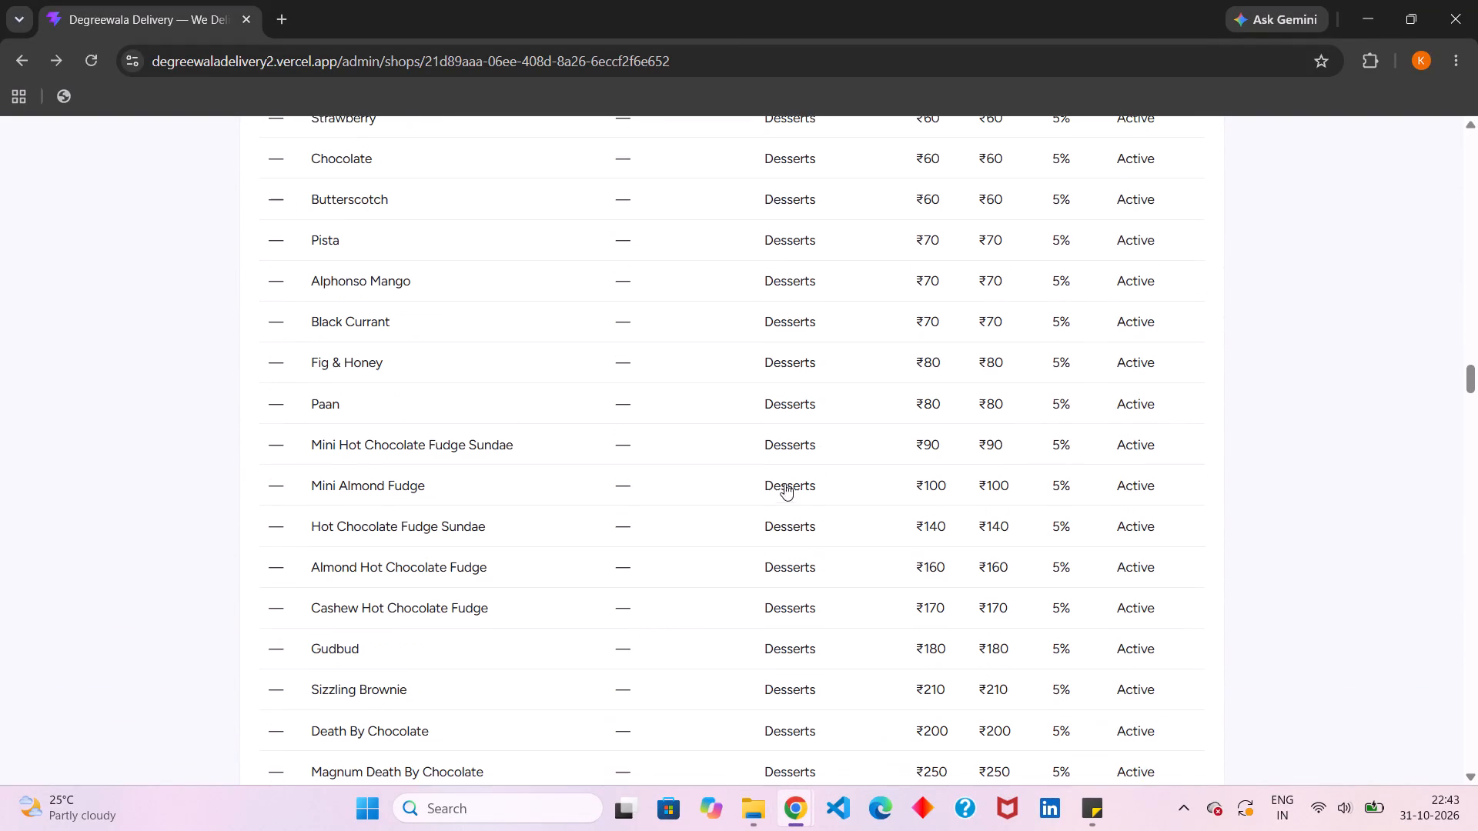
click(789, 478)
Open the Bombay Falooda item for editing and bring up the file chooser for its item image.
scroll(386, 586, down, 2)
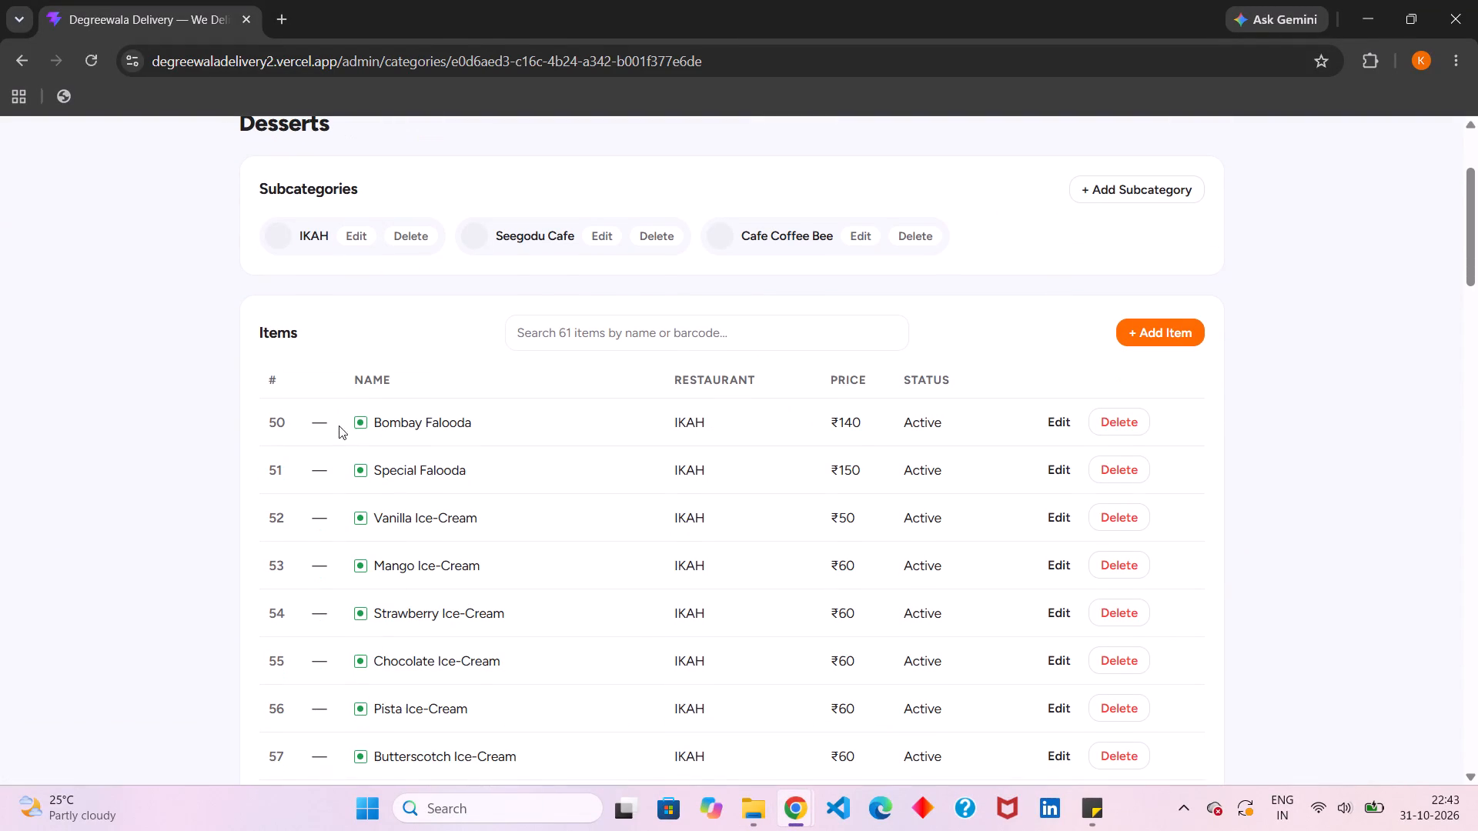
click(1049, 424)
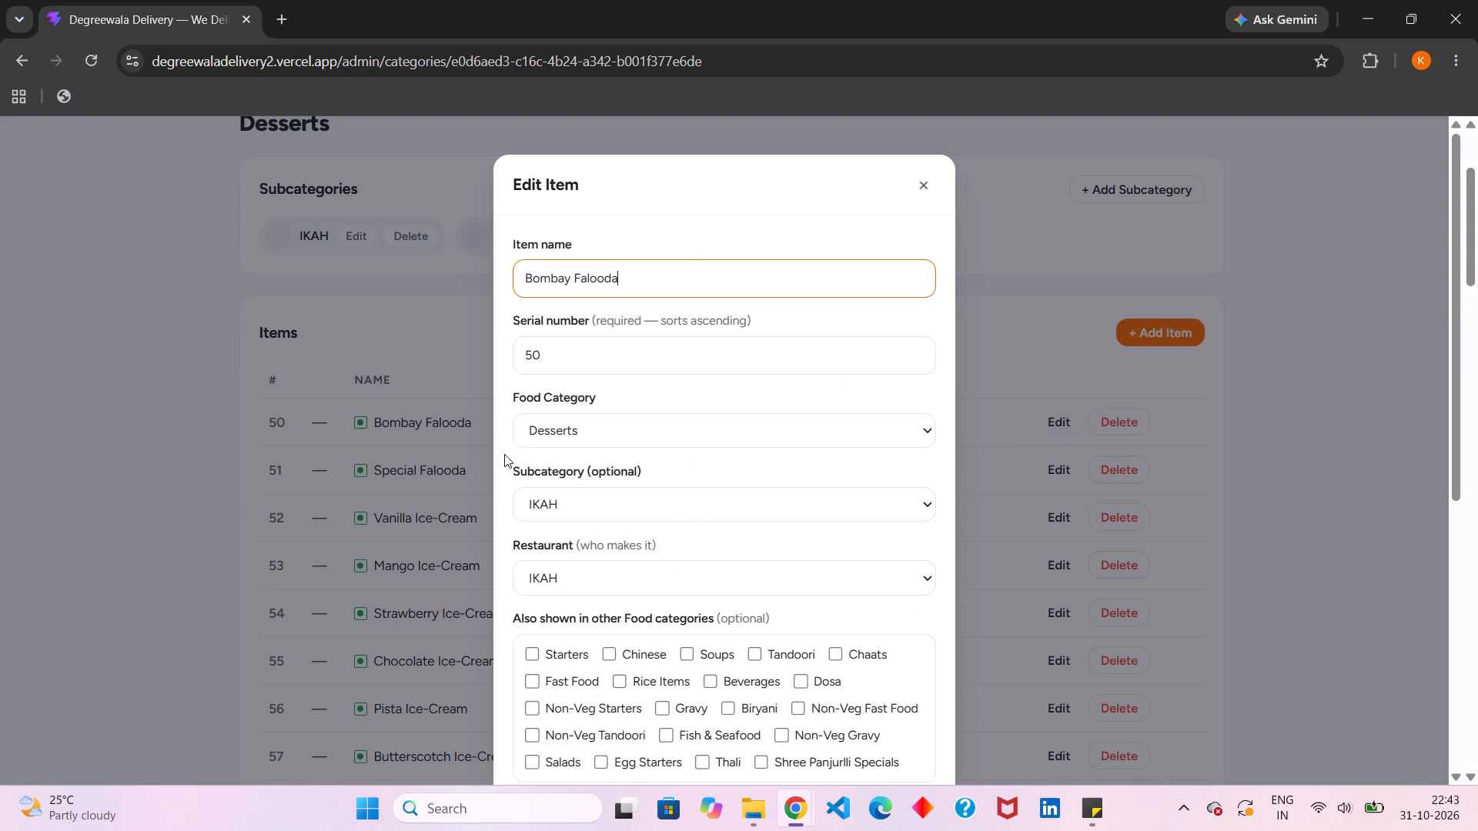
click(927, 179)
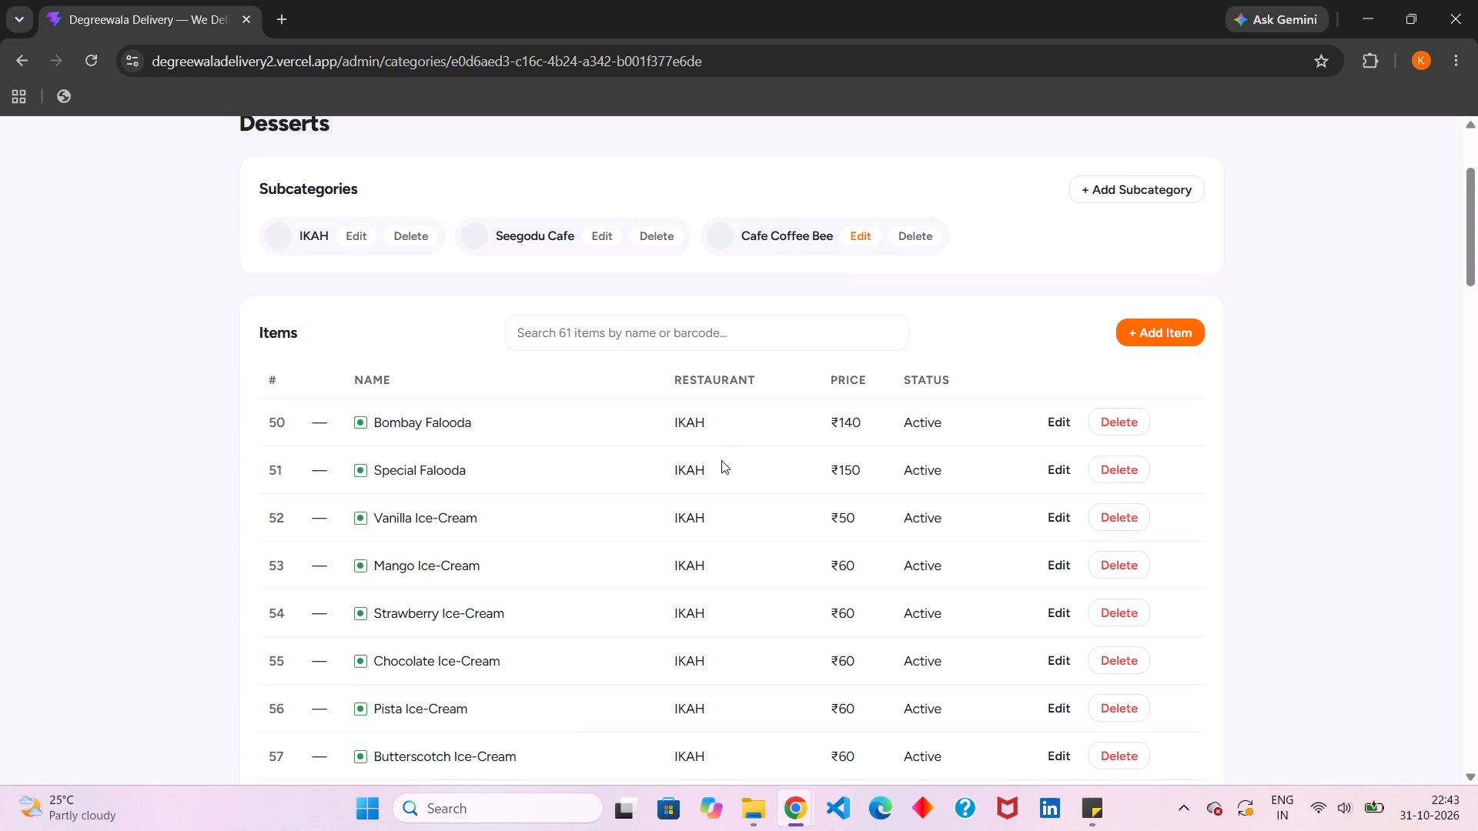
click(1055, 422)
scroll(856, 519, down, 8)
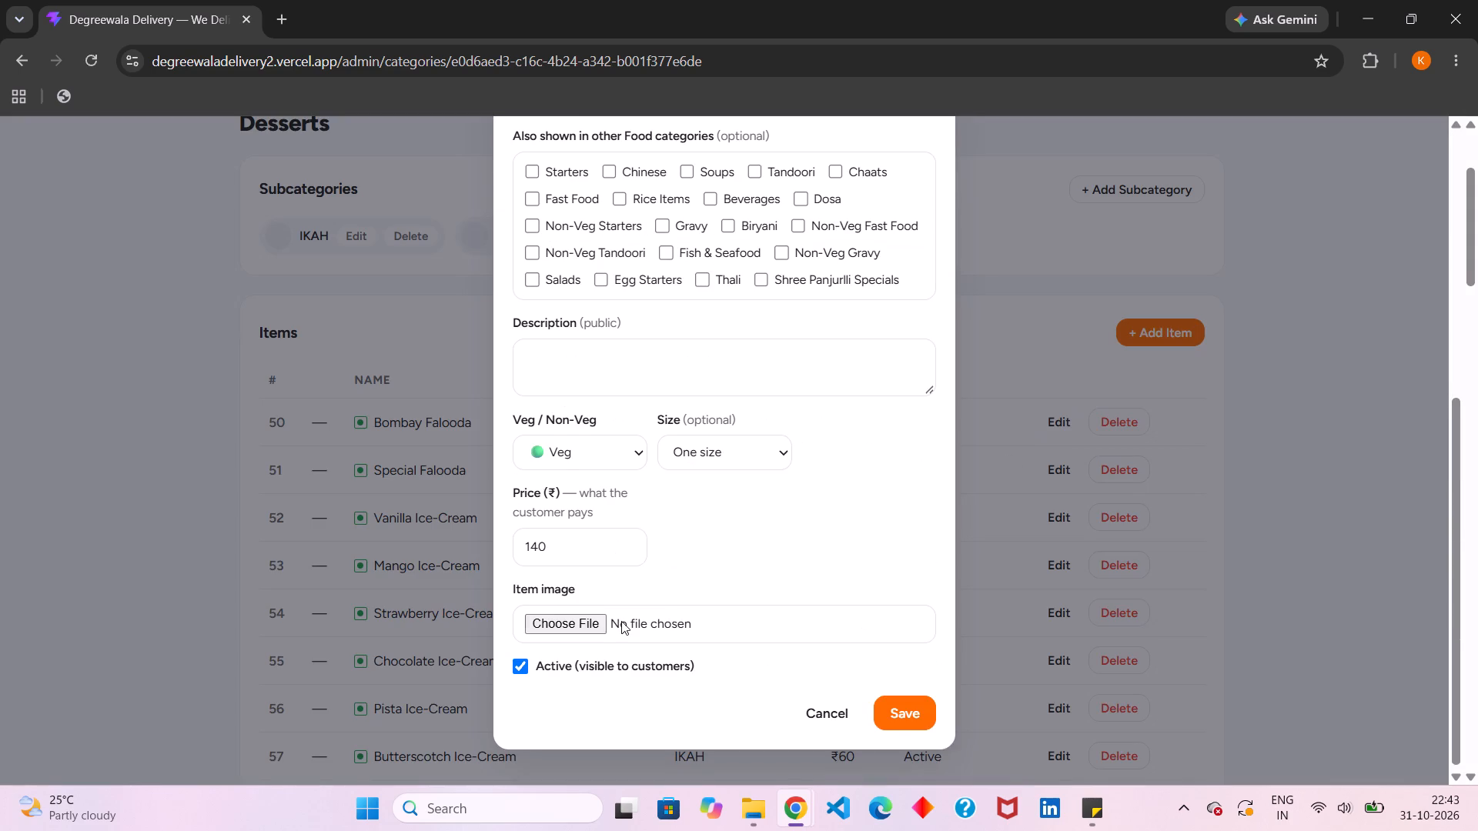
click(542, 619)
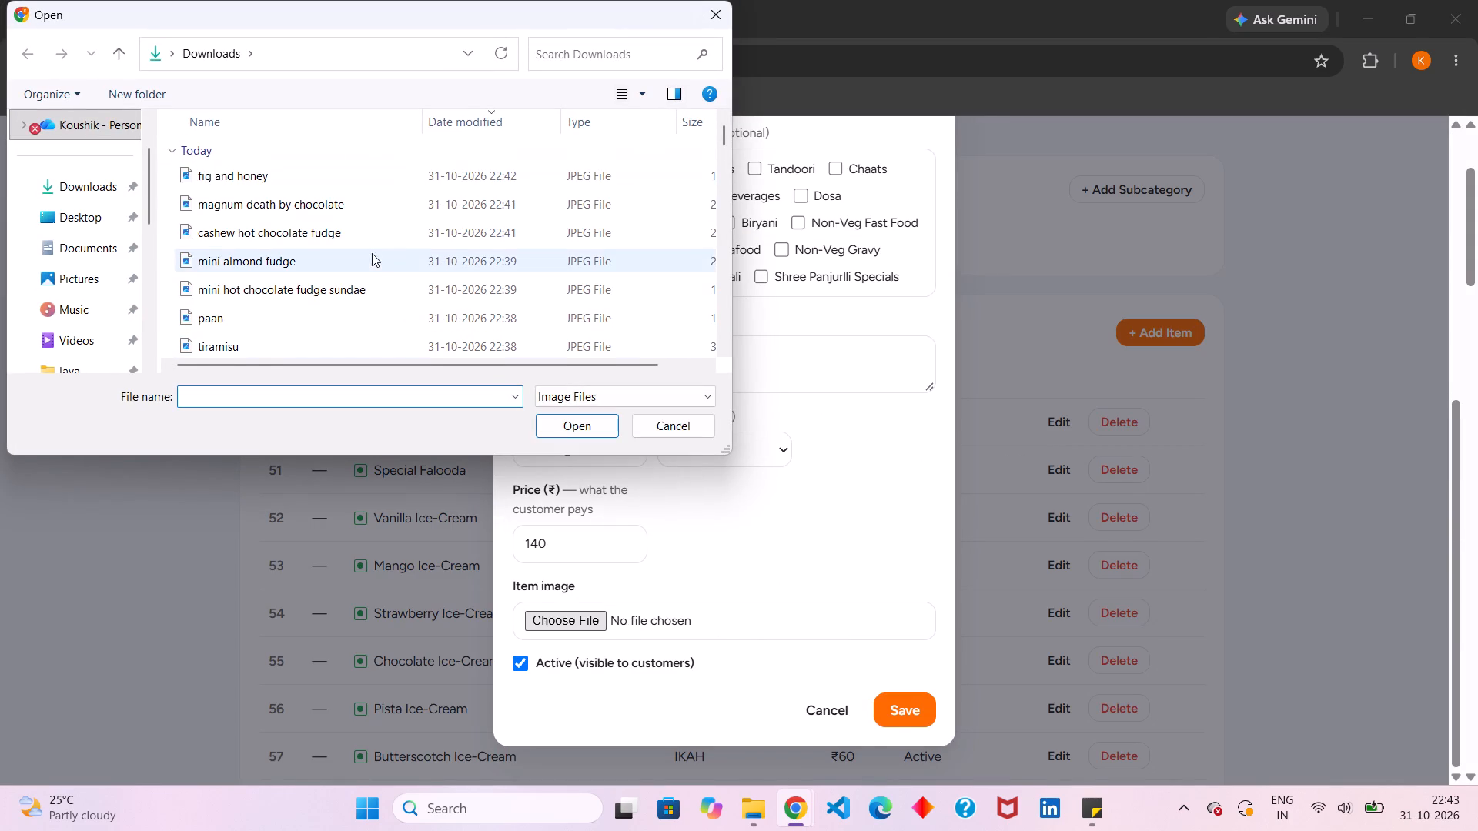
Upload the bombay_falooda picture from Downloads as the Bombay Falooda item's image and save the item.
scroll(372, 257, down, 4)
scroll(302, 287, down, 3)
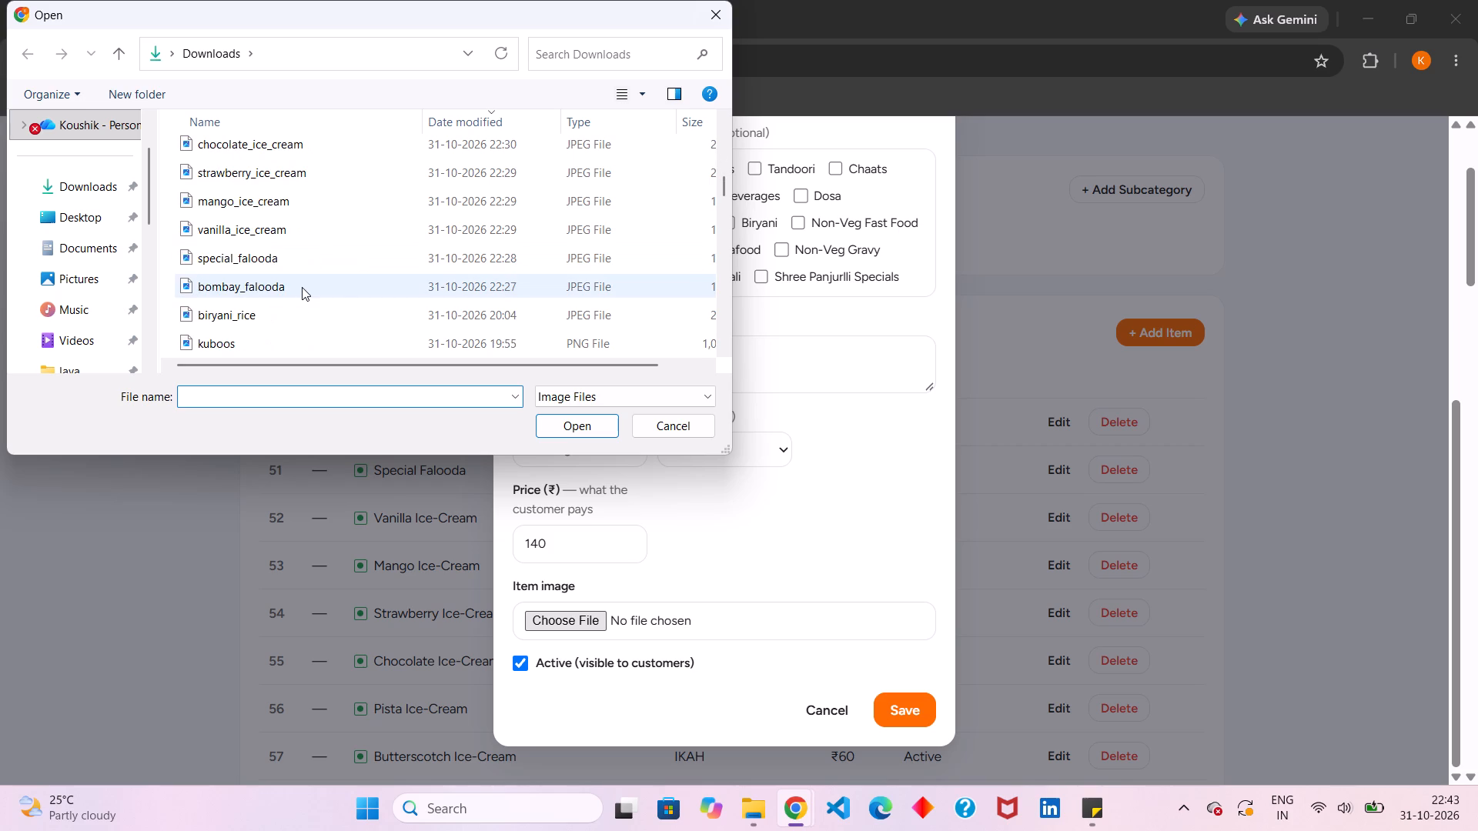
click(223, 288)
click(577, 432)
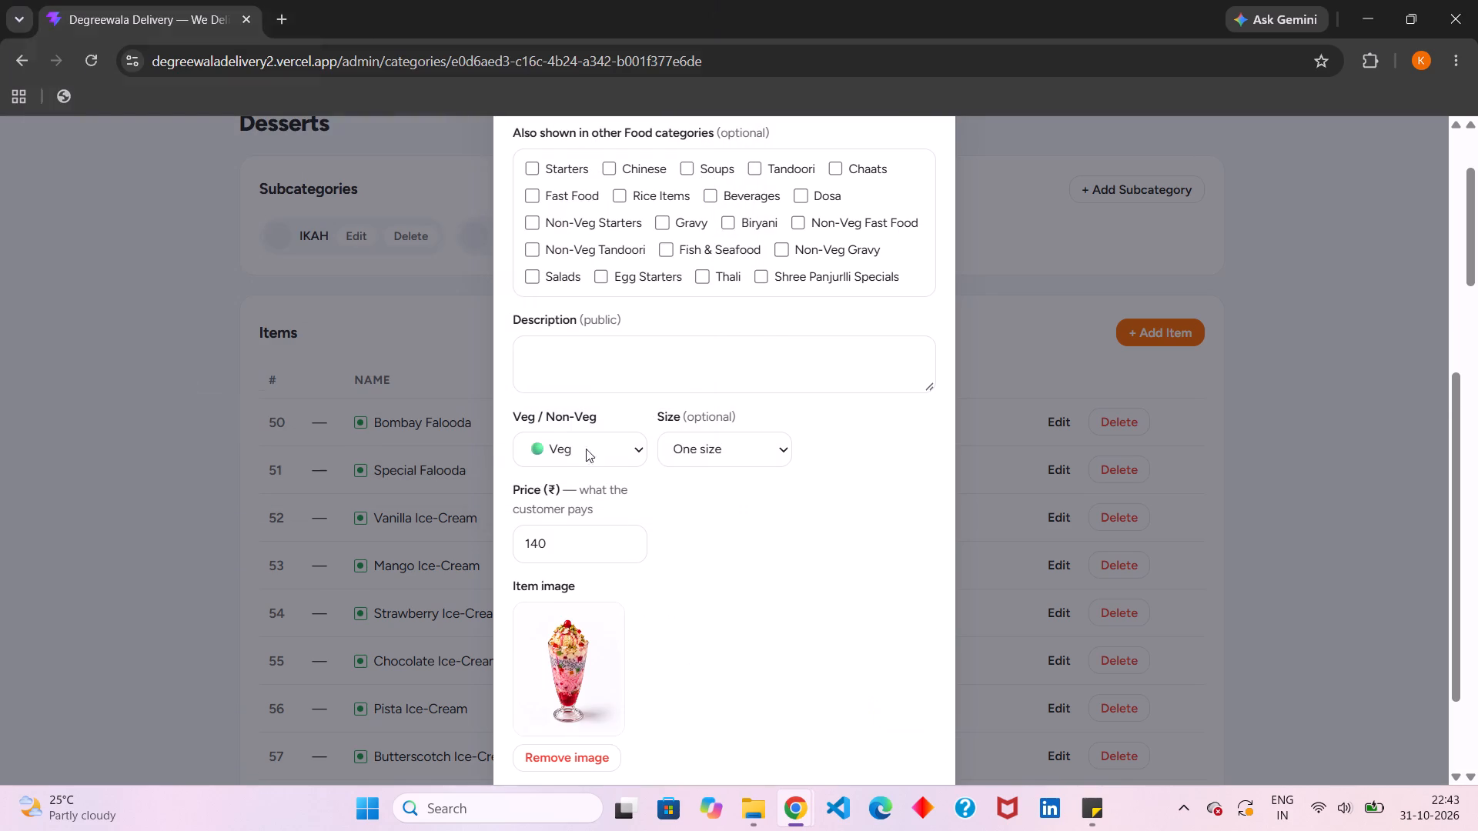
scroll(712, 659, down, 3)
click(898, 713)
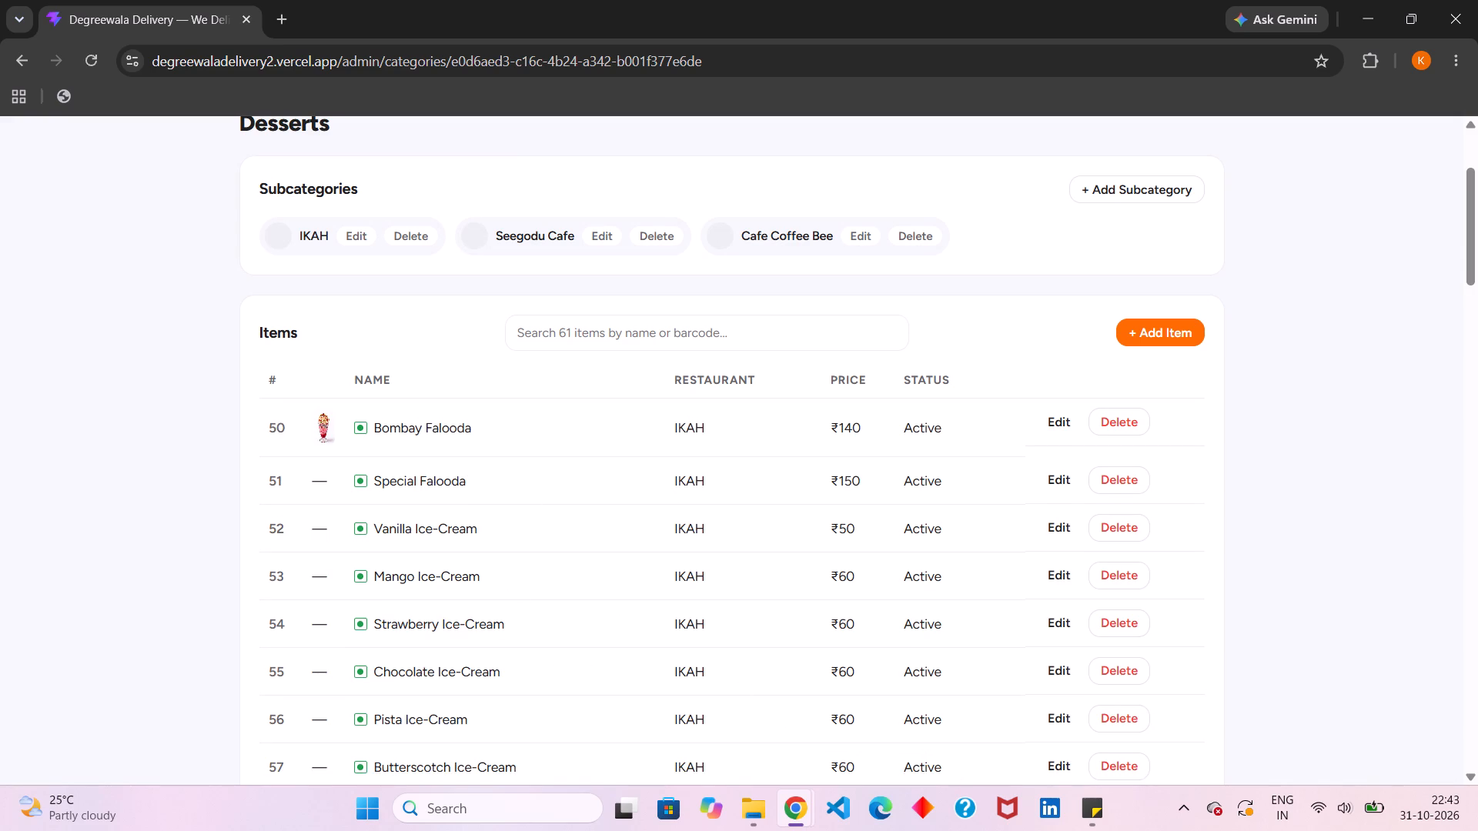
Add the special_falooda picture from Downloads as the image of the Special Falooda item and save it.
click(1047, 482)
scroll(797, 491, down, 6)
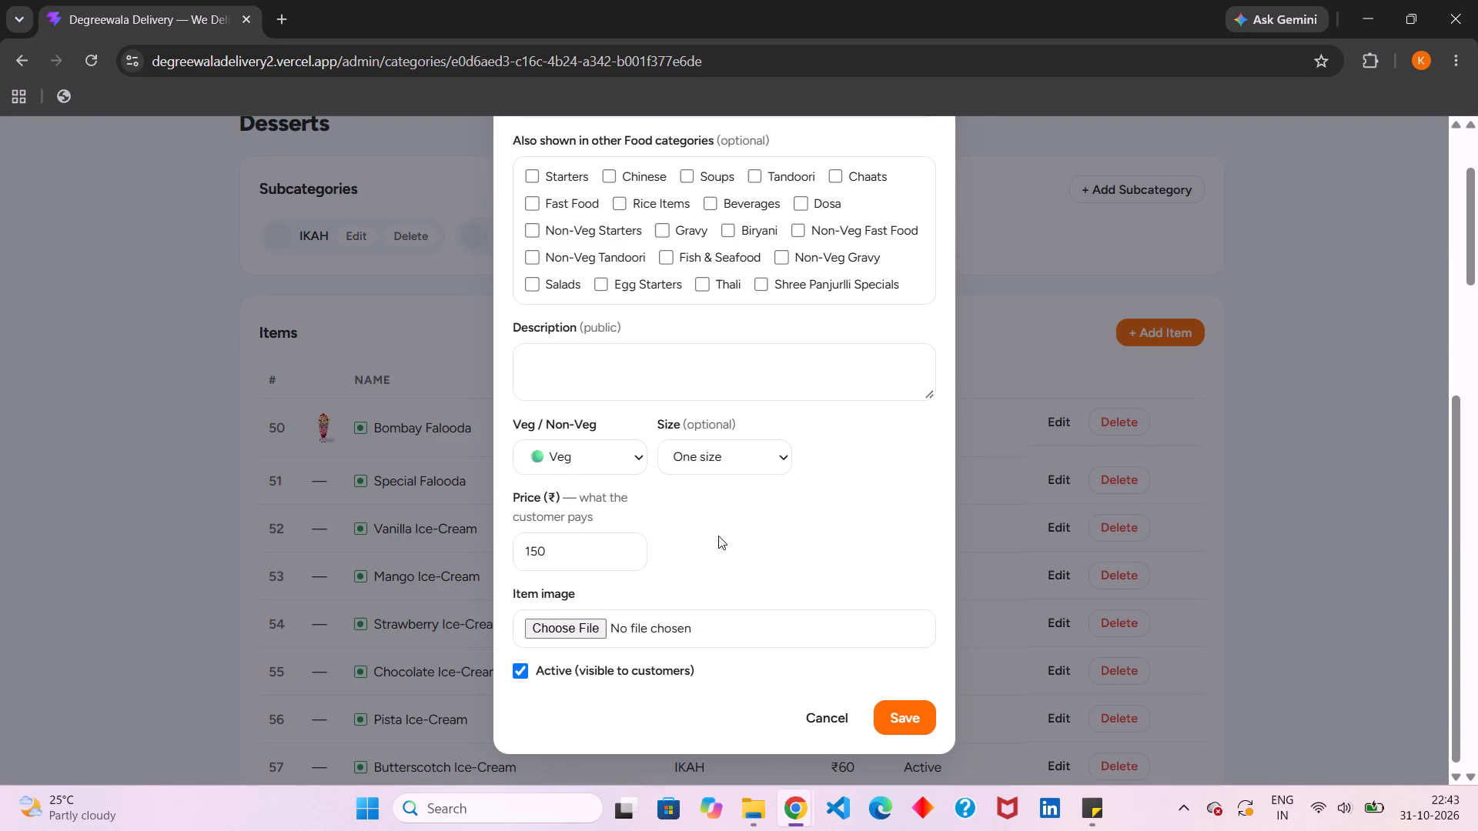
click(561, 626)
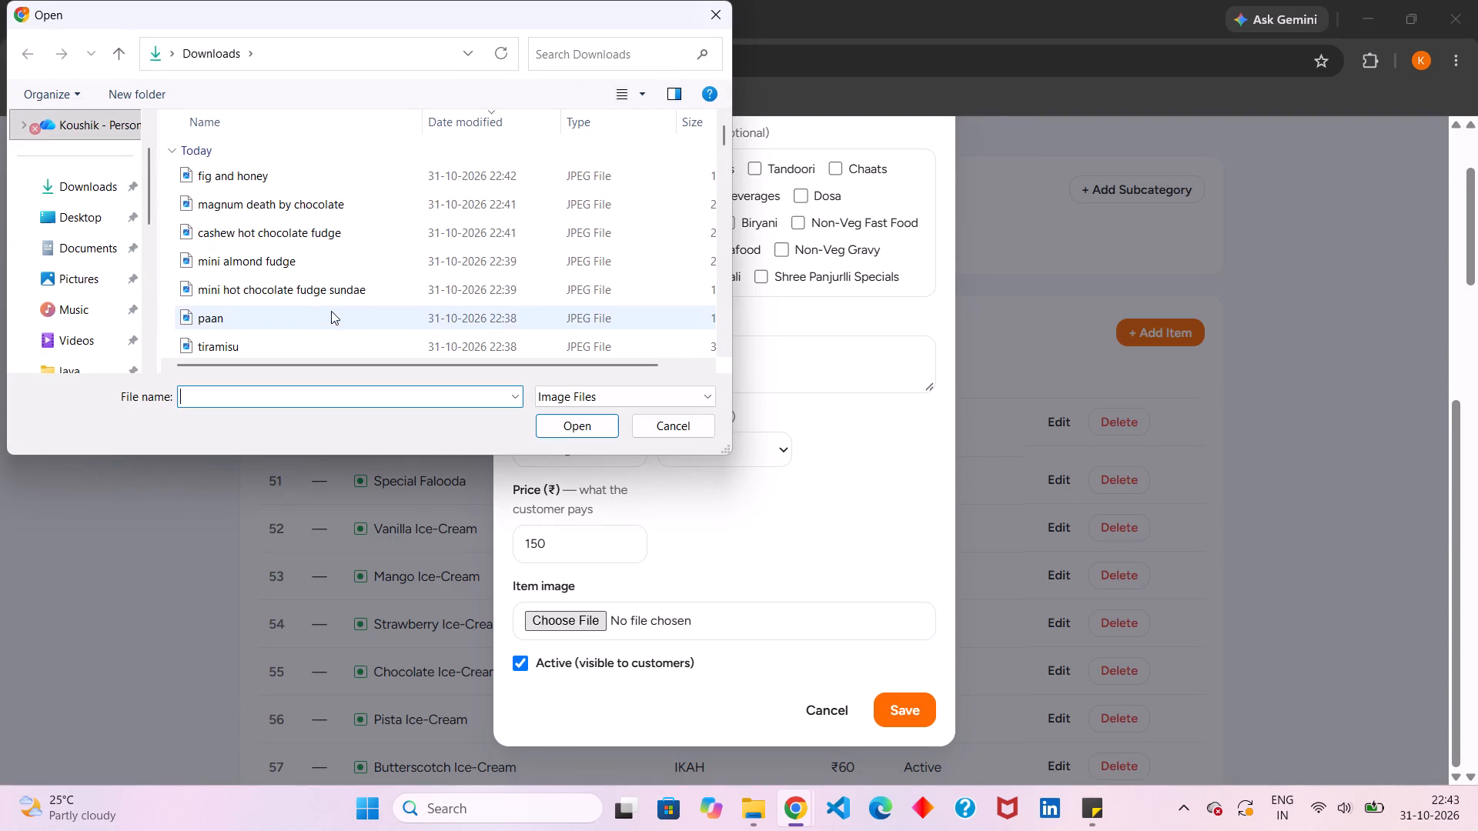
scroll(331, 311, down, 7)
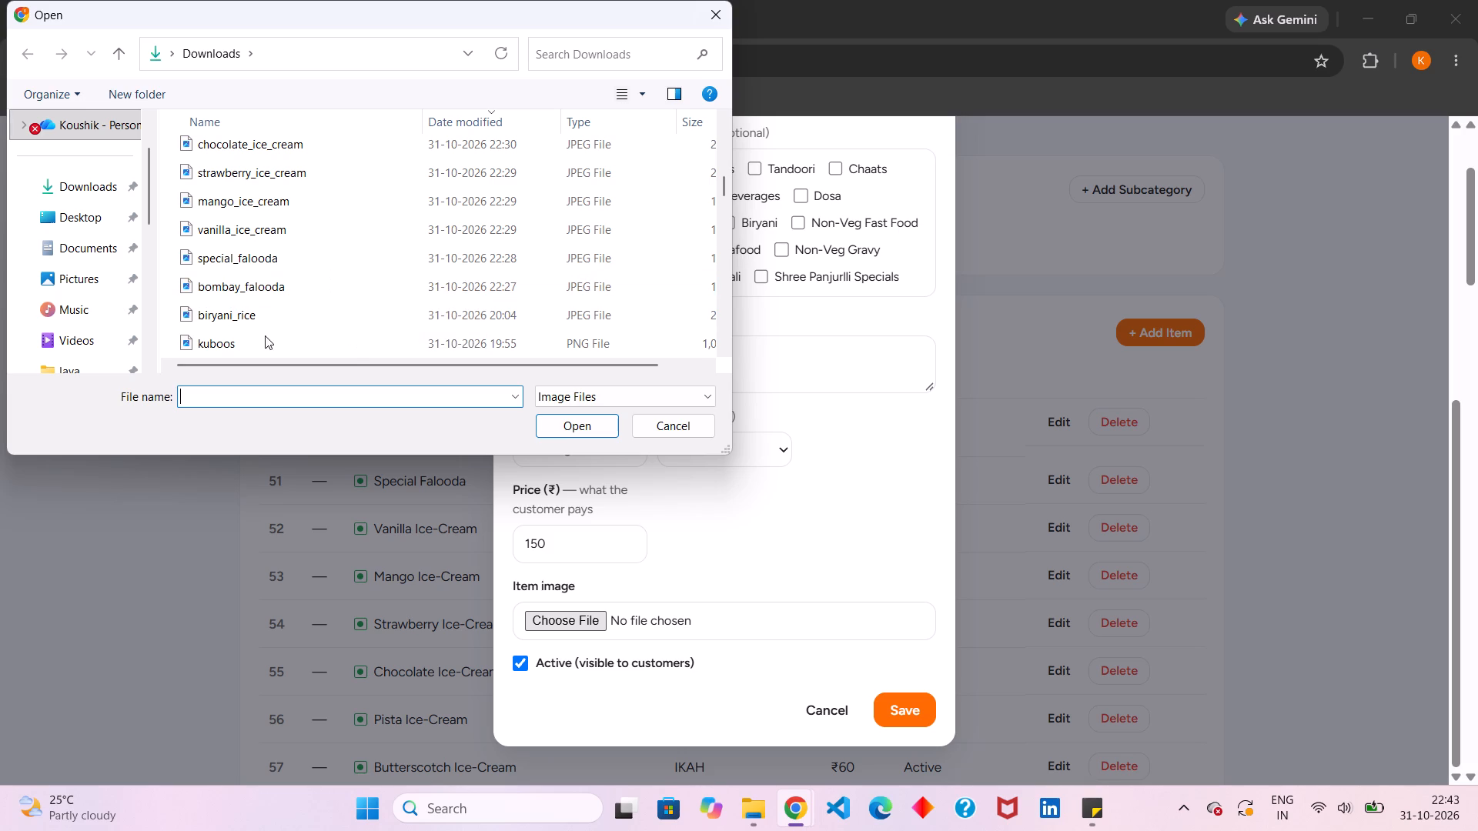
click(239, 262)
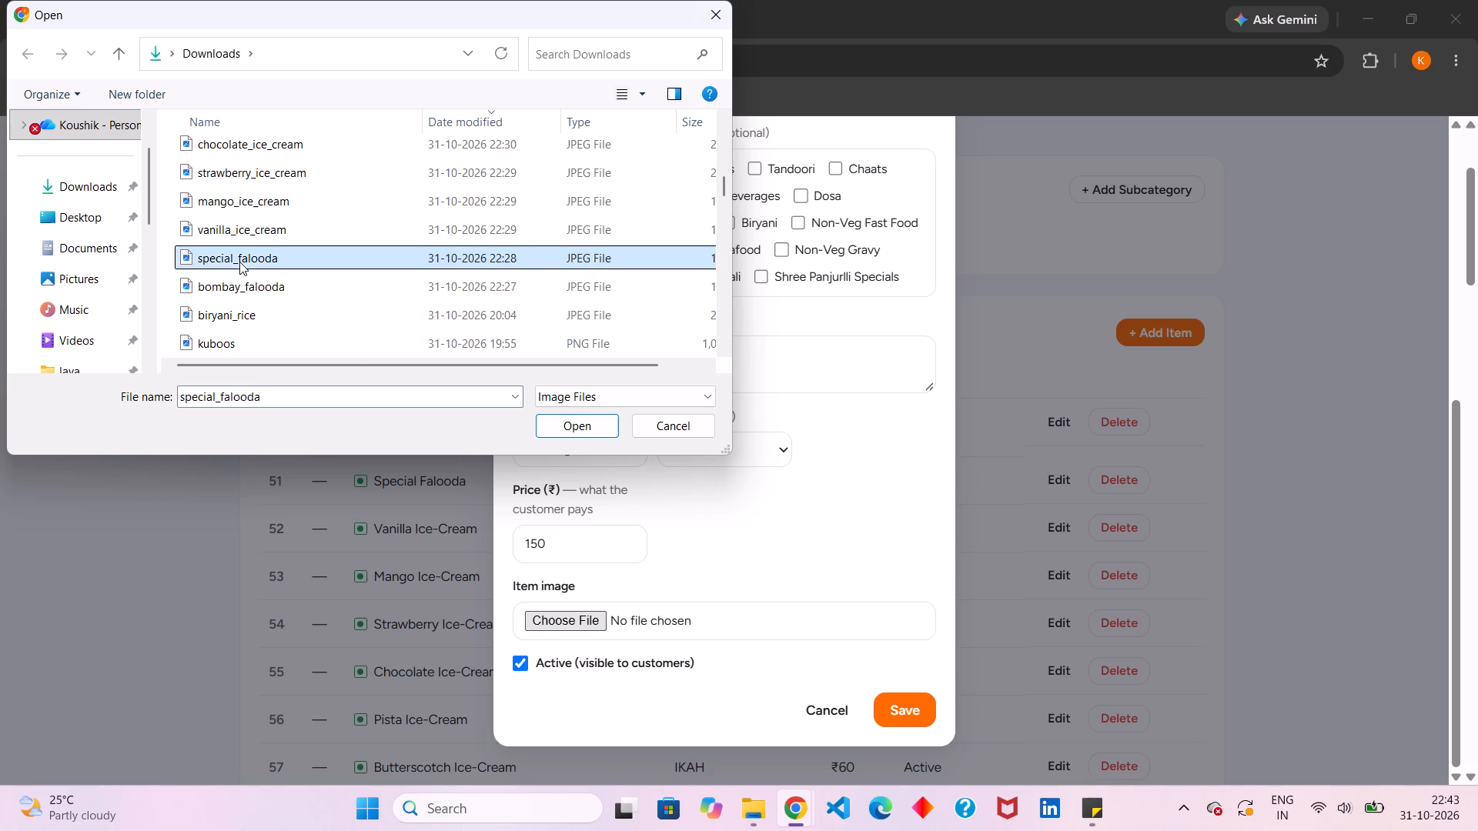
click(567, 421)
scroll(767, 609, down, 5)
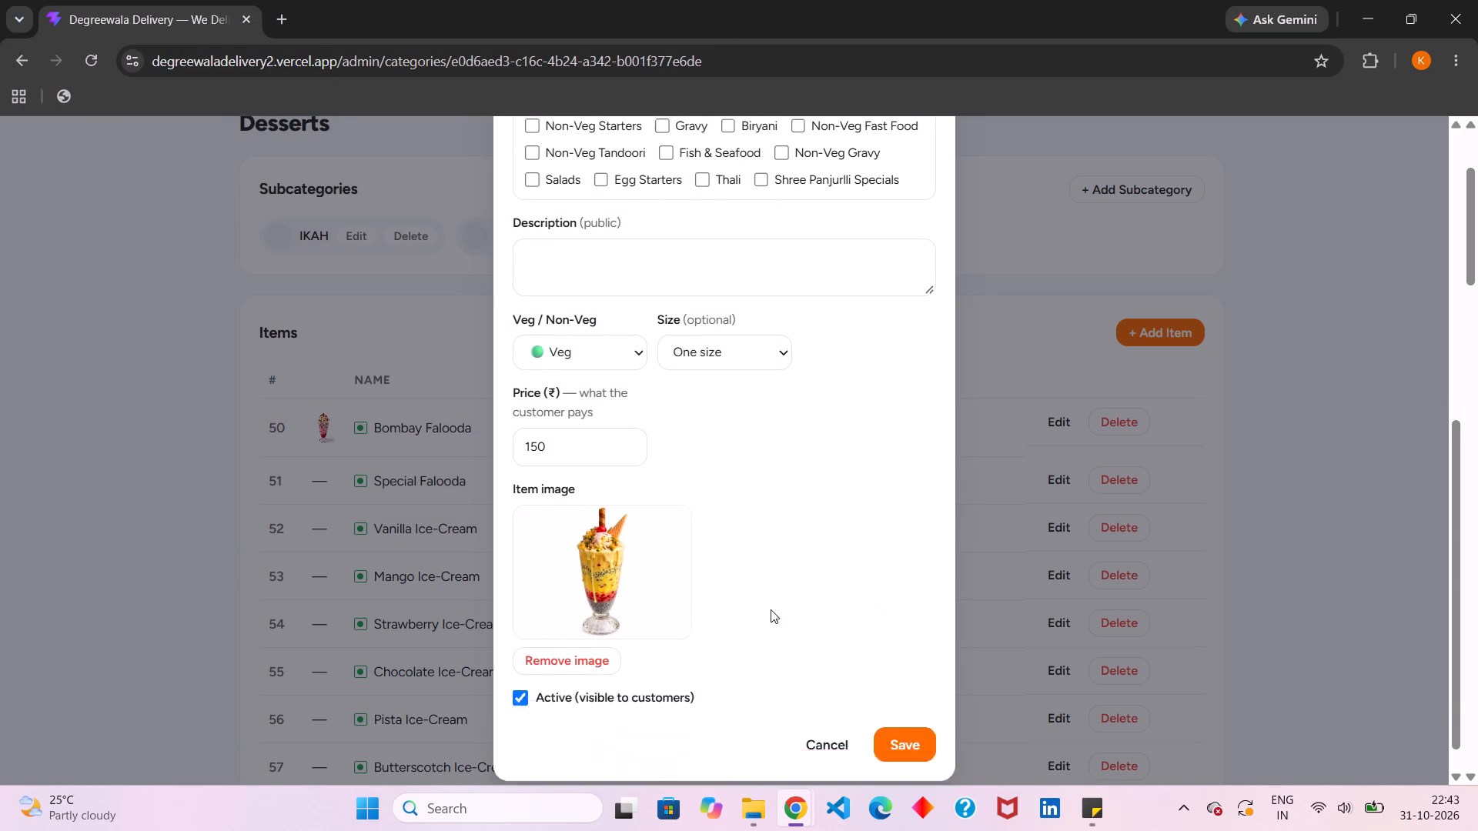
click(901, 709)
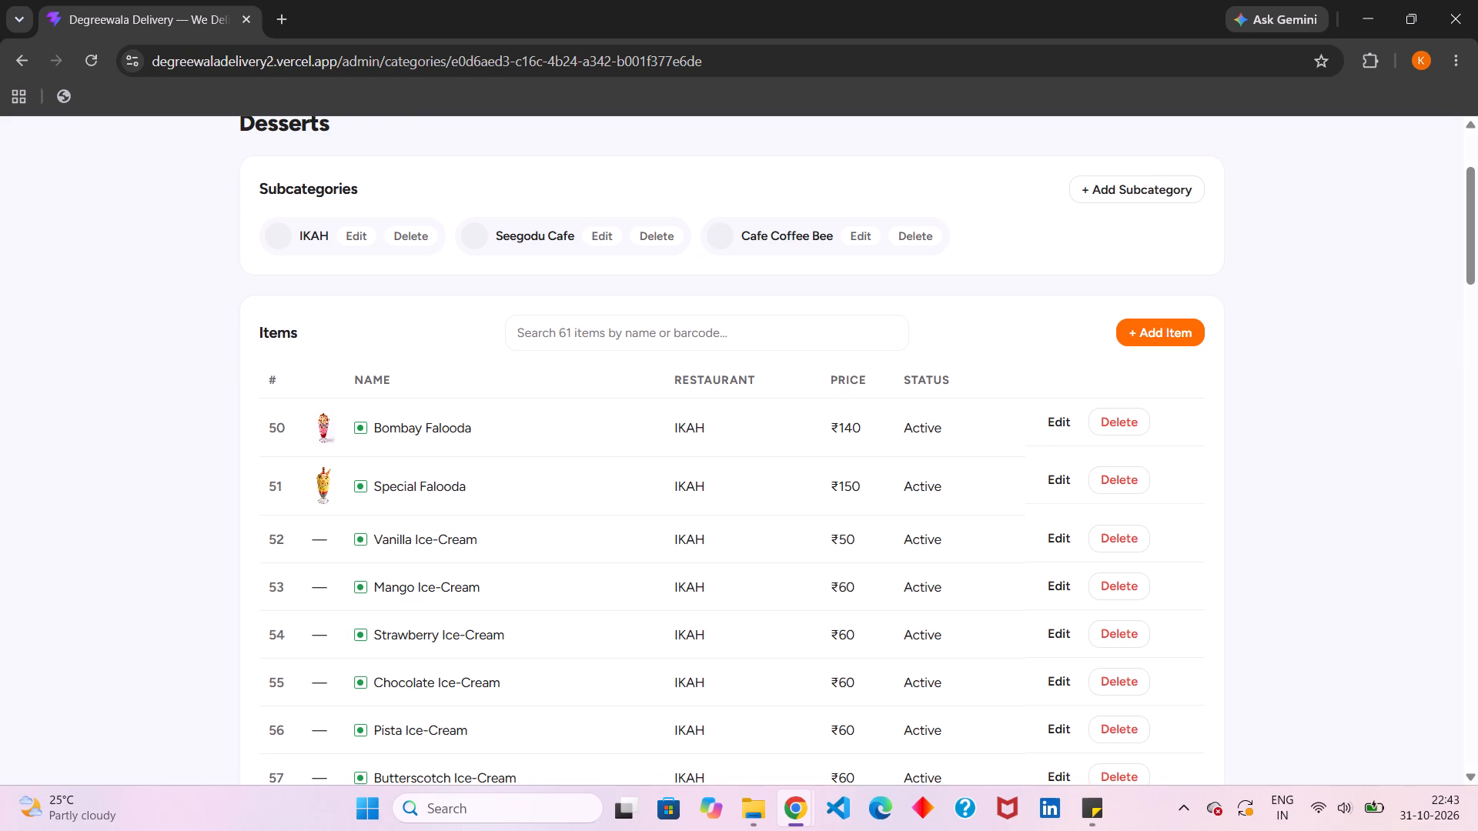
Set the Vanilla Ice-Cream item's image to vanilla_ice_cream from Downloads and save the item.
click(1045, 542)
scroll(787, 559, down, 7)
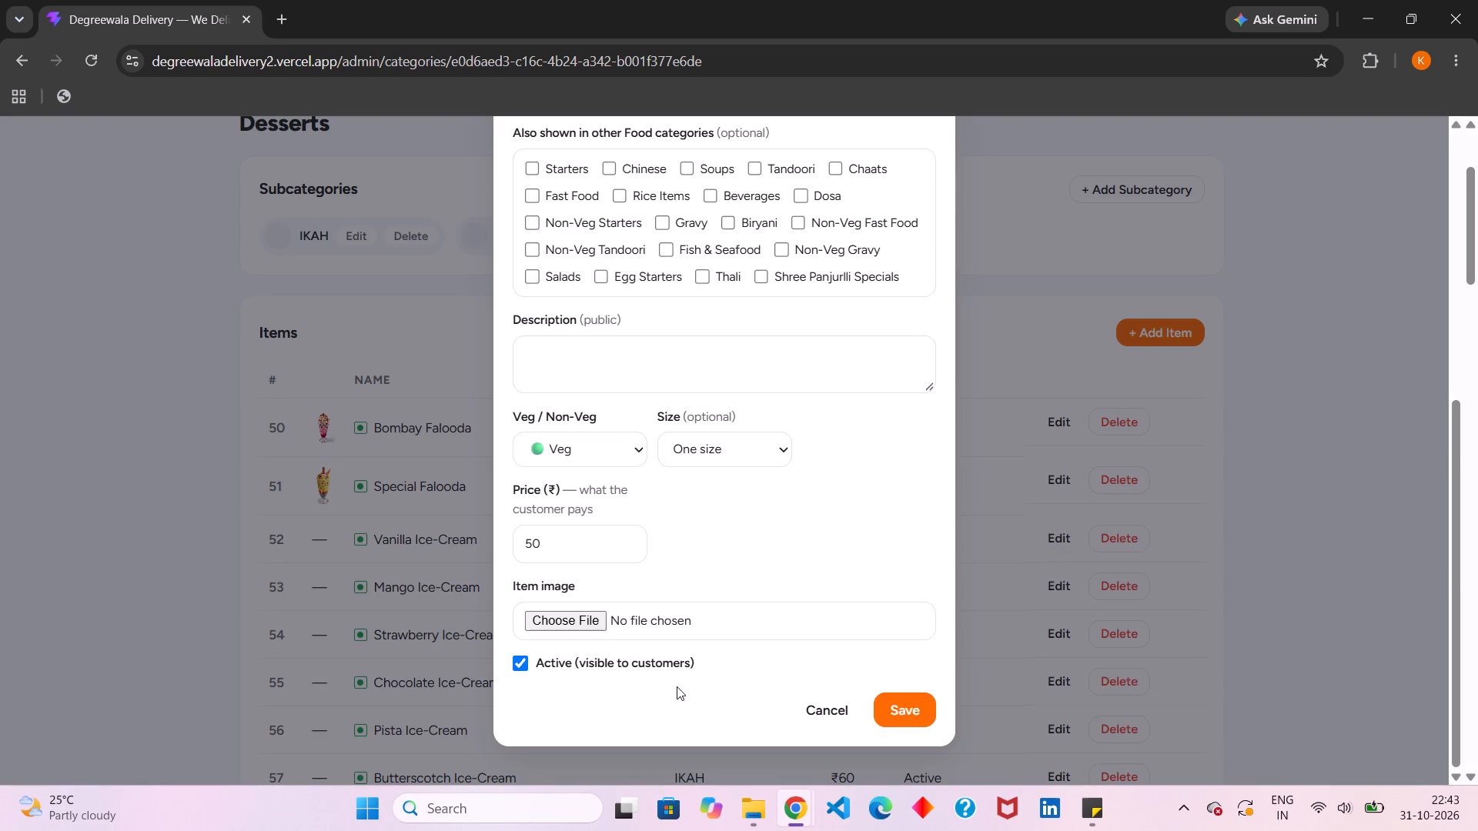
click(573, 612)
scroll(430, 311, down, 4)
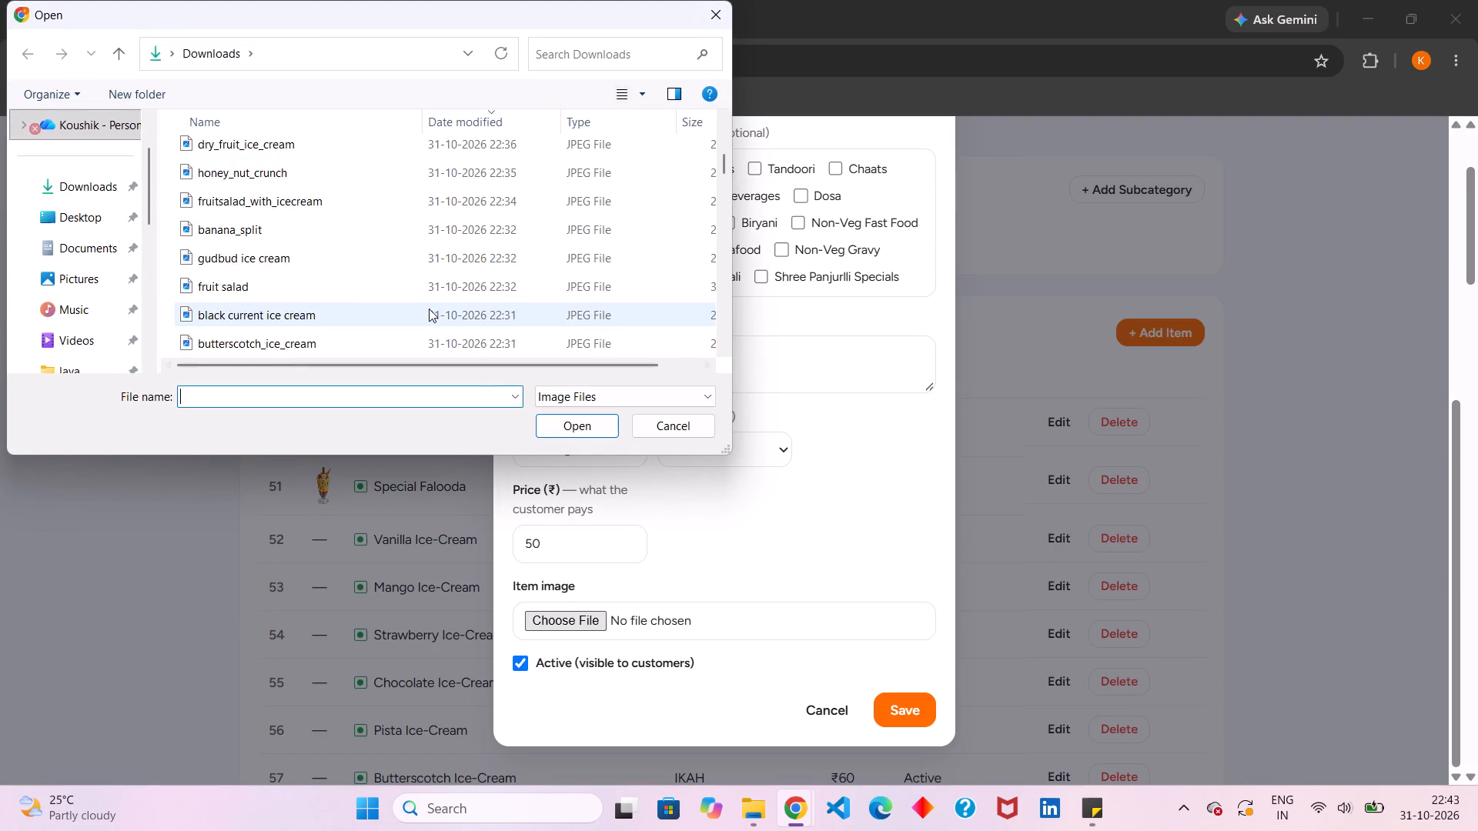
scroll(429, 309, down, 2)
double_click(272, 323)
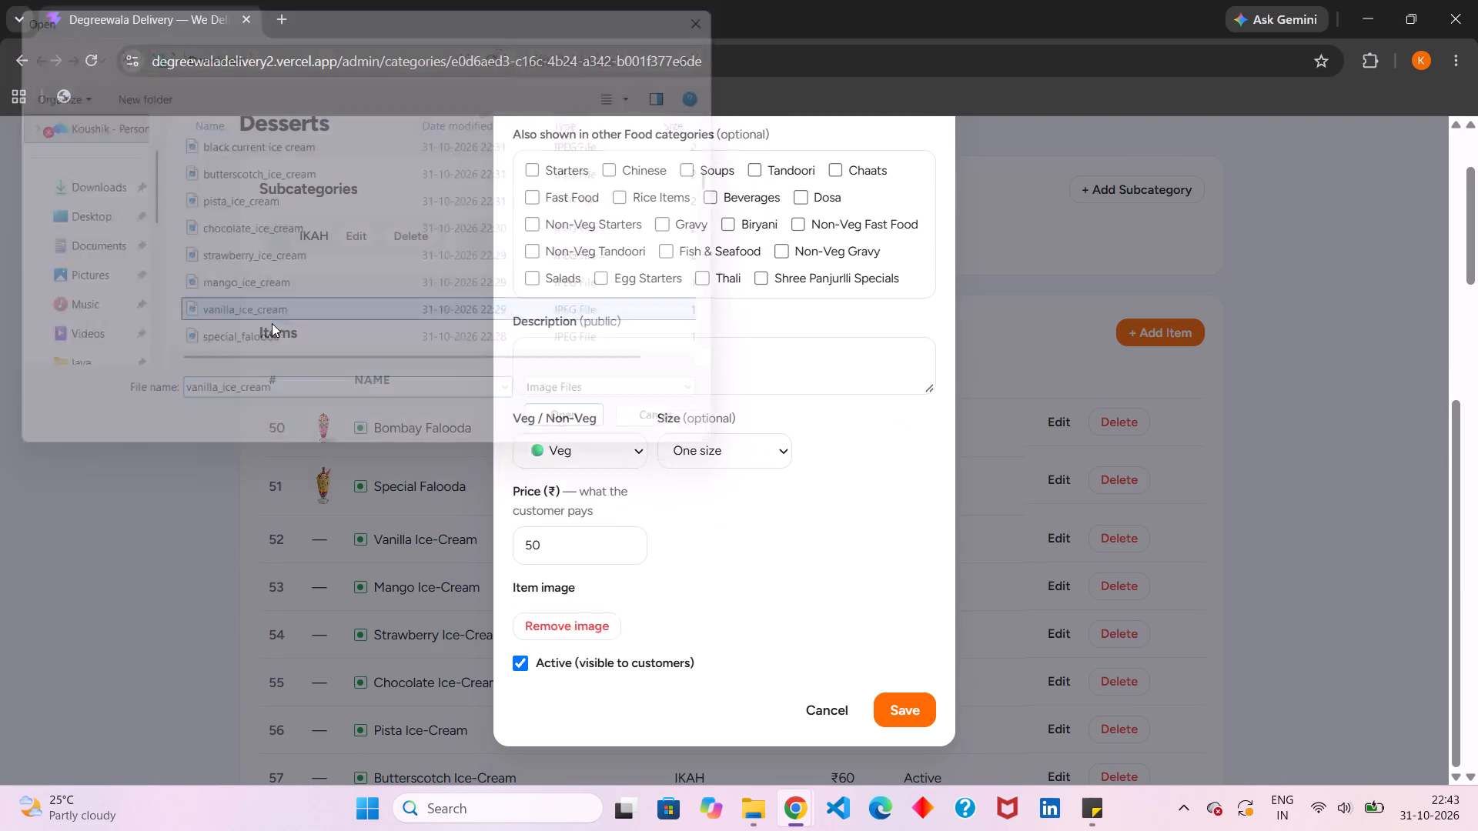
scroll(624, 532, down, 6)
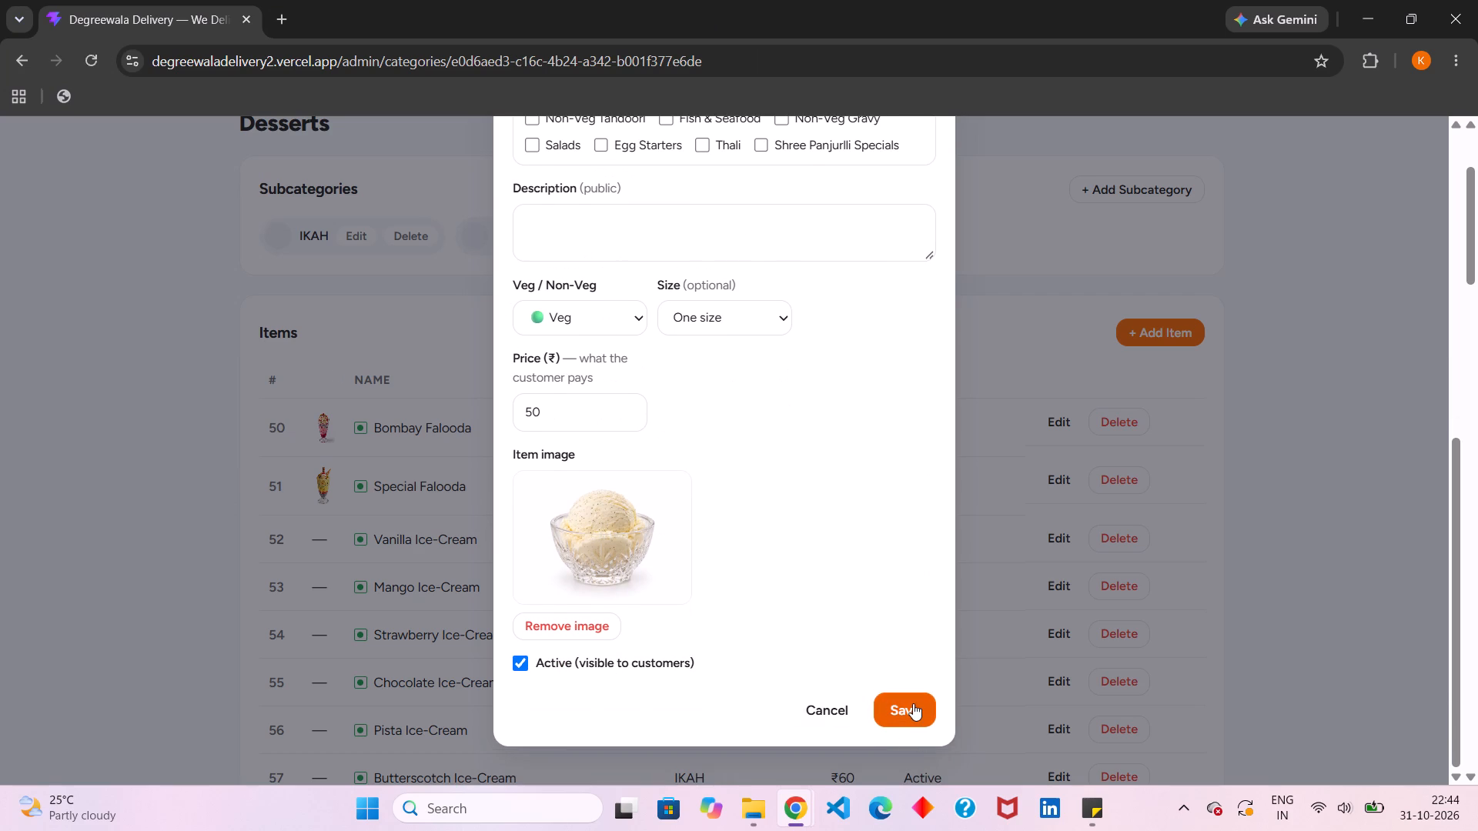
click(913, 703)
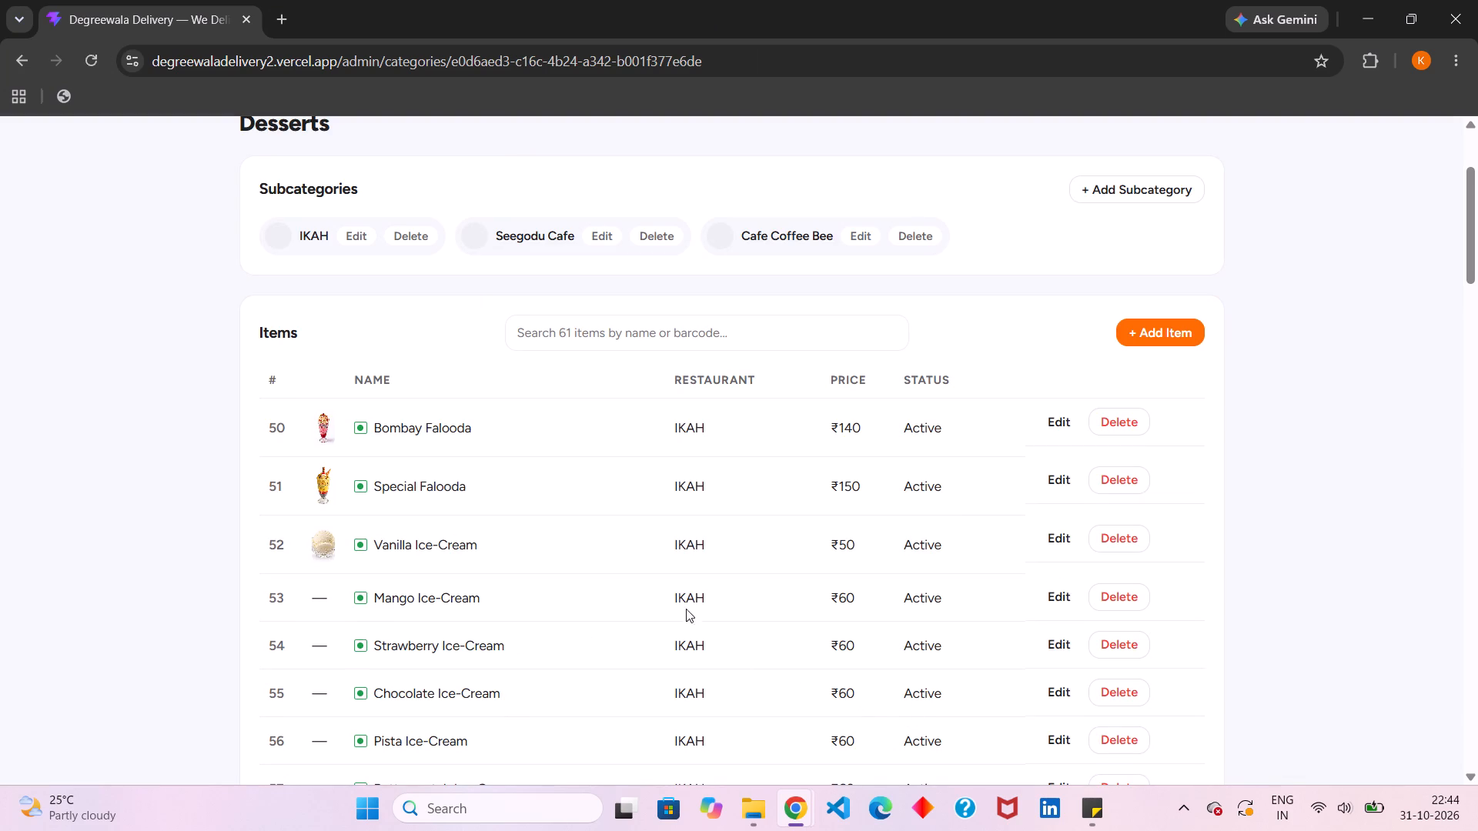
Edit the Mango Ice-Cream item to use the mango_ice_cream picture from Downloads and save it.
click(1056, 602)
scroll(737, 629, down, 6)
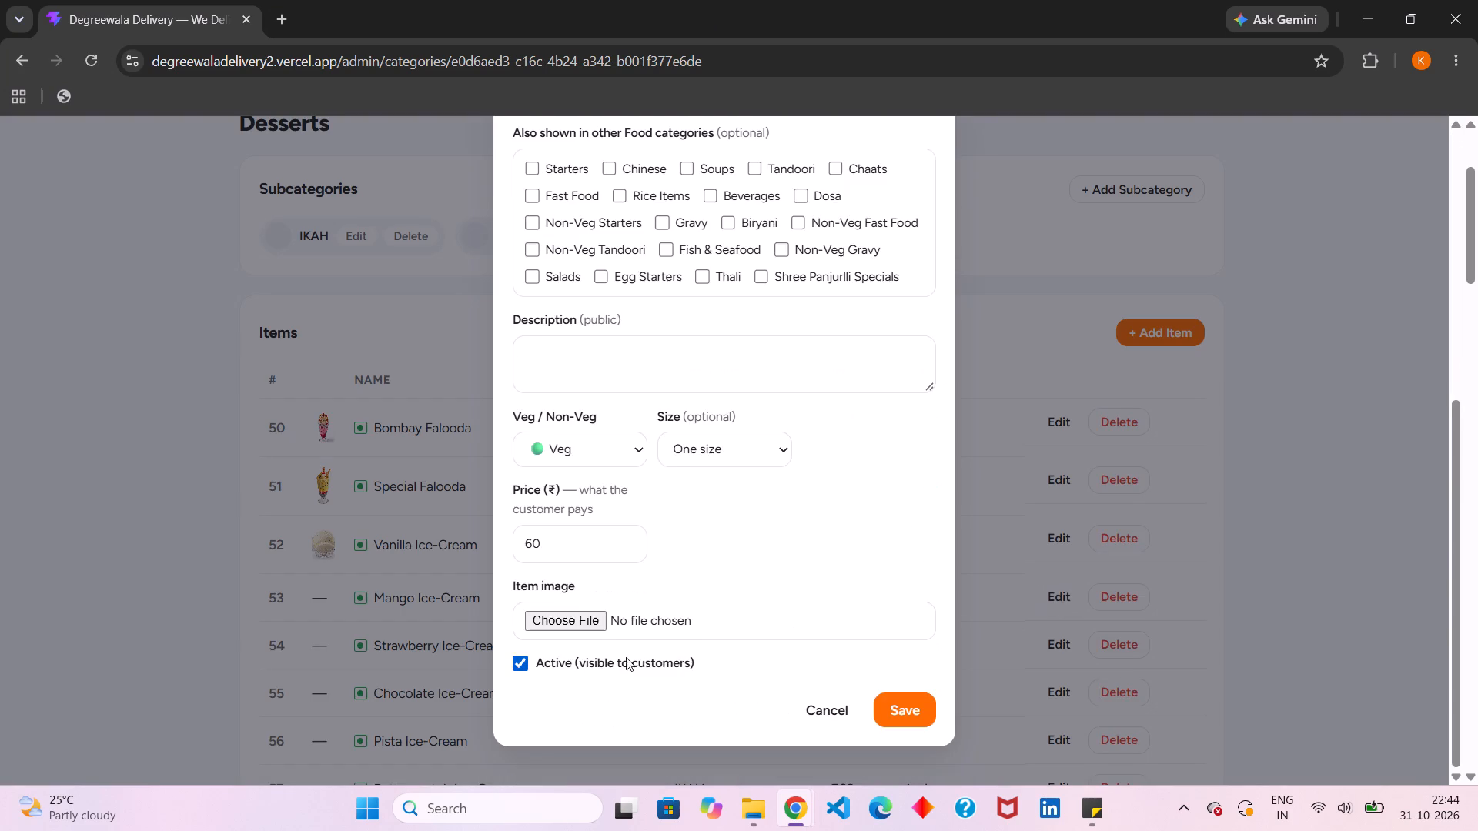
scroll(611, 613, up, 4)
scroll(606, 590, down, 6)
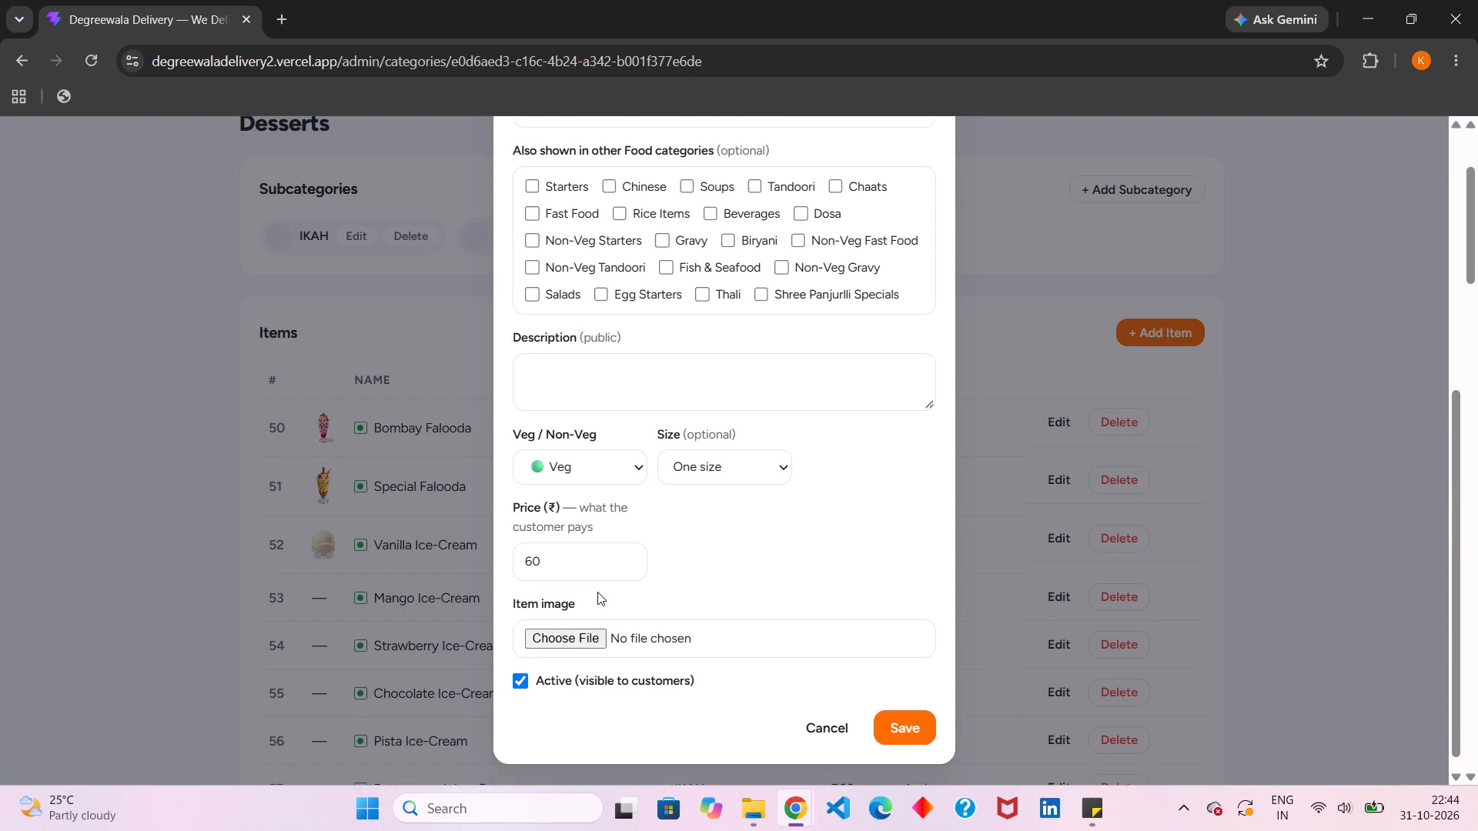
click(556, 626)
scroll(319, 325, down, 1)
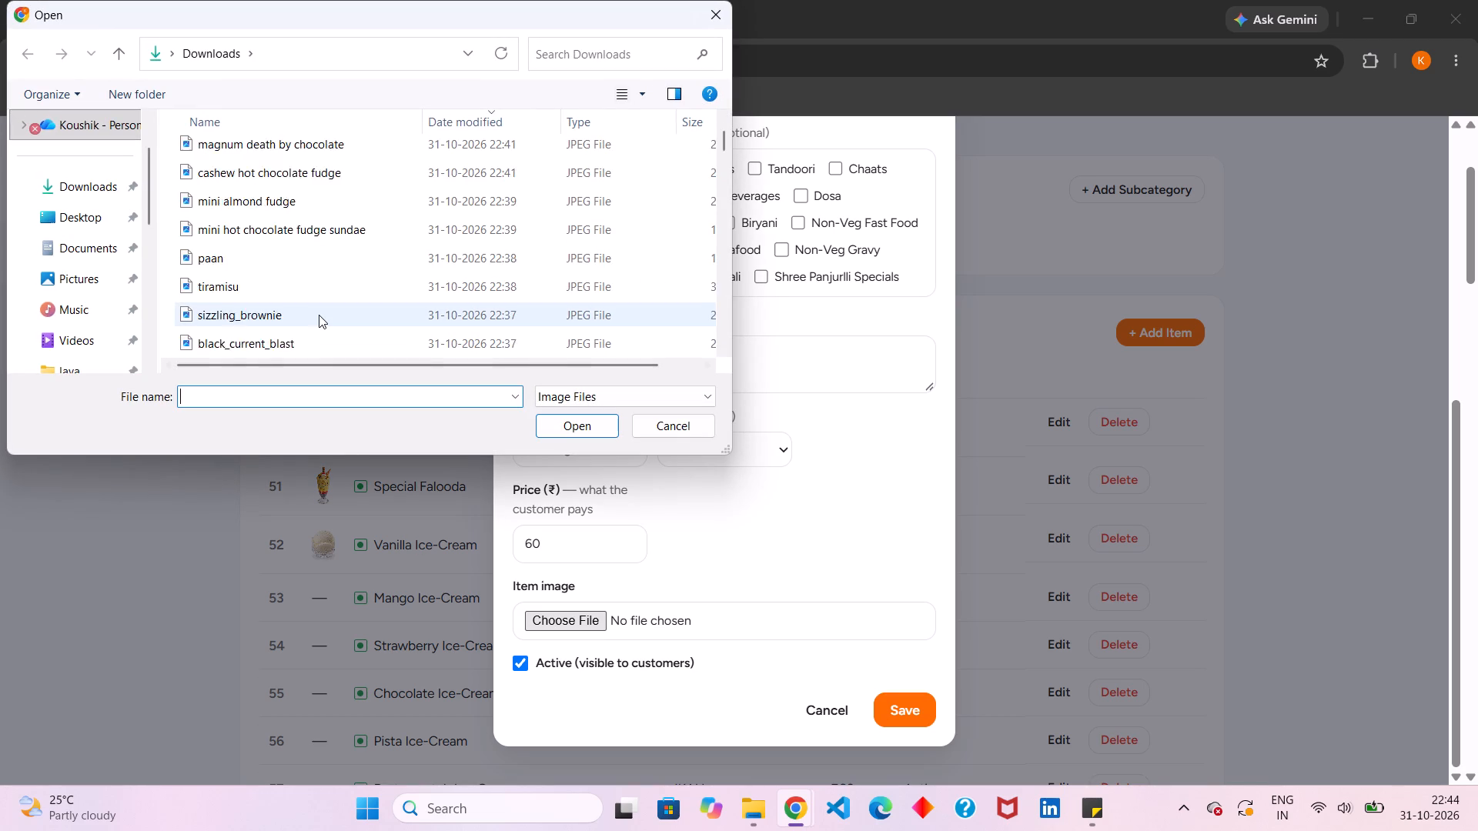
scroll(319, 315, down, 5)
double_click(246, 289)
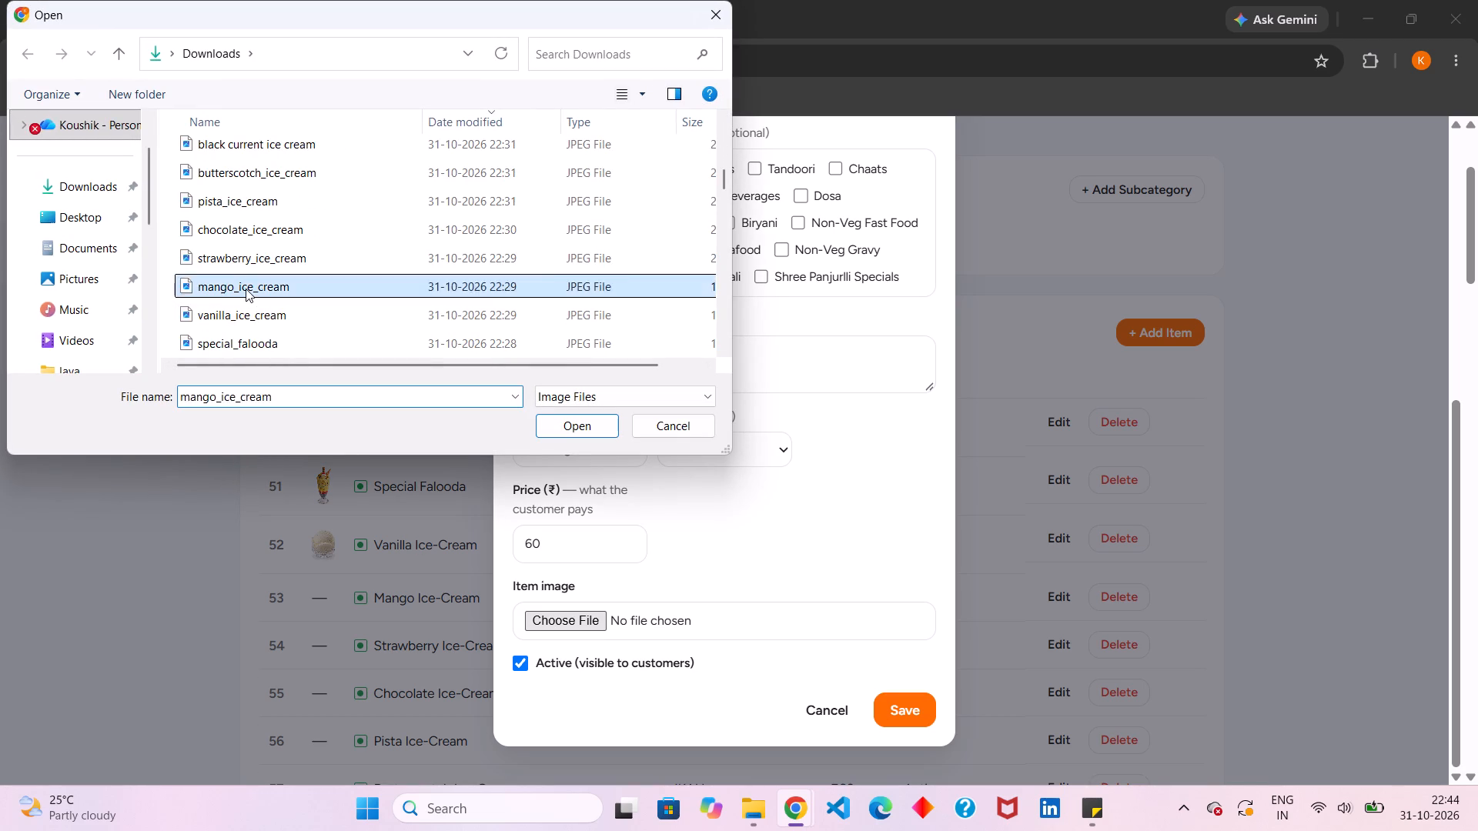
scroll(730, 512, down, 5)
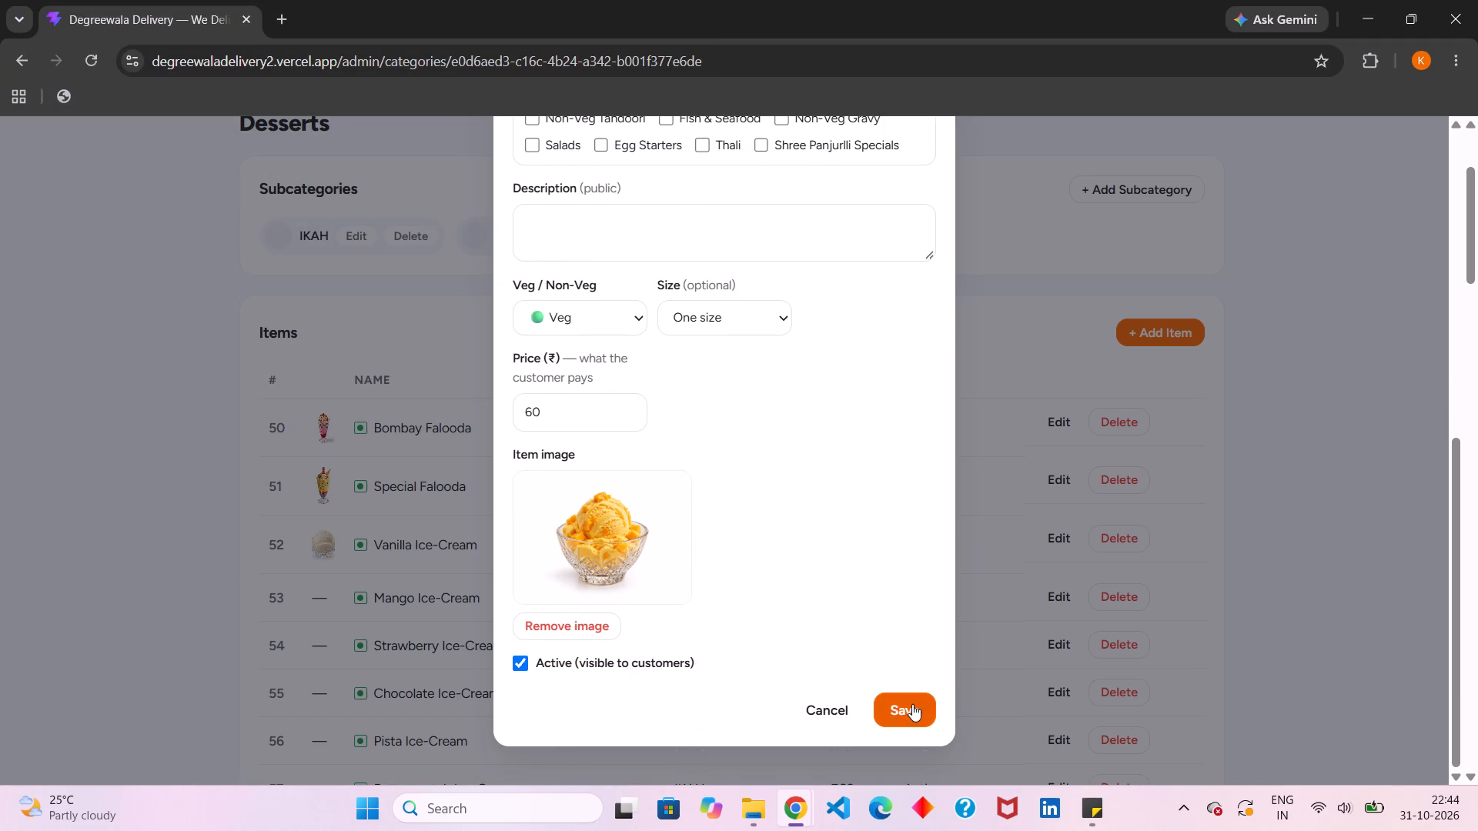
click(912, 704)
Attach the strawberry_ice_cream picture from Downloads to the Strawberry Ice-Cream item and save the change.
scroll(566, 638, down, 1)
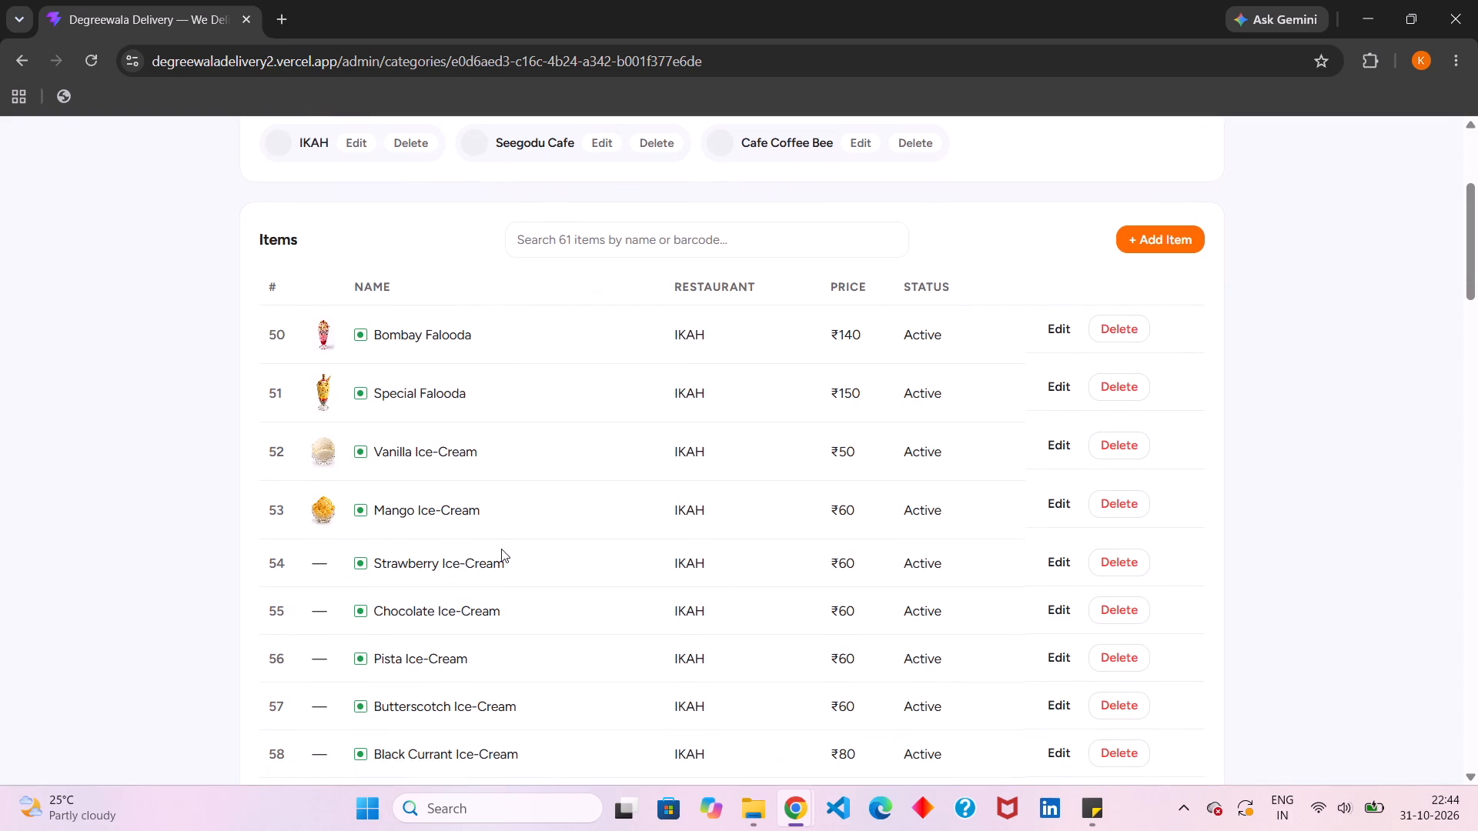
click(1048, 562)
scroll(738, 565, down, 8)
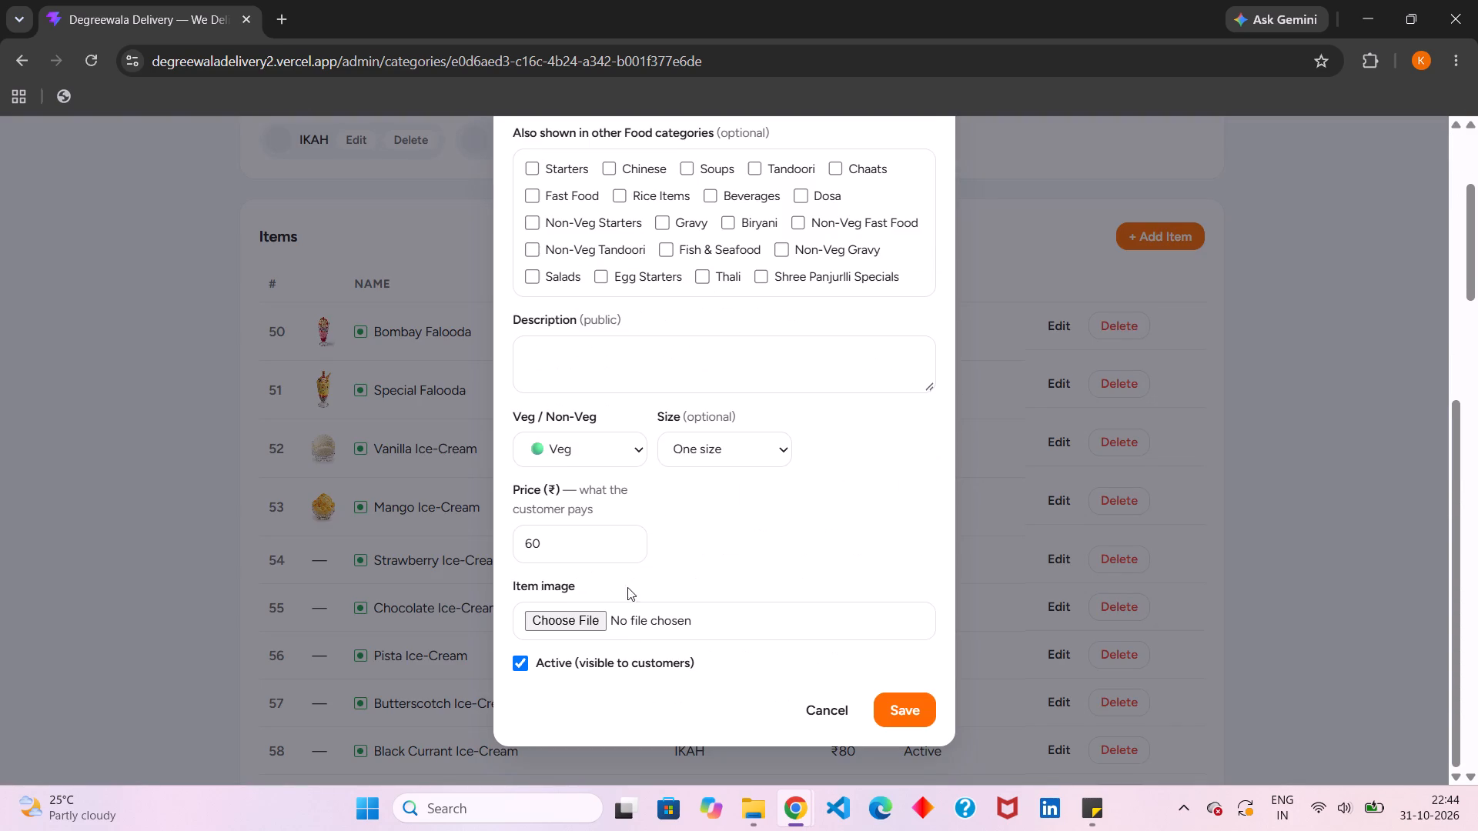
click(564, 610)
scroll(383, 261, down, 5)
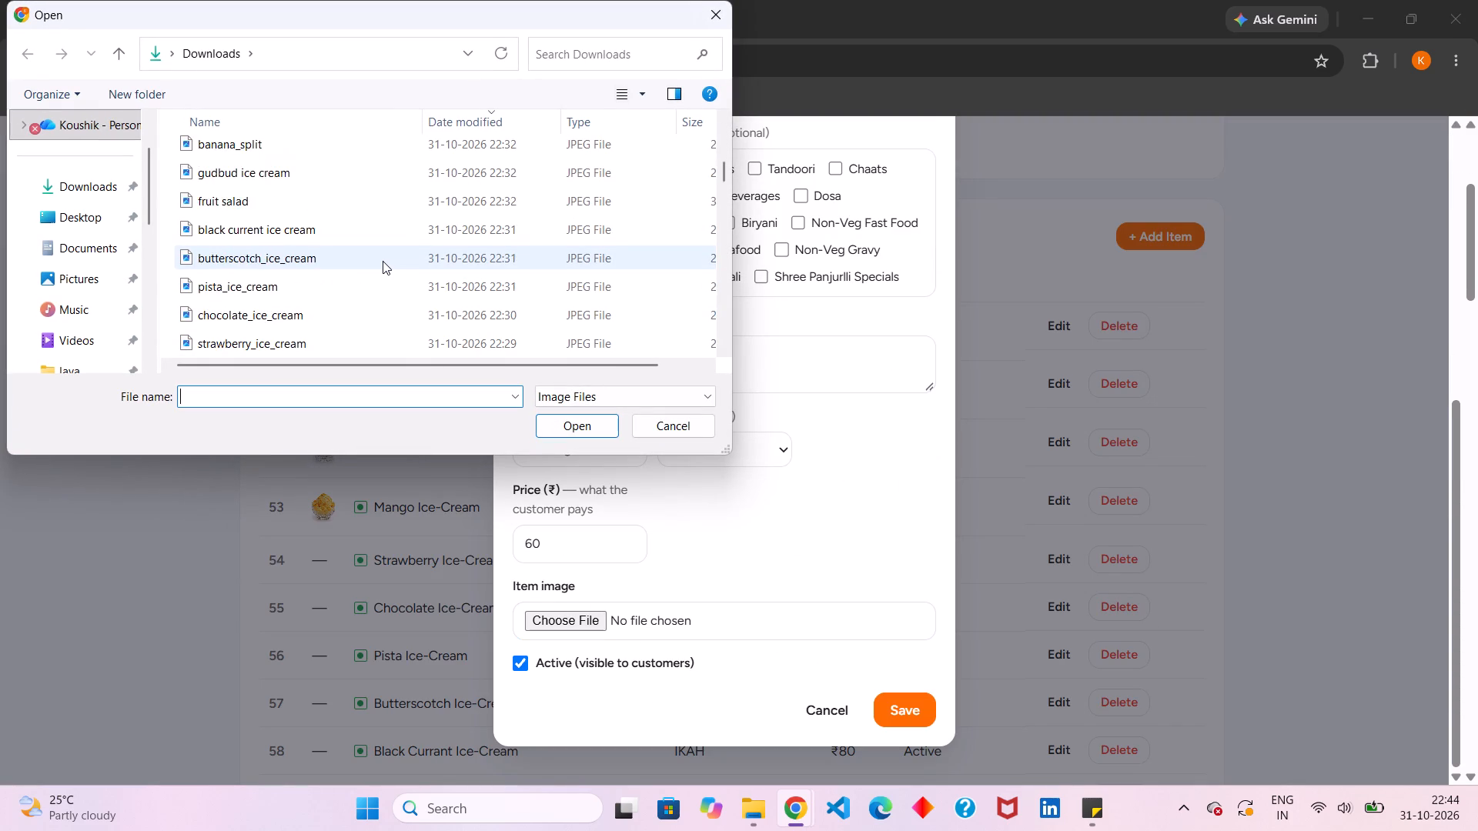
scroll(383, 261, down, 1)
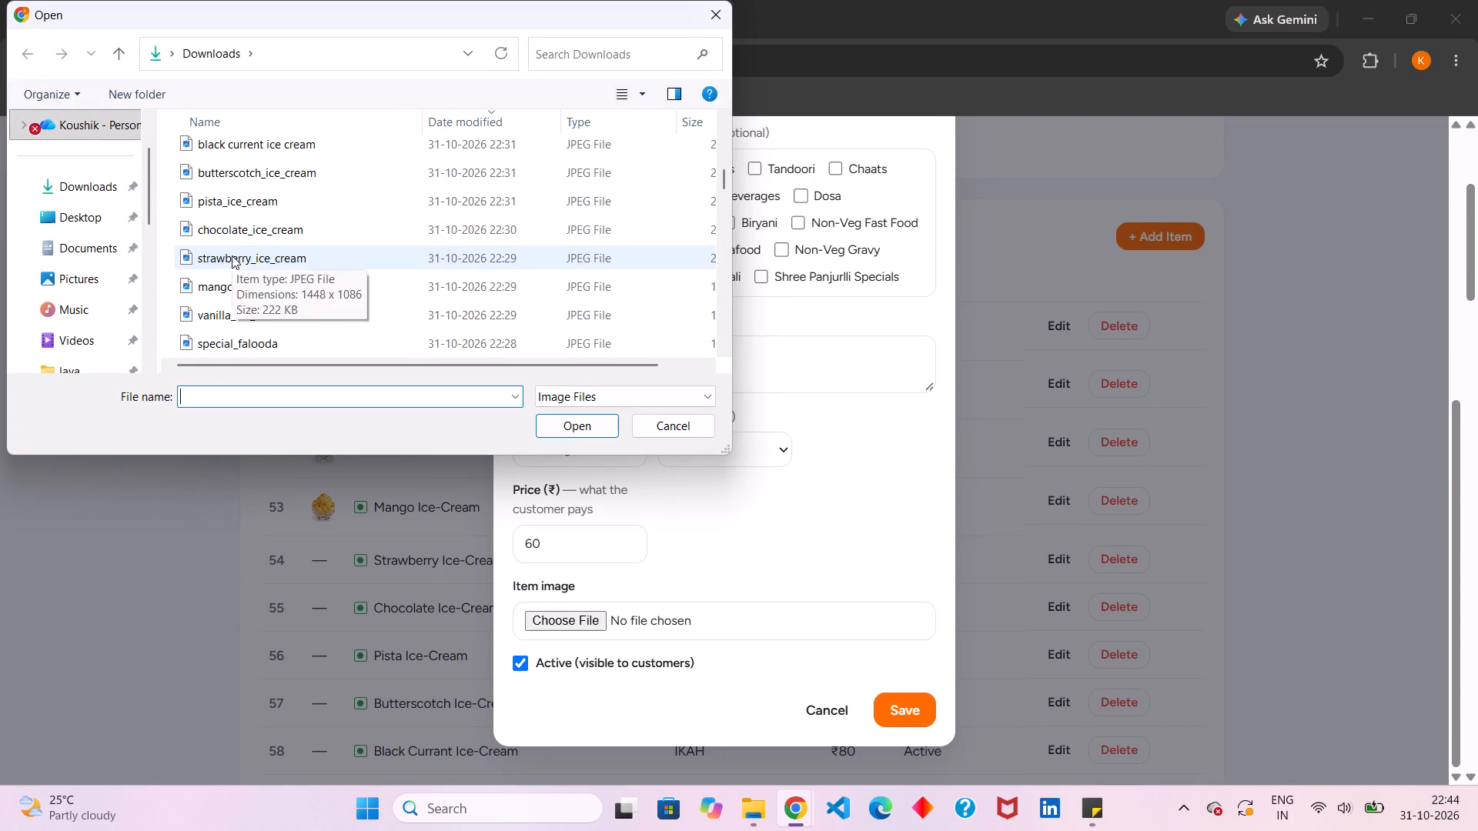
double_click(232, 255)
scroll(731, 515, down, 6)
click(902, 703)
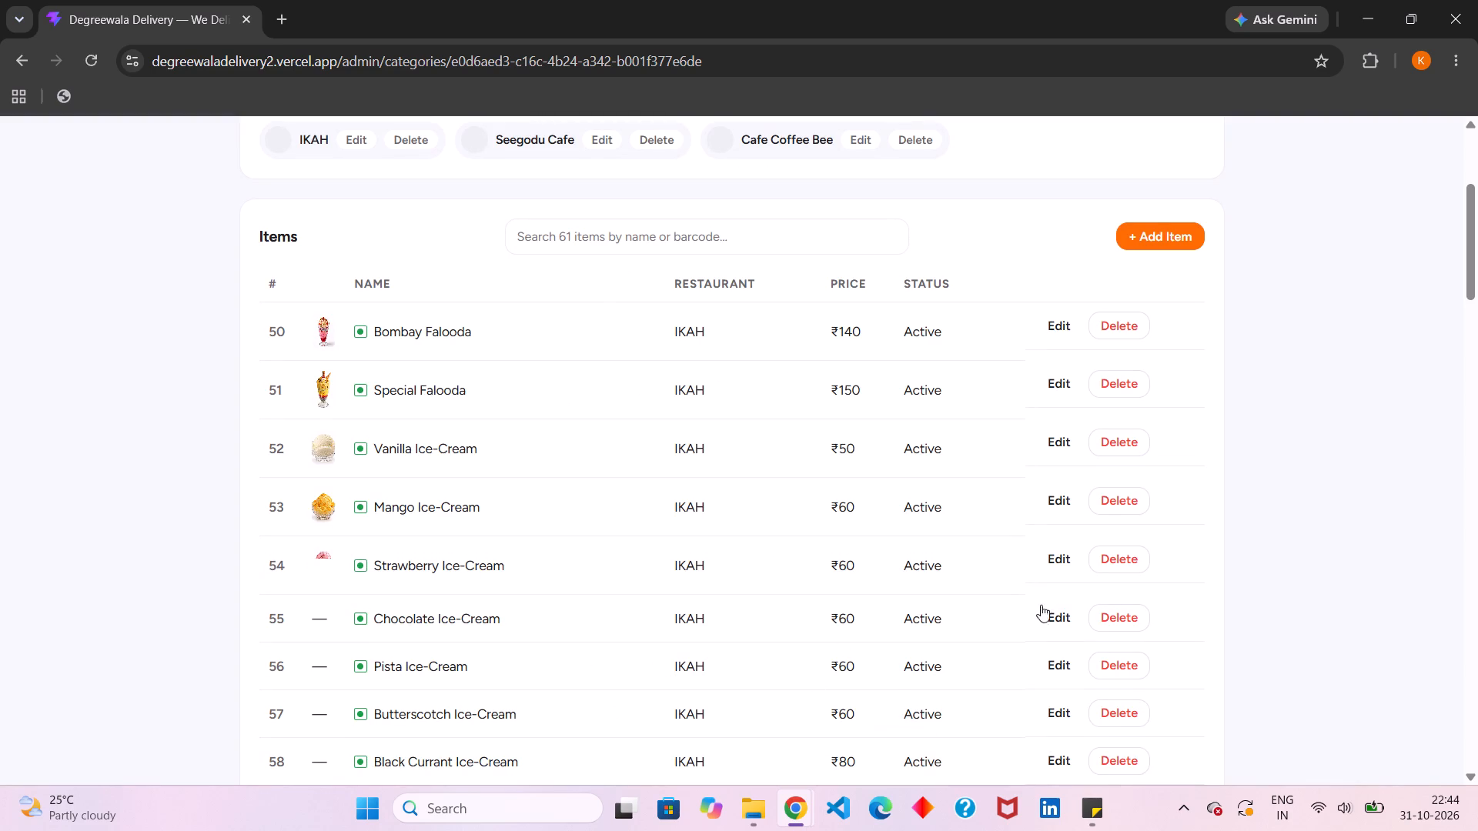
Upload chocolate_ice_cream from Downloads as the Chocolate Ice-Cream item's image and save the item.
click(1048, 610)
scroll(740, 580, down, 7)
click(562, 629)
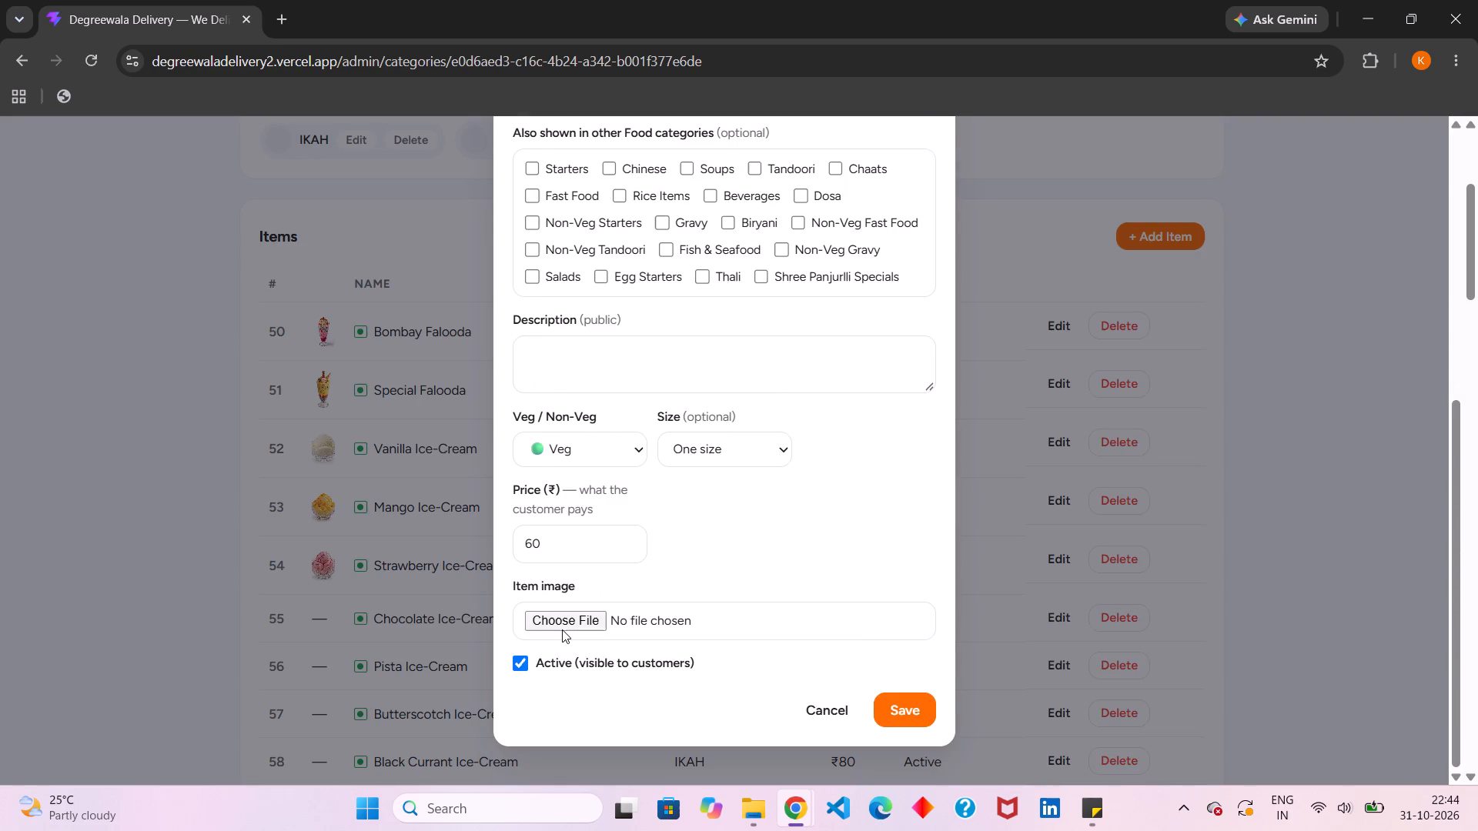
scroll(370, 287, down, 3)
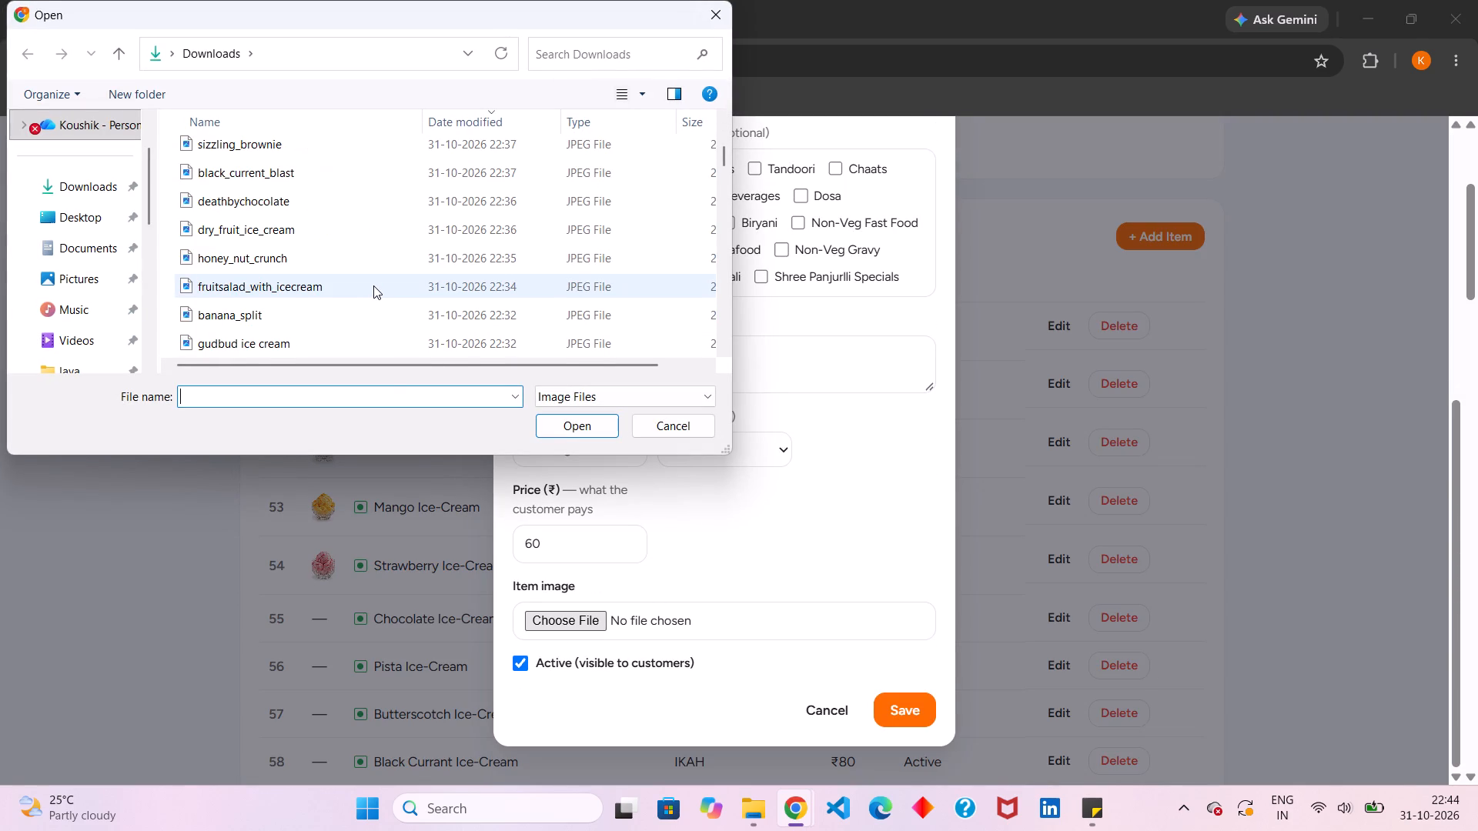
scroll(374, 285, down, 2)
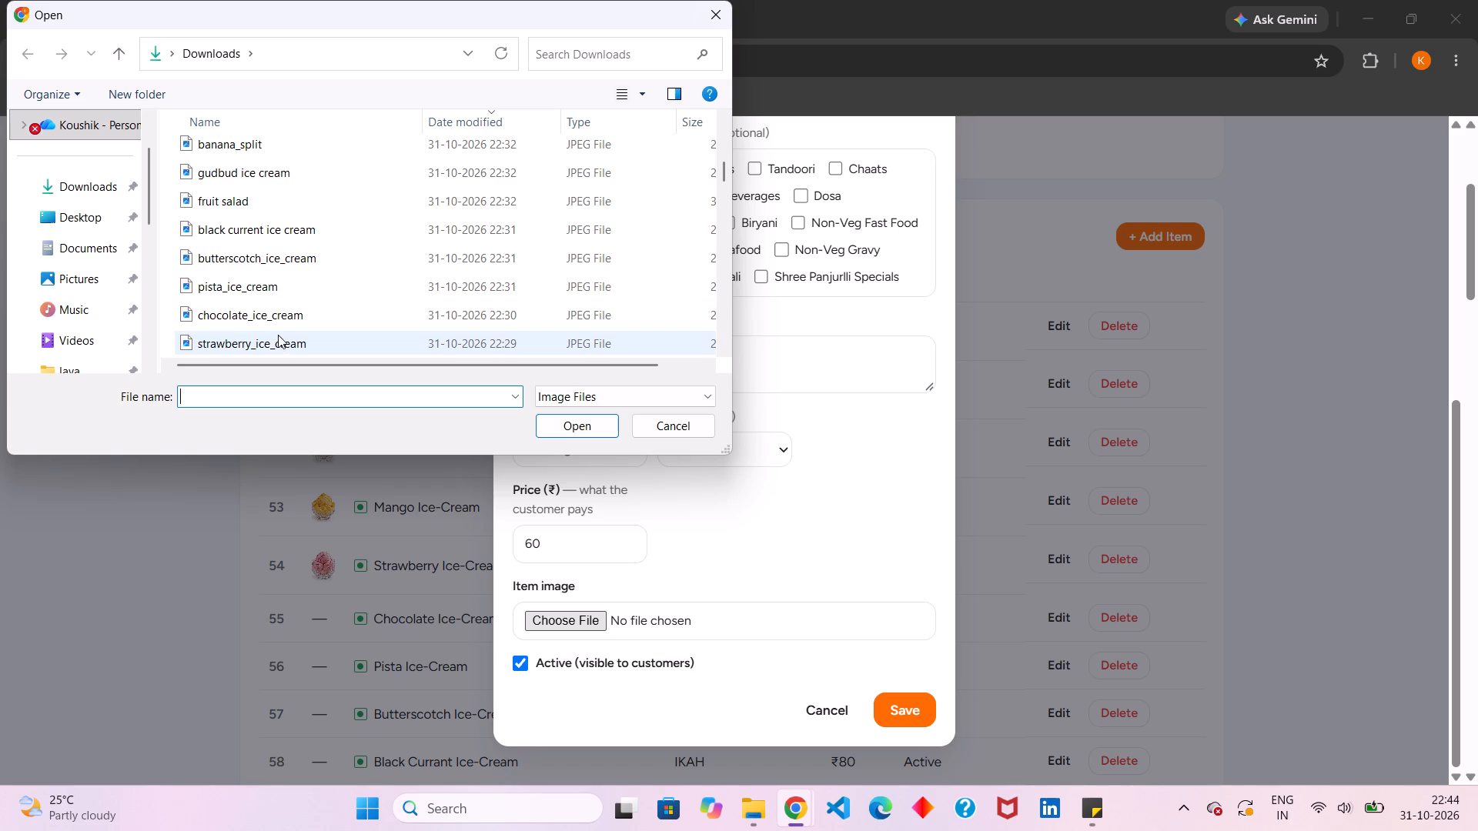
scroll(278, 335, down, 1)
double_click(266, 239)
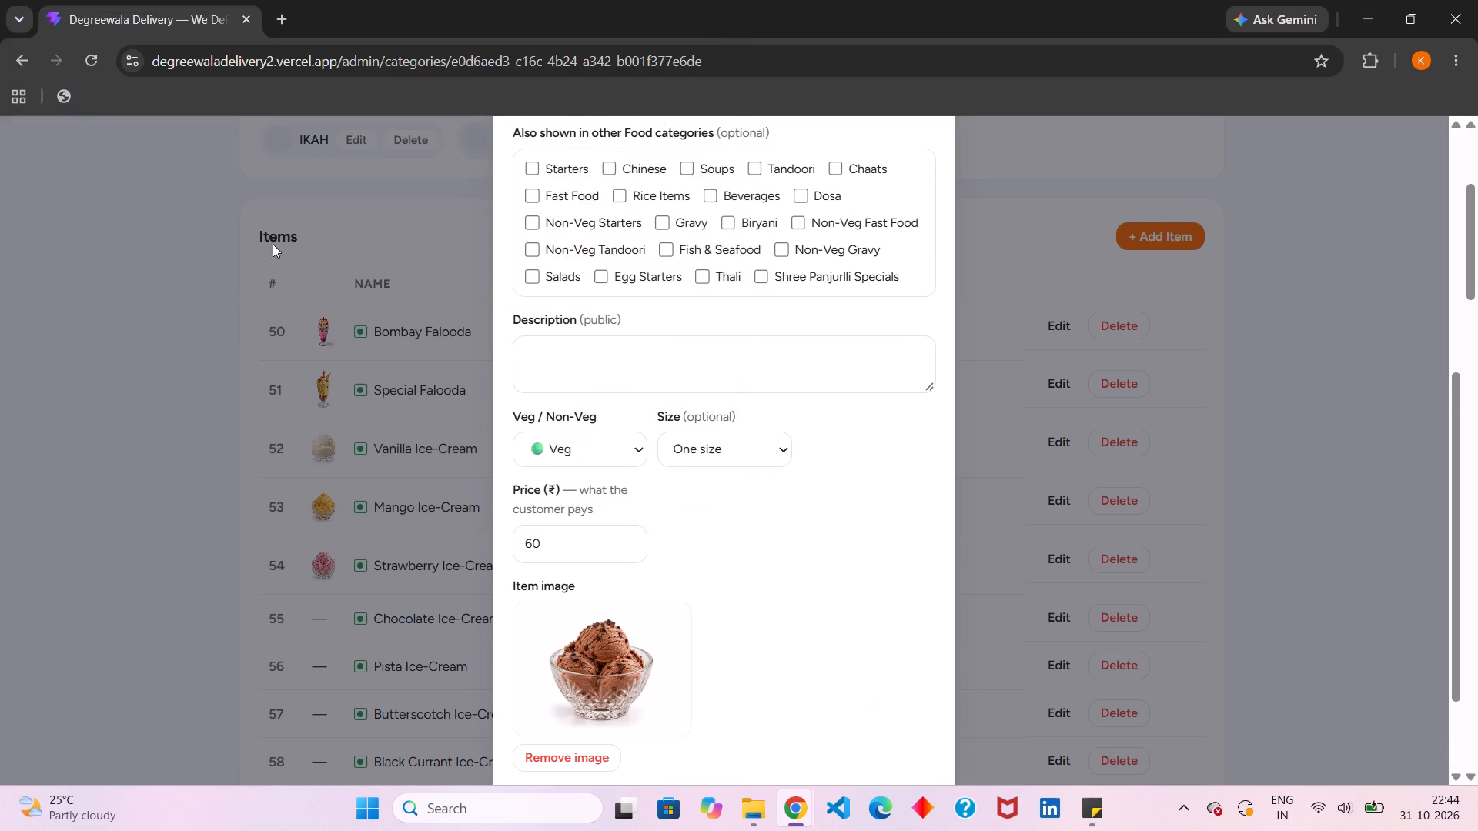
scroll(661, 538, down, 6)
click(911, 711)
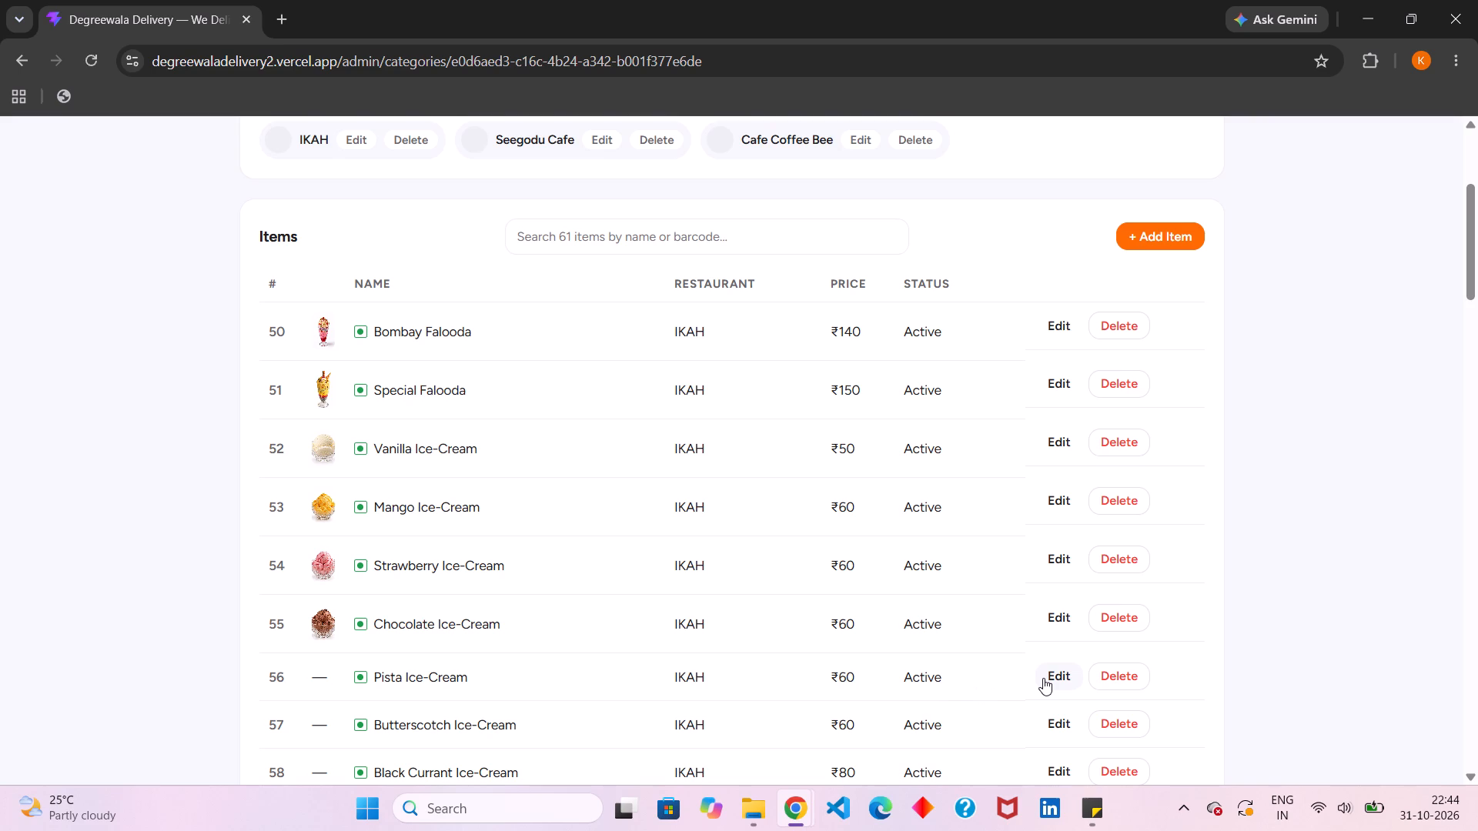
Set the Pista Ice-Cream item's image to pista_ice_cream from Downloads and save the item.
click(1043, 678)
scroll(724, 597, down, 7)
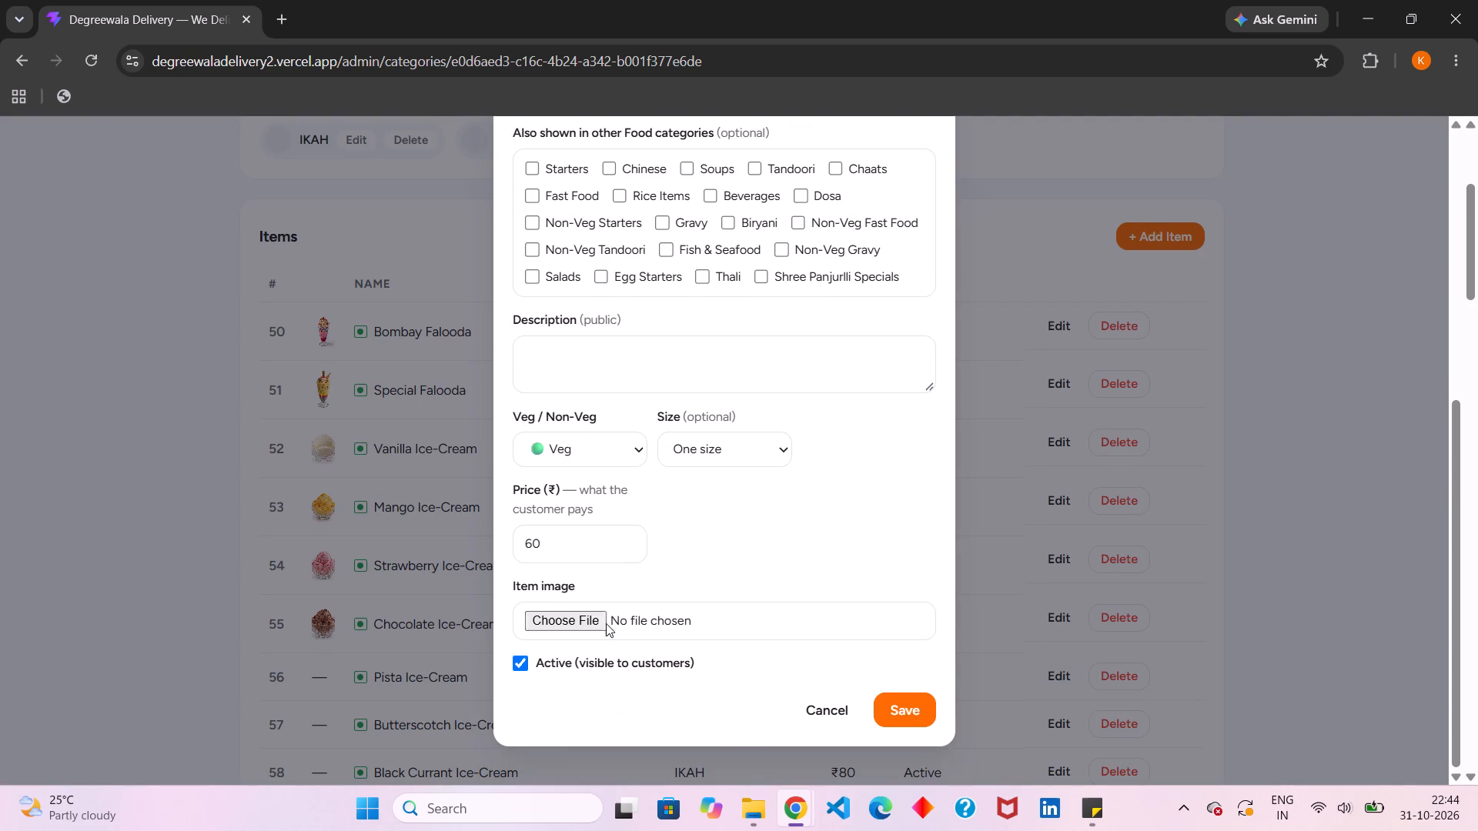
click(595, 626)
scroll(448, 266, down, 2)
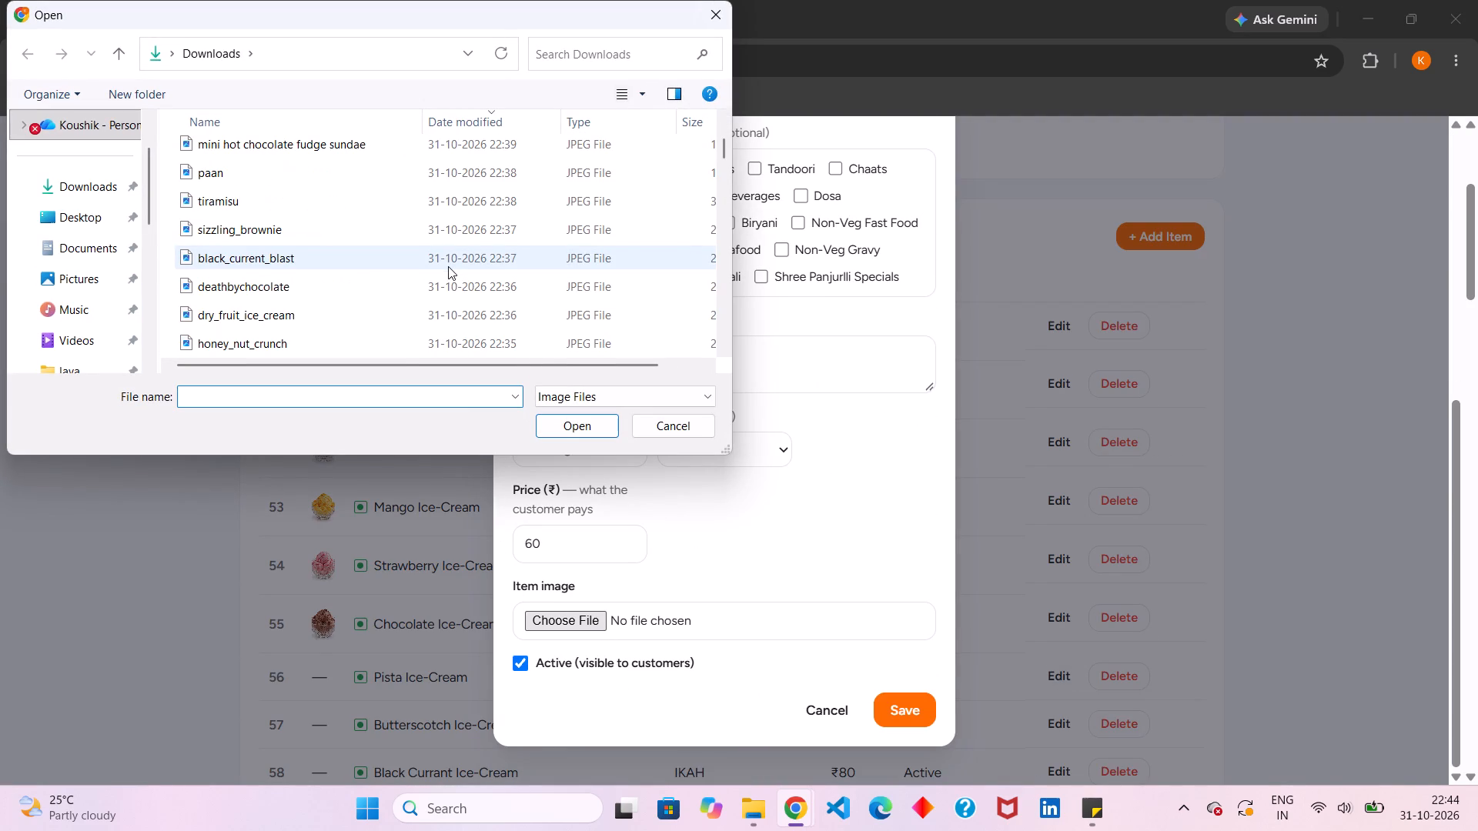
scroll(447, 266, down, 2)
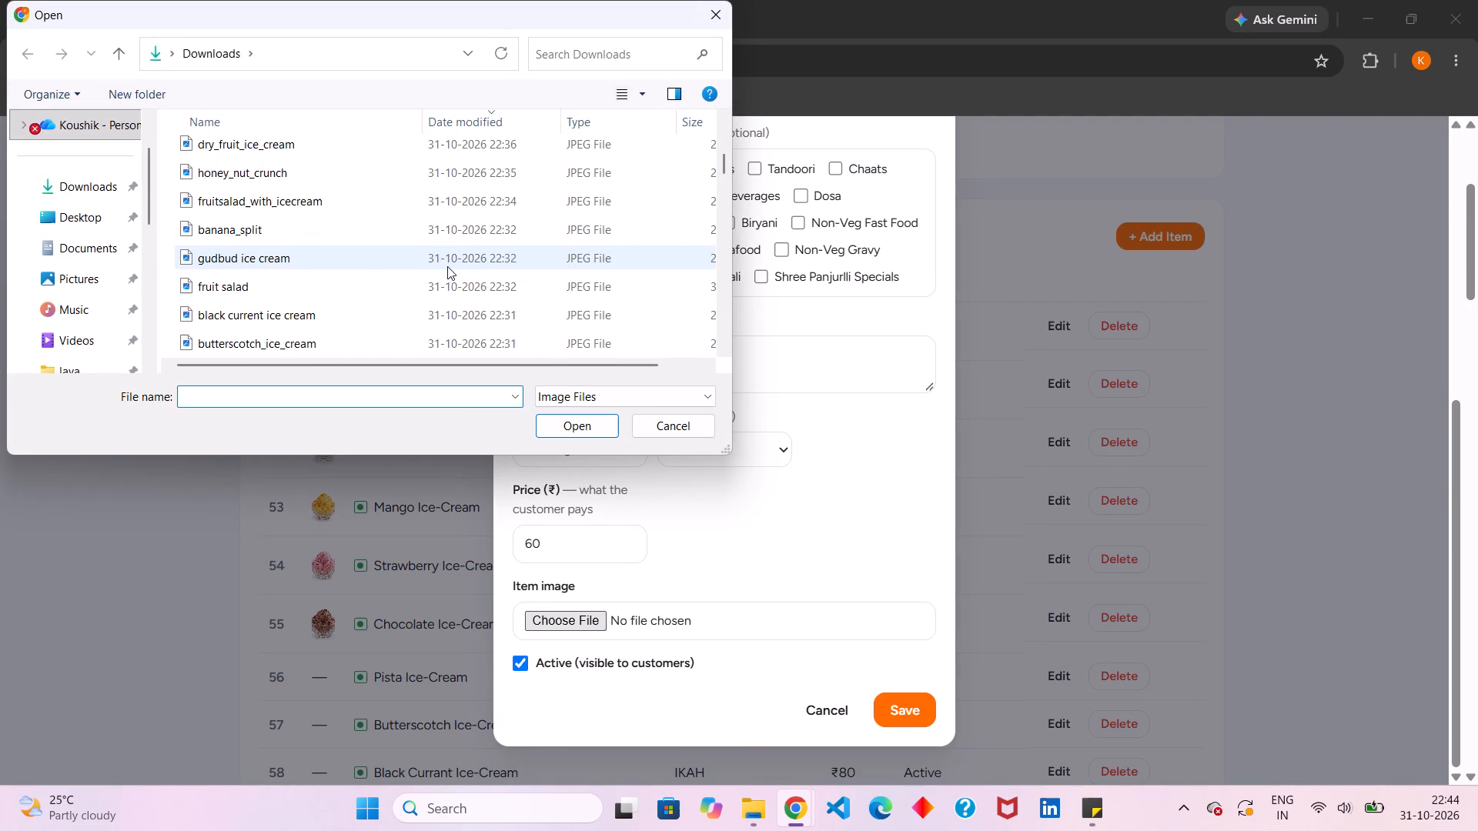
scroll(447, 266, down, 3)
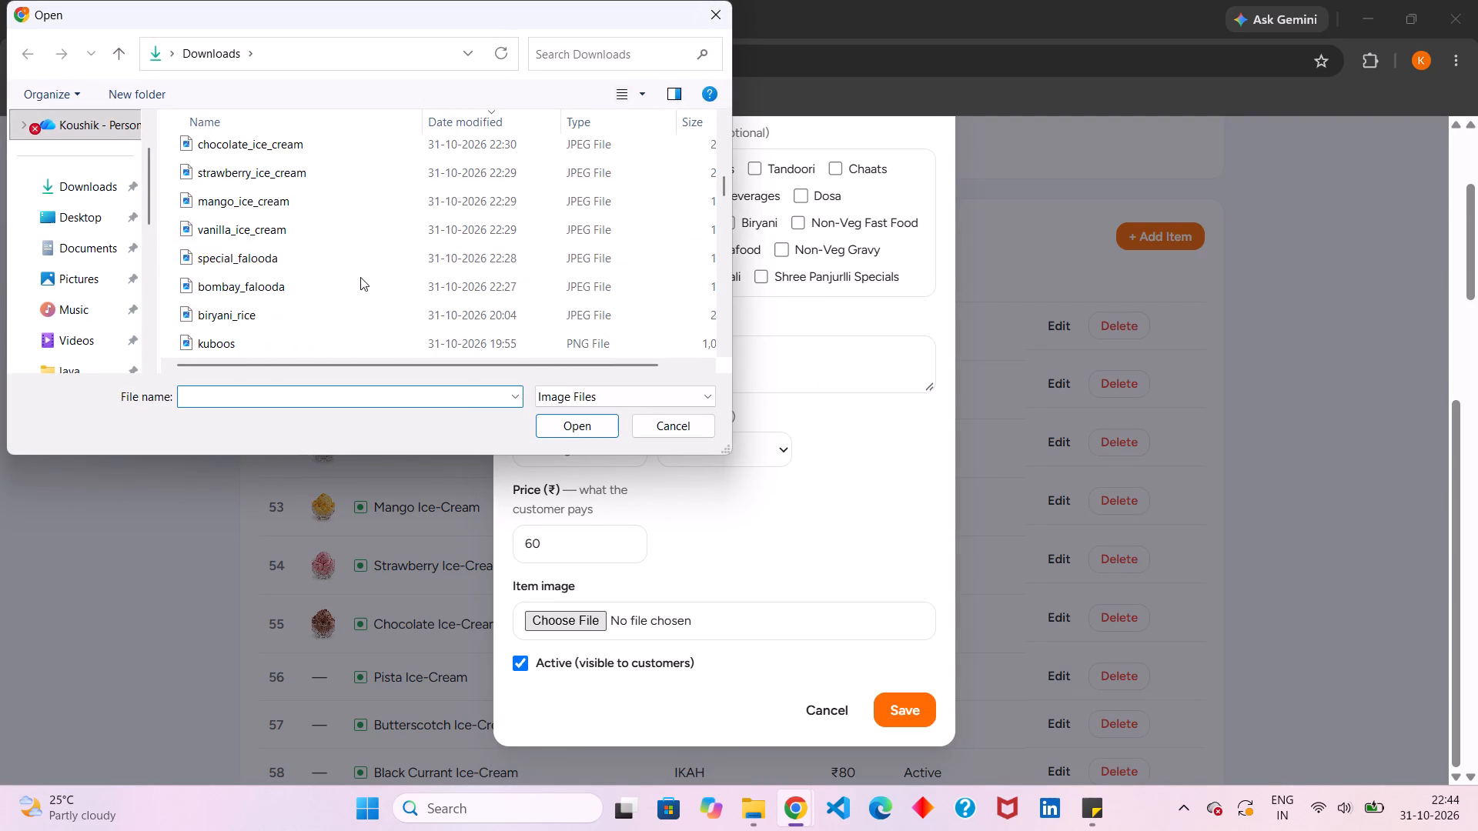
scroll(323, 278, up, 1)
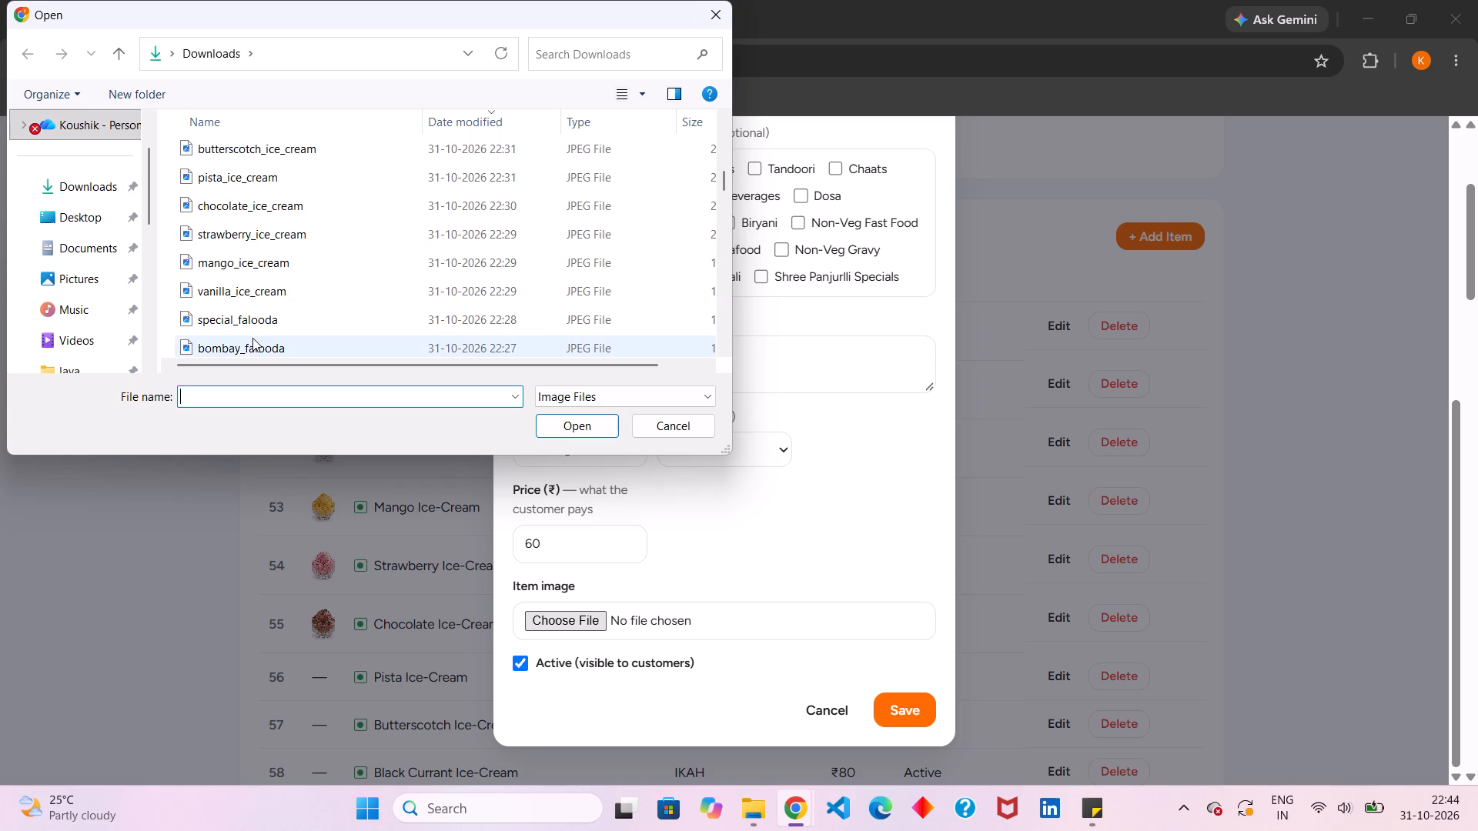
double_click(256, 184)
scroll(614, 368, up, 6)
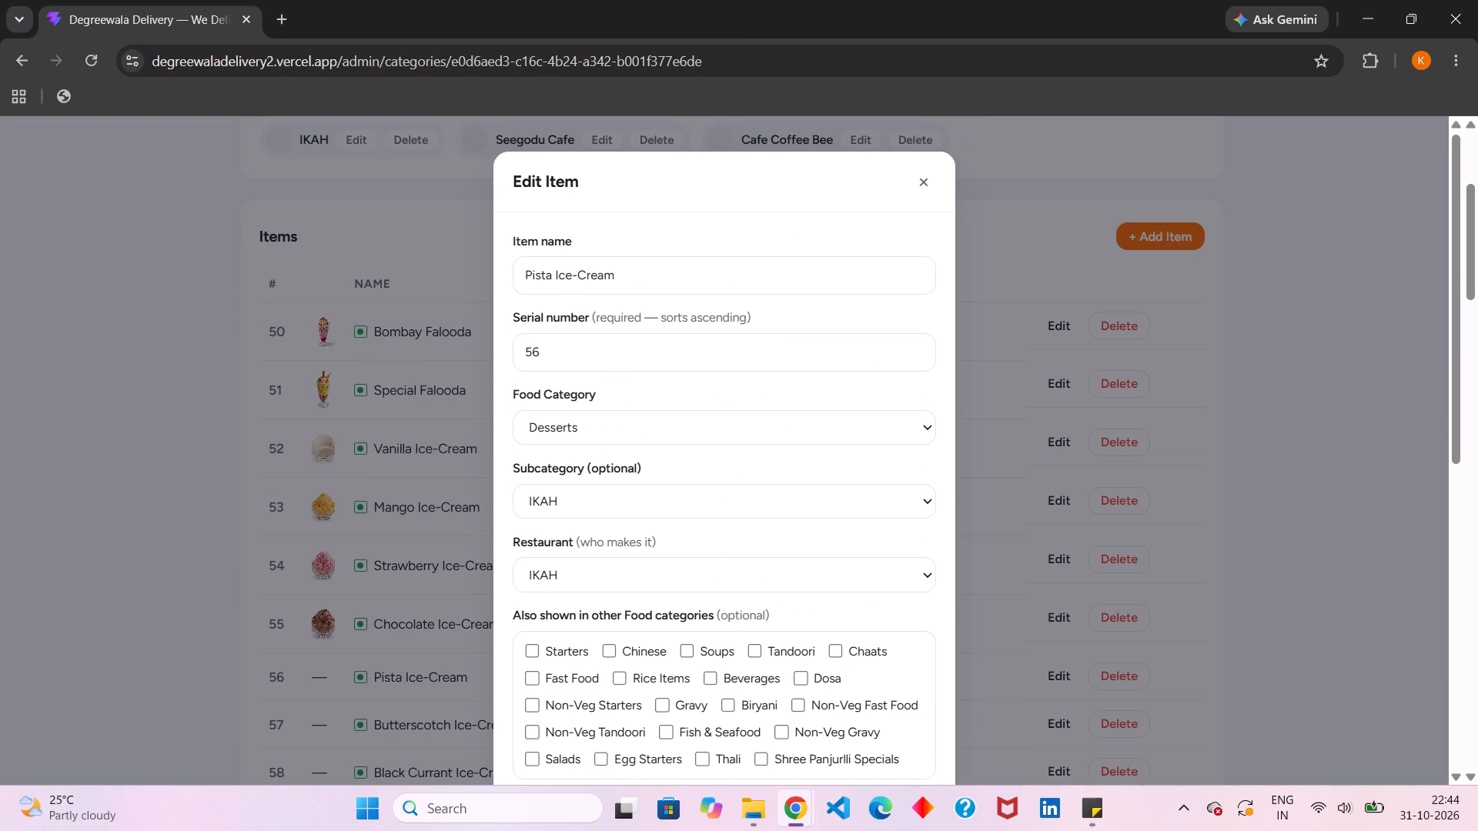
scroll(613, 367, down, 8)
click(902, 705)
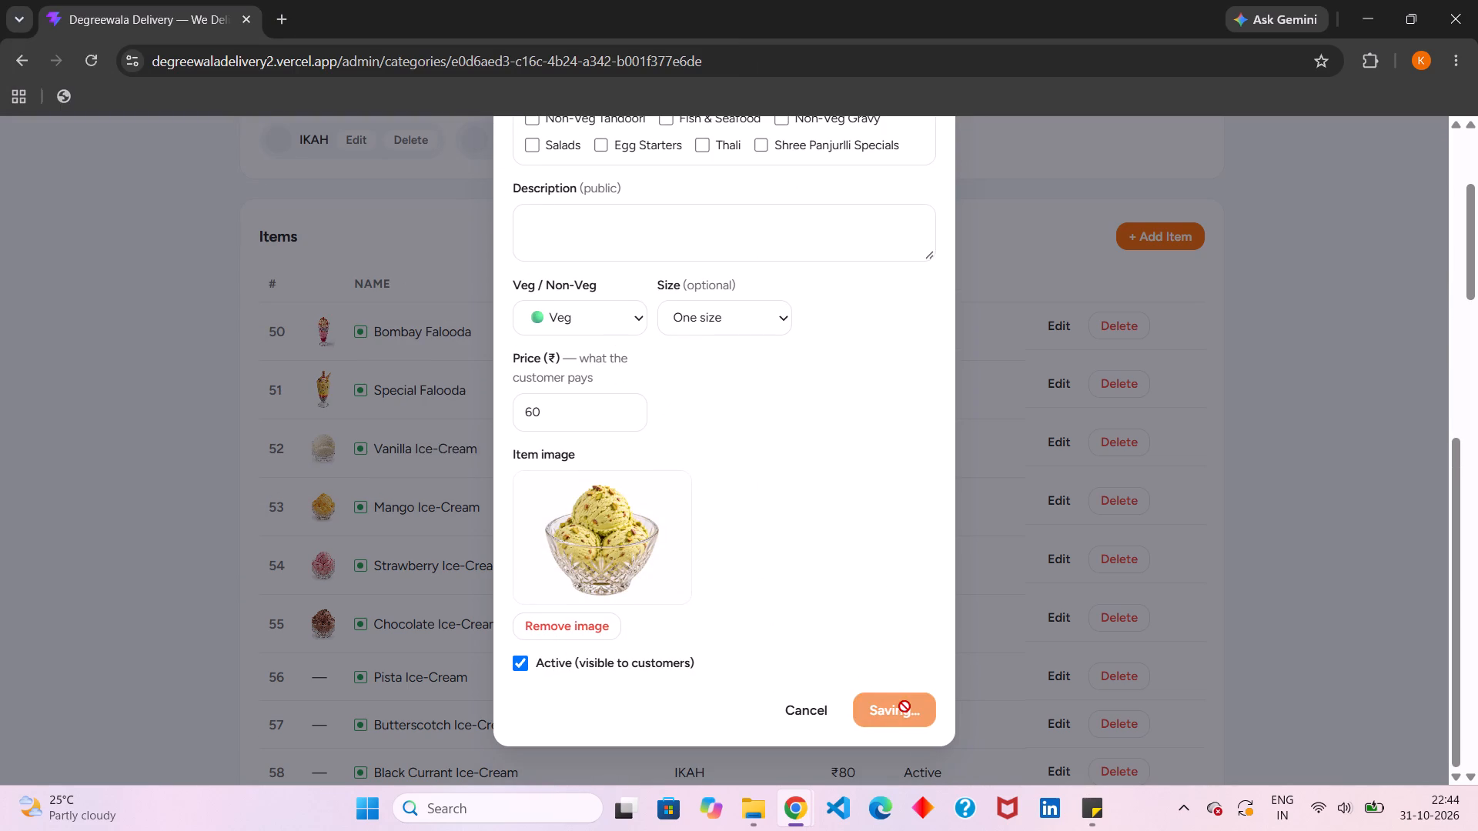
Find butterscotch_ice_cream in Downloads by searching "butterscotch", upload it as the Butterscotch Ice-Cream item's image, and save.
scroll(611, 622, down, 2)
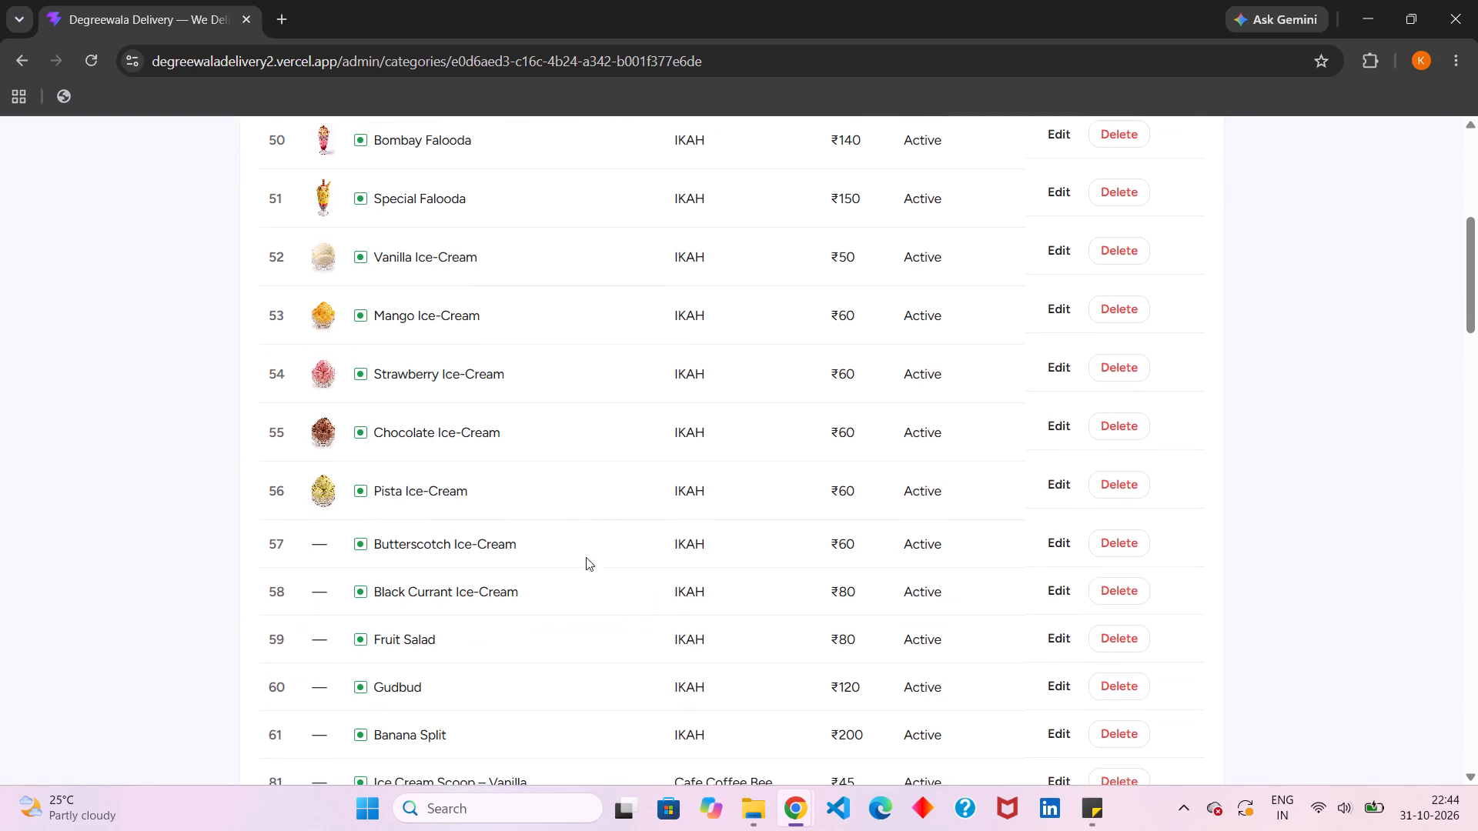
click(1067, 550)
scroll(761, 562, down, 7)
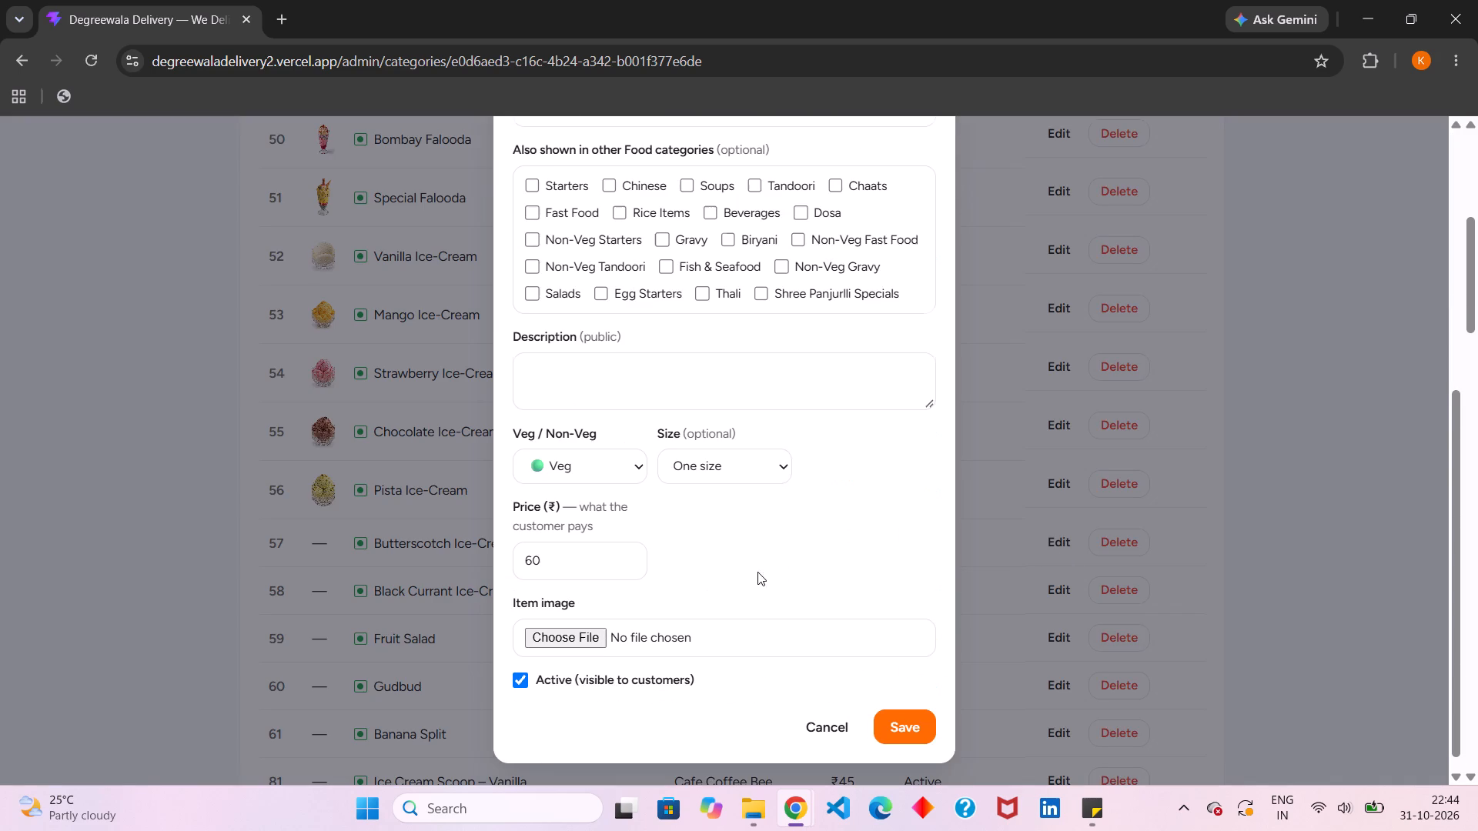
click(599, 628)
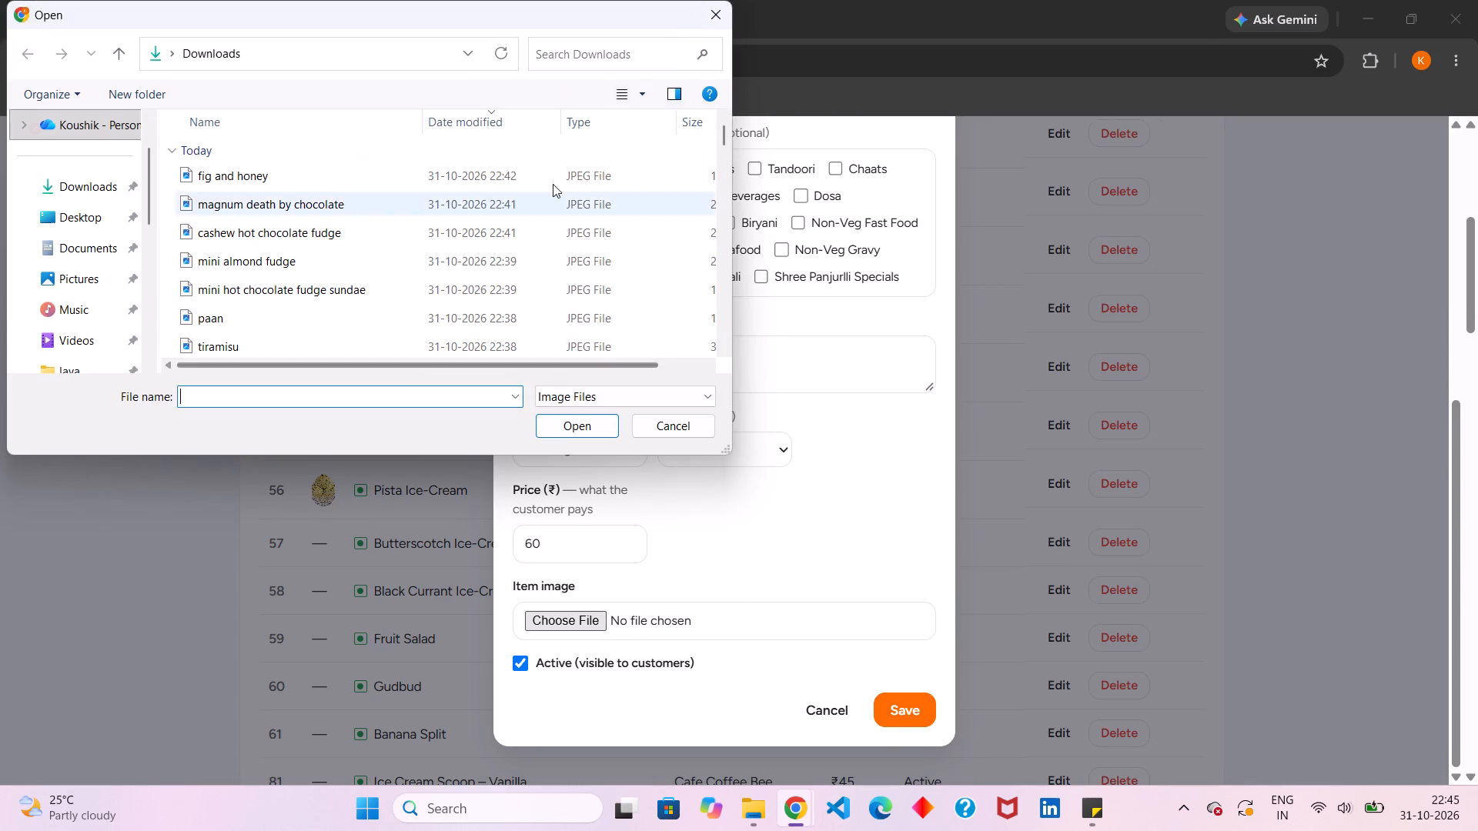
click(620, 51)
text(butt)
text(ersc)
text(otch)
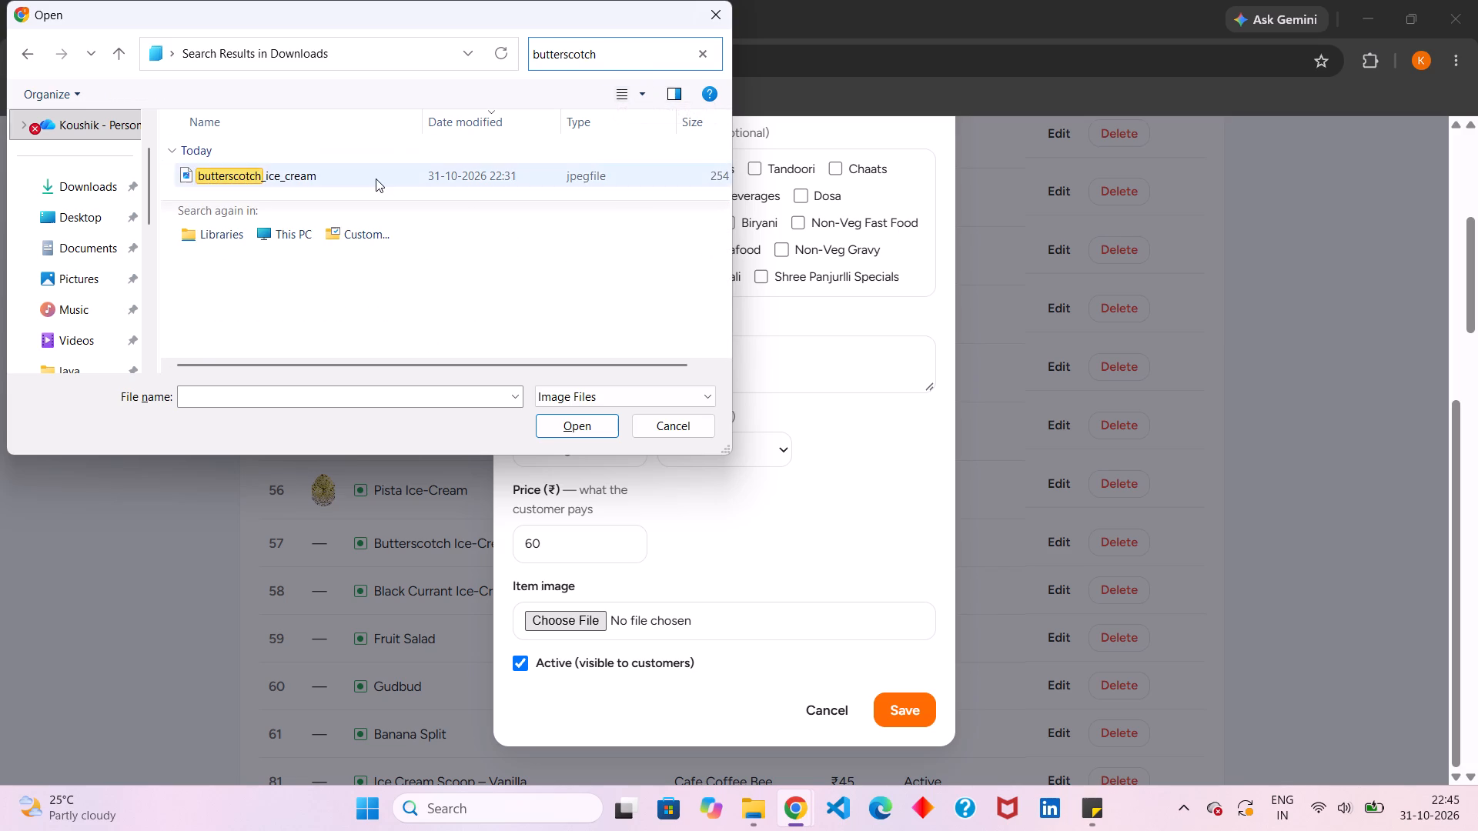
double_click(376, 179)
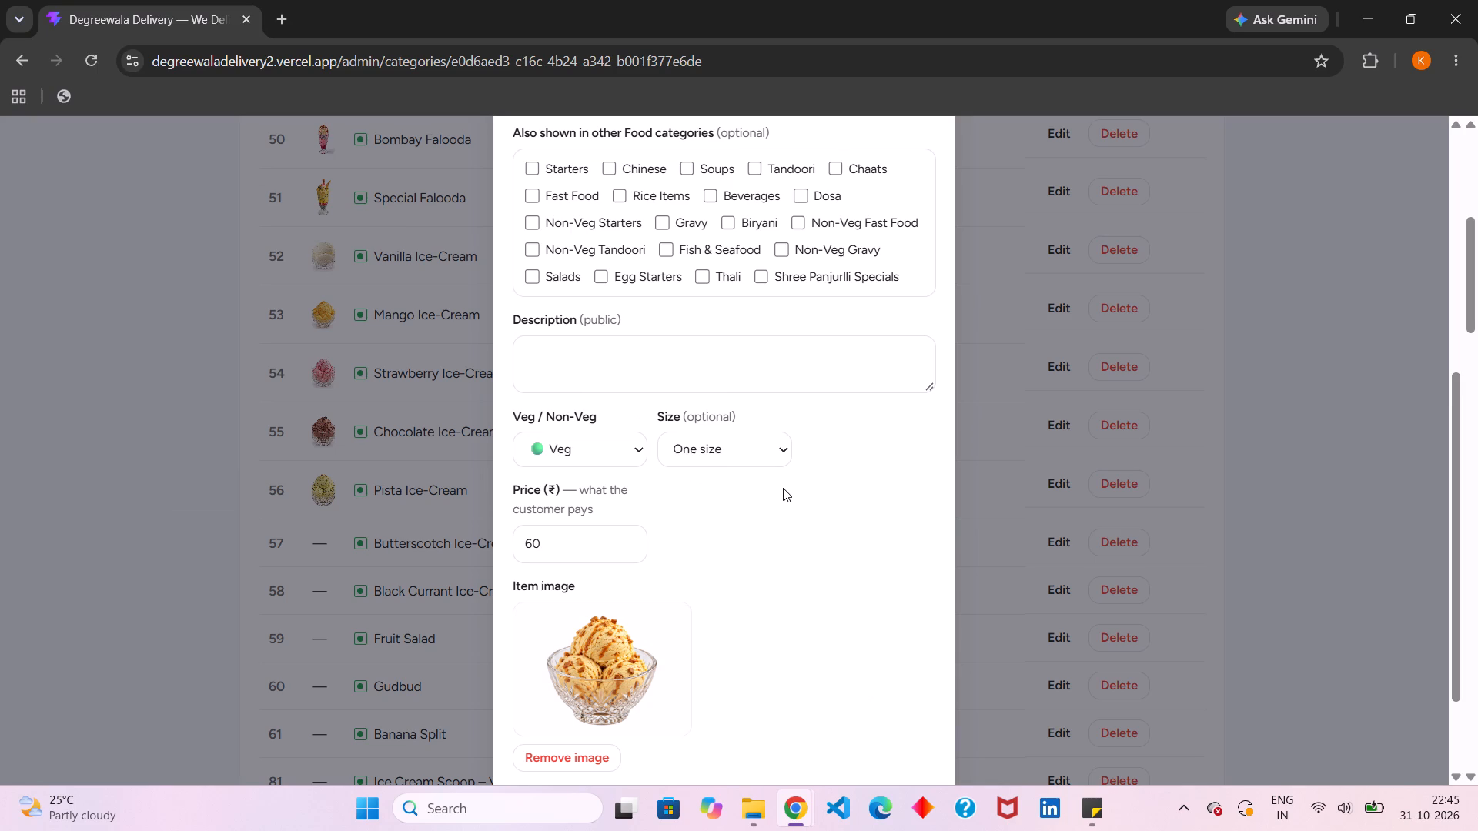
scroll(739, 580, down, 5)
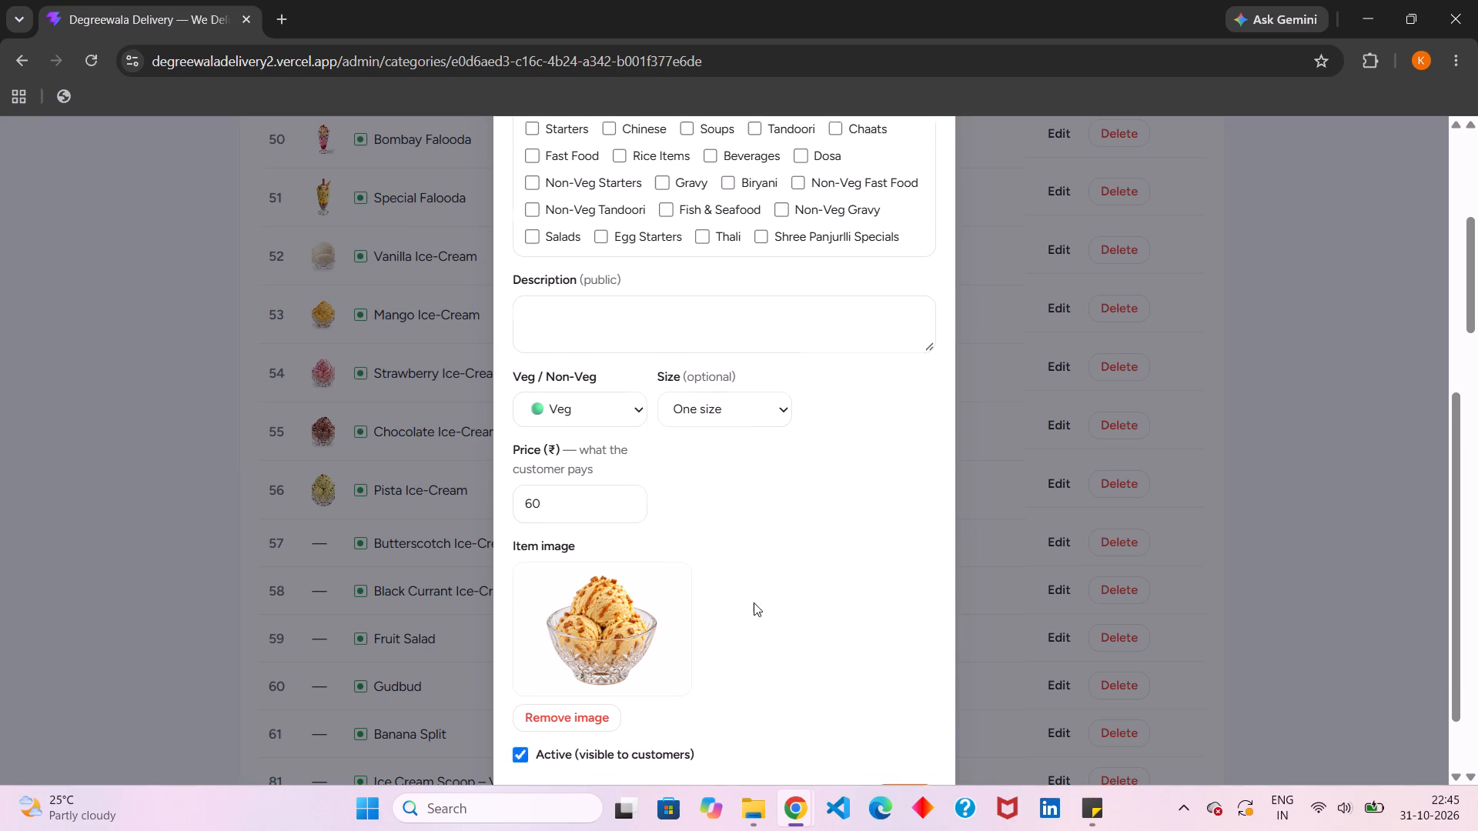
click(902, 713)
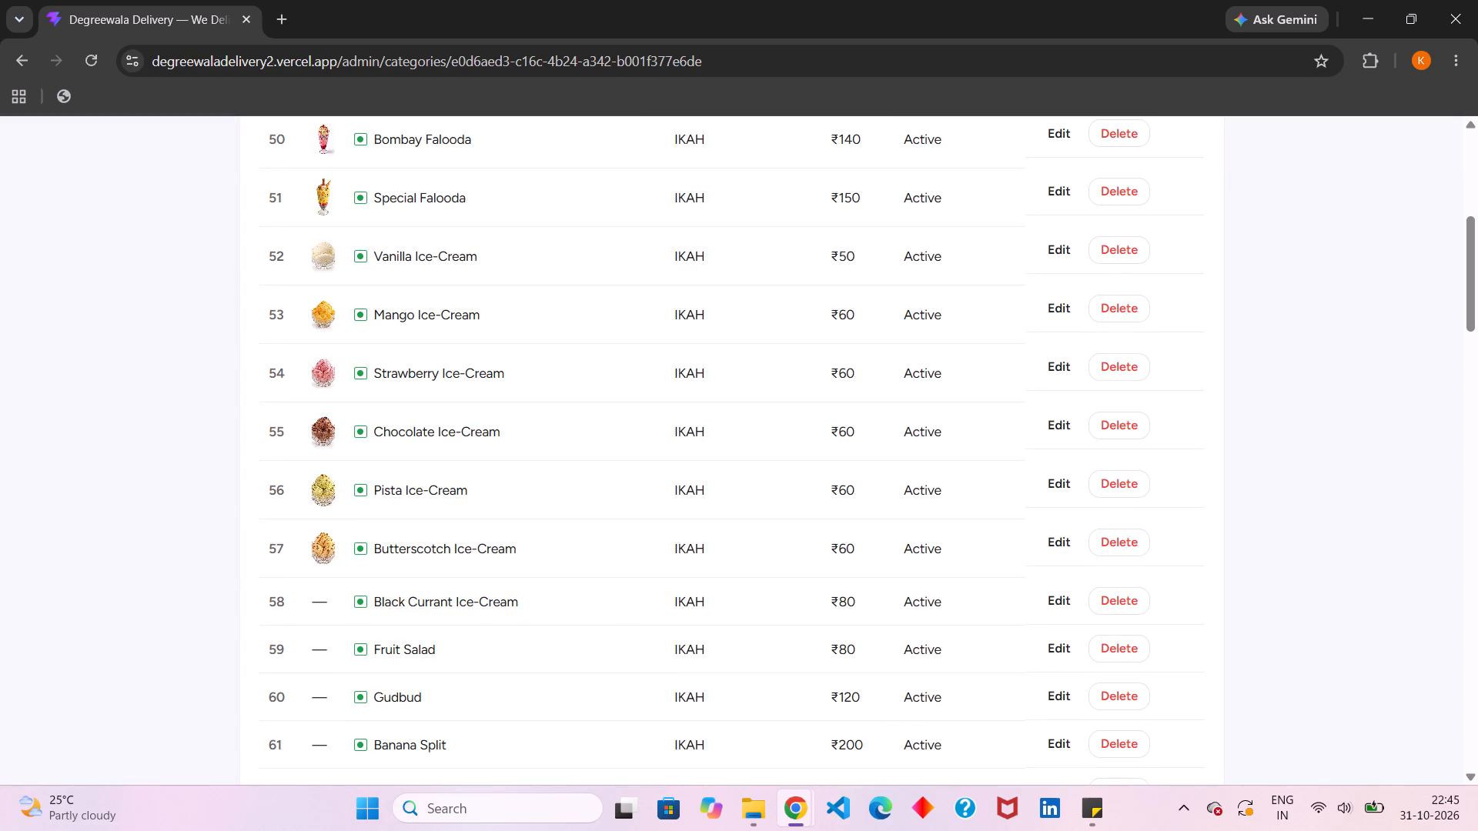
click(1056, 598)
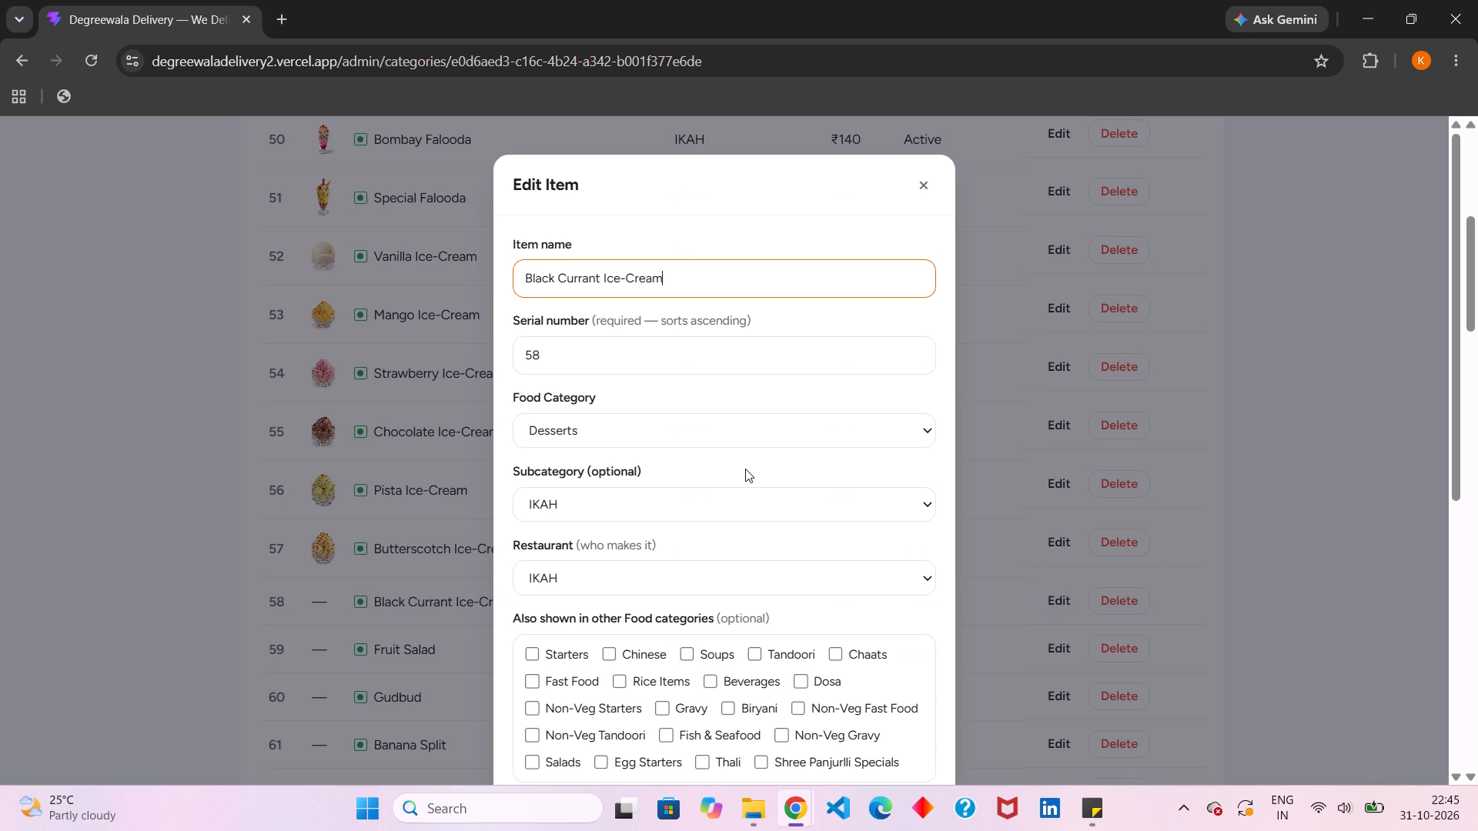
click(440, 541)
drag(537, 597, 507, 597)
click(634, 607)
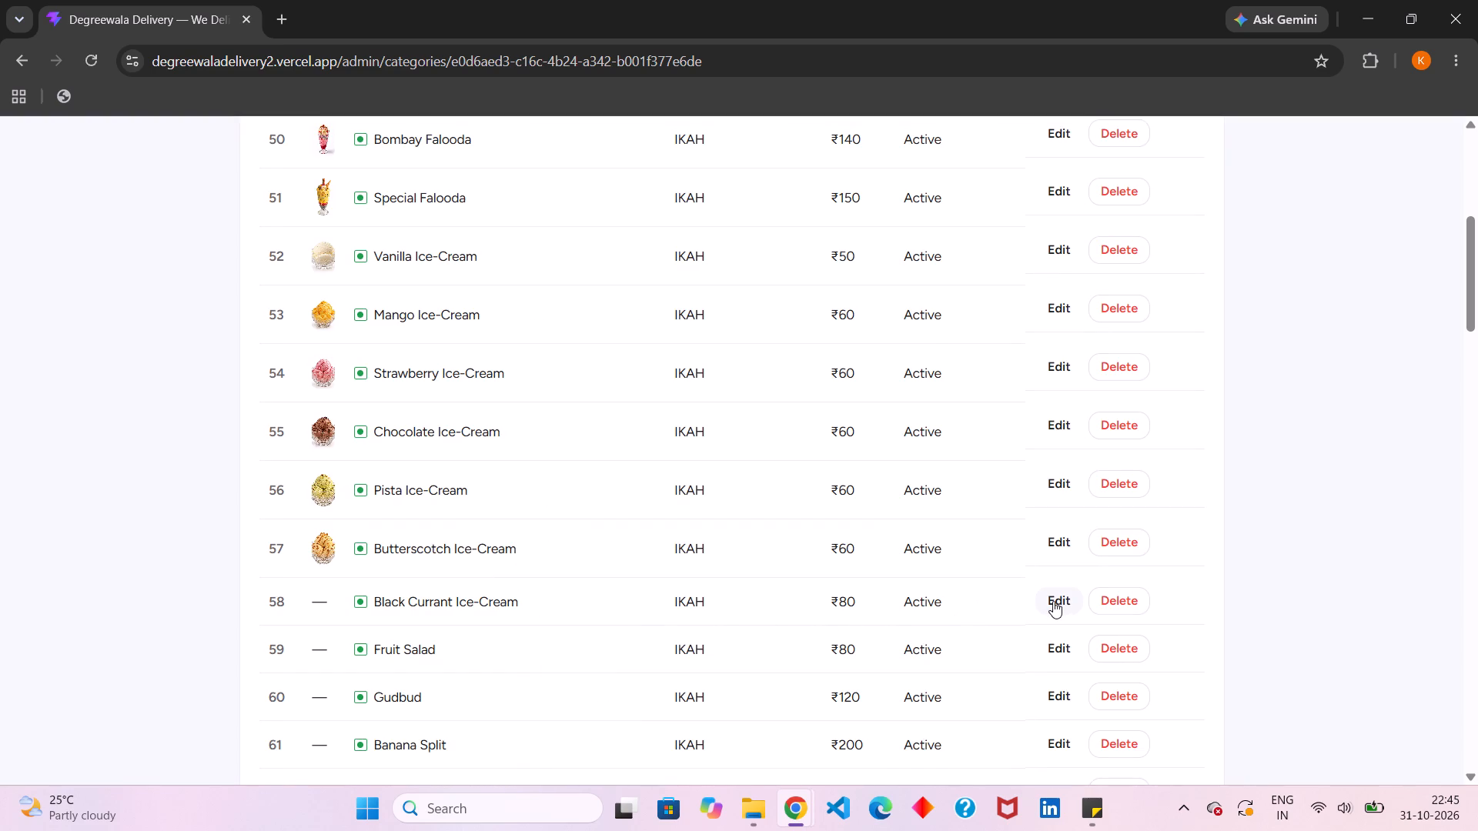
Search Downloads for "black curr", attach the black current ice cream picture to the Black Currant Ice-Cream item, and save it.
click(1053, 601)
scroll(681, 570, down, 7)
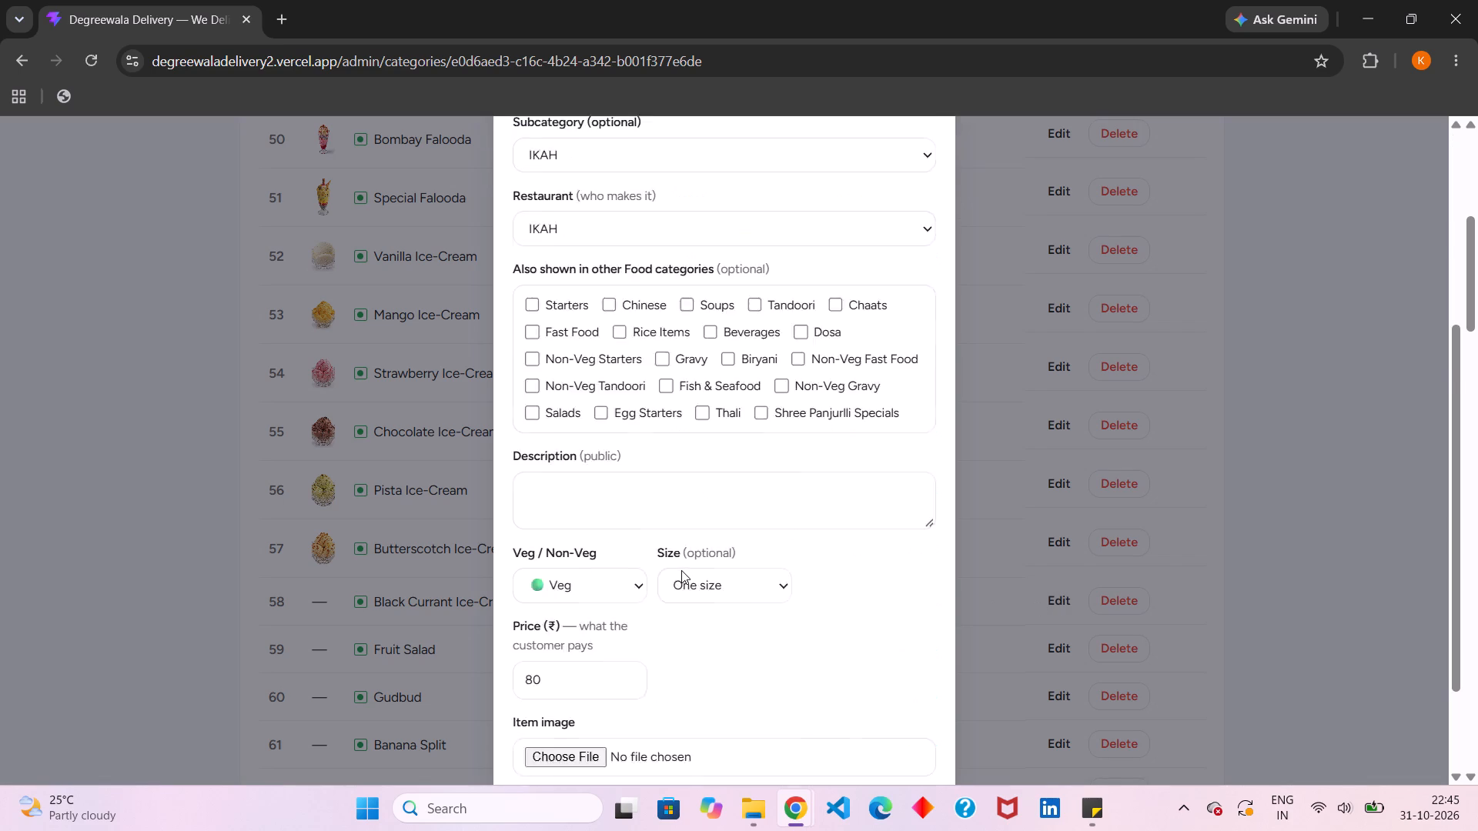
click(573, 619)
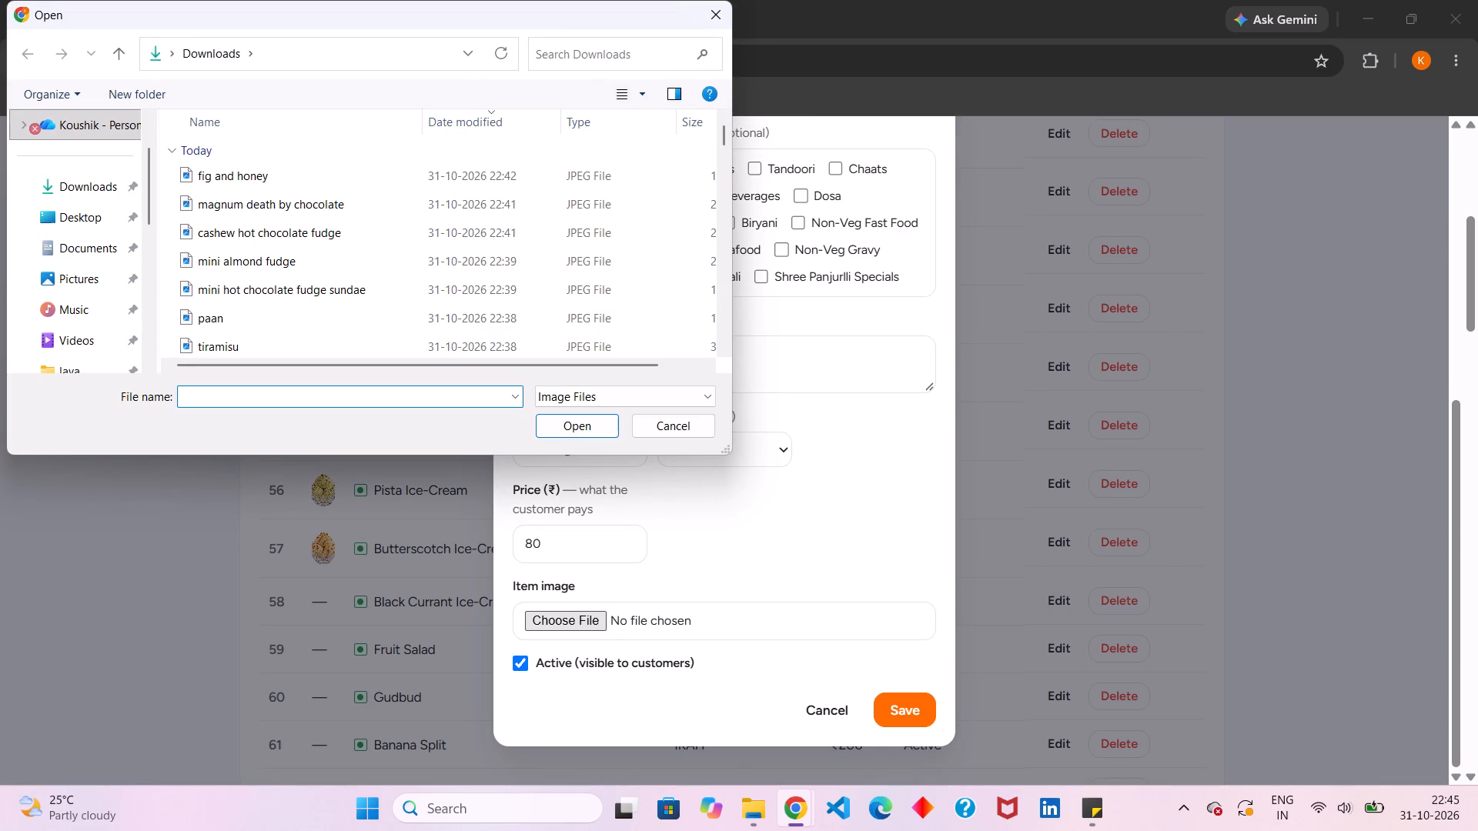
click(581, 50)
key(b)
key(l)
text(ack)
key(space)
key(c)
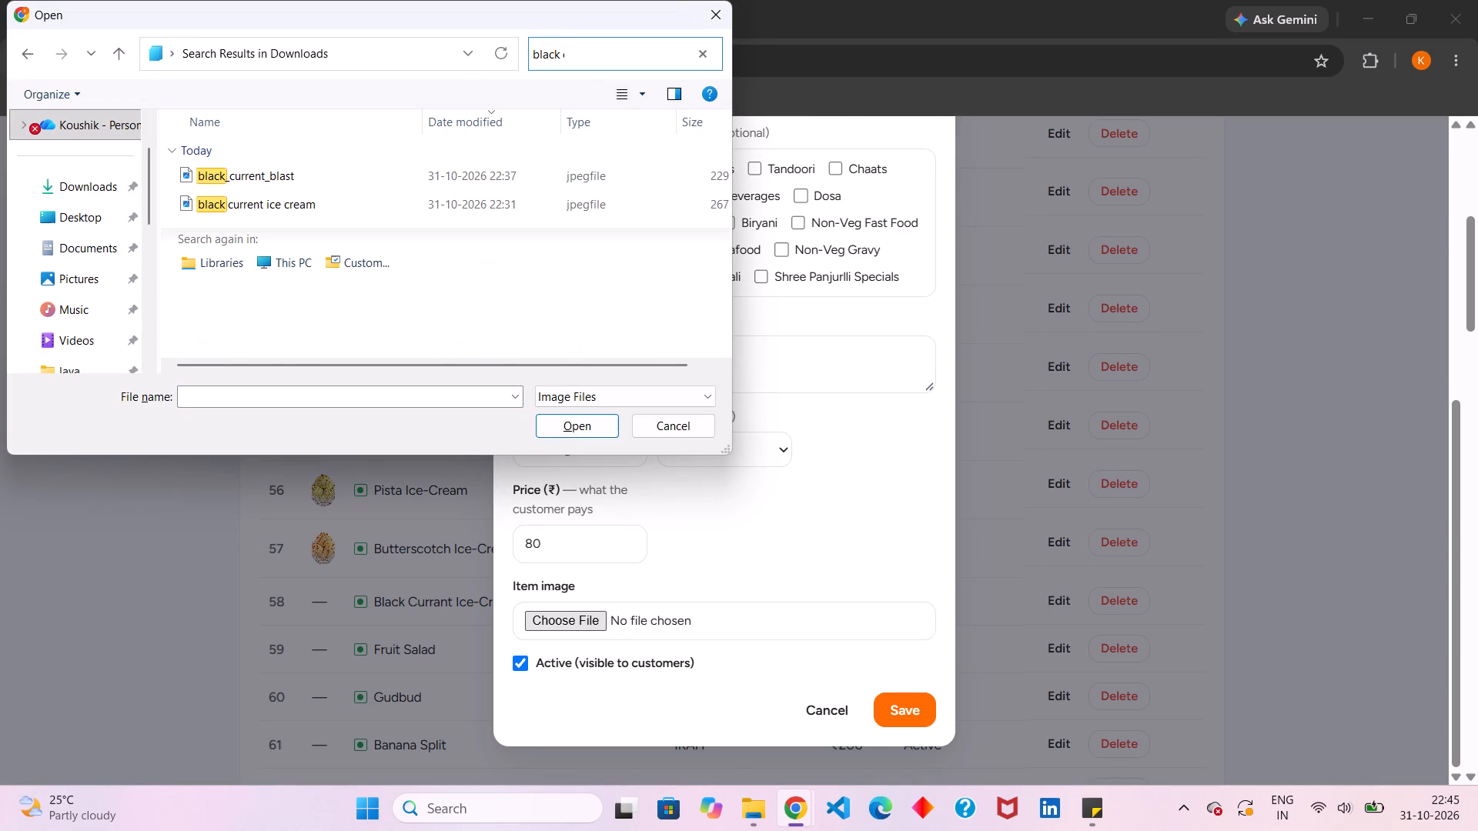
text(urr)
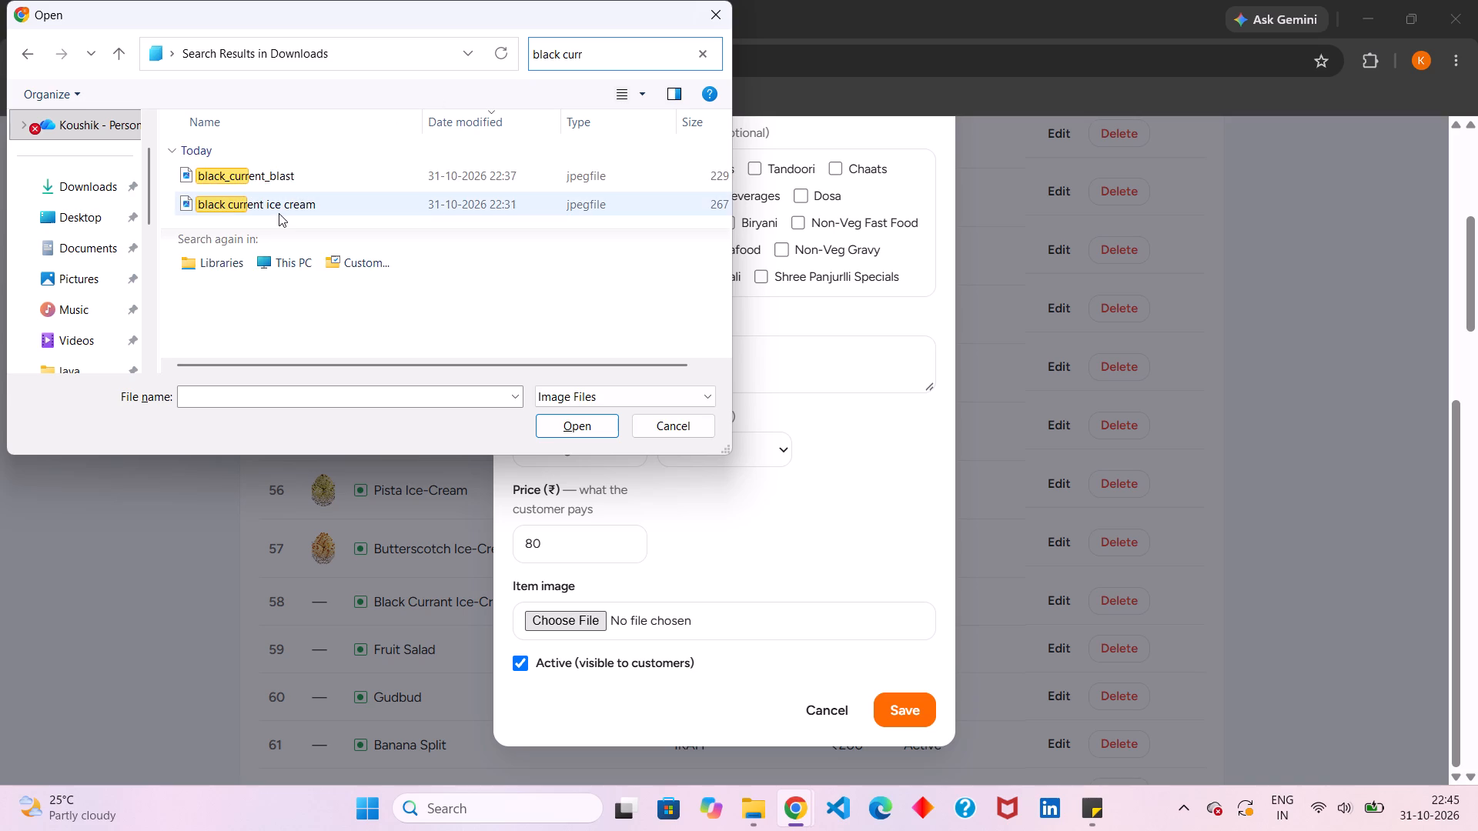
double_click(283, 203)
scroll(749, 454, down, 7)
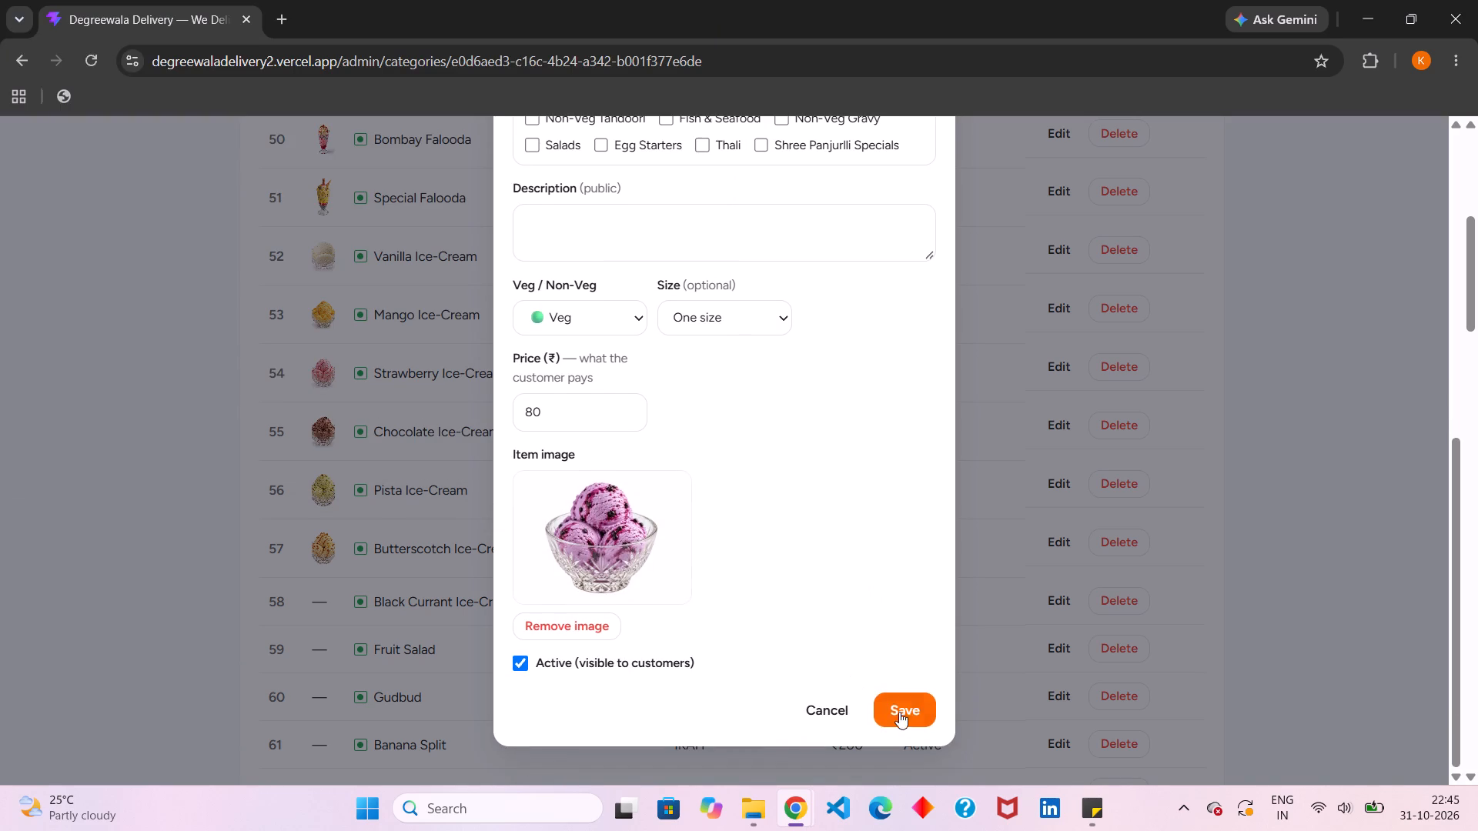
click(911, 714)
Edit the Fruit Salad item to use the fruit salad picture, found by searching Downloads for "fruit sal", and save it.
scroll(505, 613, down, 3)
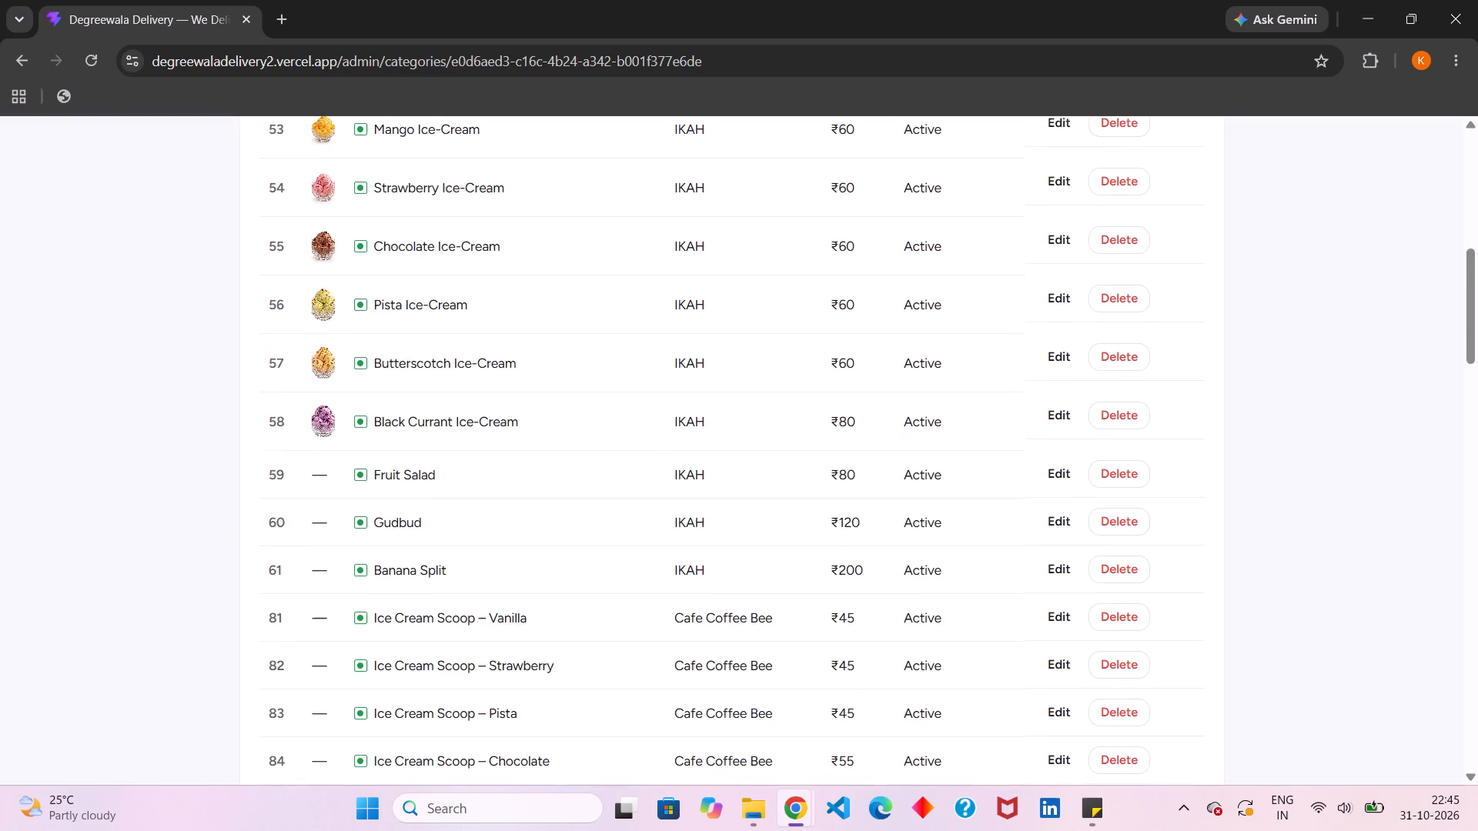
click(1045, 369)
scroll(608, 362, down, 5)
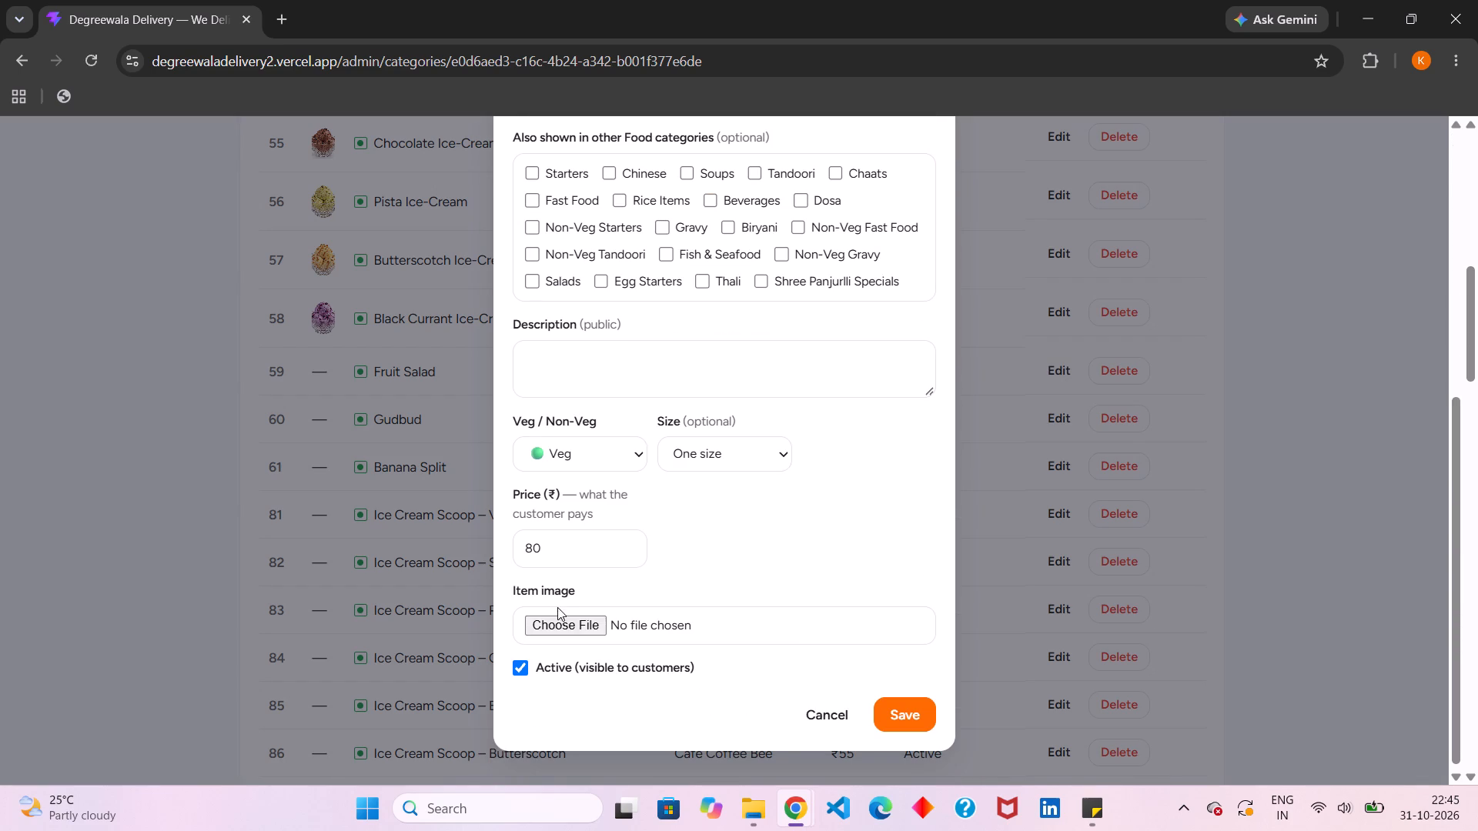
click(554, 621)
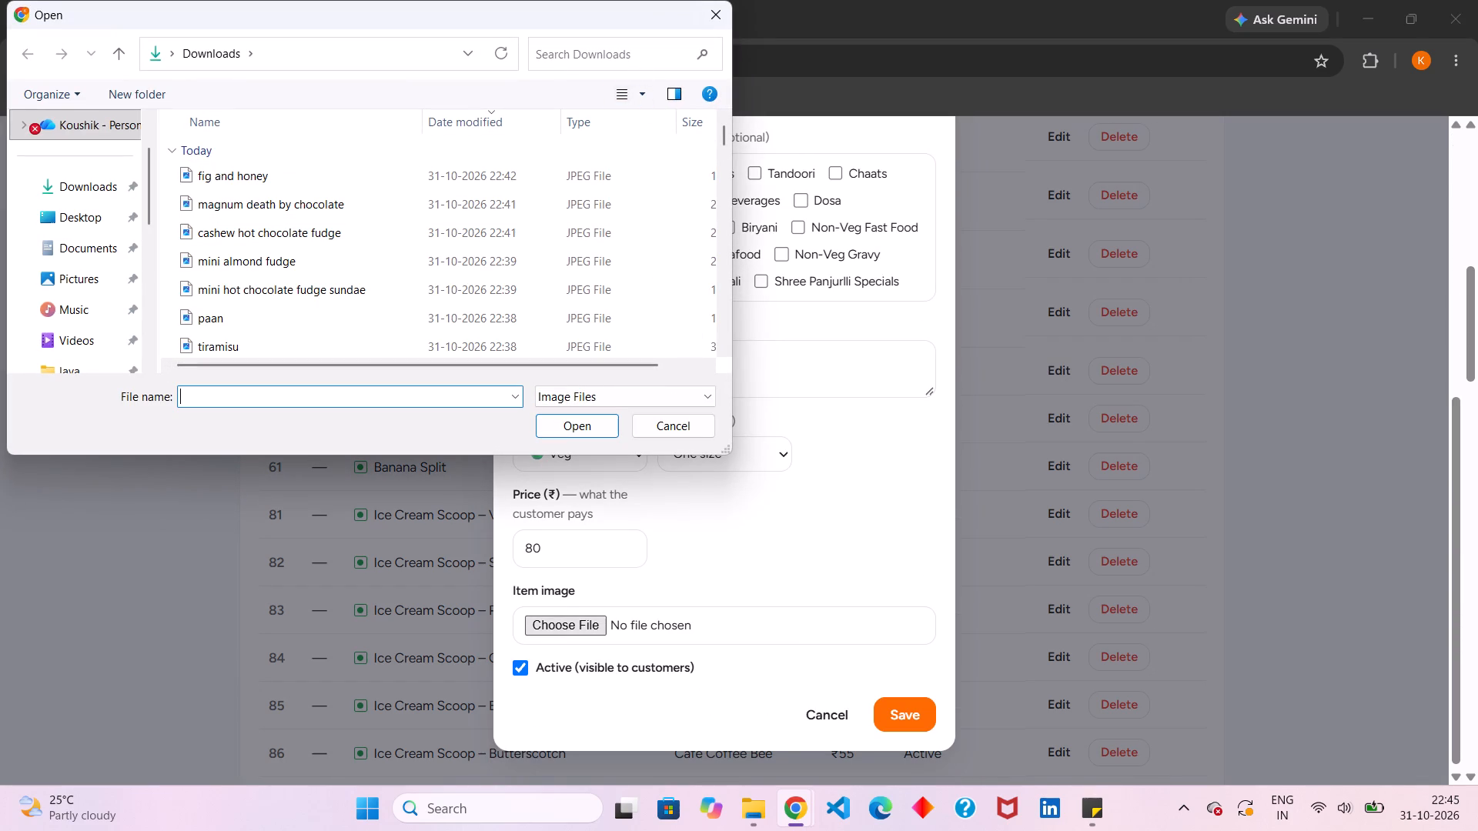
click(644, 56)
key(f)
key(r)
key(u)
key(i)
text(t)
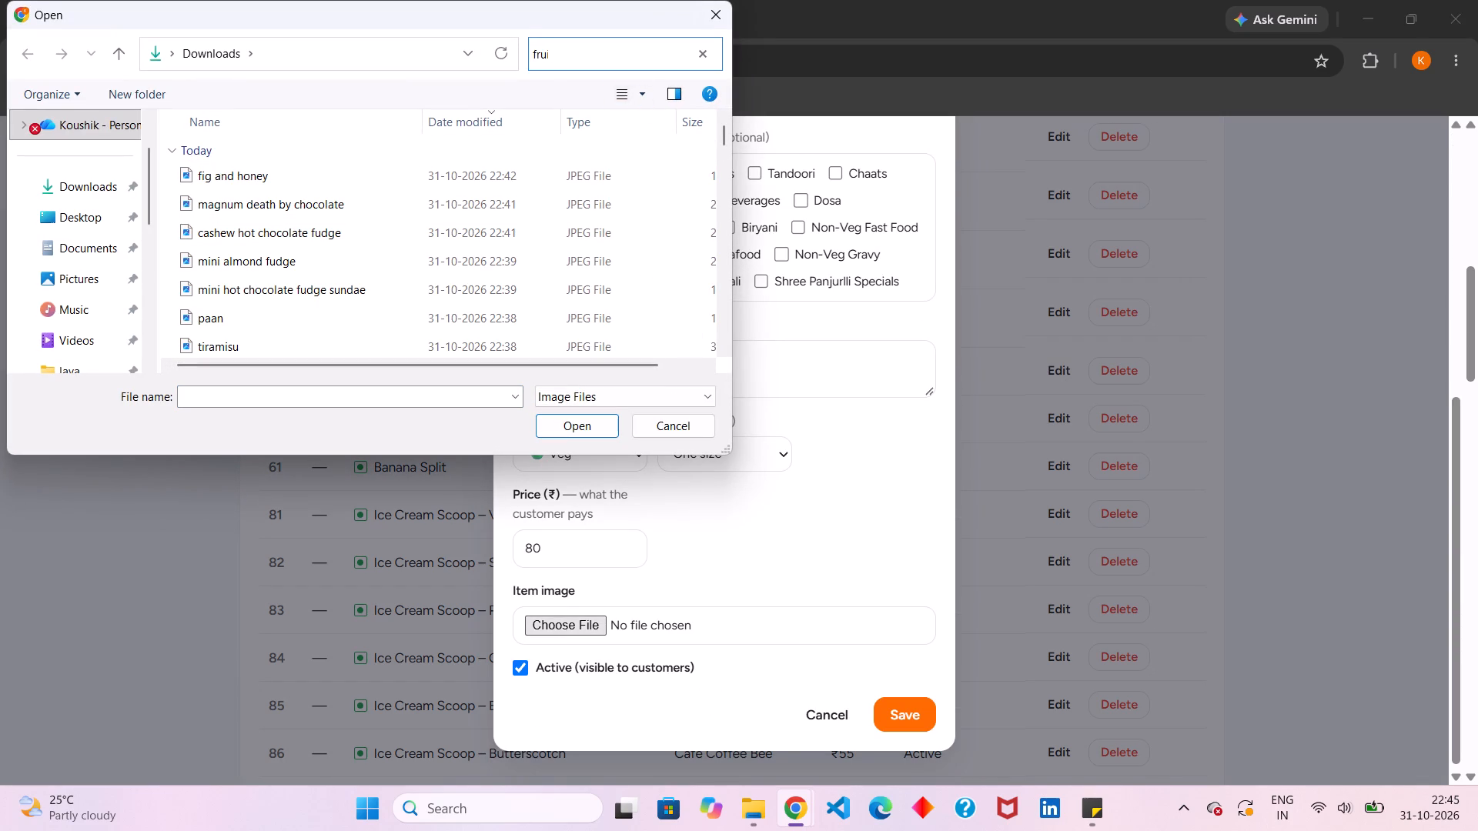
key(space)
key(d)
key(BackSpace)
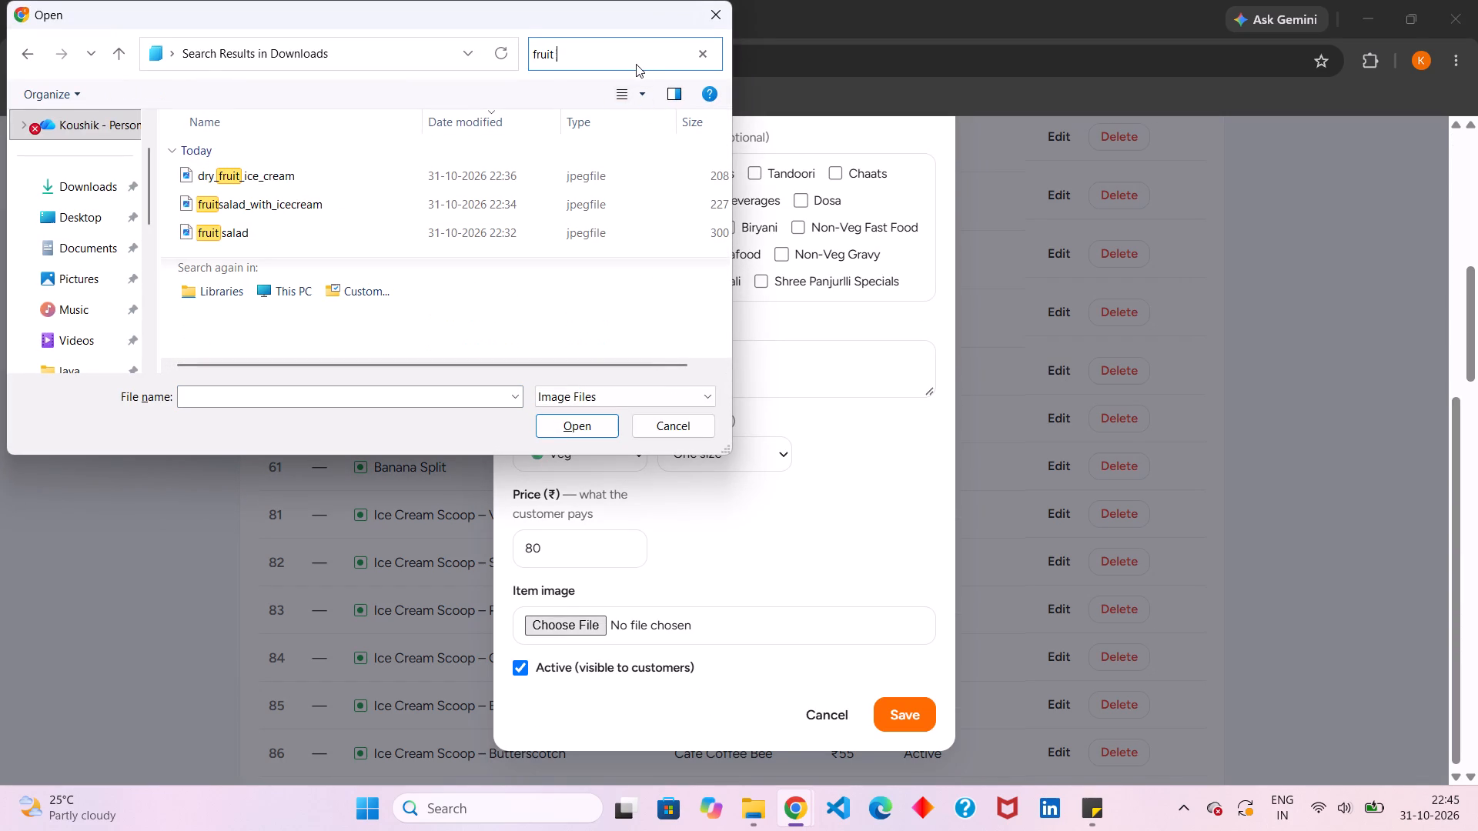
text(sal)
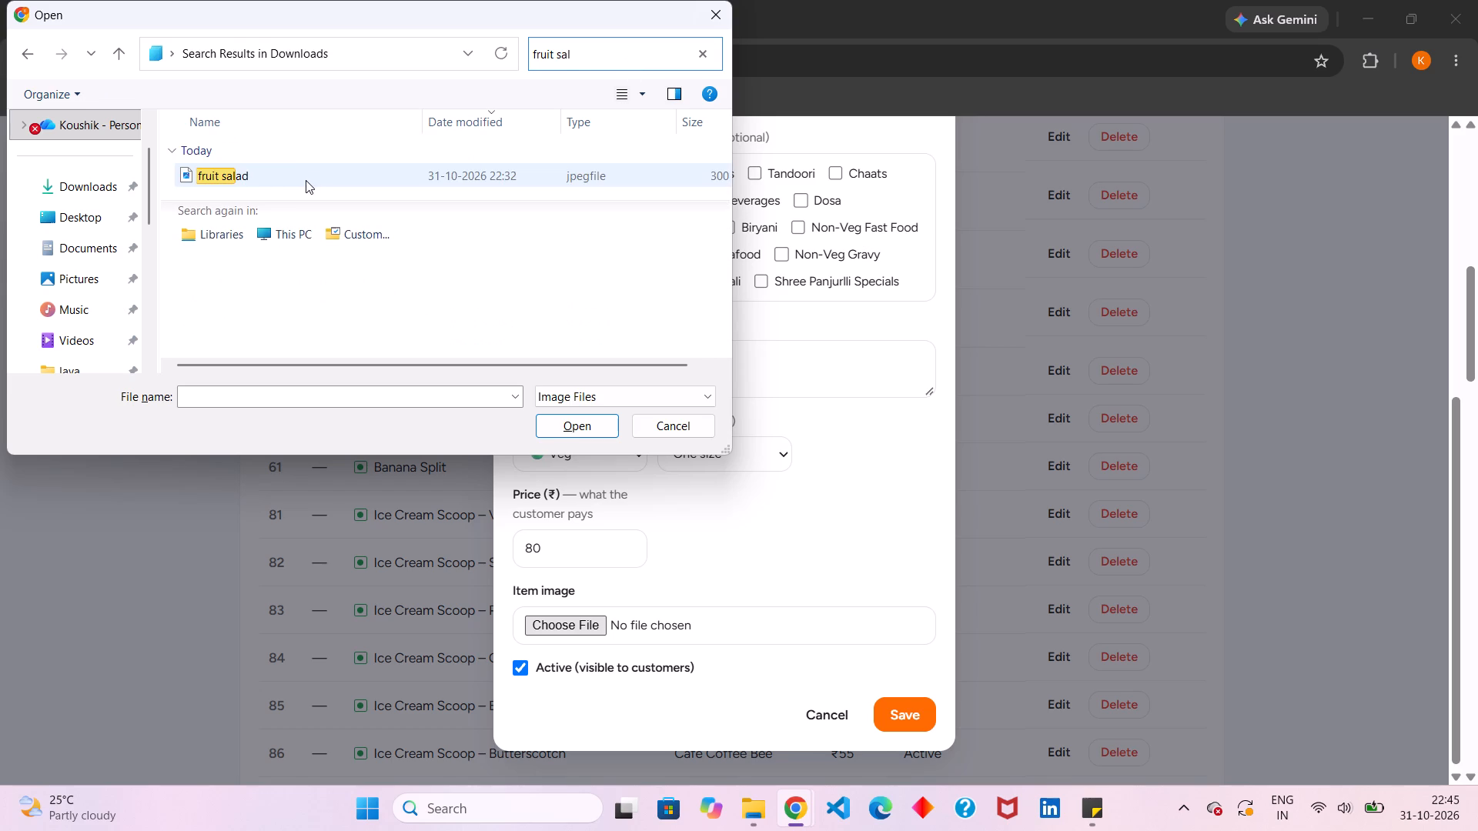
double_click(300, 180)
scroll(797, 541, down, 6)
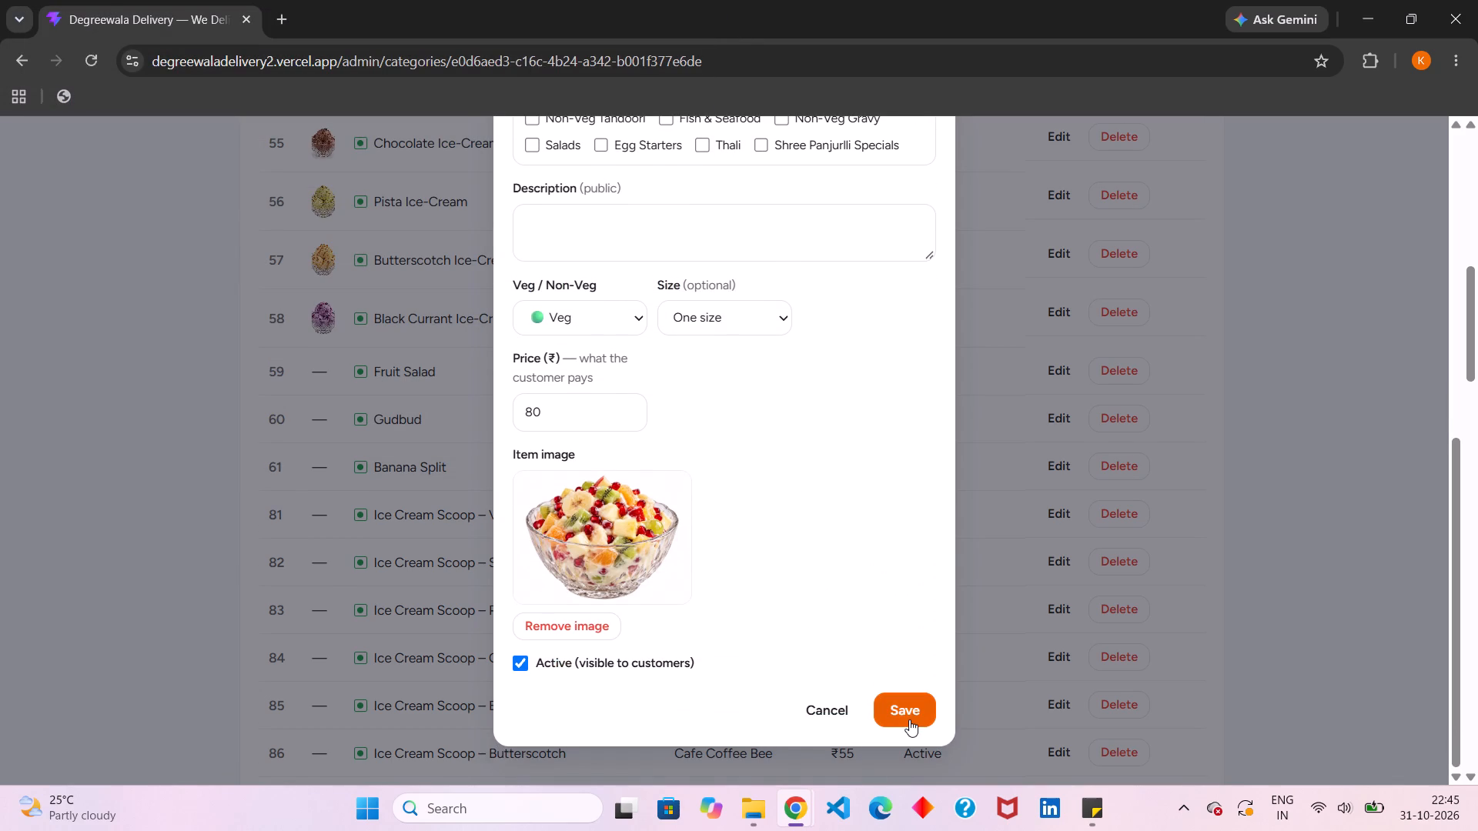
click(906, 715)
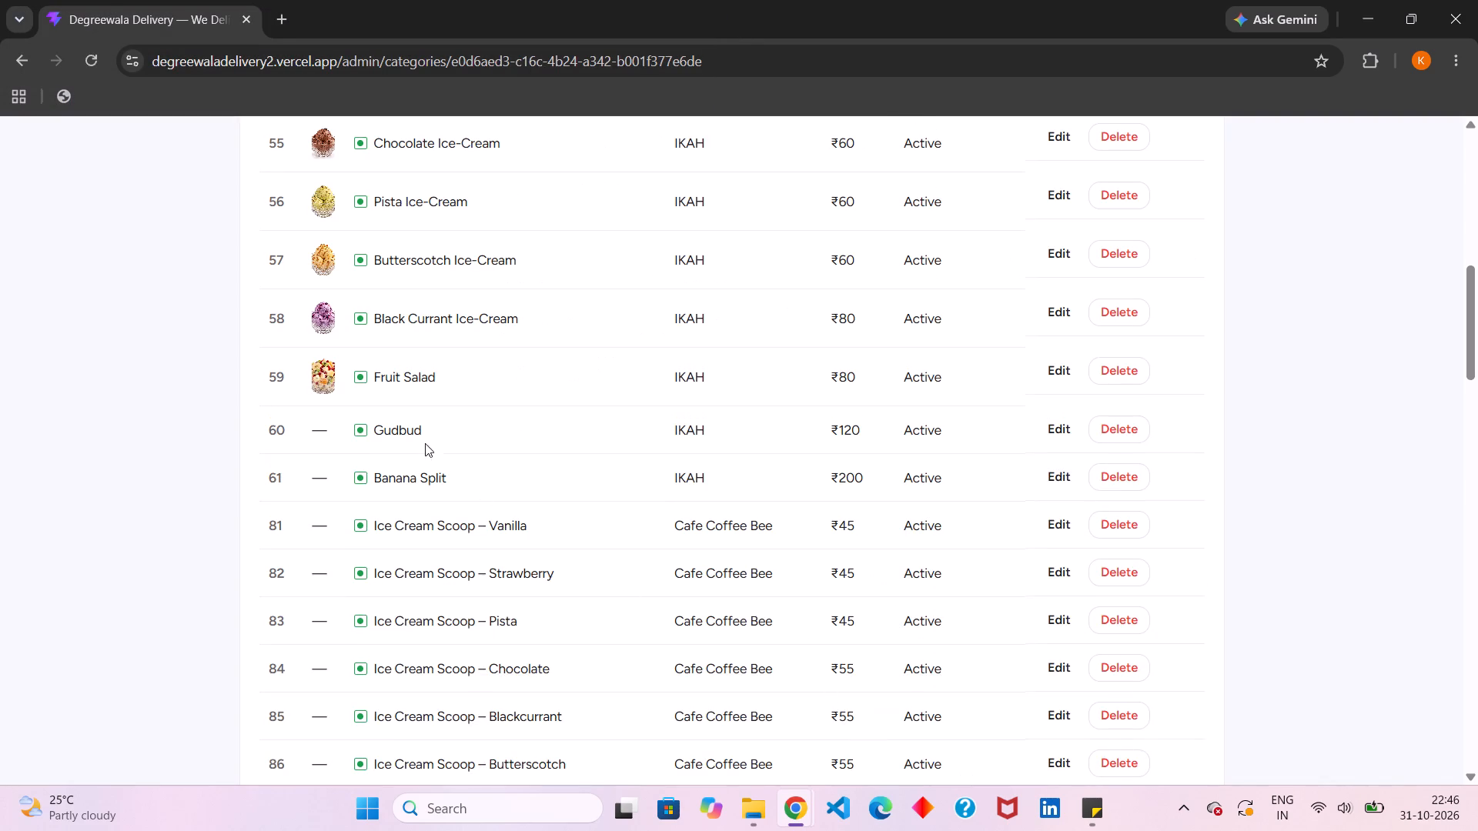
Upload gudbud ice cream, found by searching Downloads for "gudbud", as the Gudbud item's image and save the item.
click(1050, 433)
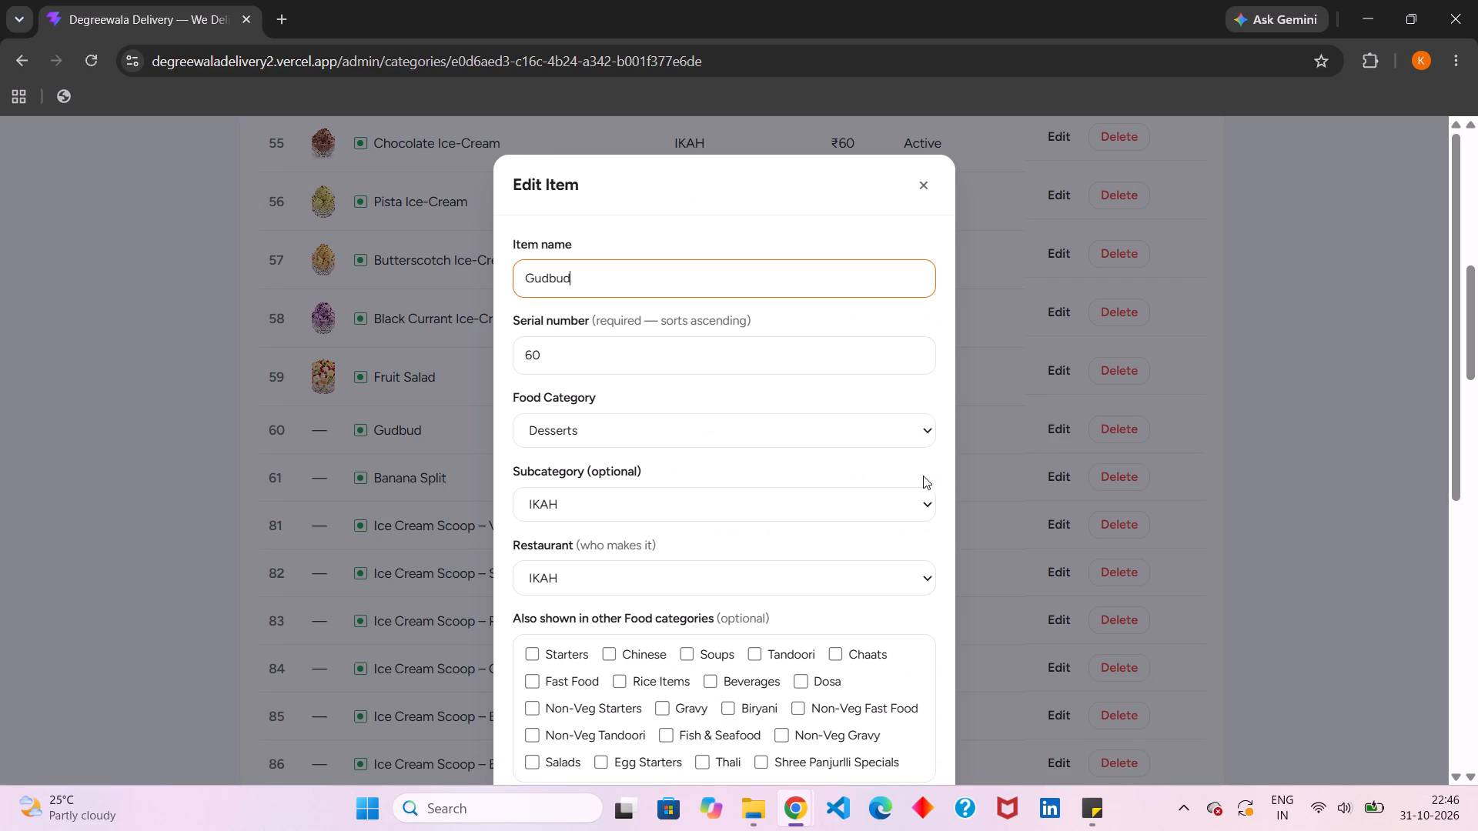
scroll(634, 481, down, 7)
click(564, 626)
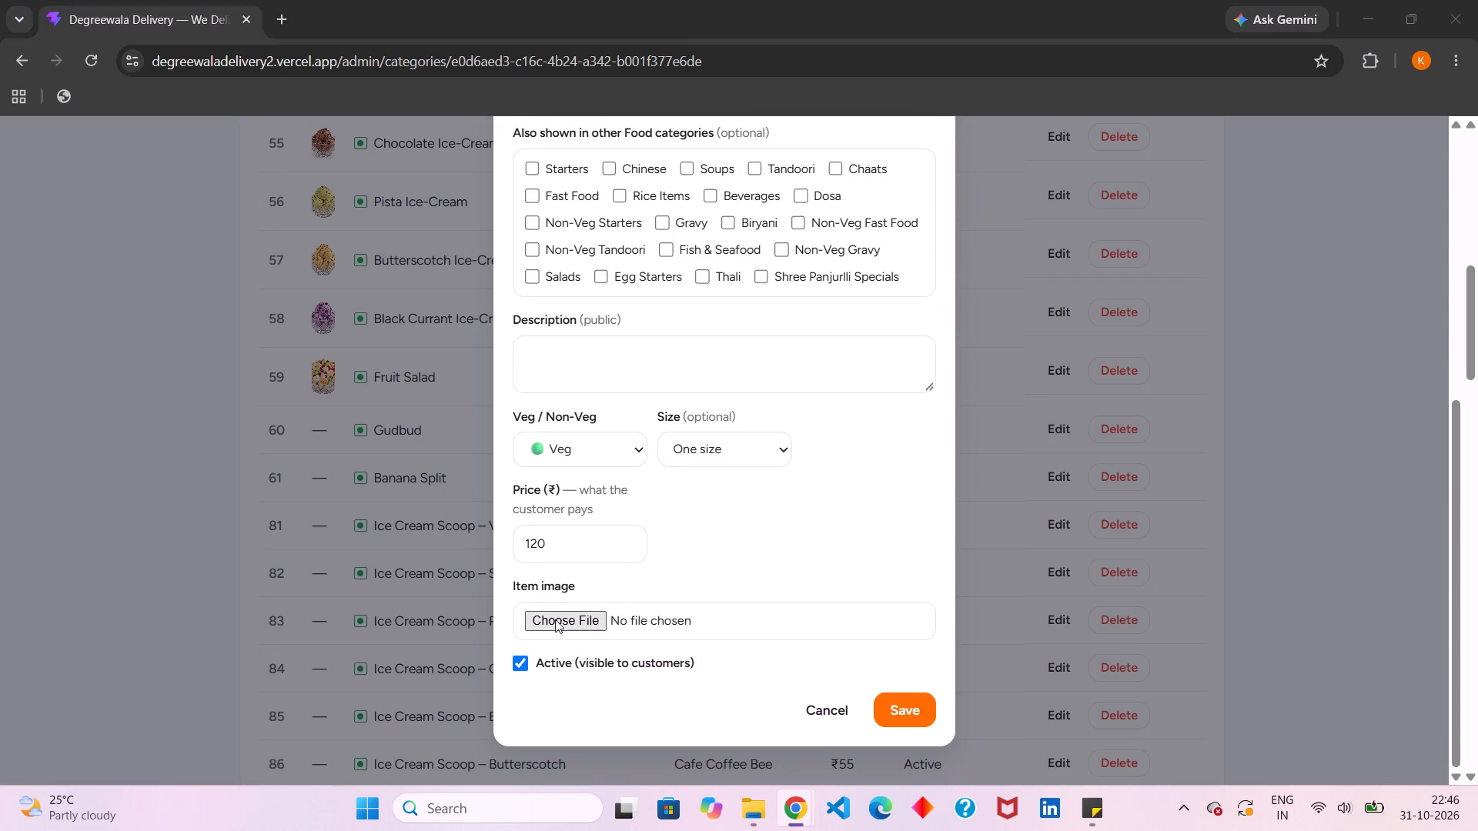
click(604, 50)
text(gu)
key(d)
text(bu)
key(d)
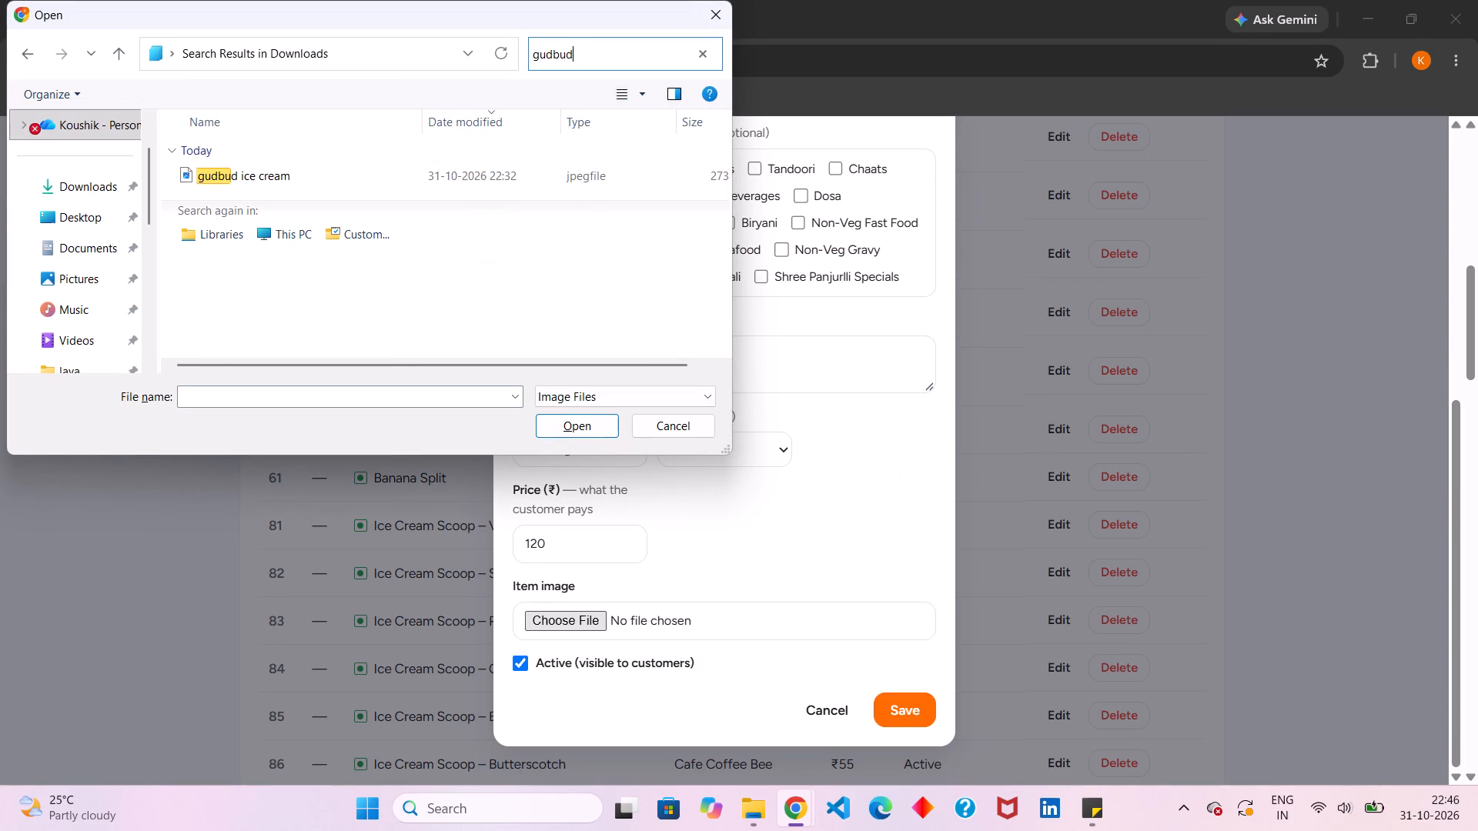
double_click(336, 177)
scroll(701, 527, down, 7)
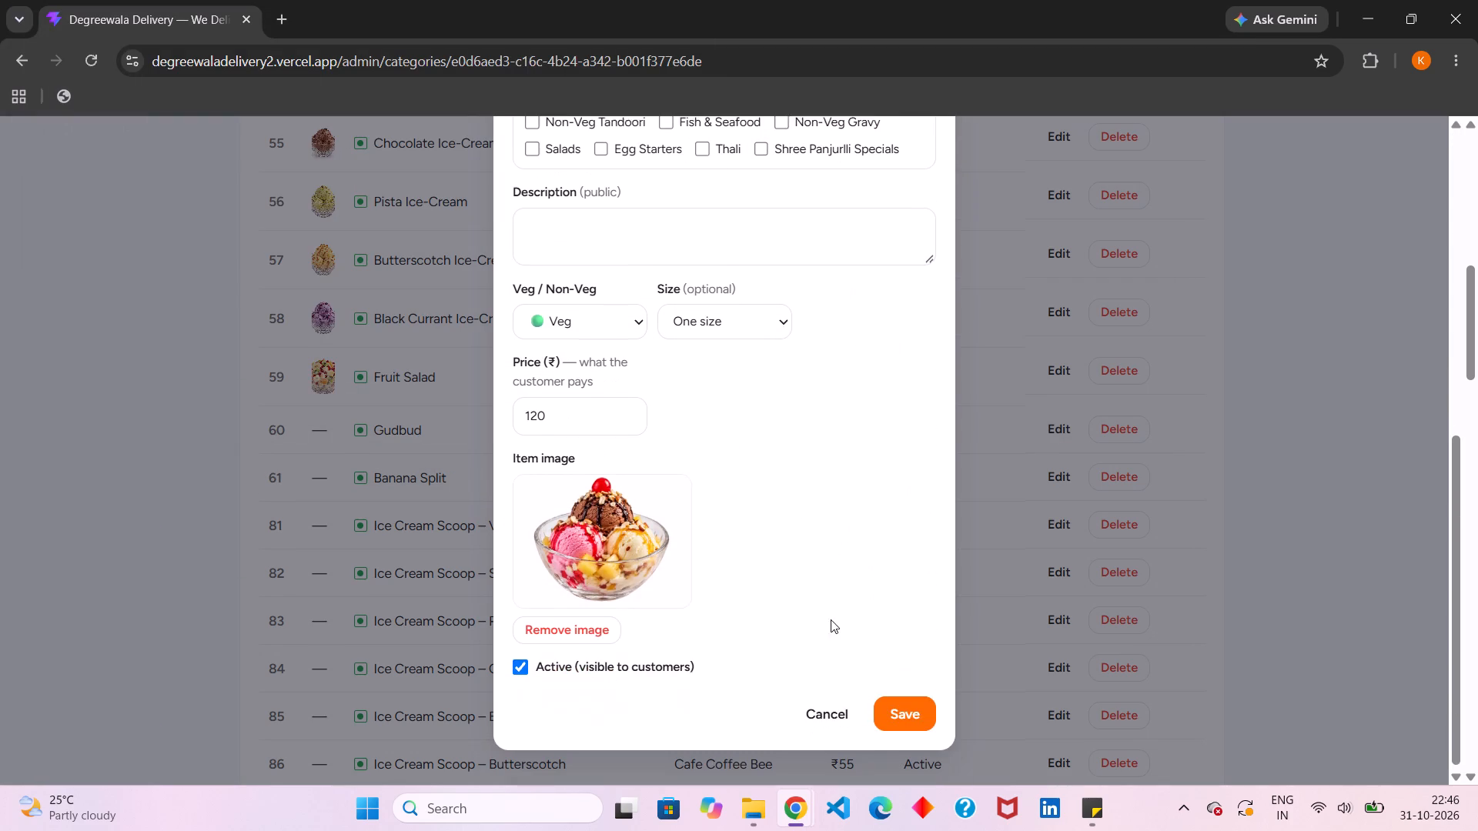
click(899, 706)
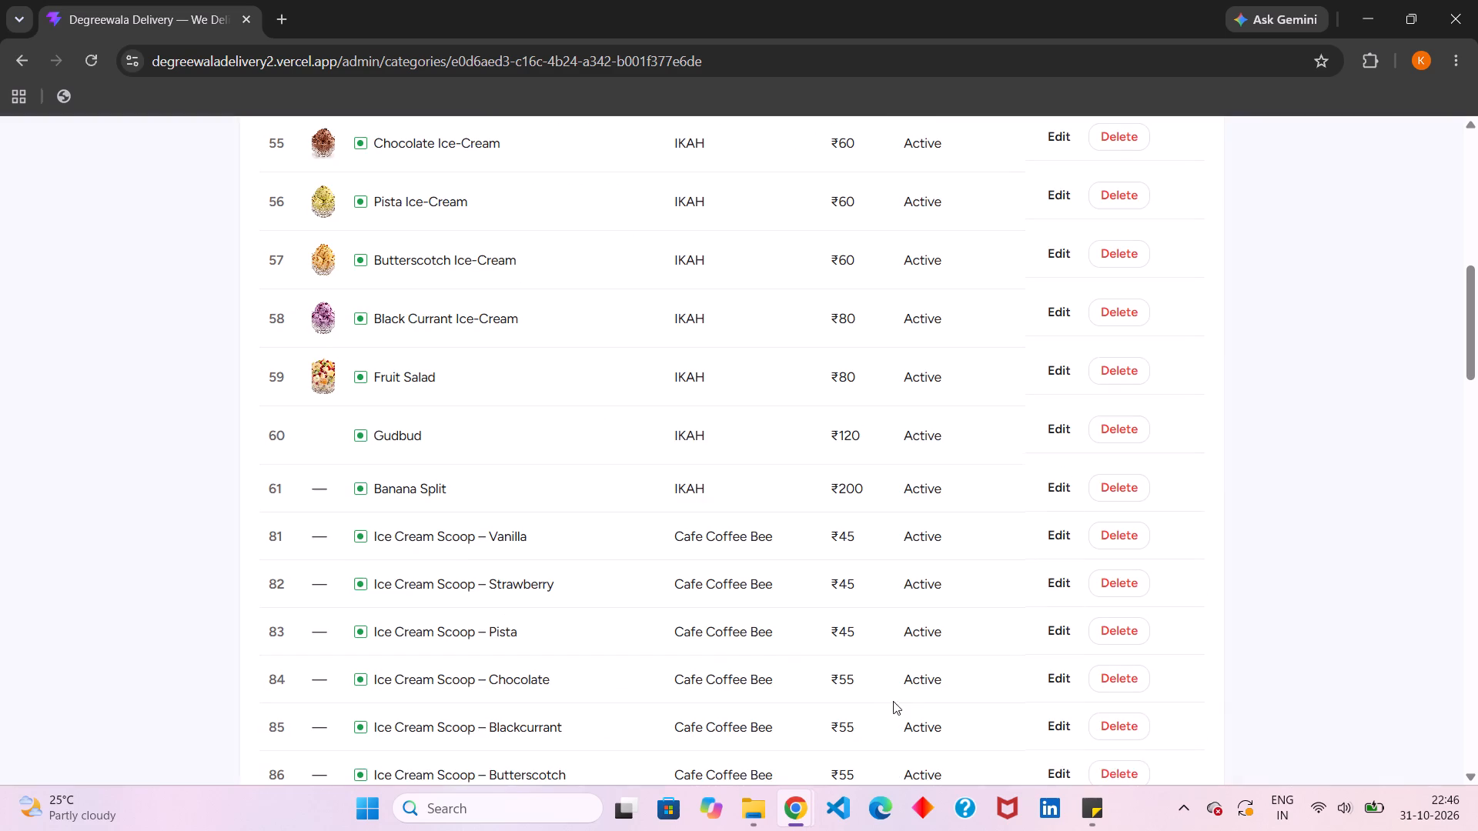
Search Downloads for "banana", attach the banana split picture to the Banana Split item, and save it.
click(1055, 491)
scroll(645, 463, down, 5)
click(570, 620)
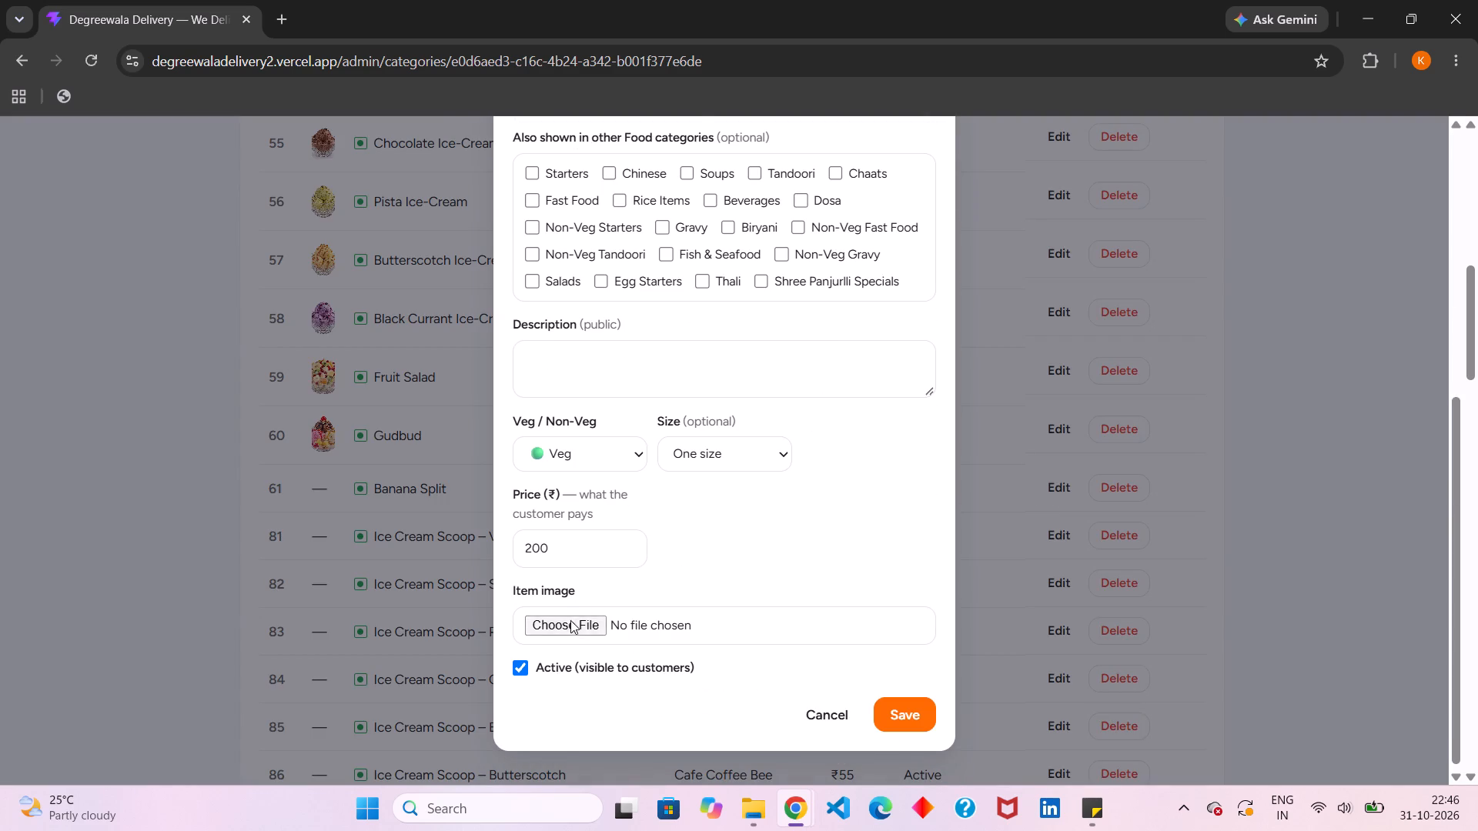
click(603, 50)
key(b)
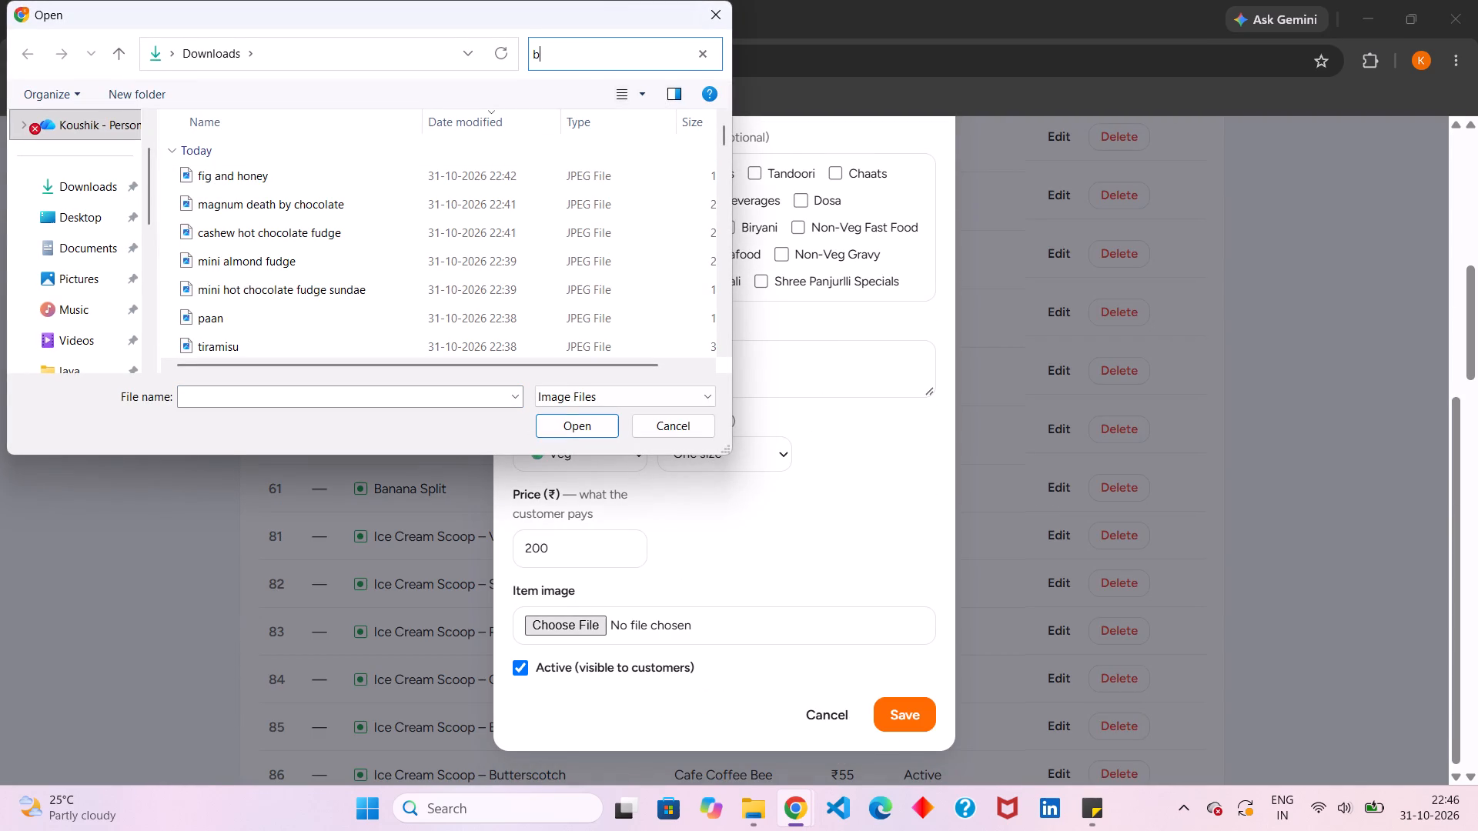
text(an)
click(585, 62)
text(ana)
double_click(337, 175)
scroll(705, 577, down, 5)
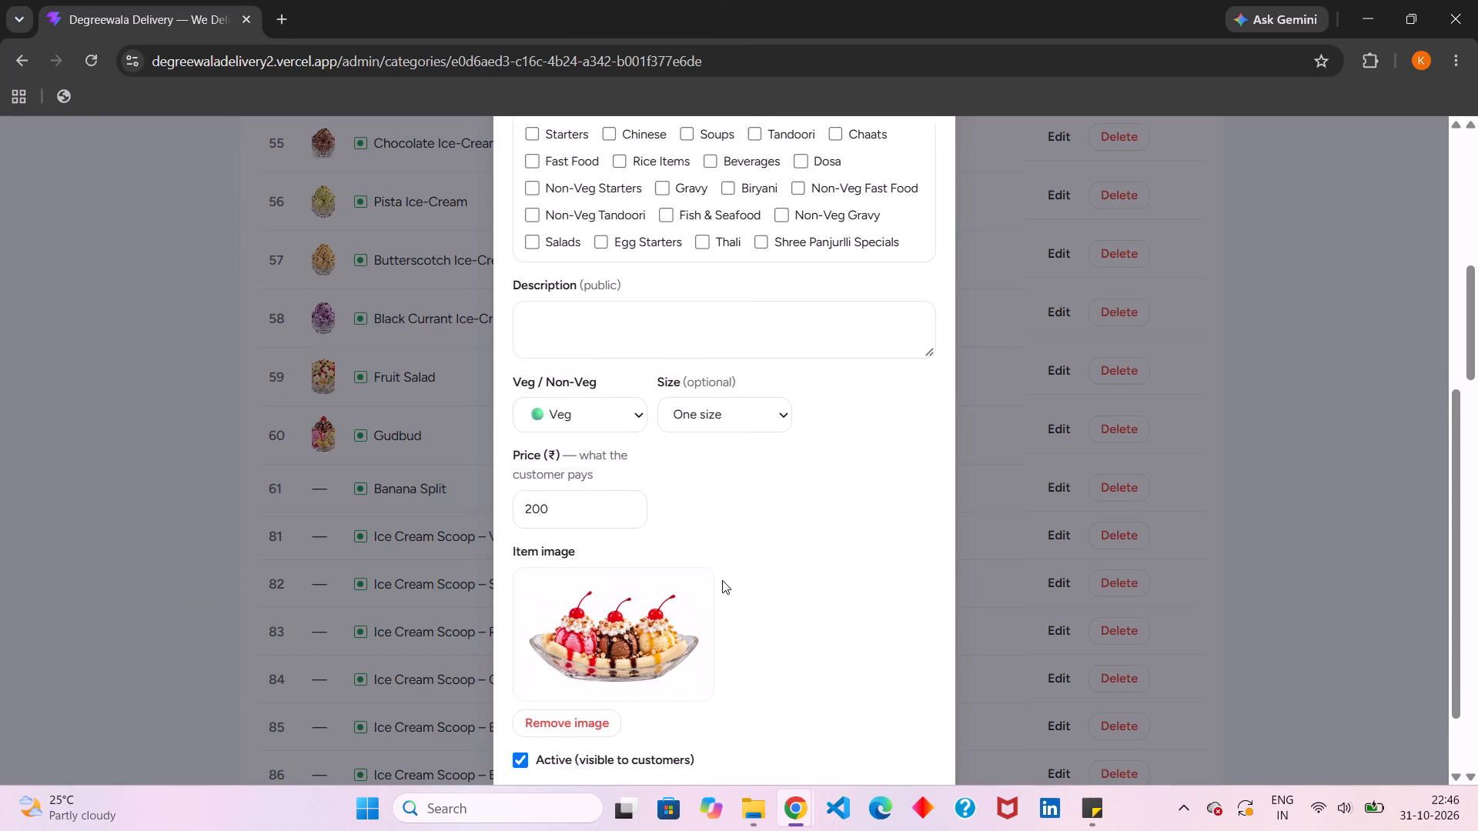
scroll(722, 580, down, 1)
click(903, 716)
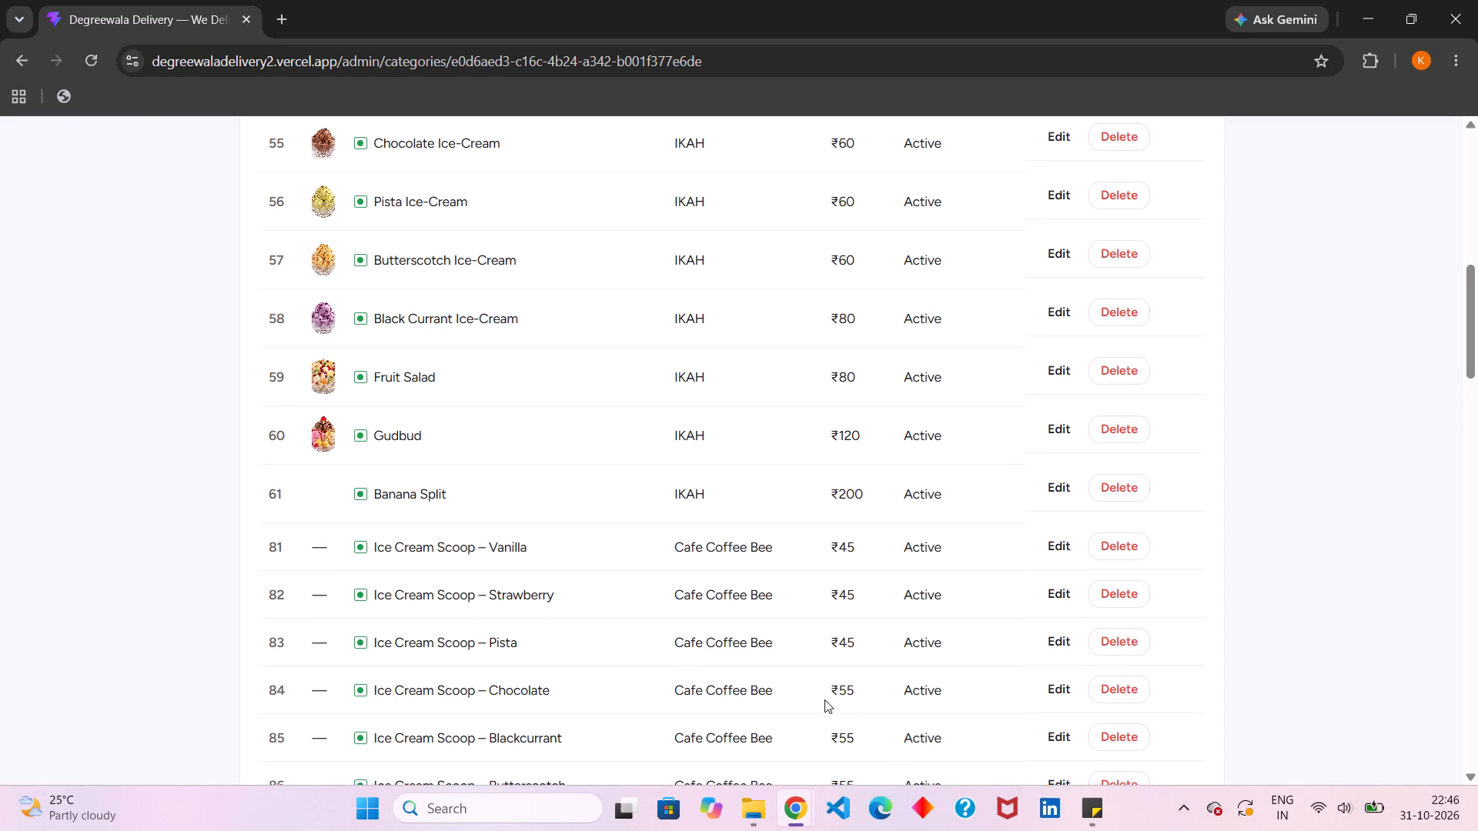
Upload vanilla_ice_cream, found by searching Downloads for "vanill", as the Ice Cream Scoop – Vanilla item's image and save the item.
click(1051, 542)
scroll(757, 524, down, 5)
click(582, 629)
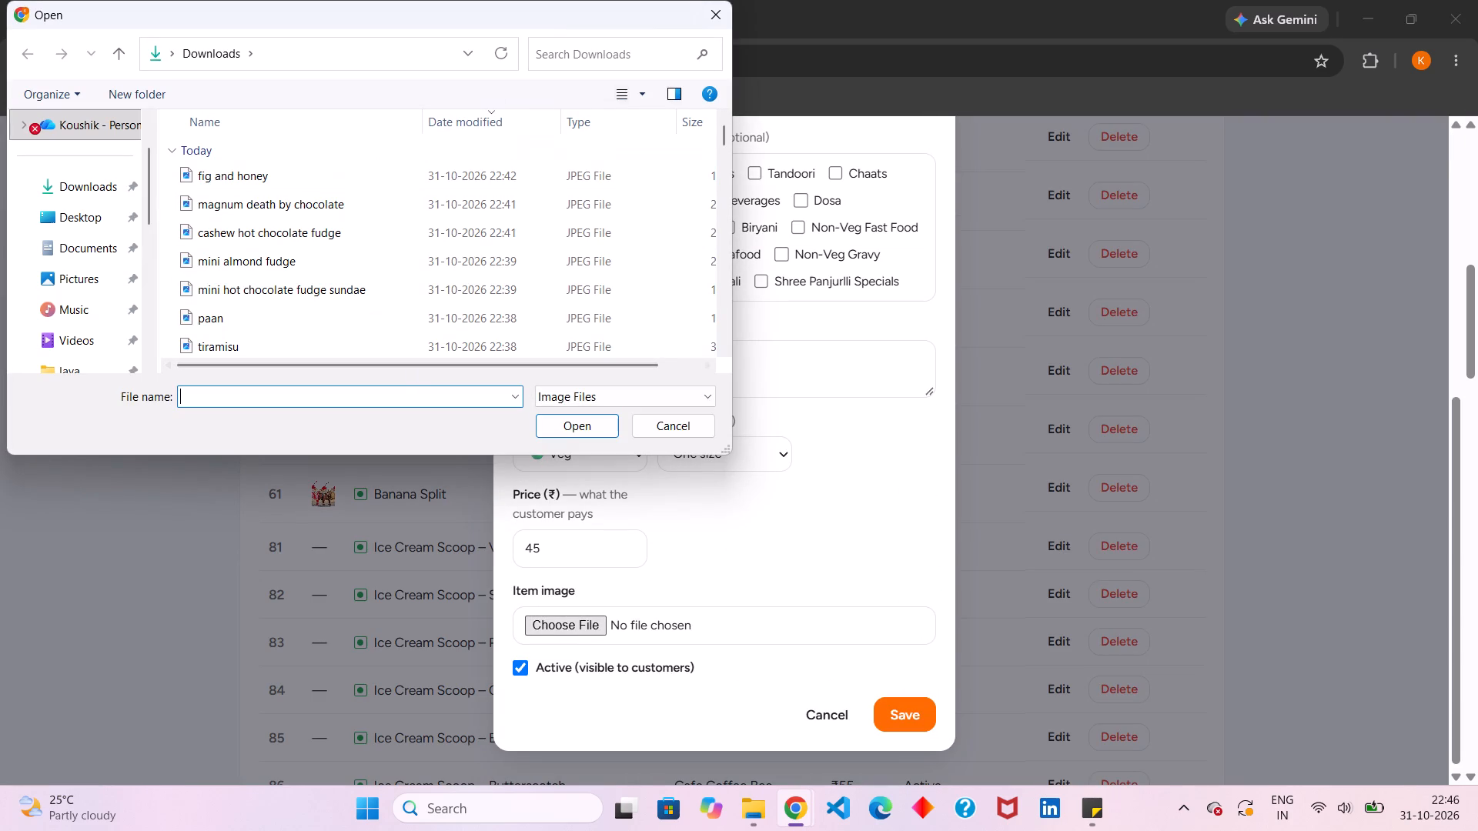
click(602, 52)
key(v)
text(an)
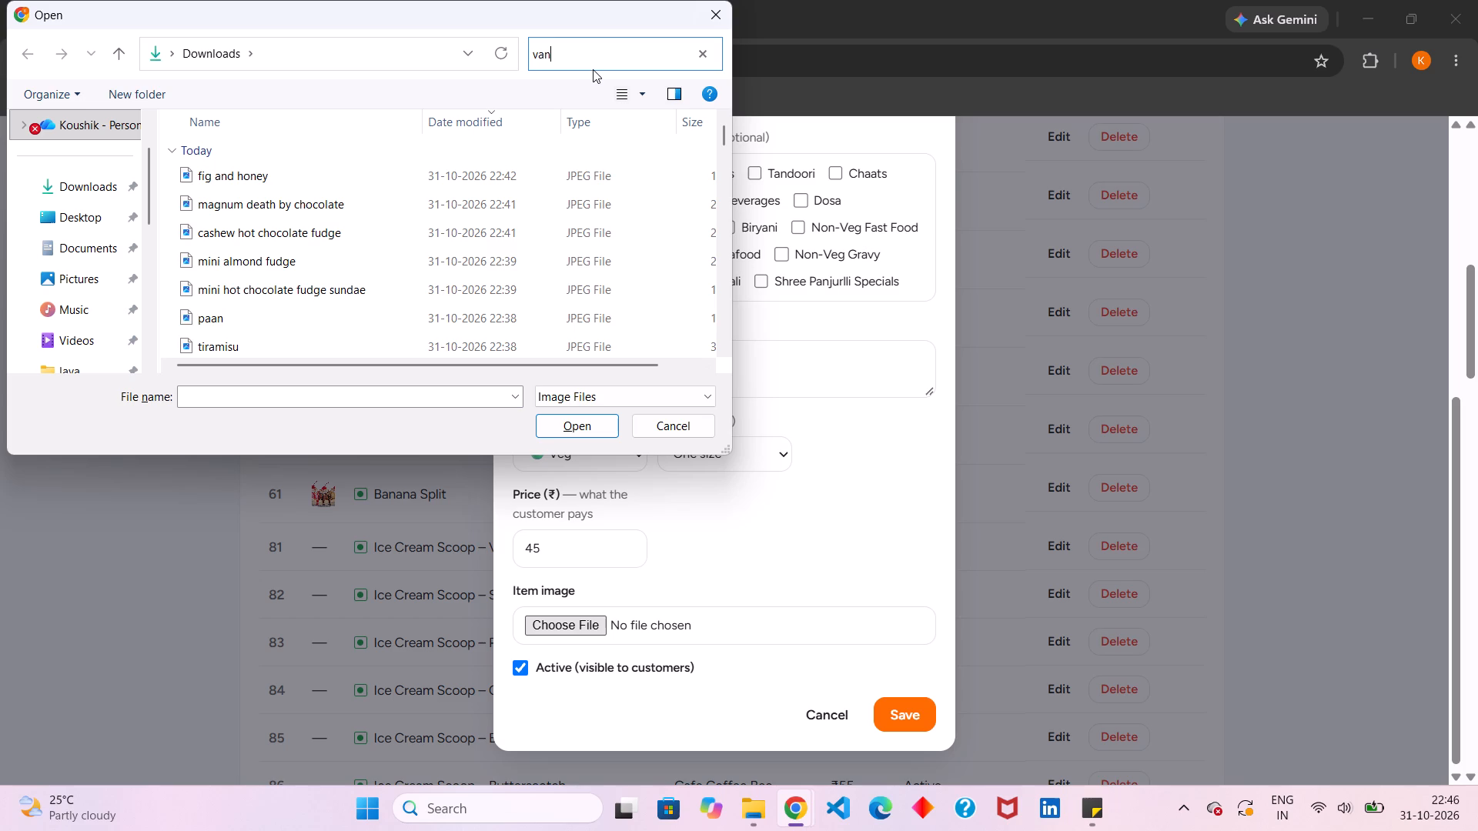
text(ill)
double_click(299, 174)
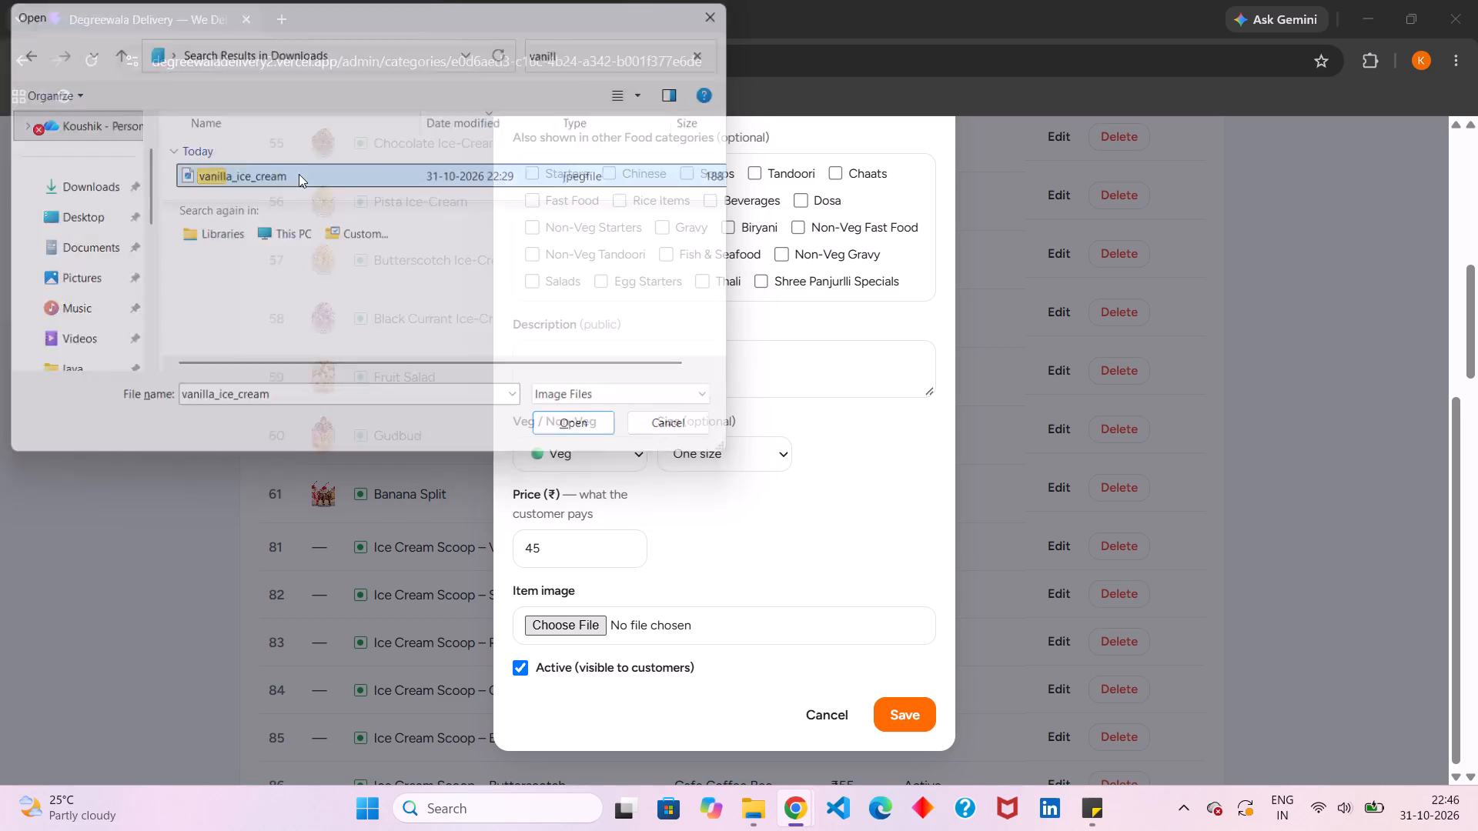
scroll(725, 451, down, 6)
click(892, 714)
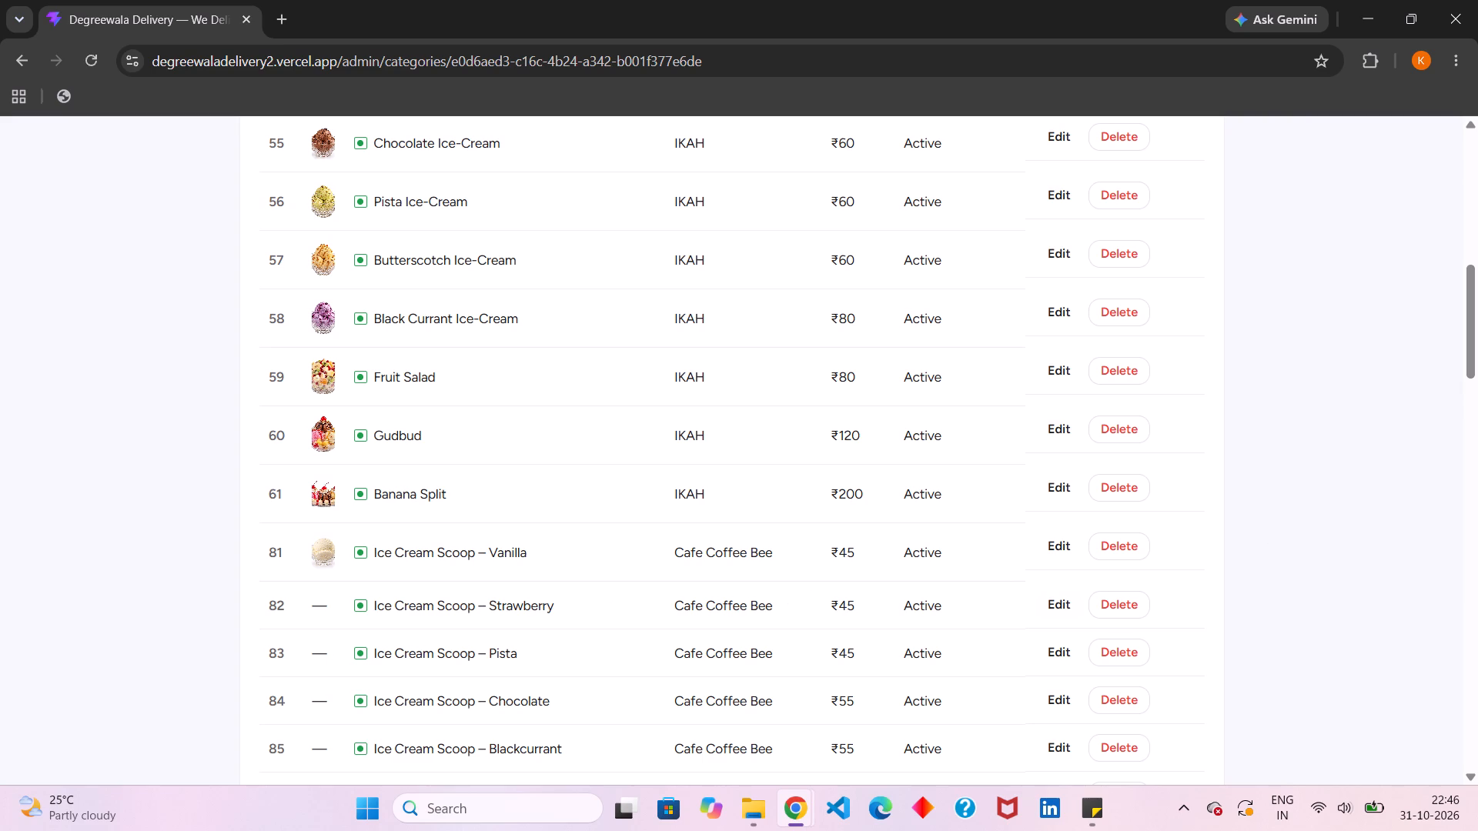
Edit Ice Cream Scoop – Strawberry to use strawberry_ice_cream, found by searching Downloads for "straw", and save it.
click(1046, 602)
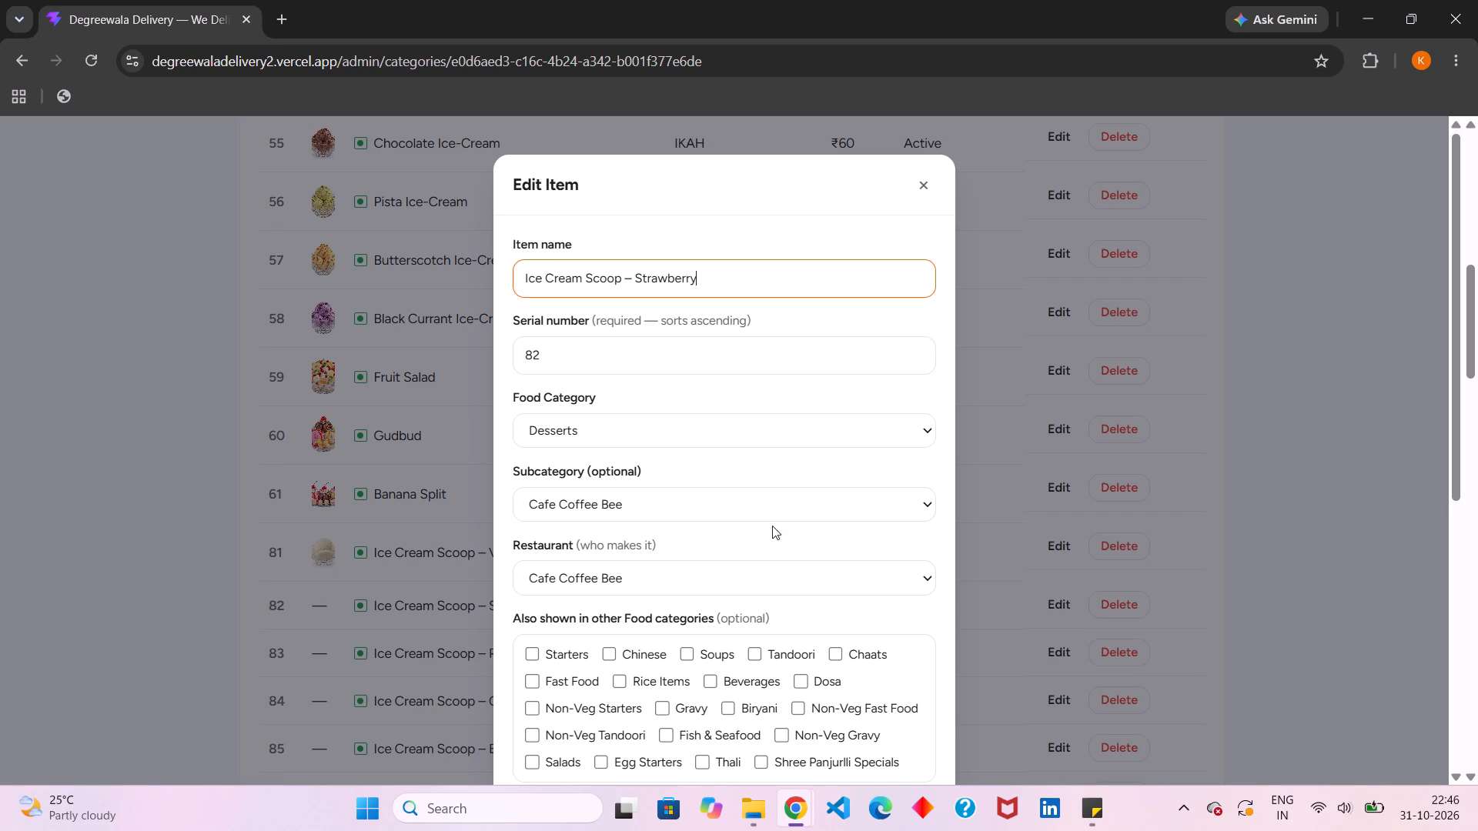
scroll(757, 523, down, 7)
click(570, 616)
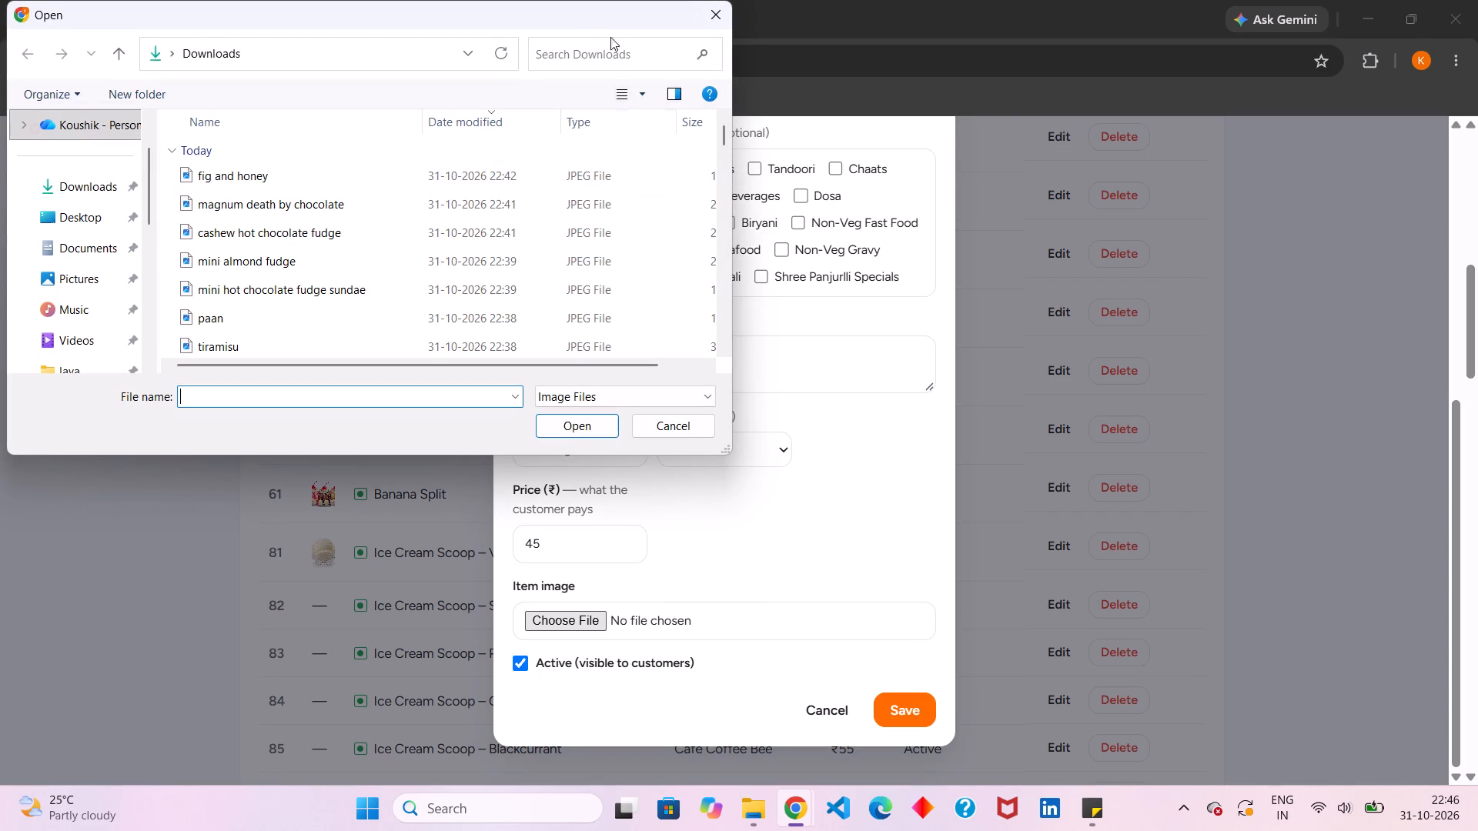
click(586, 55)
text(stra)
key(w)
double_click(313, 176)
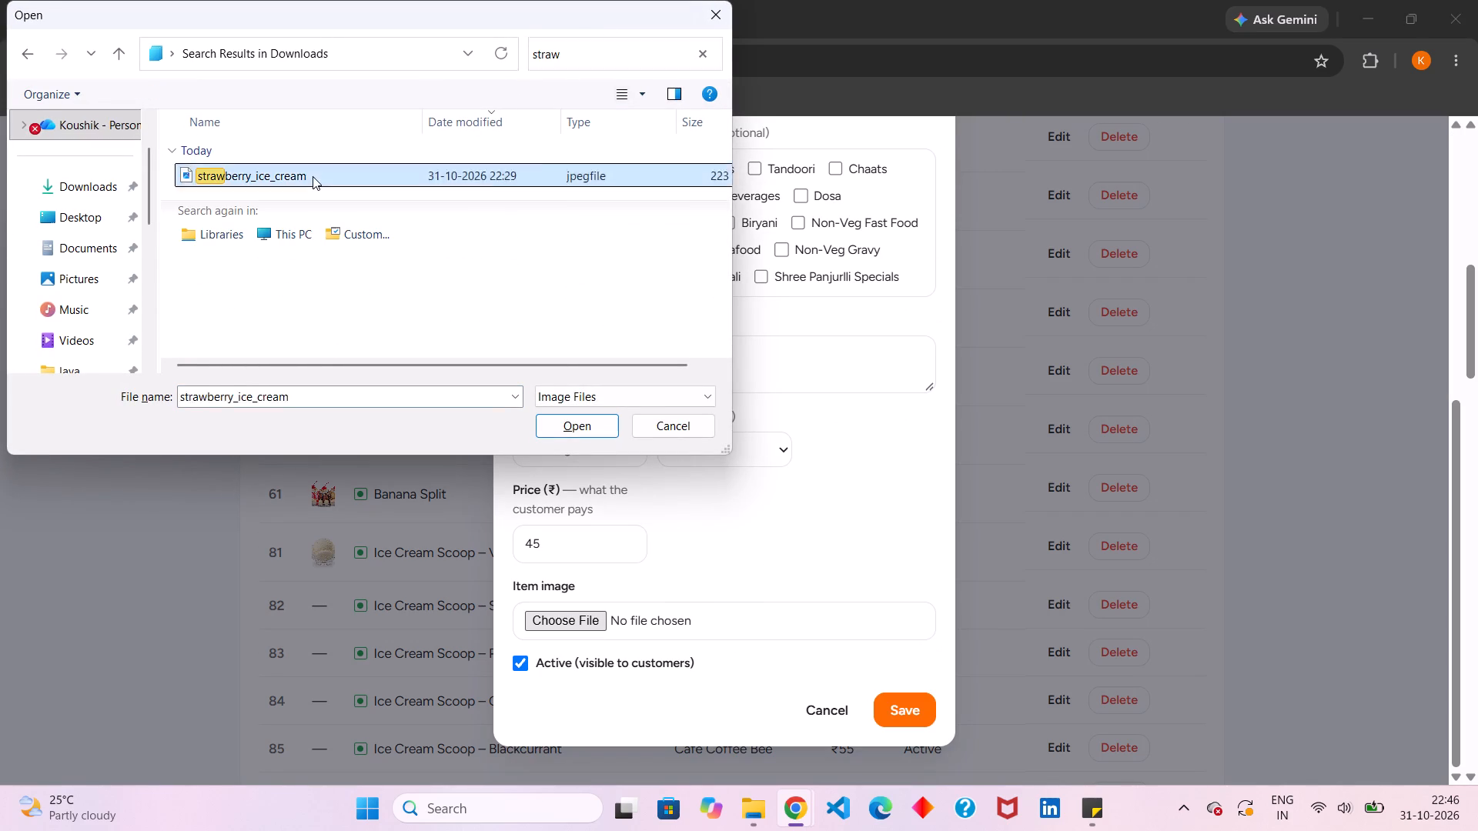
scroll(724, 622, down, 6)
click(926, 709)
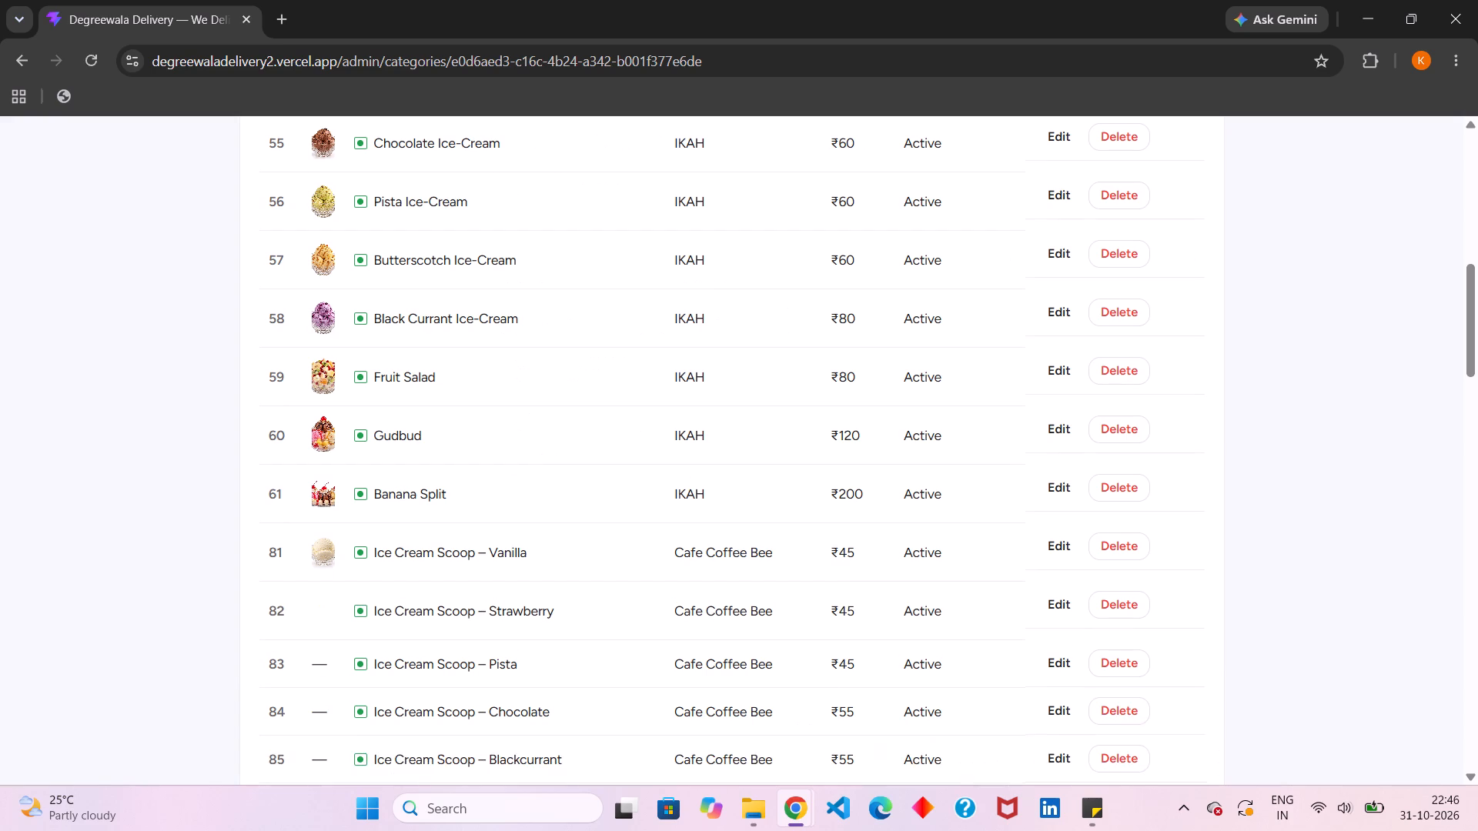
Find the pista ice cream picture in Downloads by searching "pist", upload it to Ice Cream Scoop – Pista, and save.
click(1047, 661)
scroll(687, 481, down, 8)
click(557, 629)
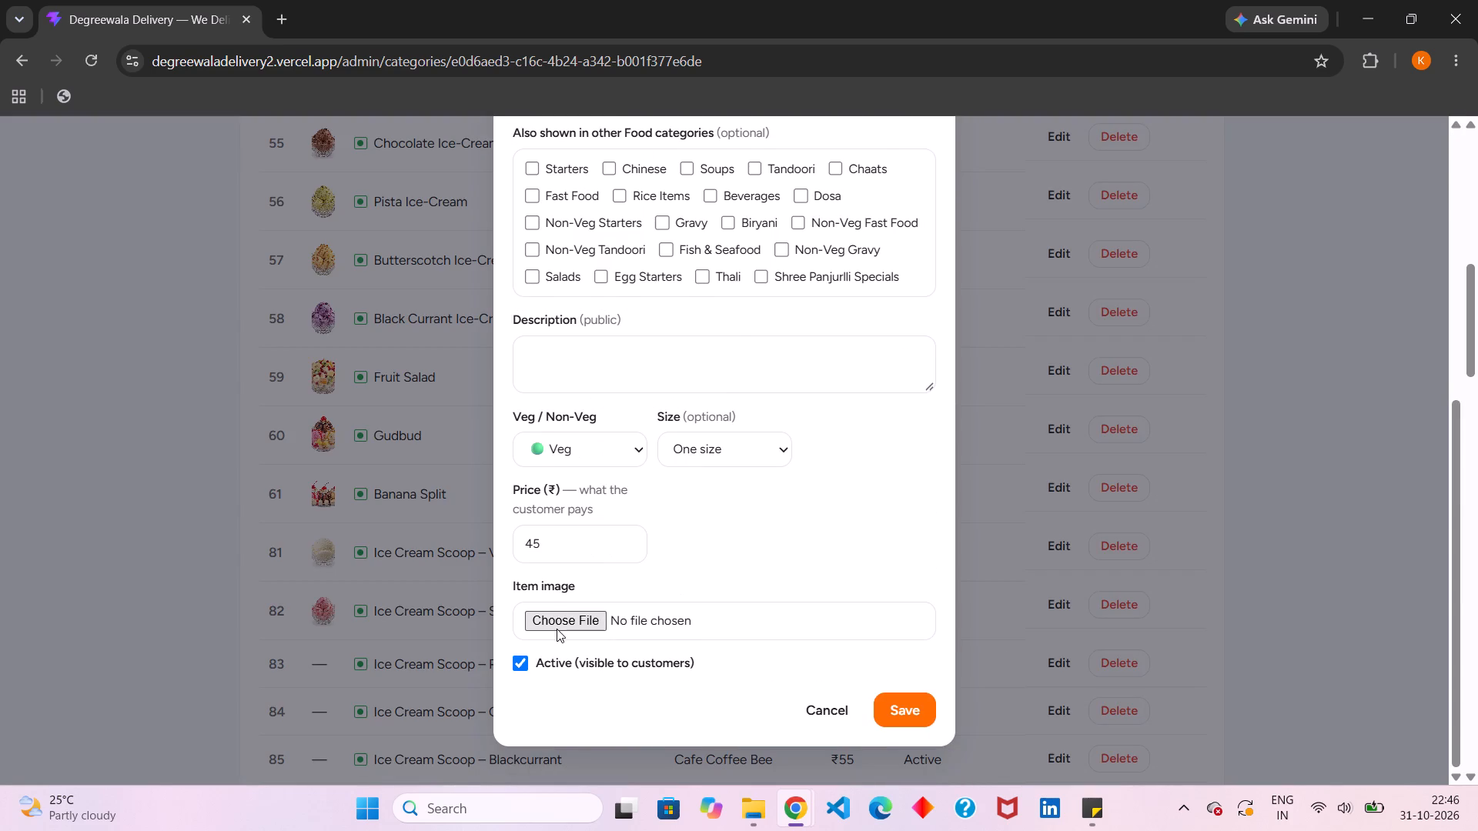
click(563, 52)
key(p)
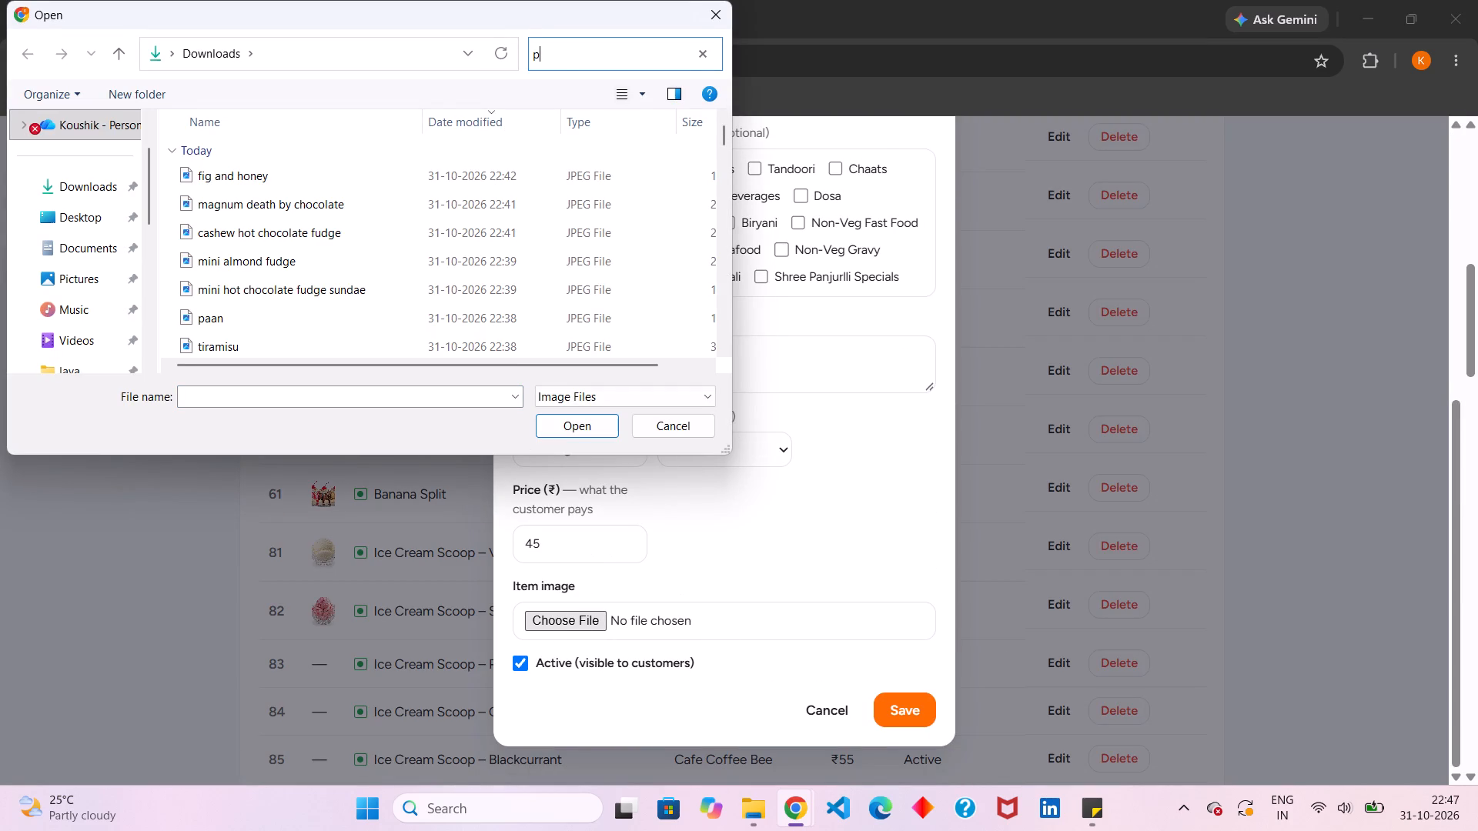
key(i)
text(st)
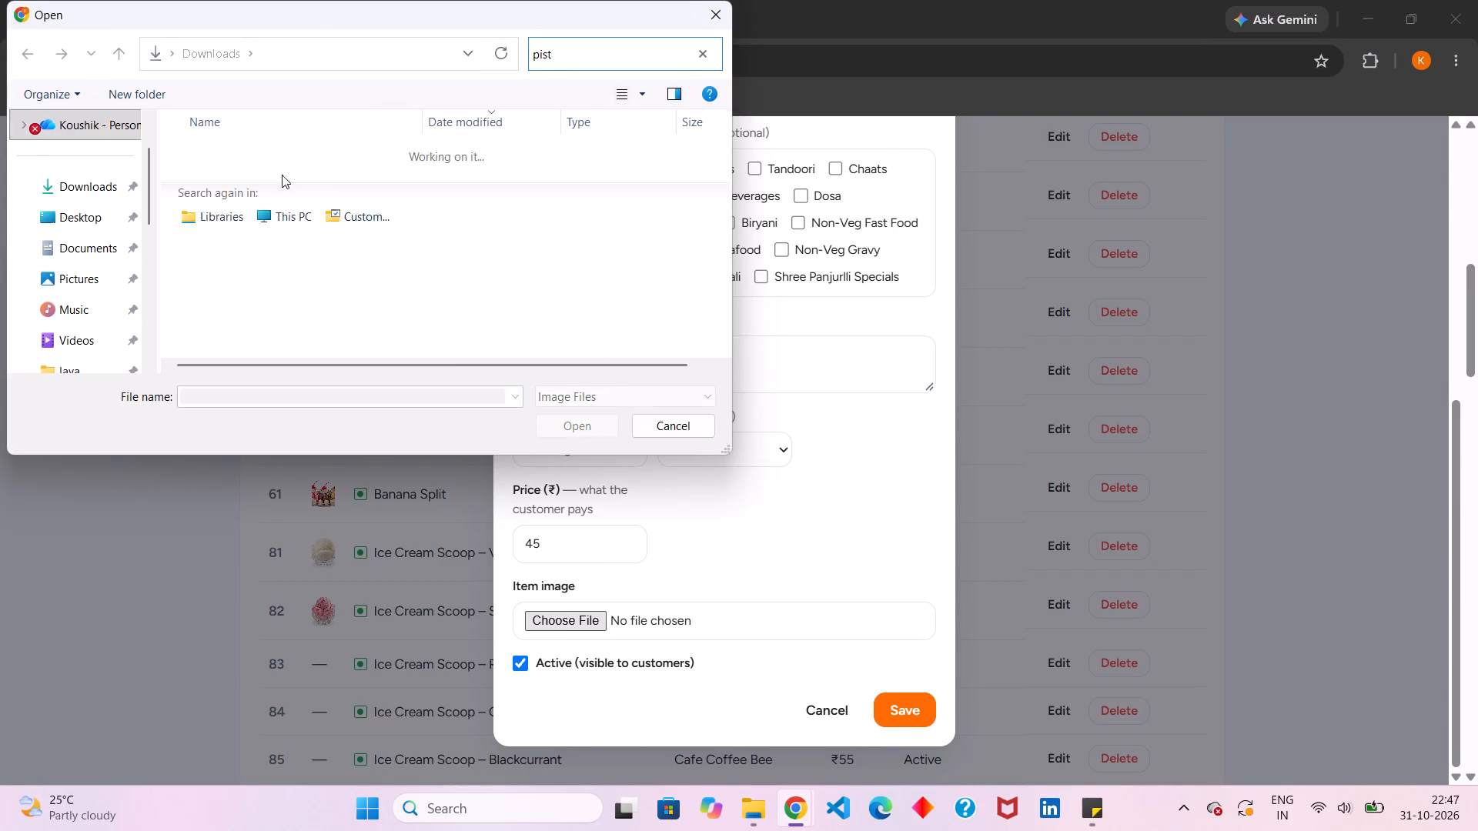
double_click(268, 175)
scroll(739, 516, down, 6)
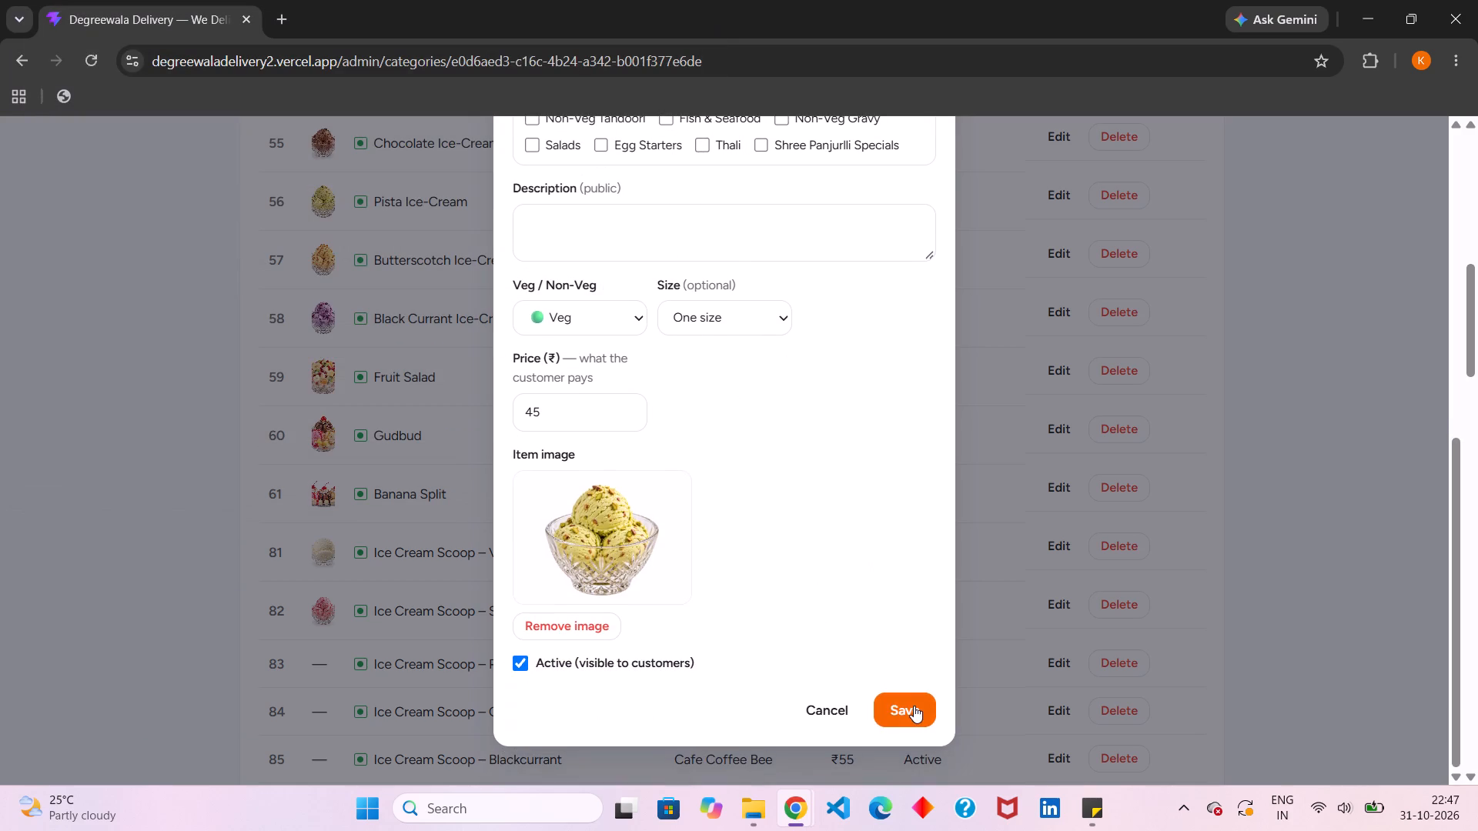
click(913, 713)
Search Downloads for "chocolate", attach chocolate_ice_cream to the Ice Cream Scoop – Chocolate item, and save it.
scroll(572, 662, down, 2)
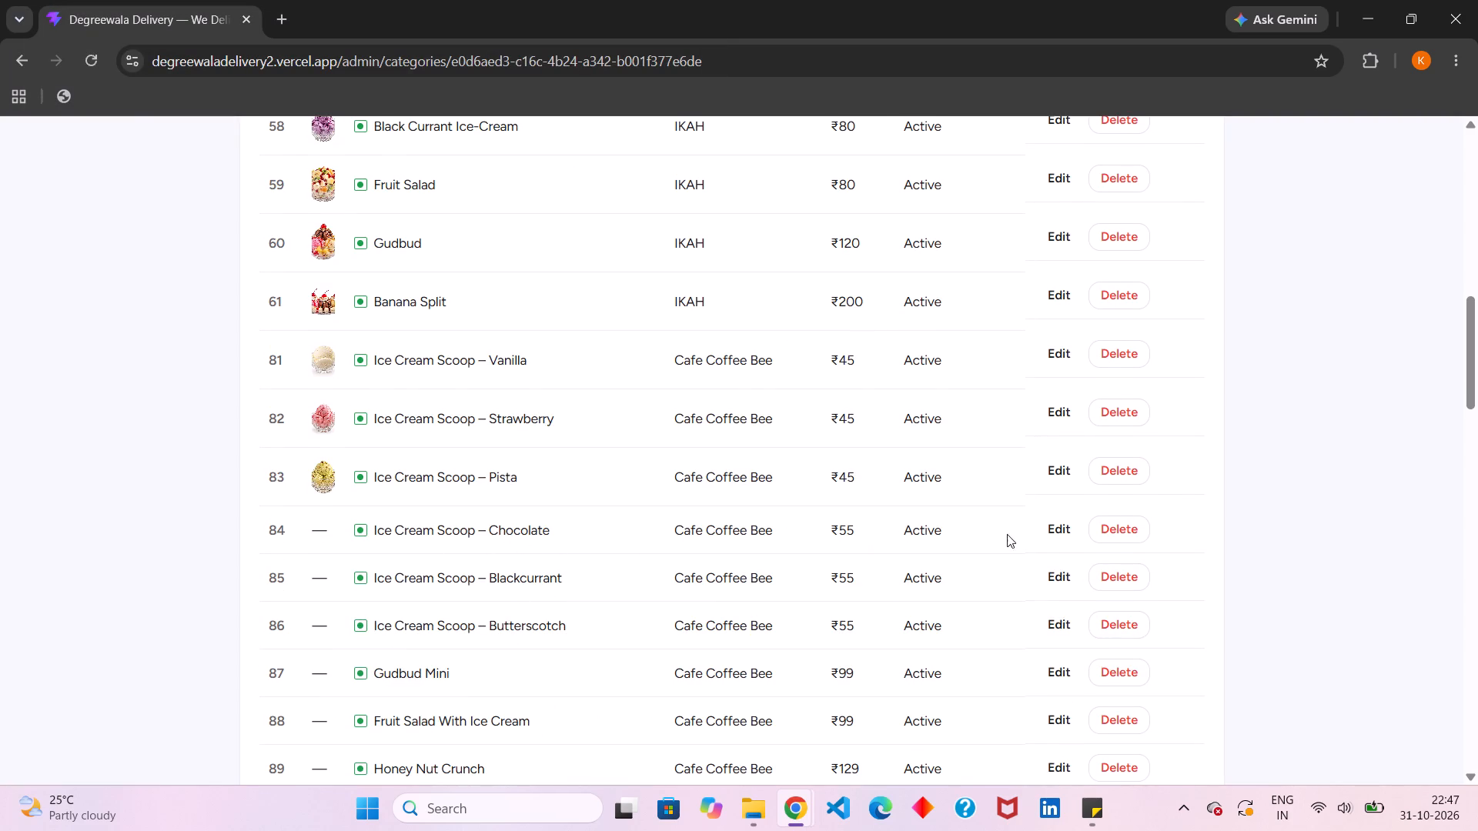
click(1050, 532)
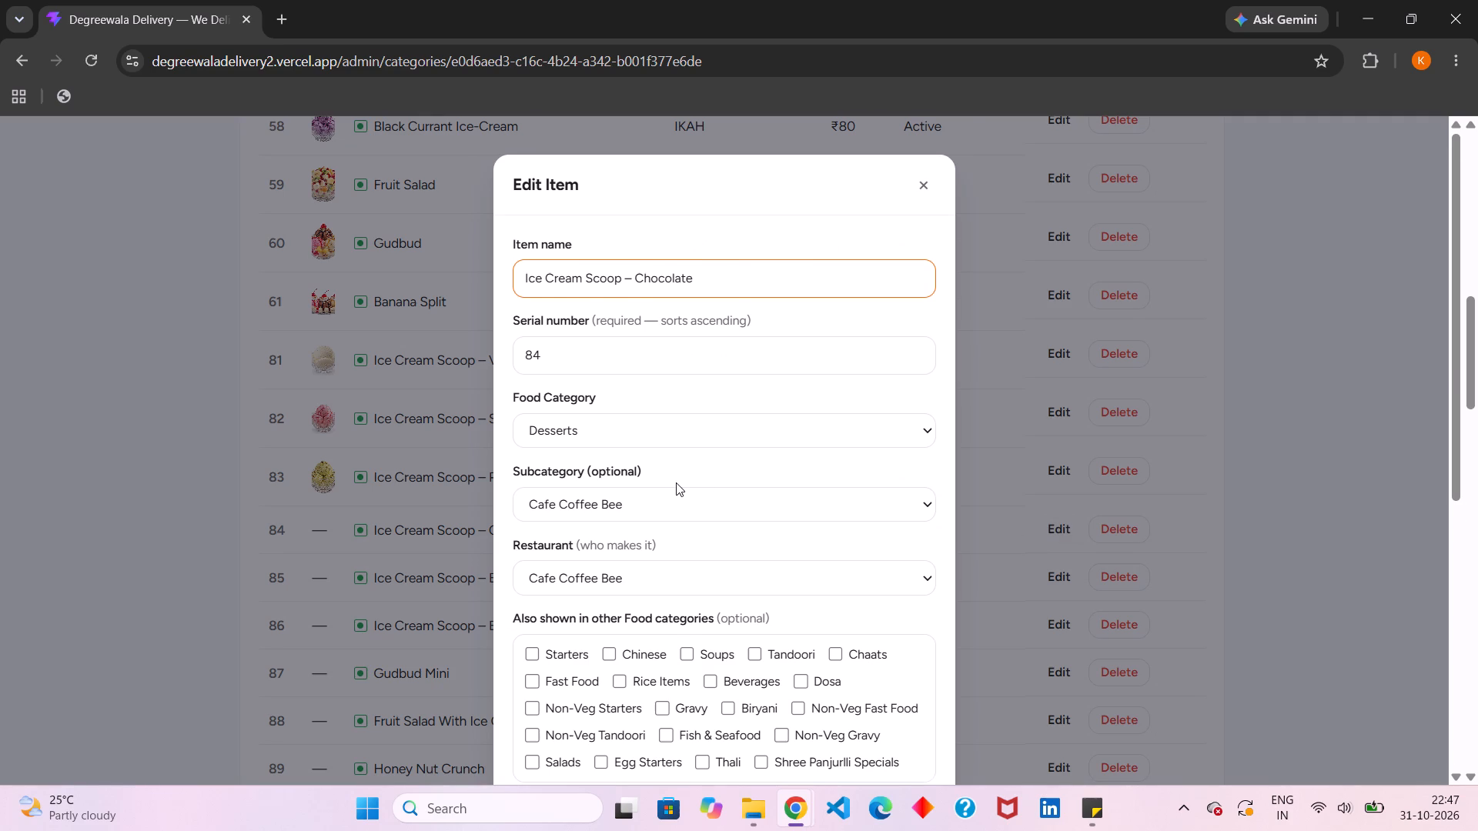
scroll(676, 482, down, 6)
click(556, 626)
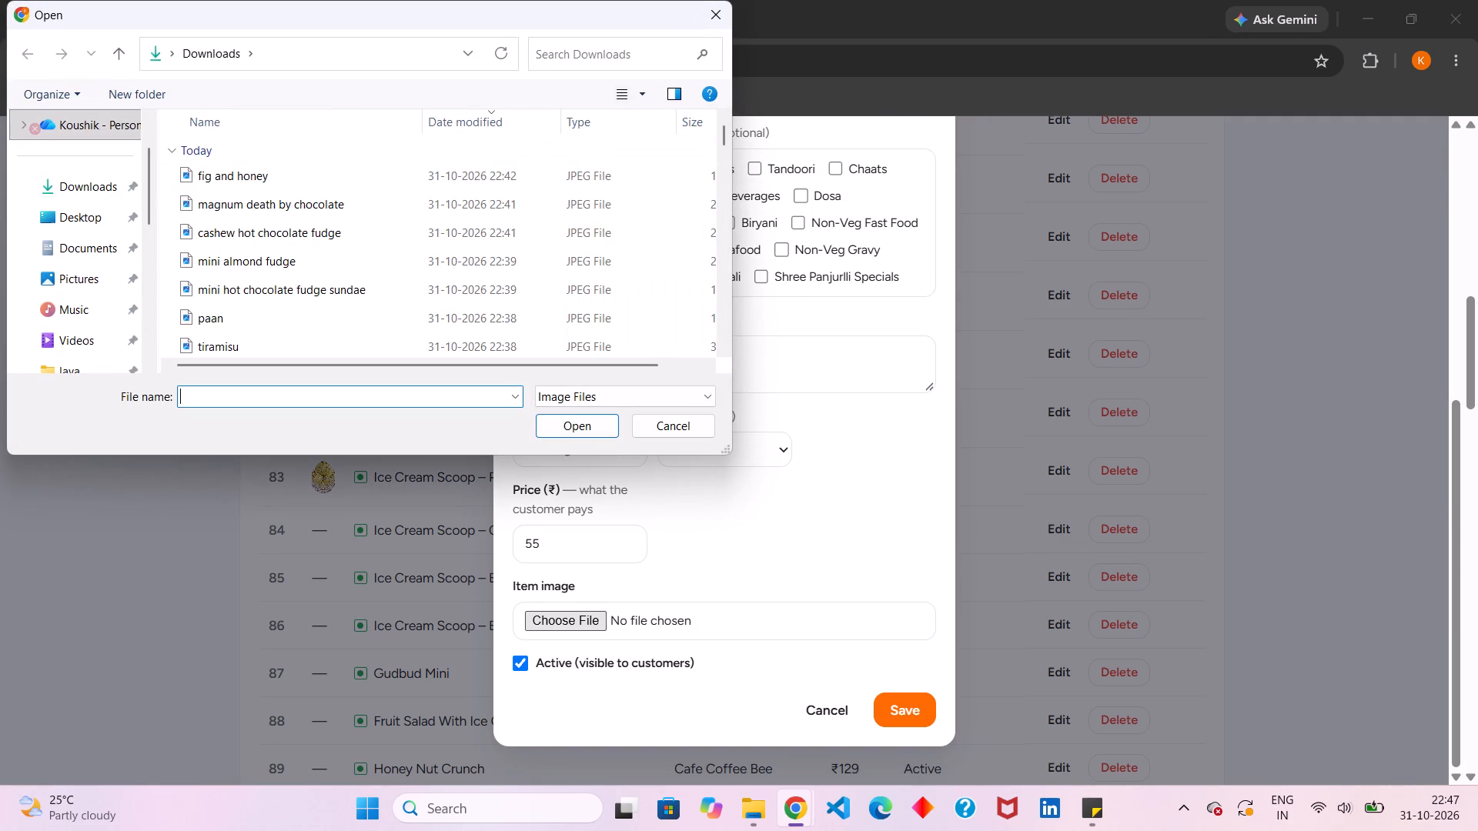
click(576, 58)
key(c)
key(h)
key(o)
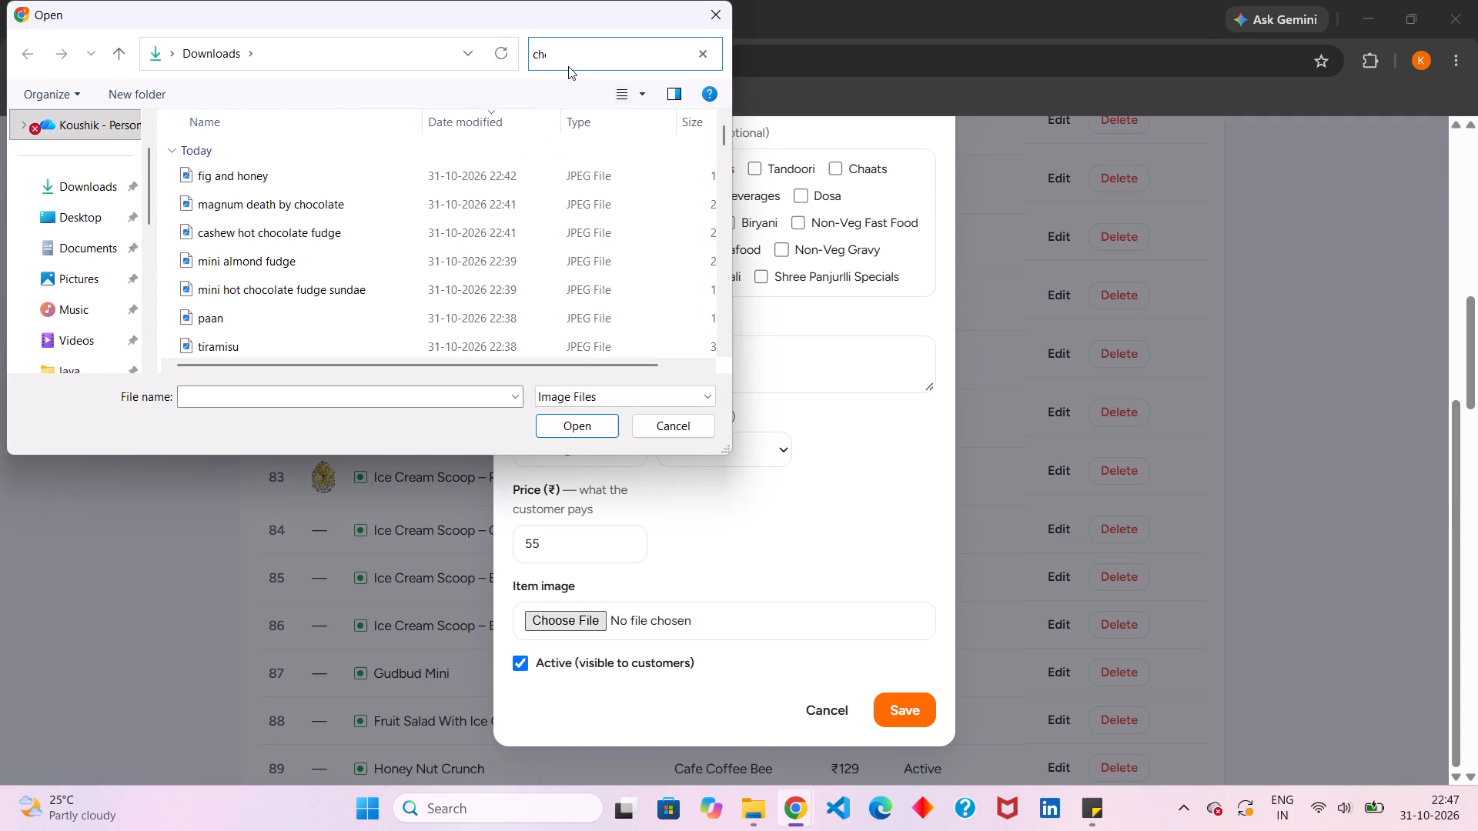
key(c)
key(o)
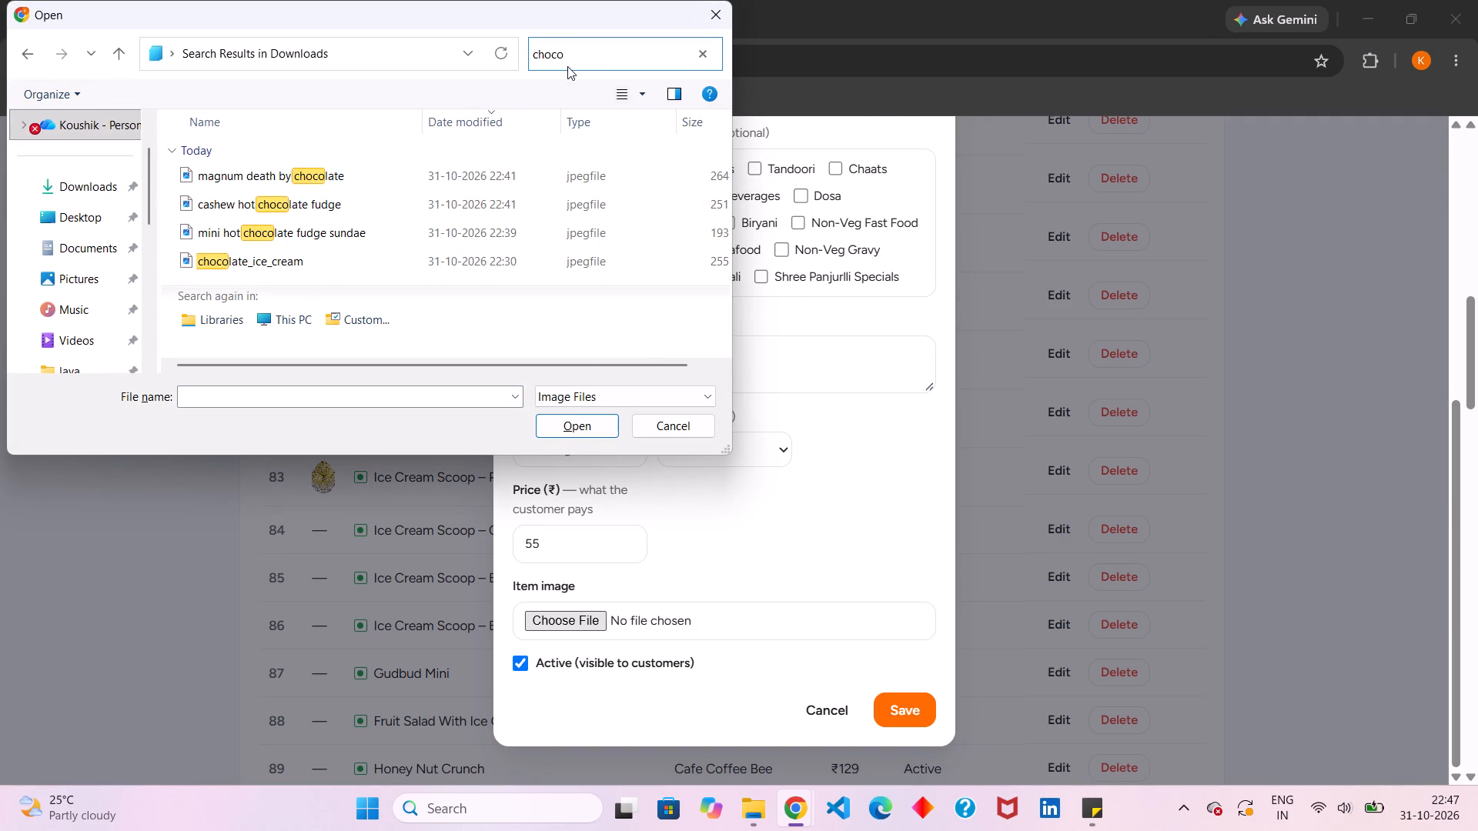
text(late)
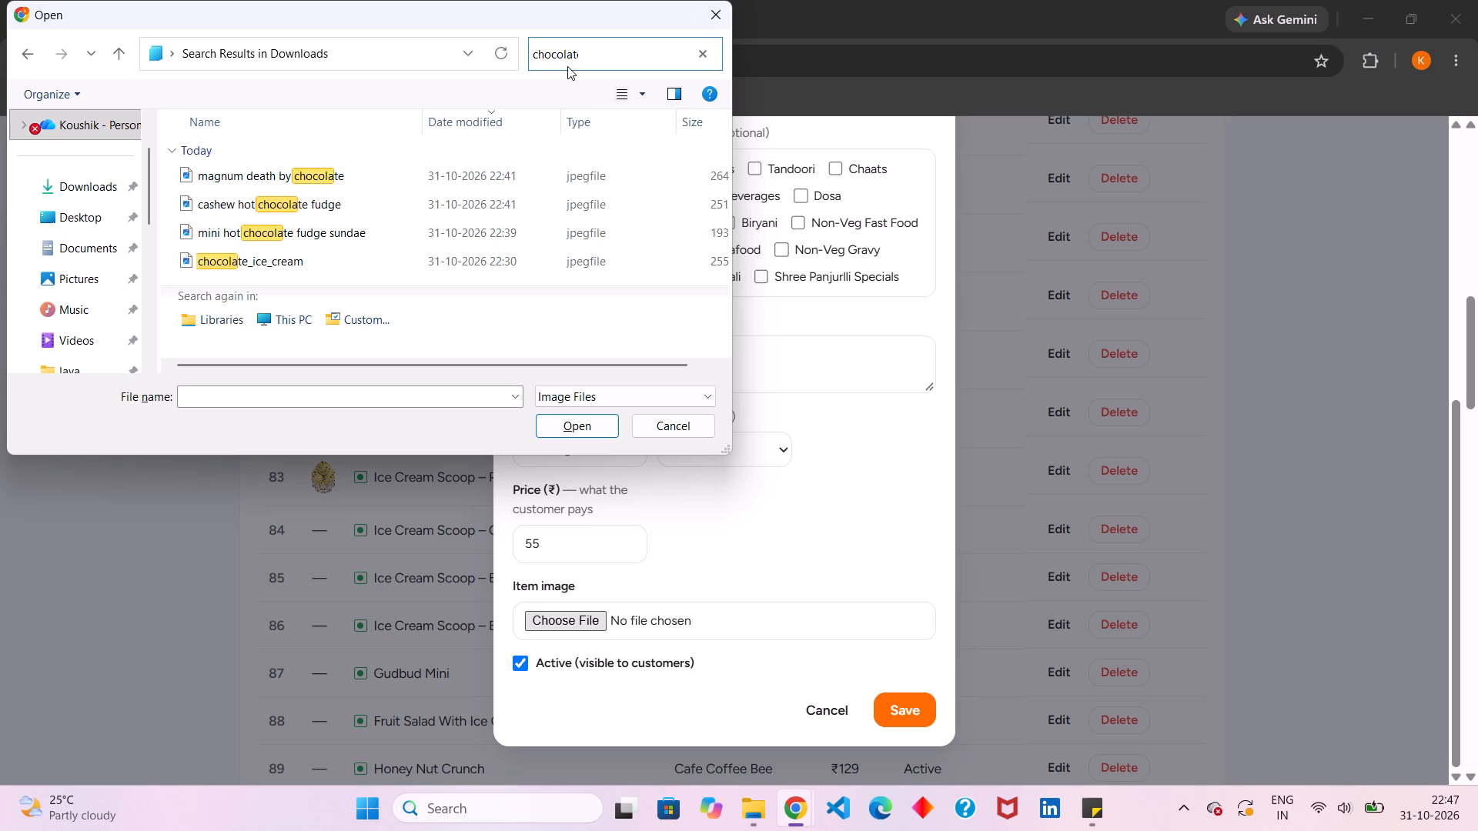
click(228, 248)
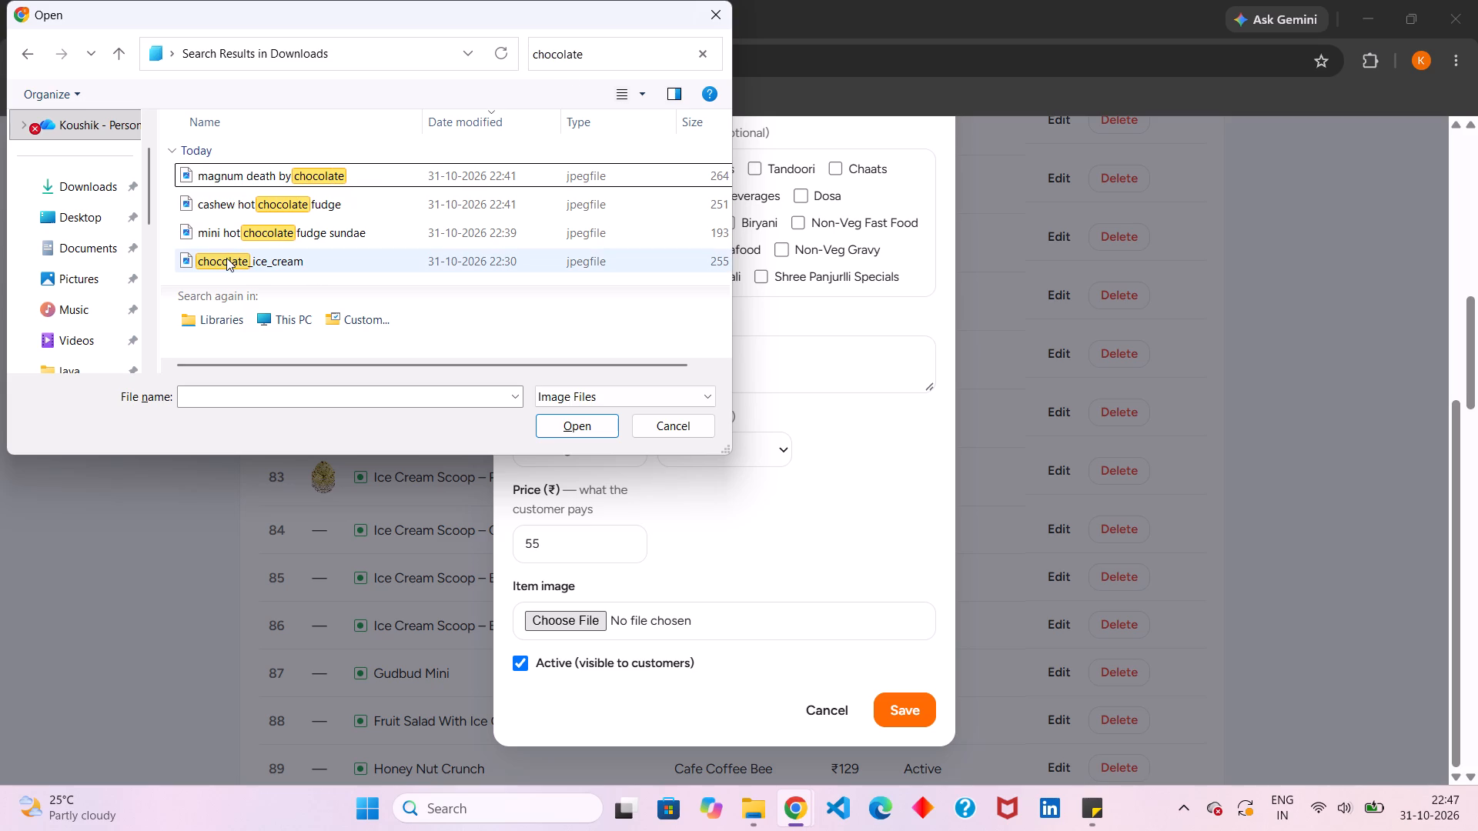
click(235, 263)
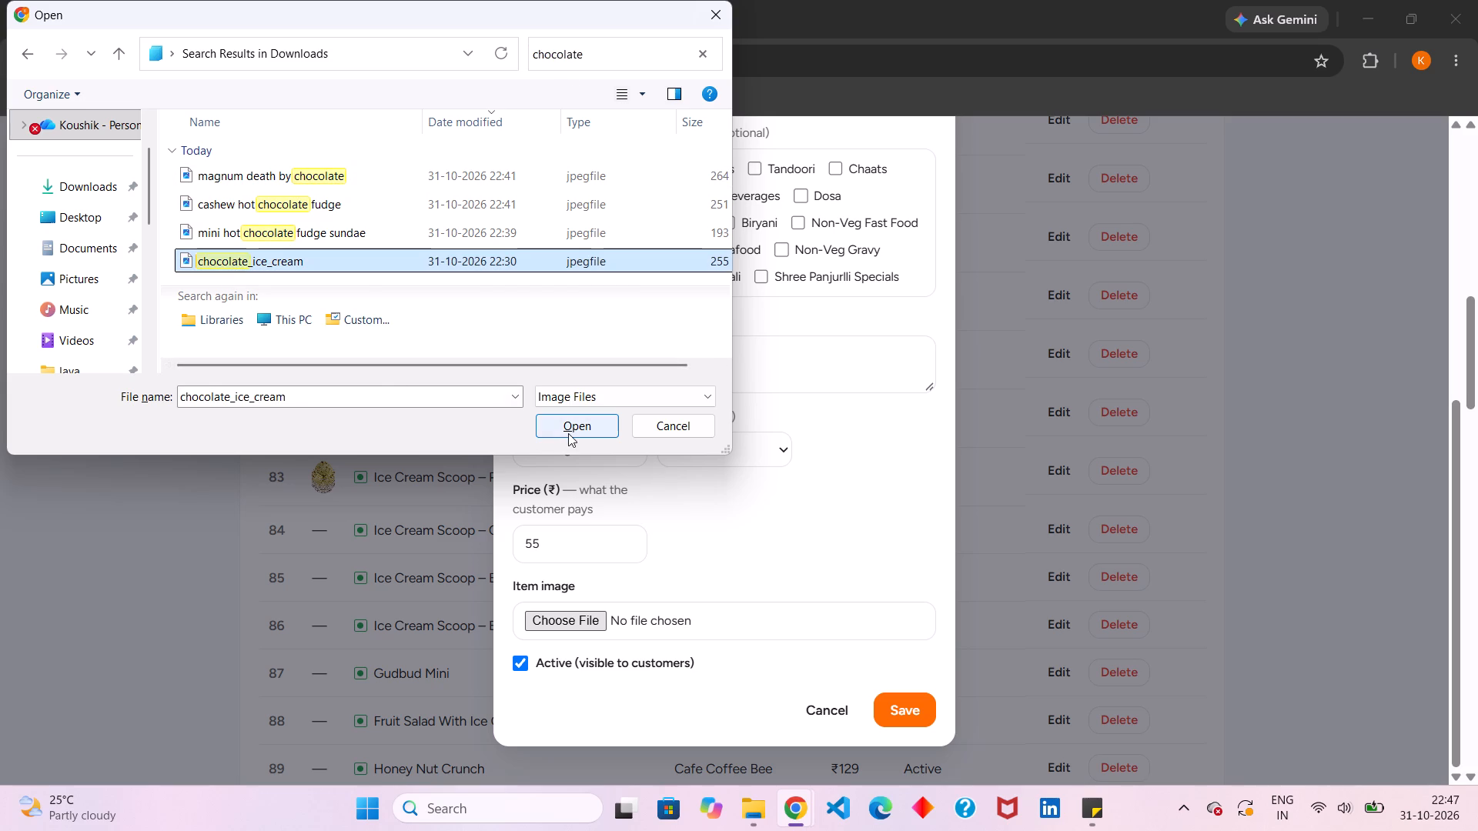
click(569, 432)
scroll(705, 495, down, 6)
click(910, 709)
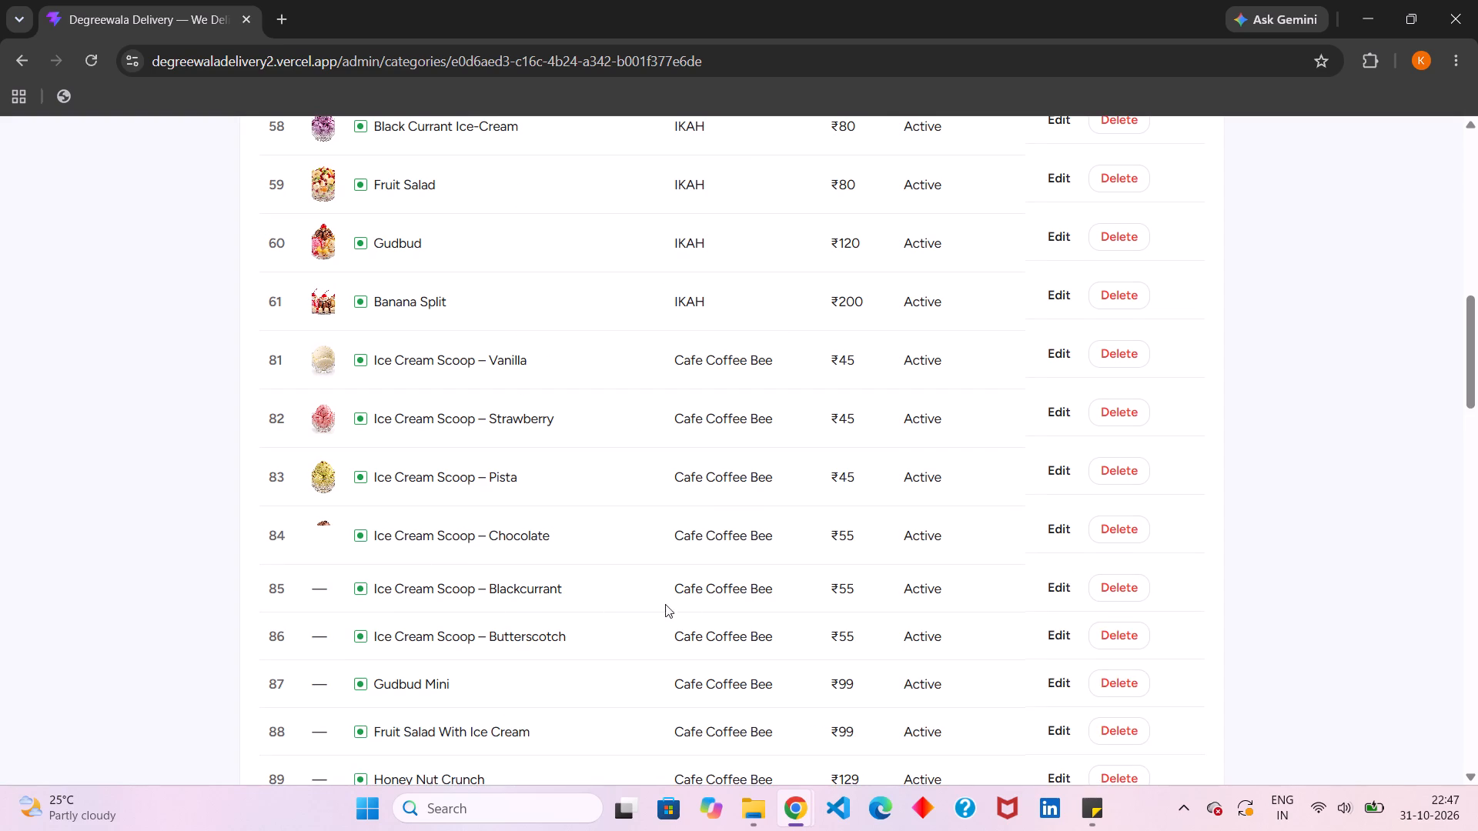
Set black current ice cream, found by searching Downloads for "black curr", as the Ice Cream Scoop – Blackcurrant image and save.
click(1053, 596)
scroll(695, 530, down, 7)
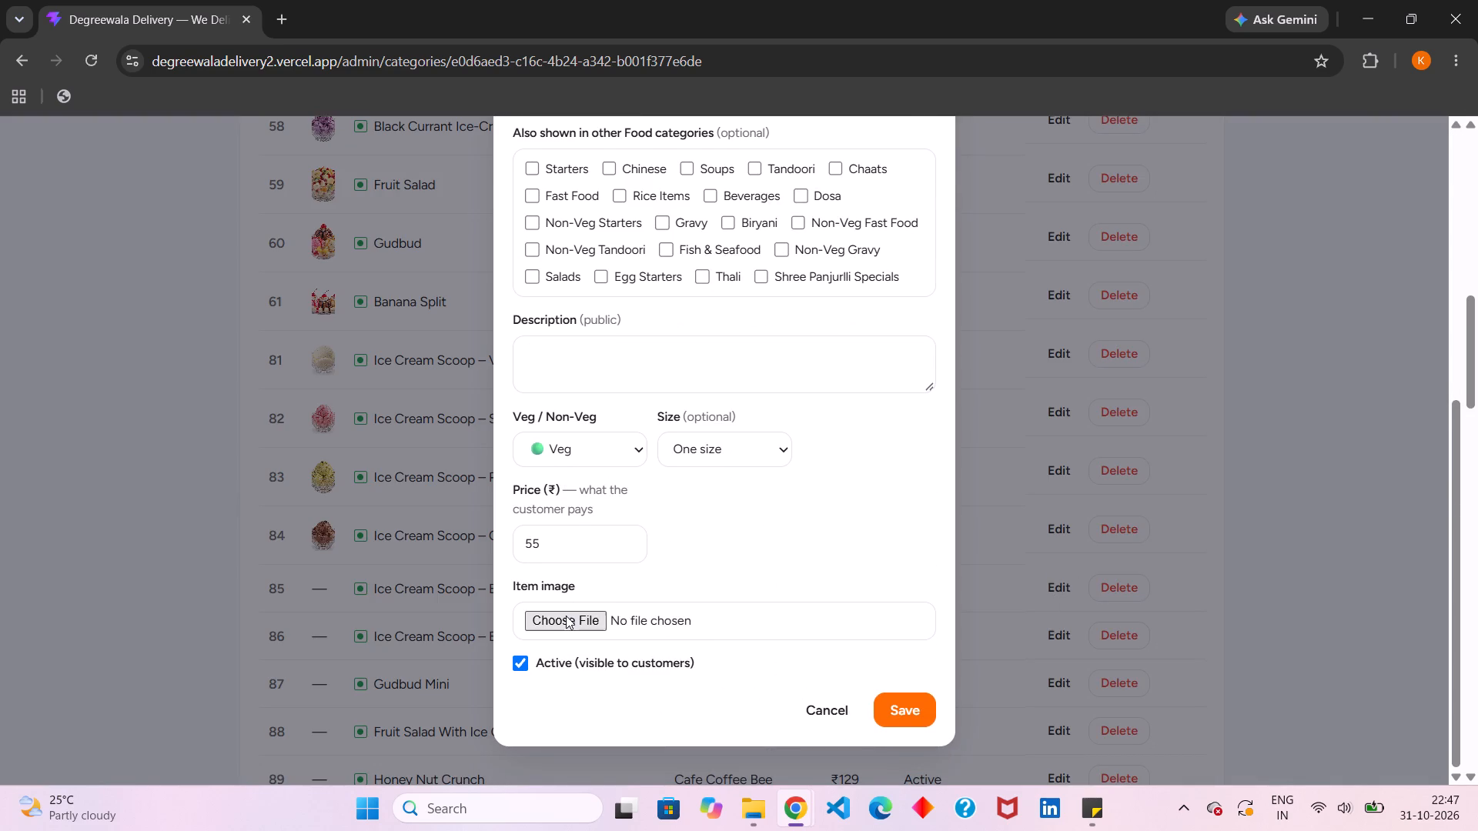
click(566, 616)
click(580, 56)
key(b)
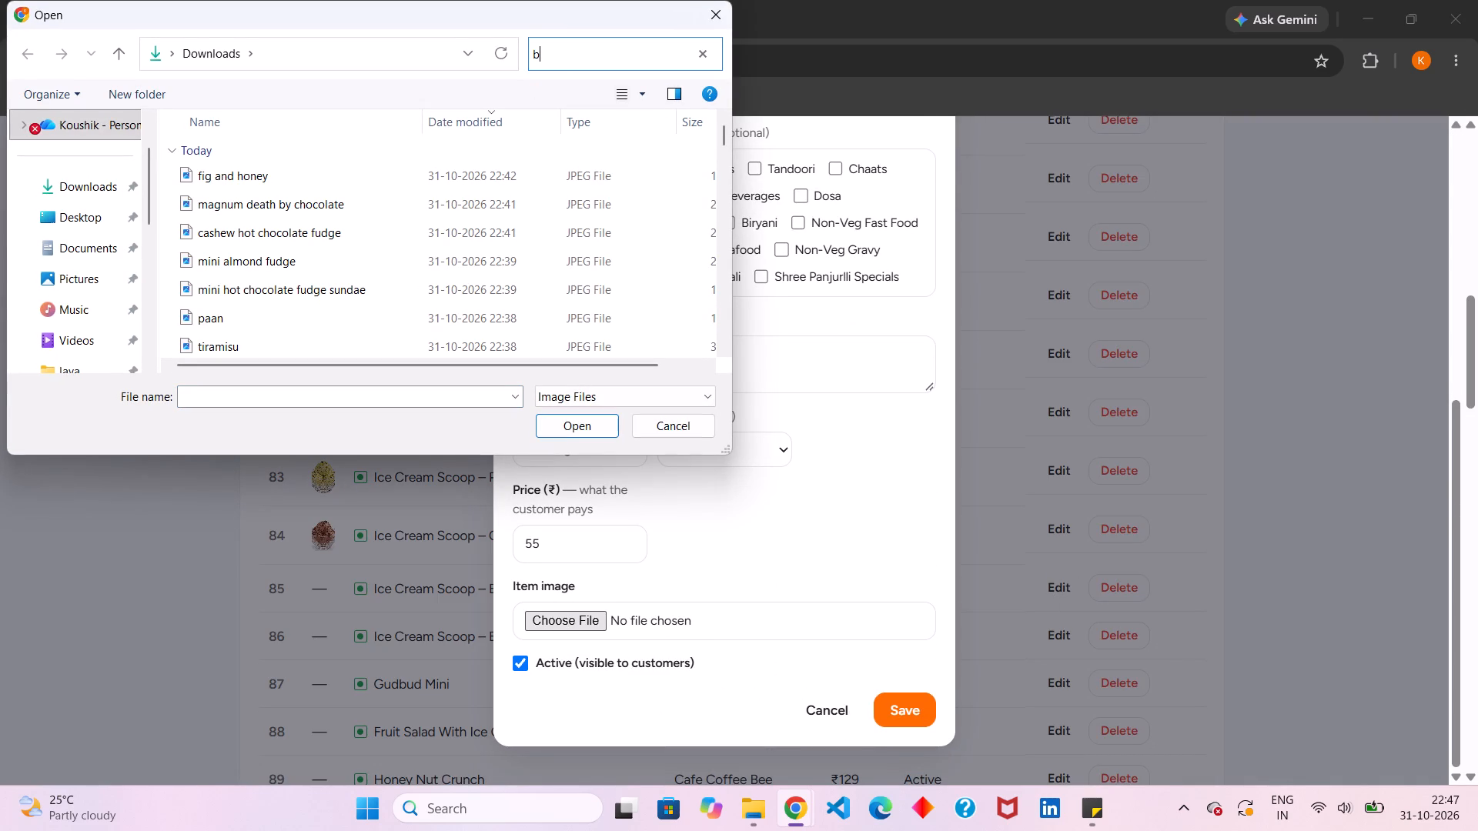
key(l)
key(a)
text(ch)
key(BackSpace)
key(k)
key(space)
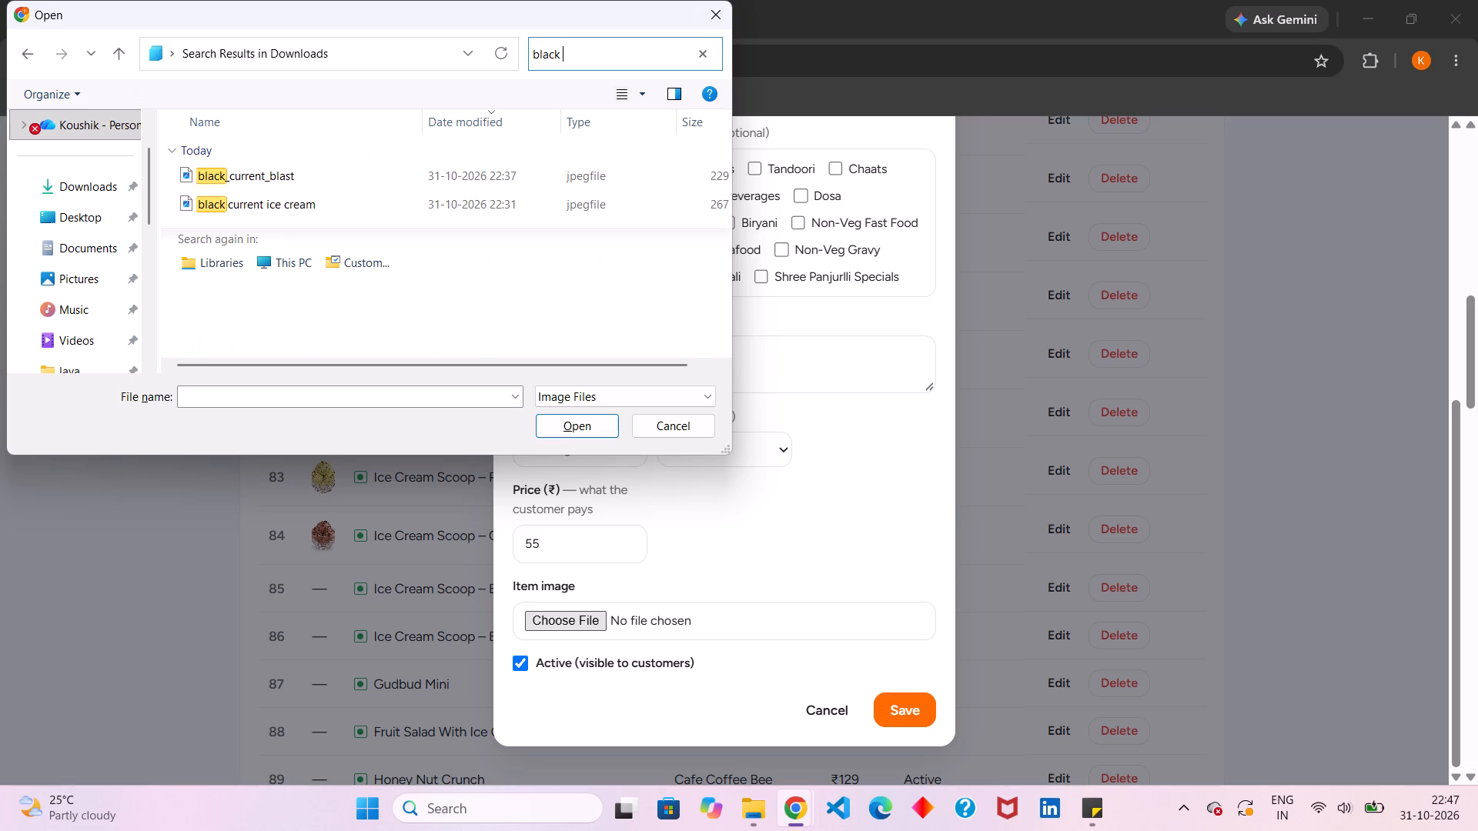
text(cu)
text(rr)
click(239, 206)
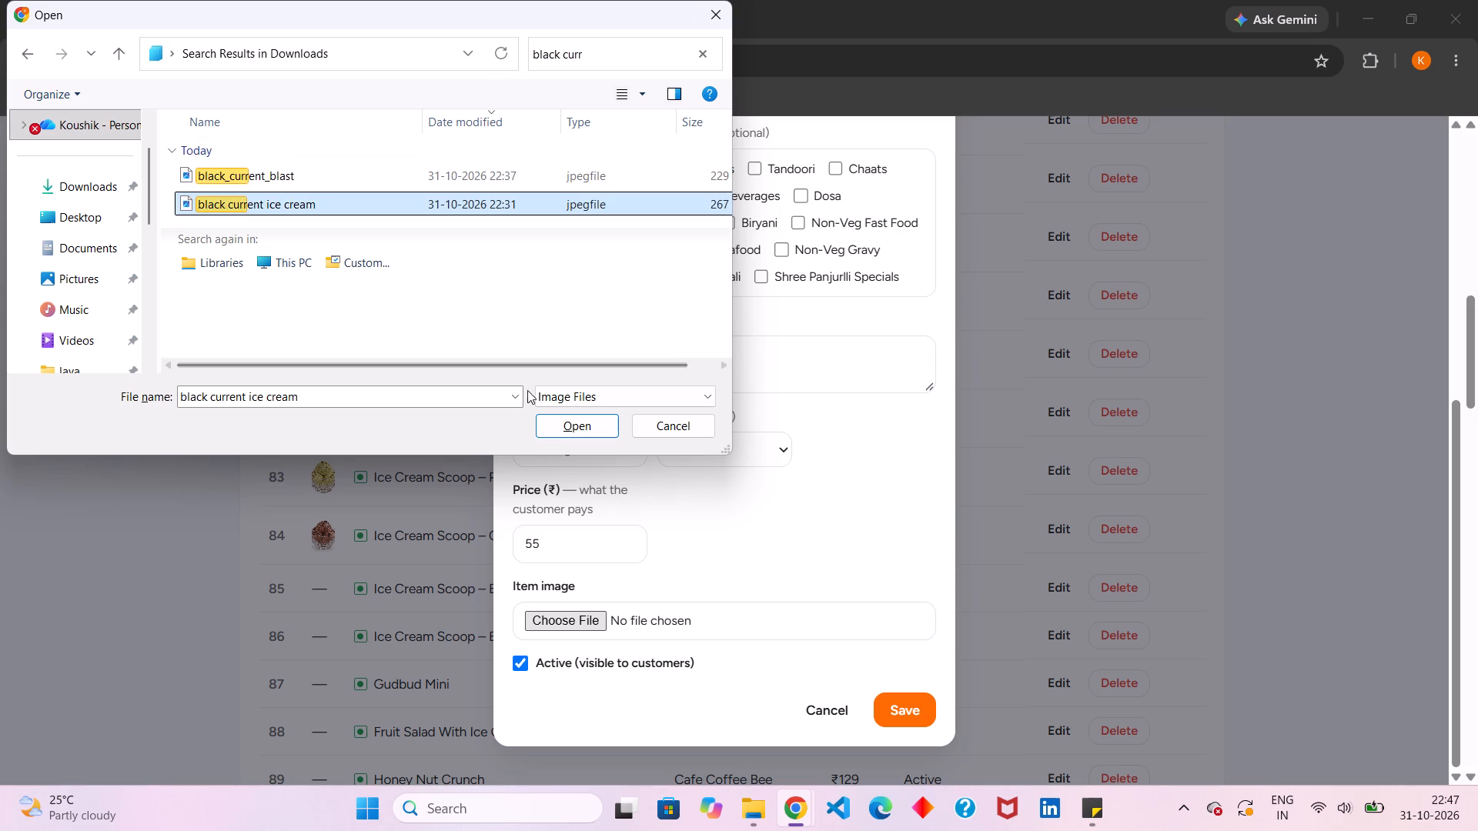
click(551, 425)
scroll(823, 618, down, 4)
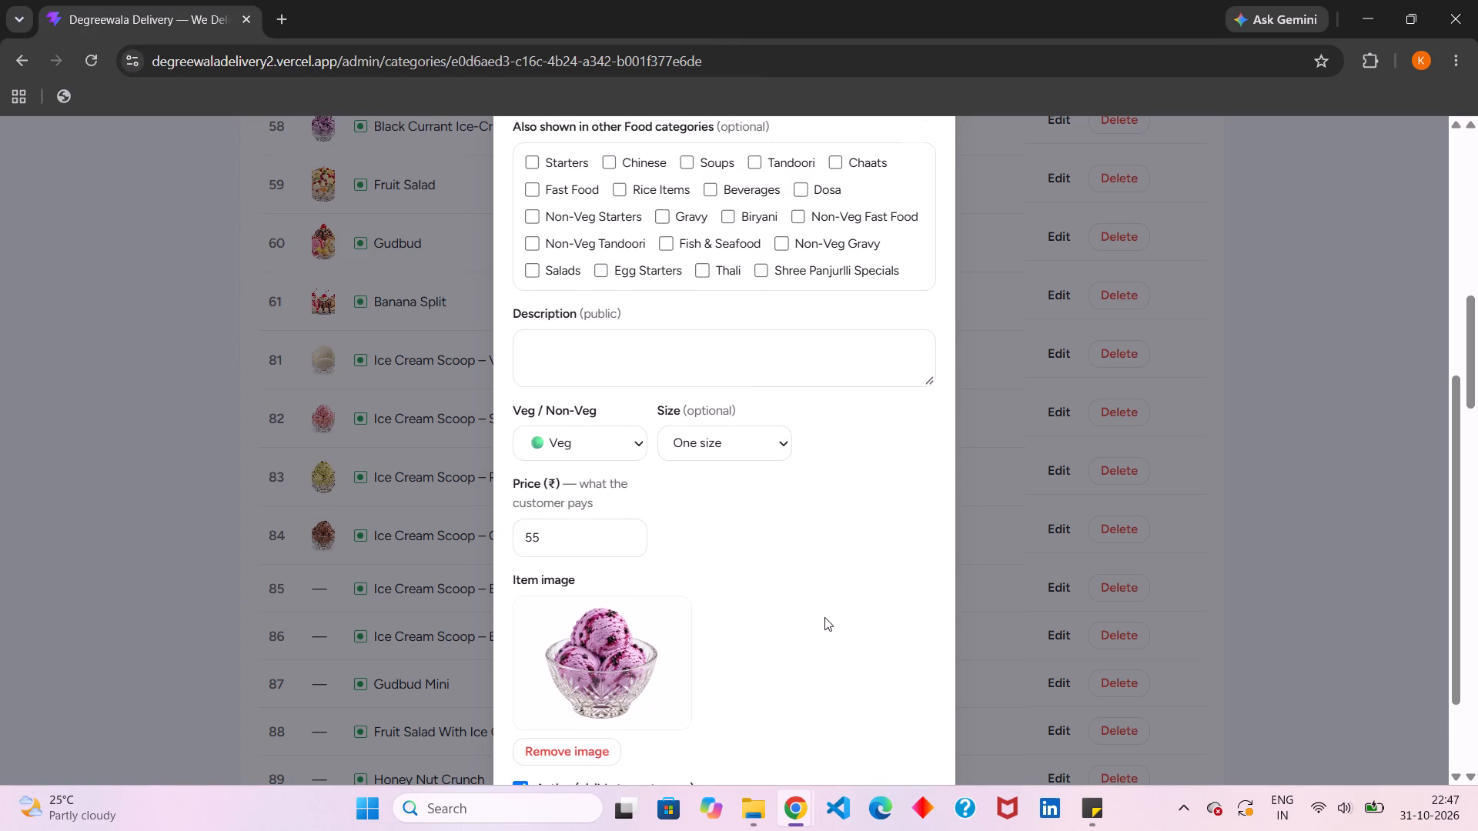
scroll(824, 617, down, 2)
click(909, 716)
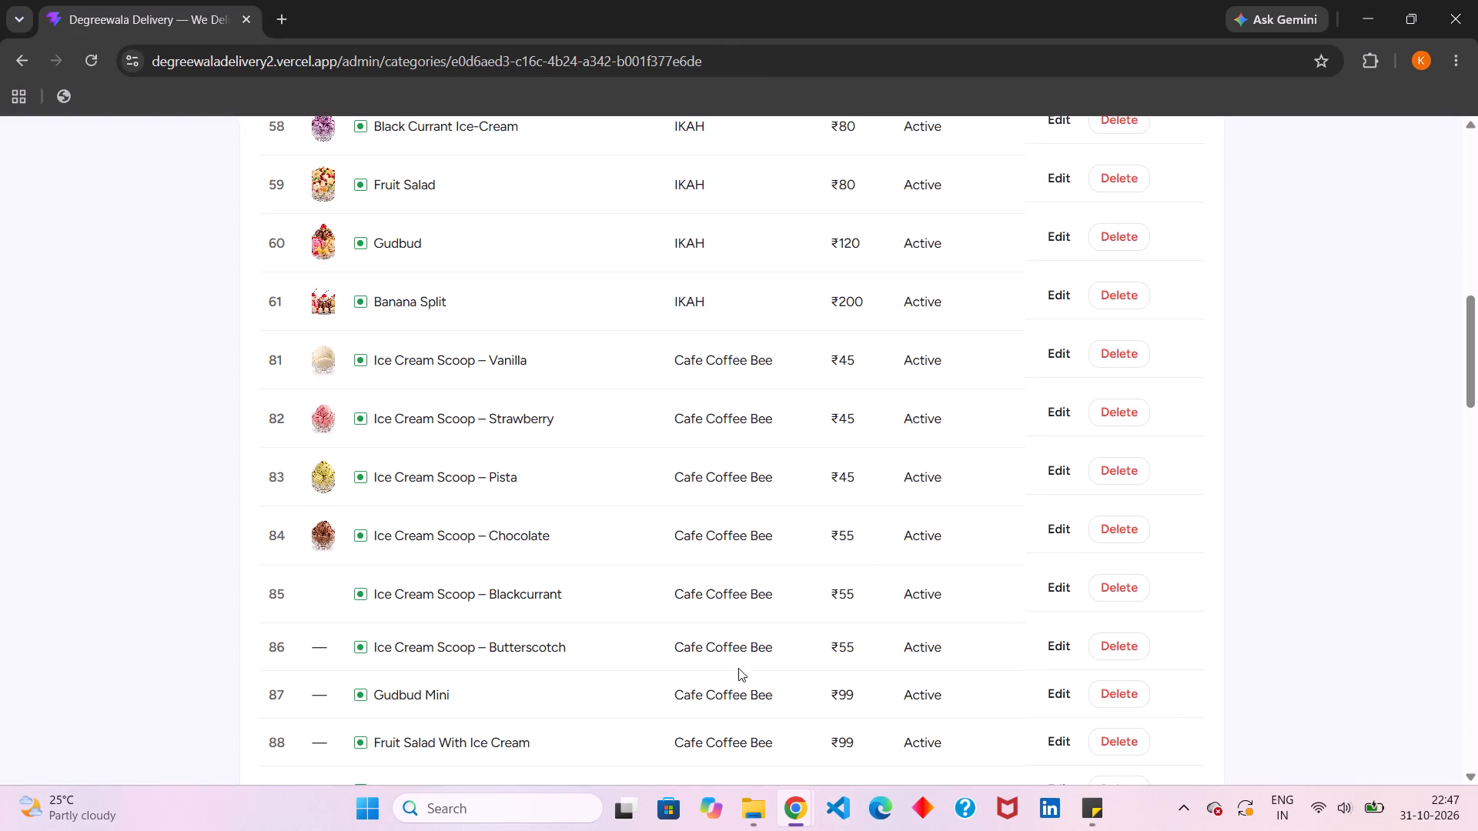
Search Downloads for "buttersc", upload butterscotch_ice_cream as the Ice Cream Scoop – Butterscotch image, and save the item.
scroll(413, 595, down, 2)
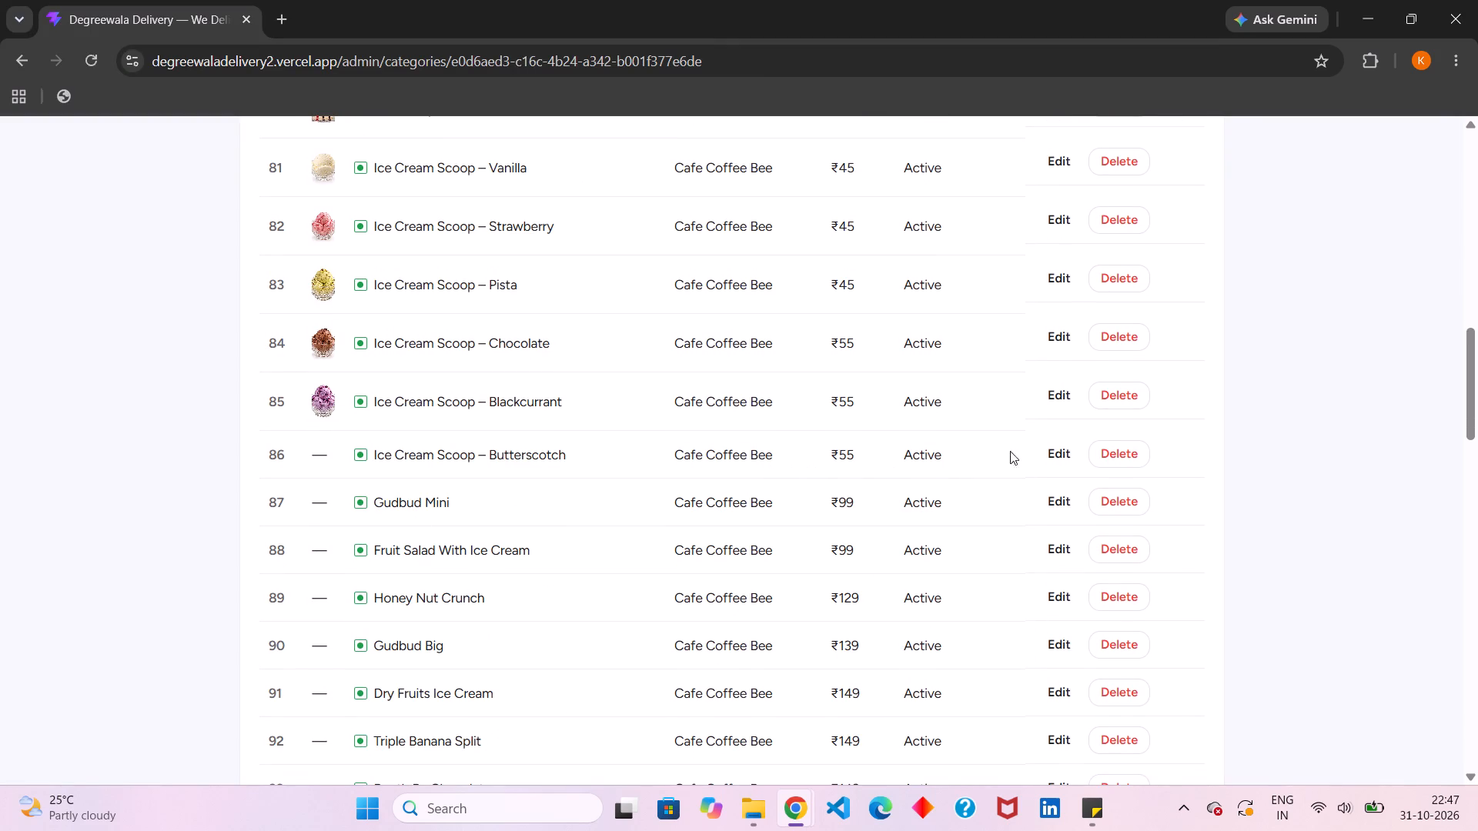
click(1048, 455)
scroll(699, 459, down, 6)
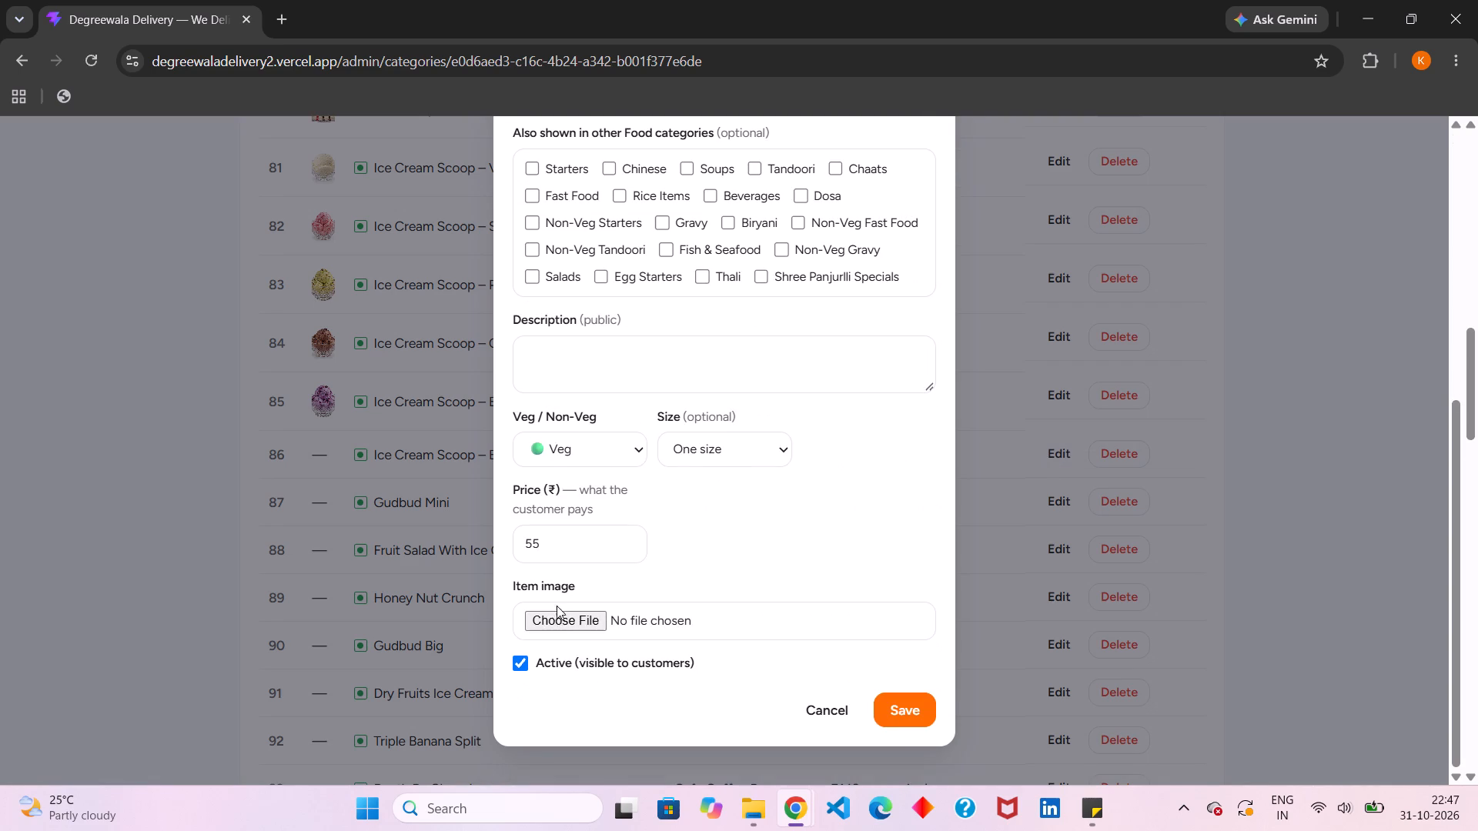
click(550, 617)
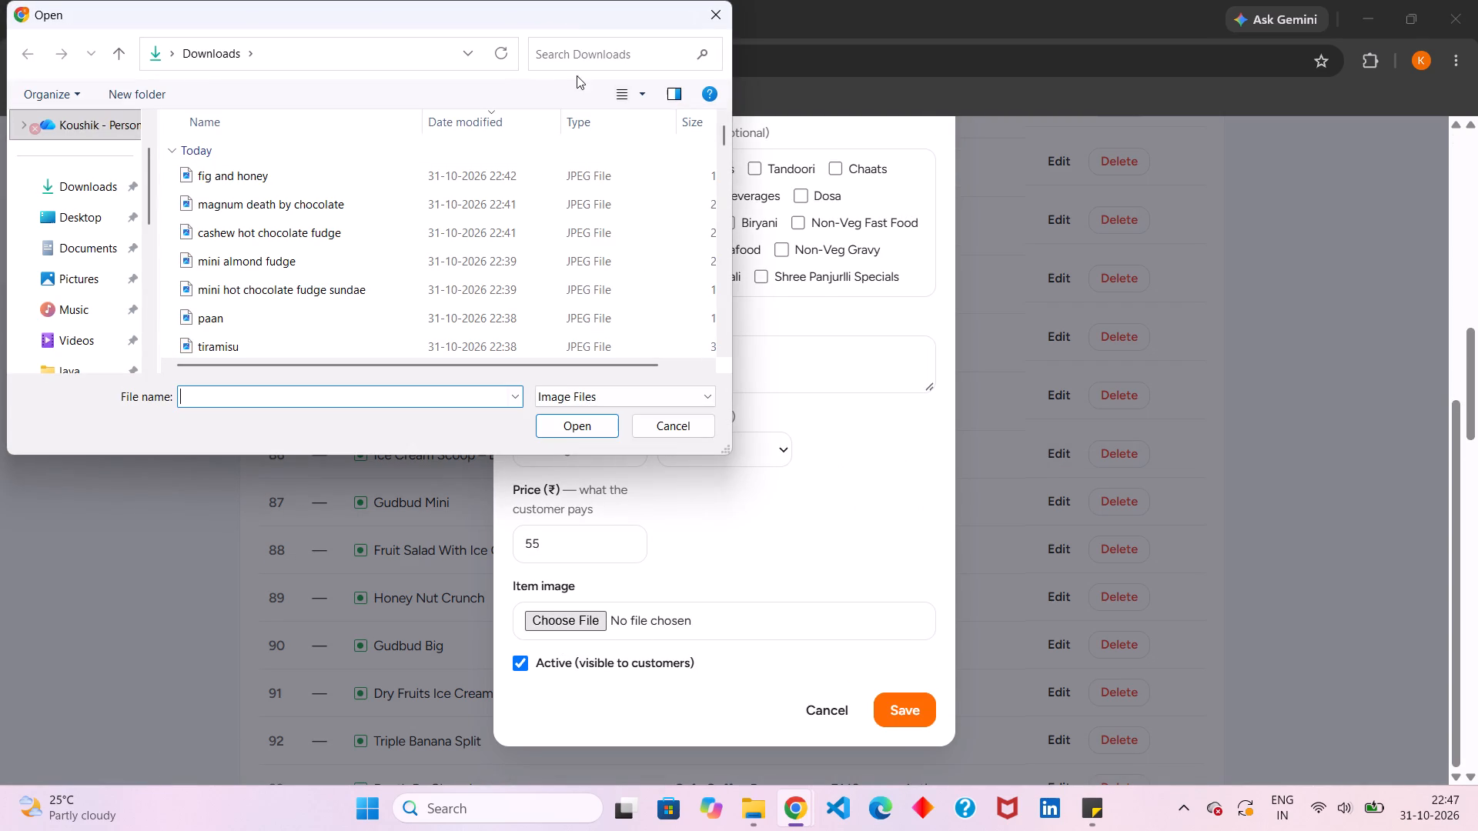
click(584, 53)
key(b)
key(u)
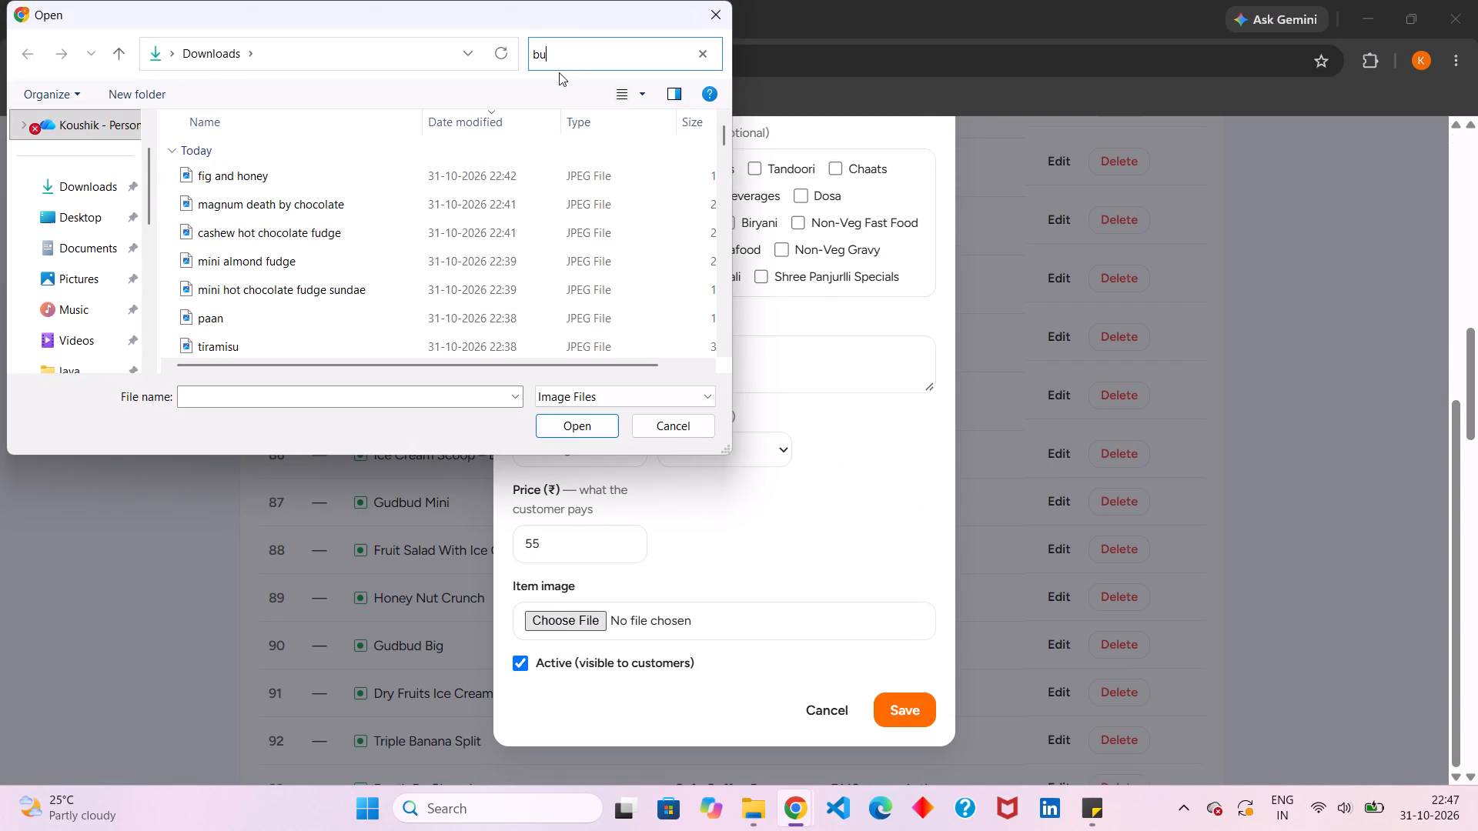
key(t)
key(t)
text(er)
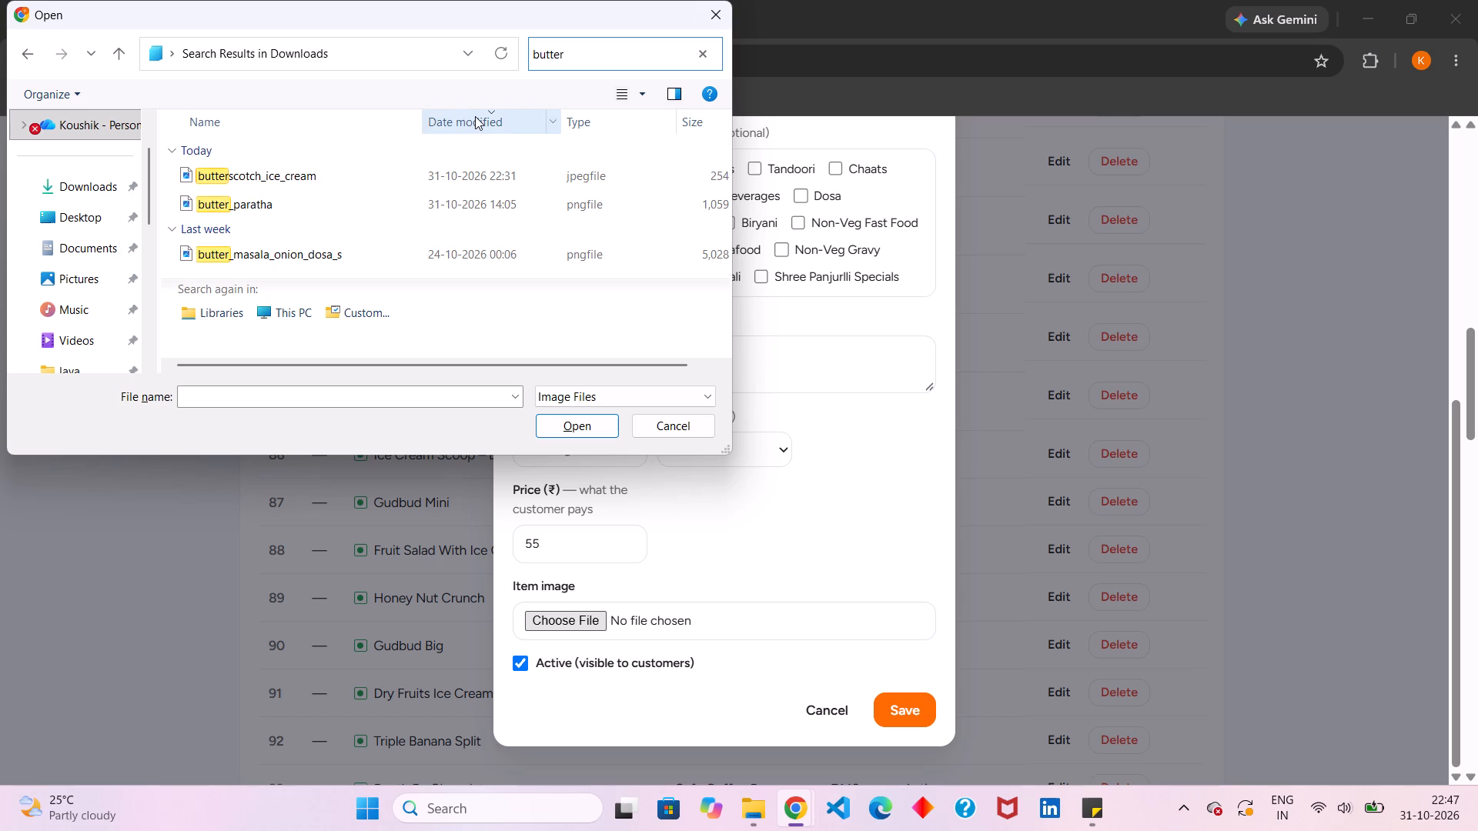
text(sc)
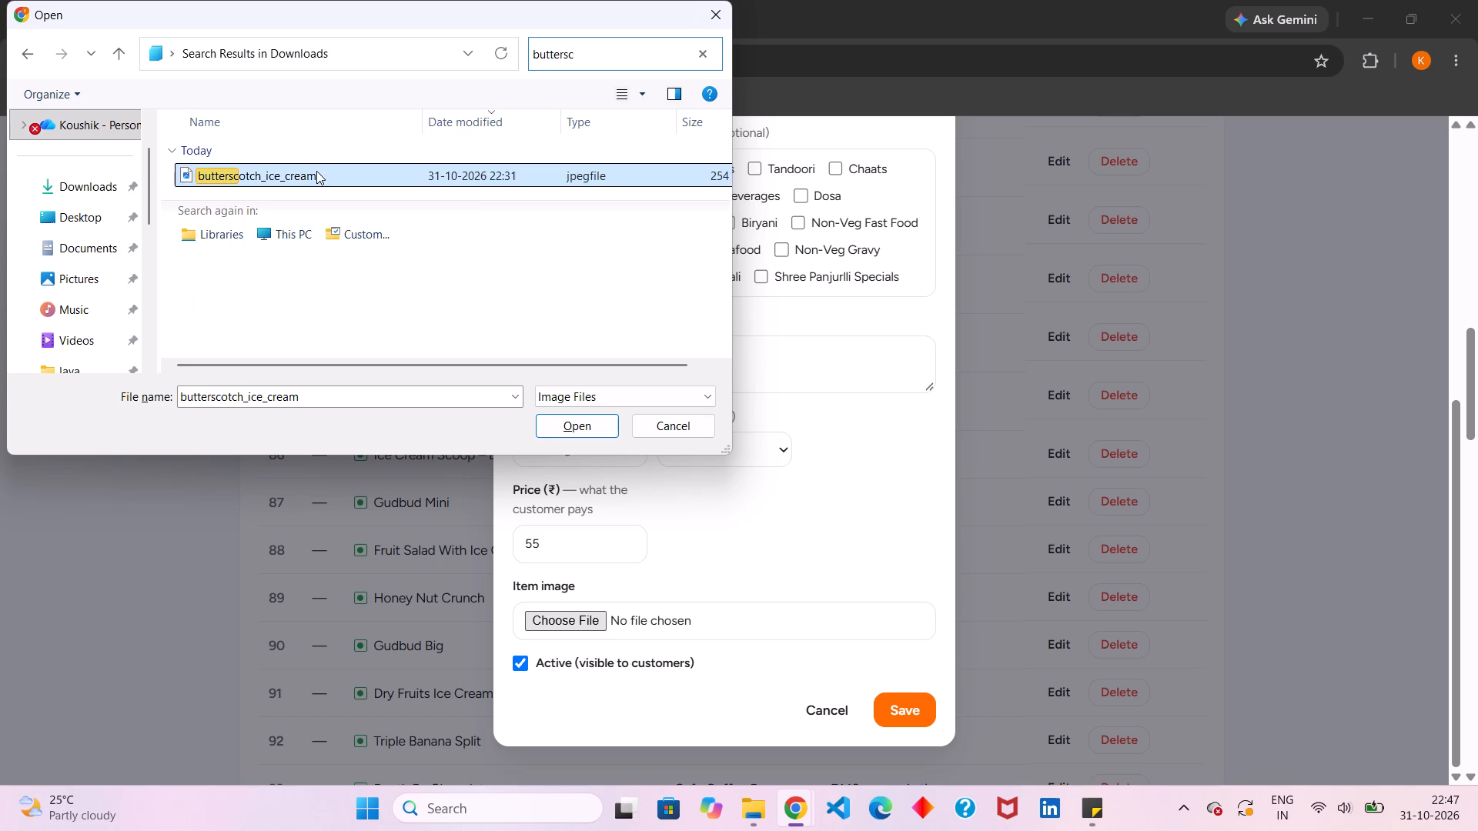
click(316, 171)
click(572, 427)
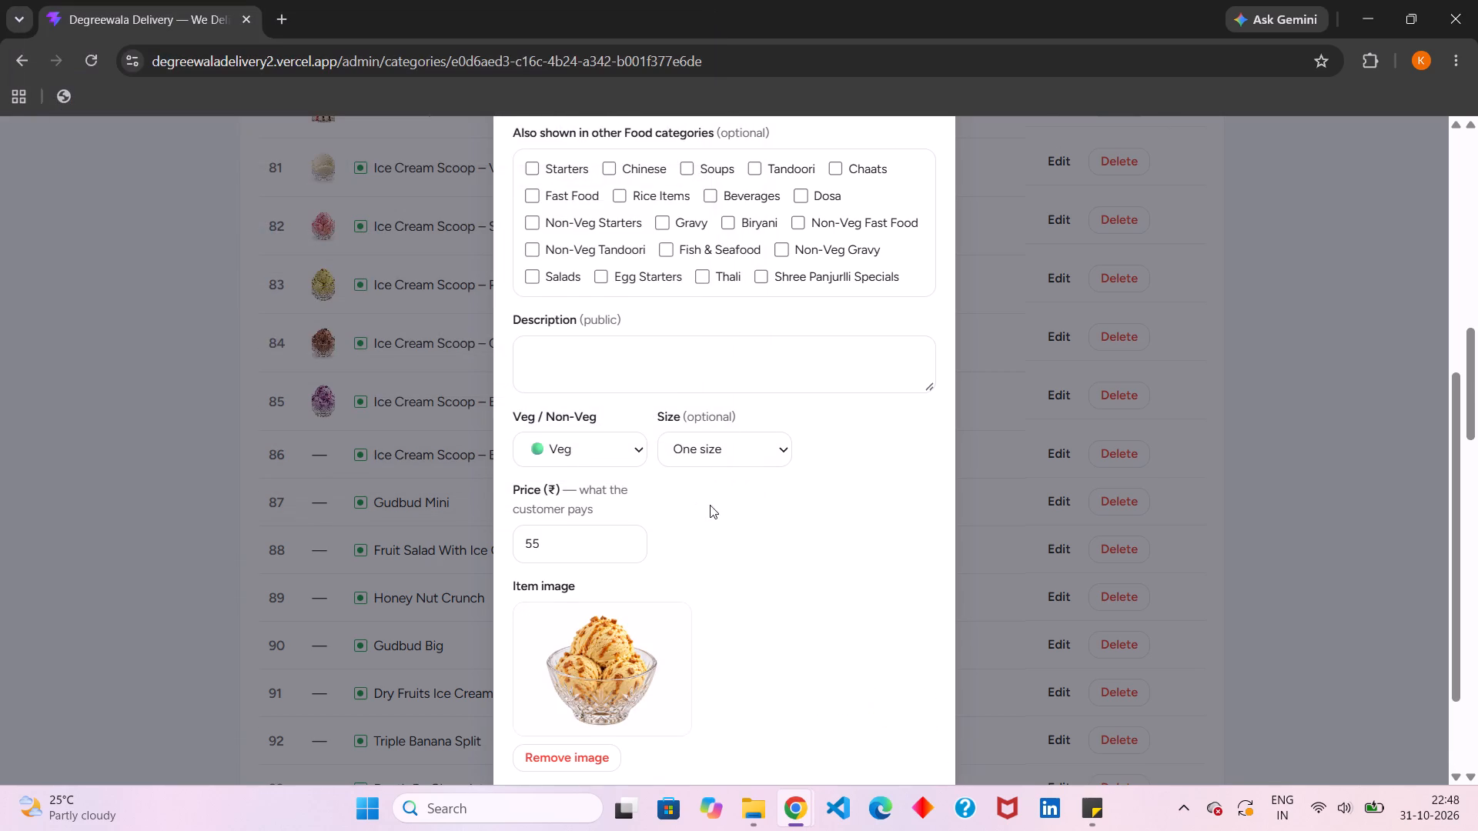
scroll(732, 540, down, 5)
click(898, 712)
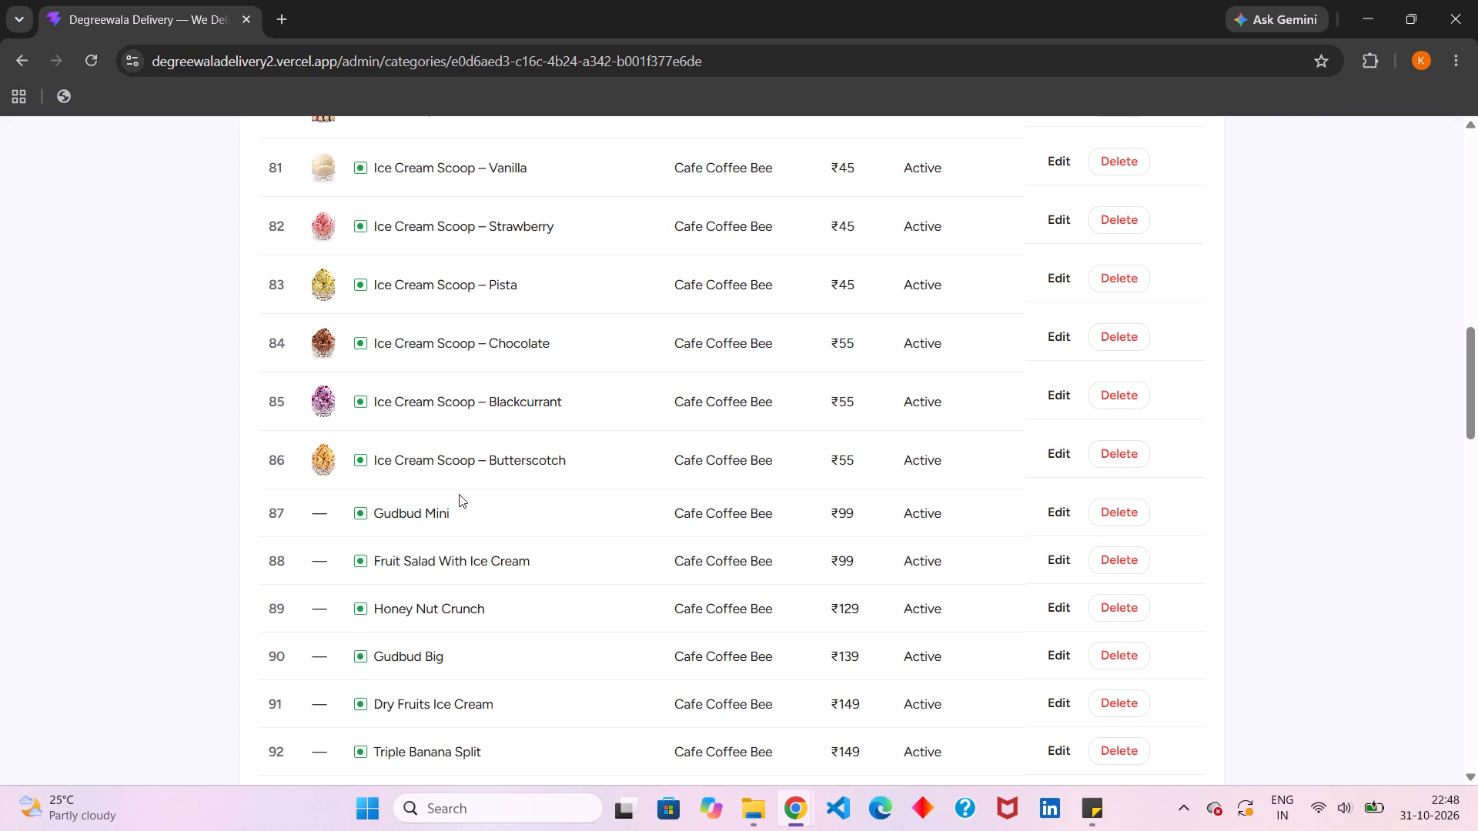
Reopen Ice Cream Scoop – Butterscotch to check its item image and save it again without changes.
click(1048, 461)
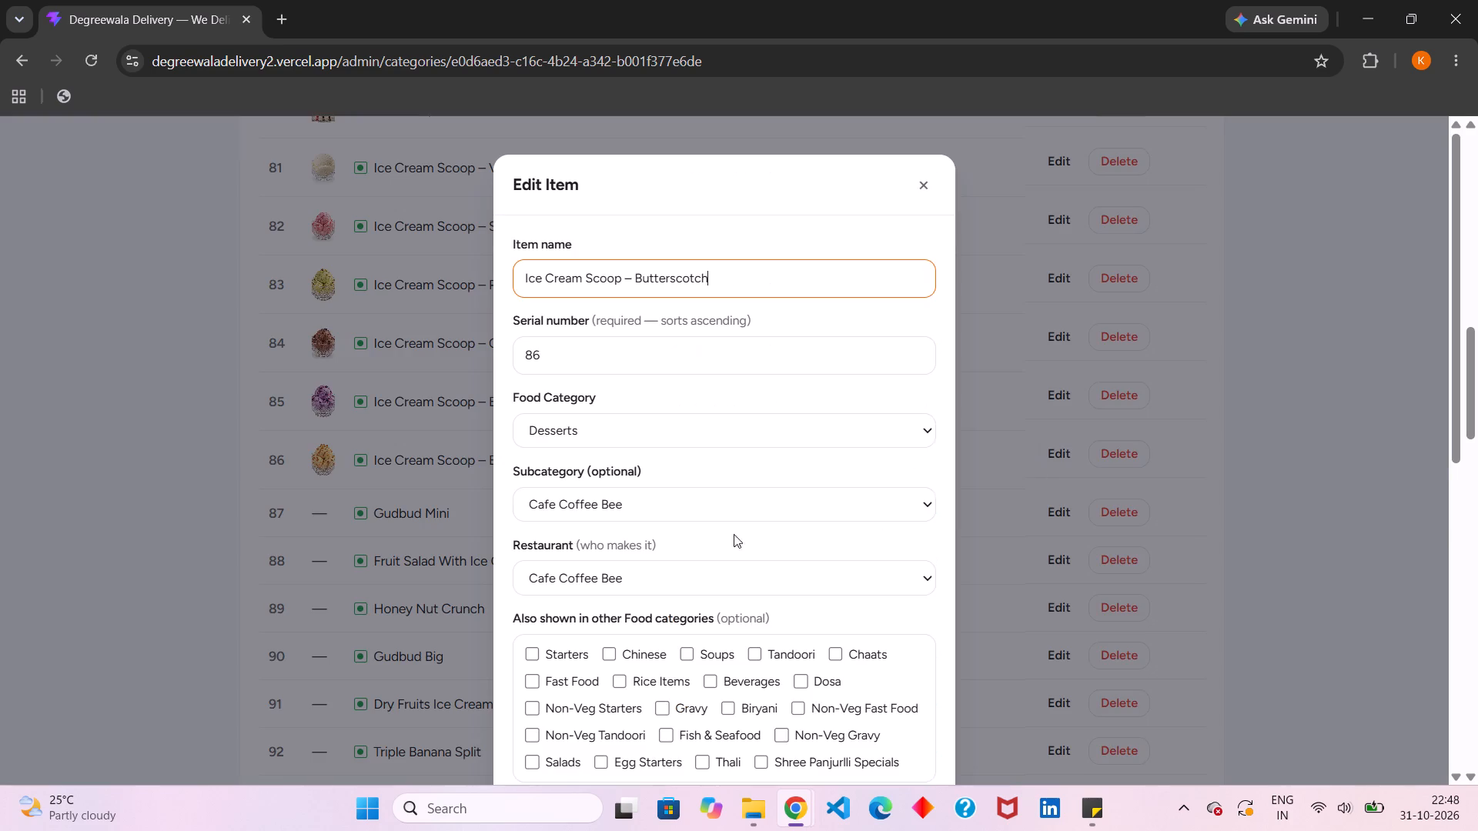
scroll(694, 534, down, 7)
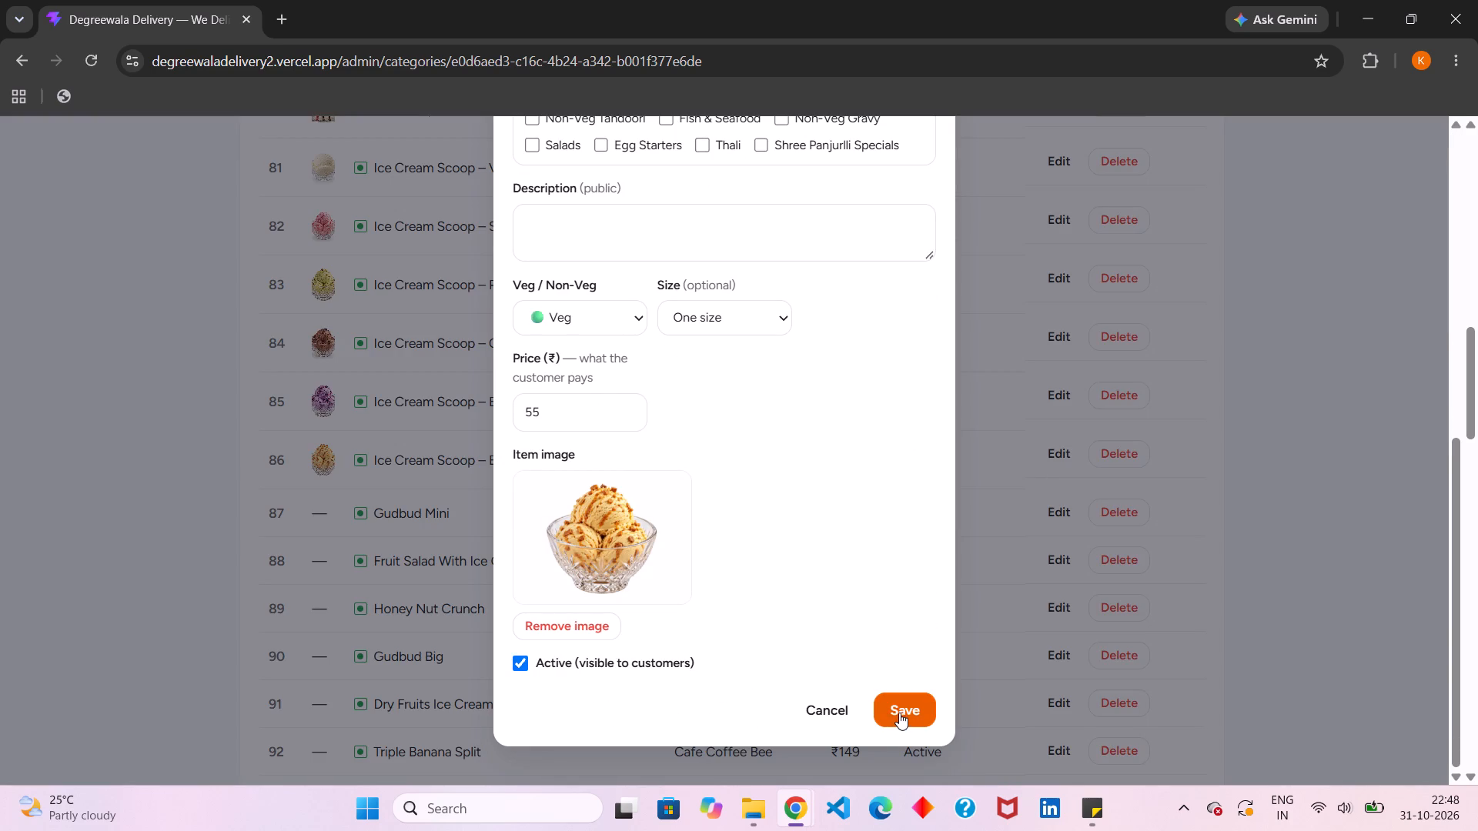
click(899, 713)
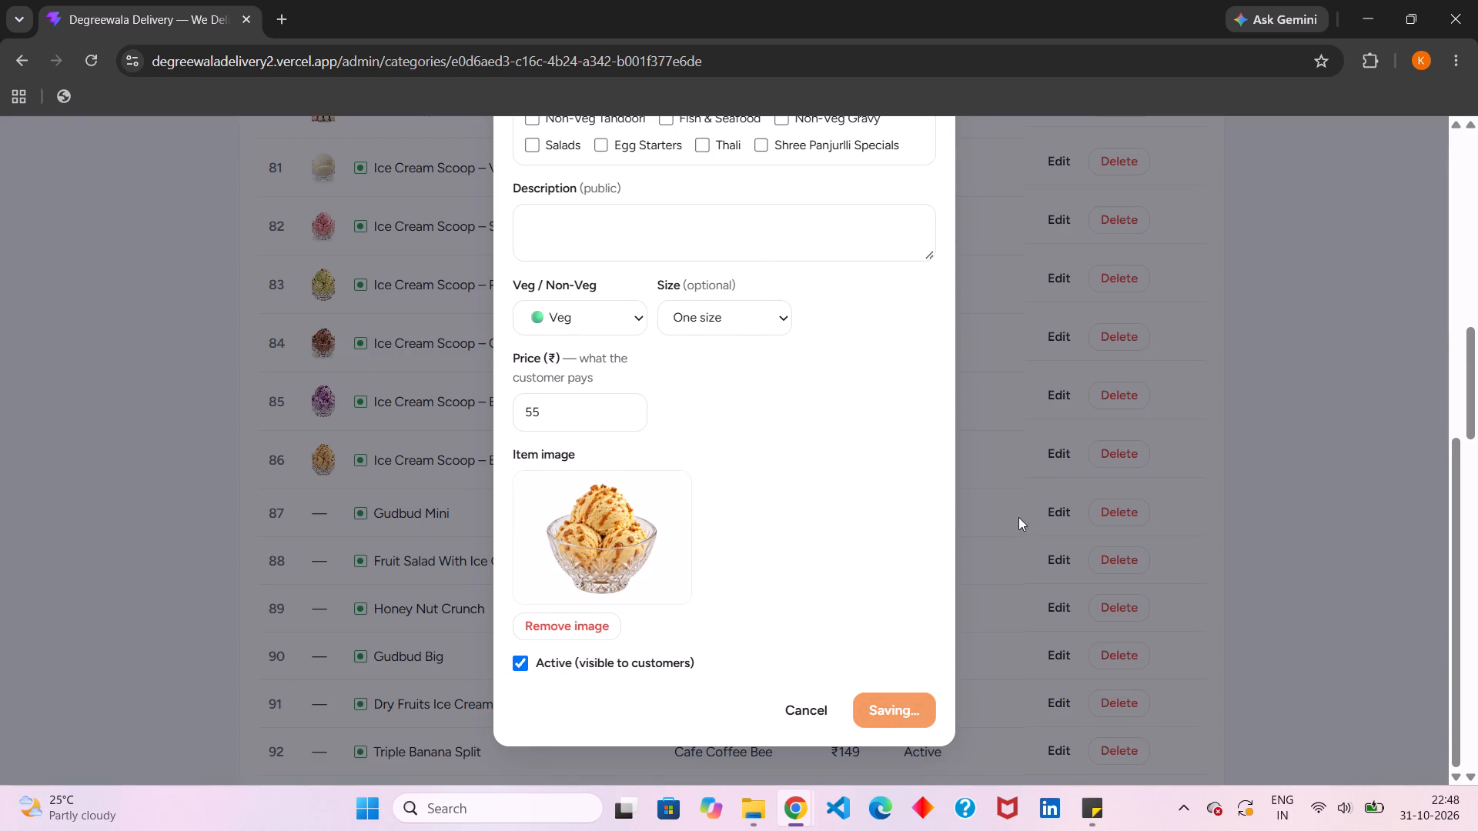
Give Gudbud Mini the gudbud ice cream picture, found by searching Downloads for "gudbud", and save the item.
click(1050, 509)
scroll(718, 456, down, 7)
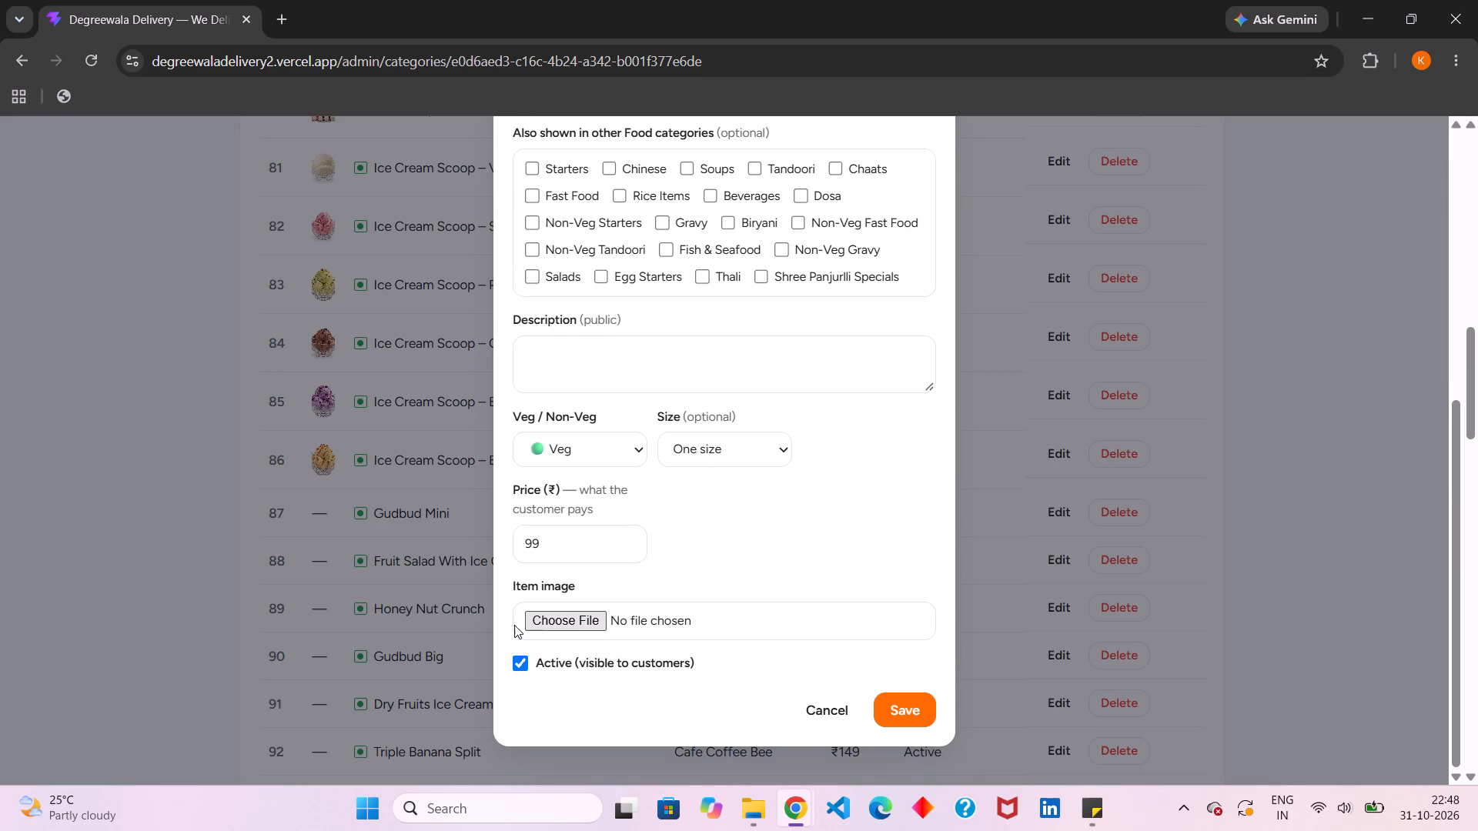
click(568, 626)
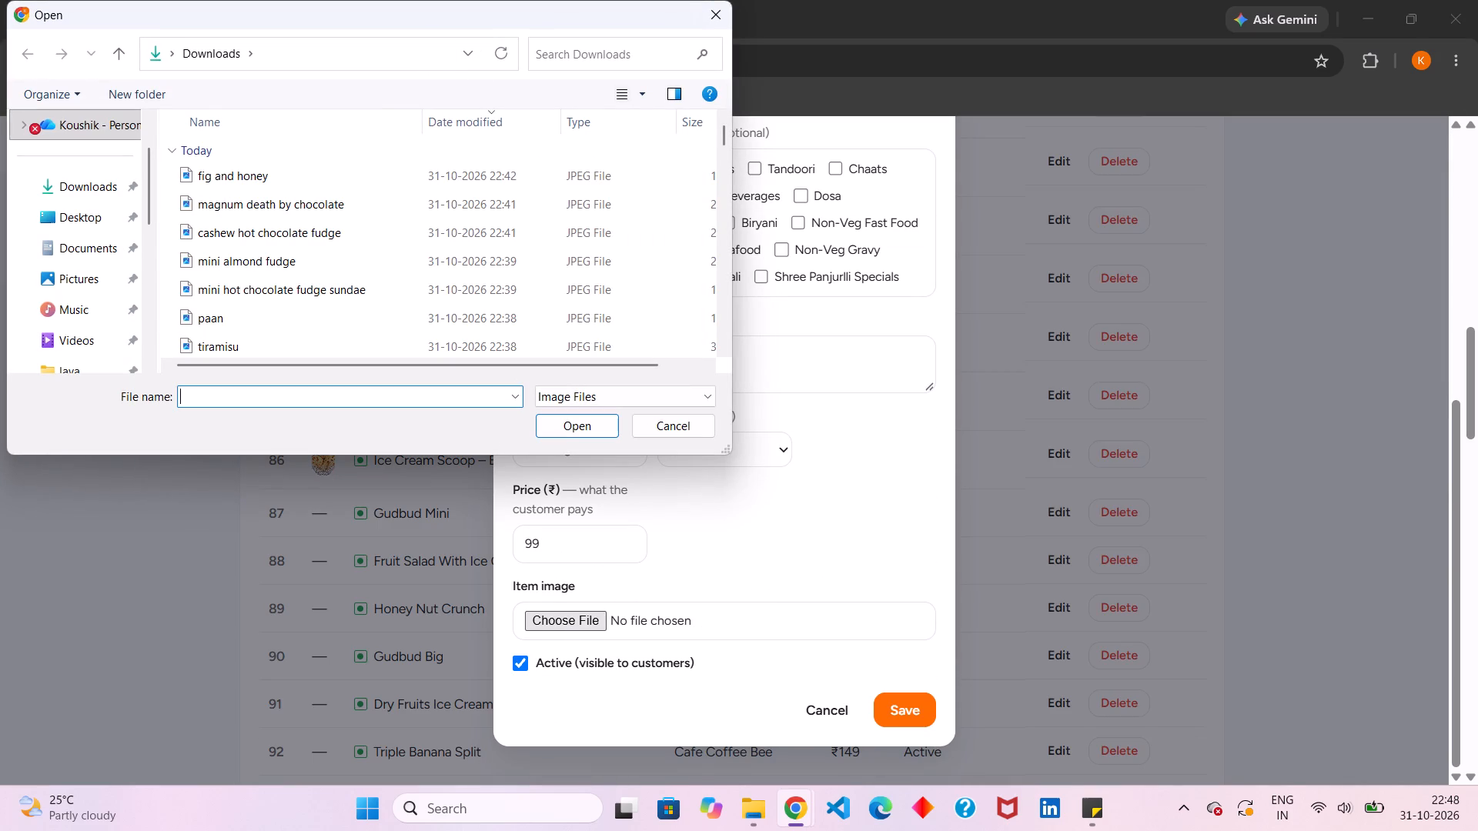
click(576, 57)
key(g)
key(u)
key(d)
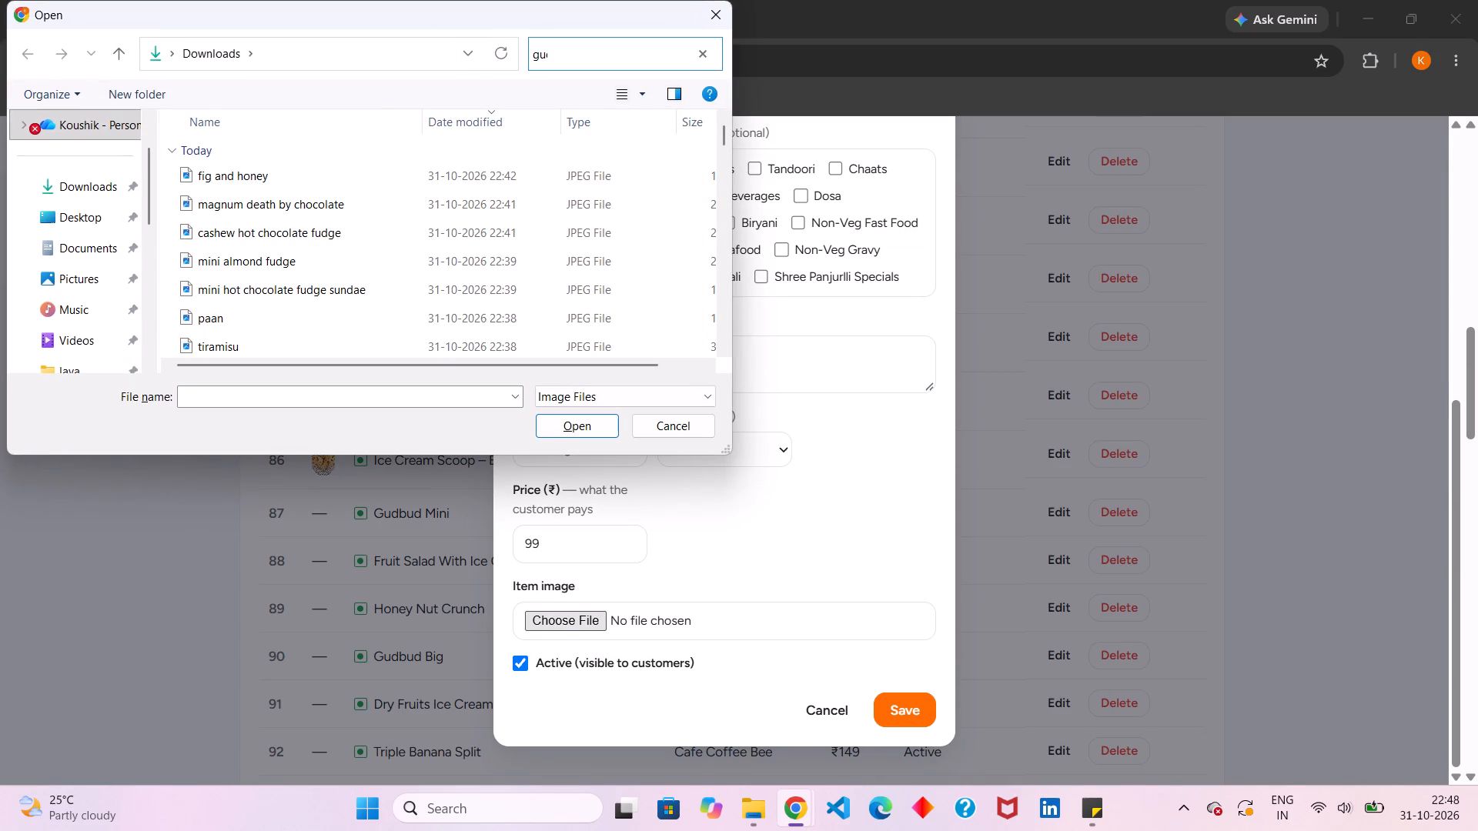
text(bud)
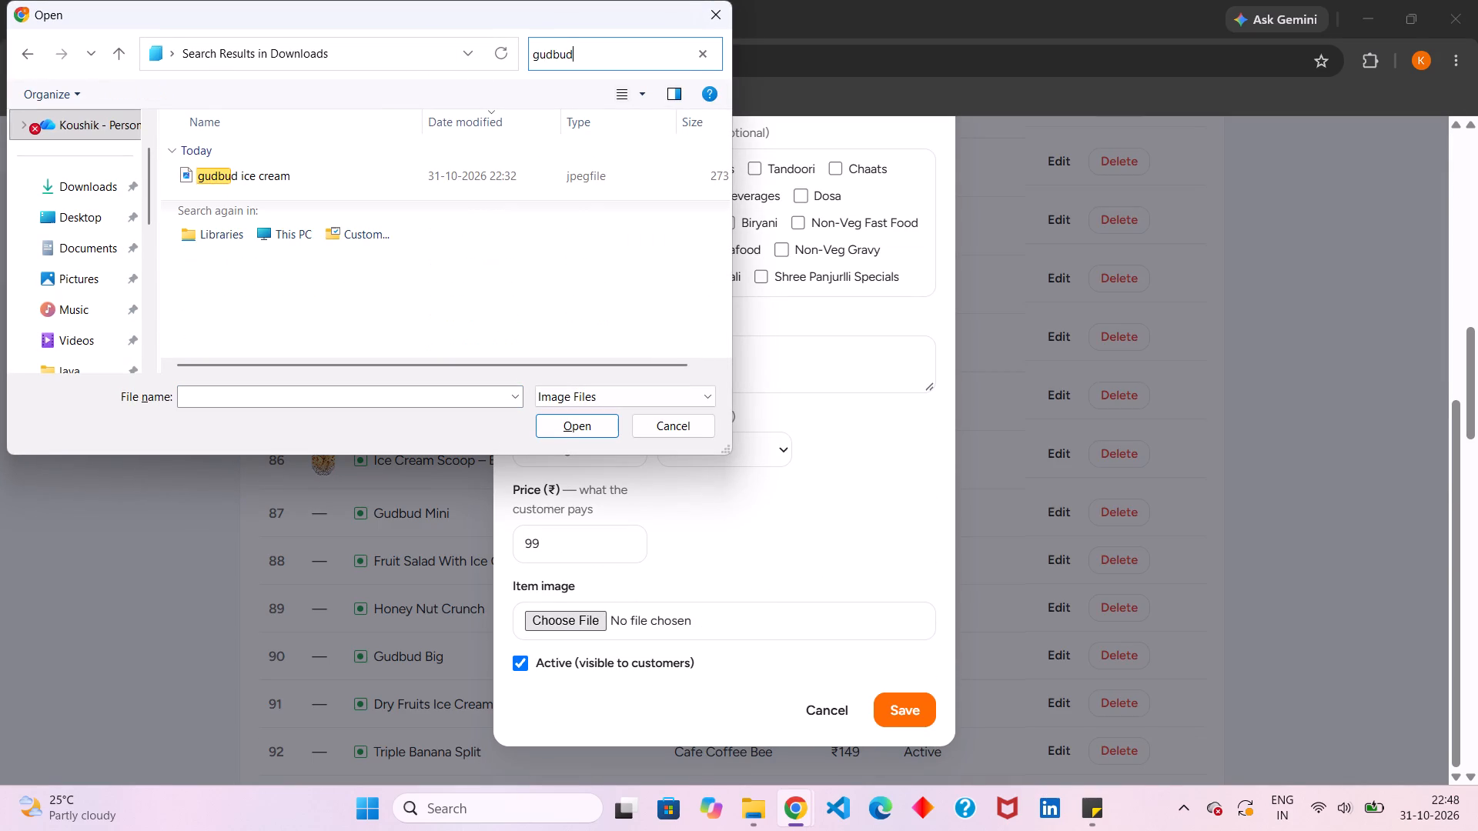
double_click(262, 183)
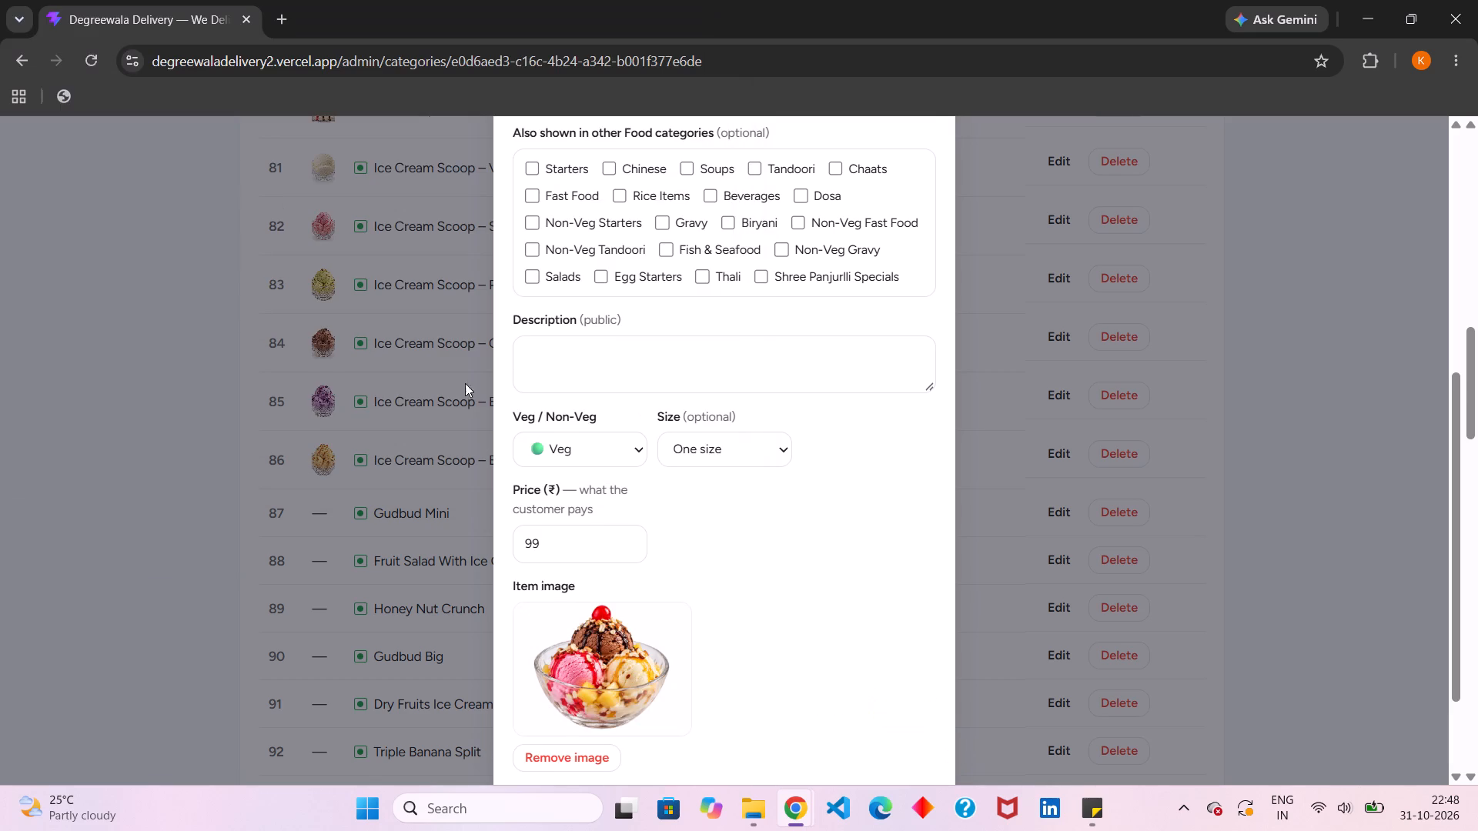
scroll(597, 496, down, 6)
click(906, 701)
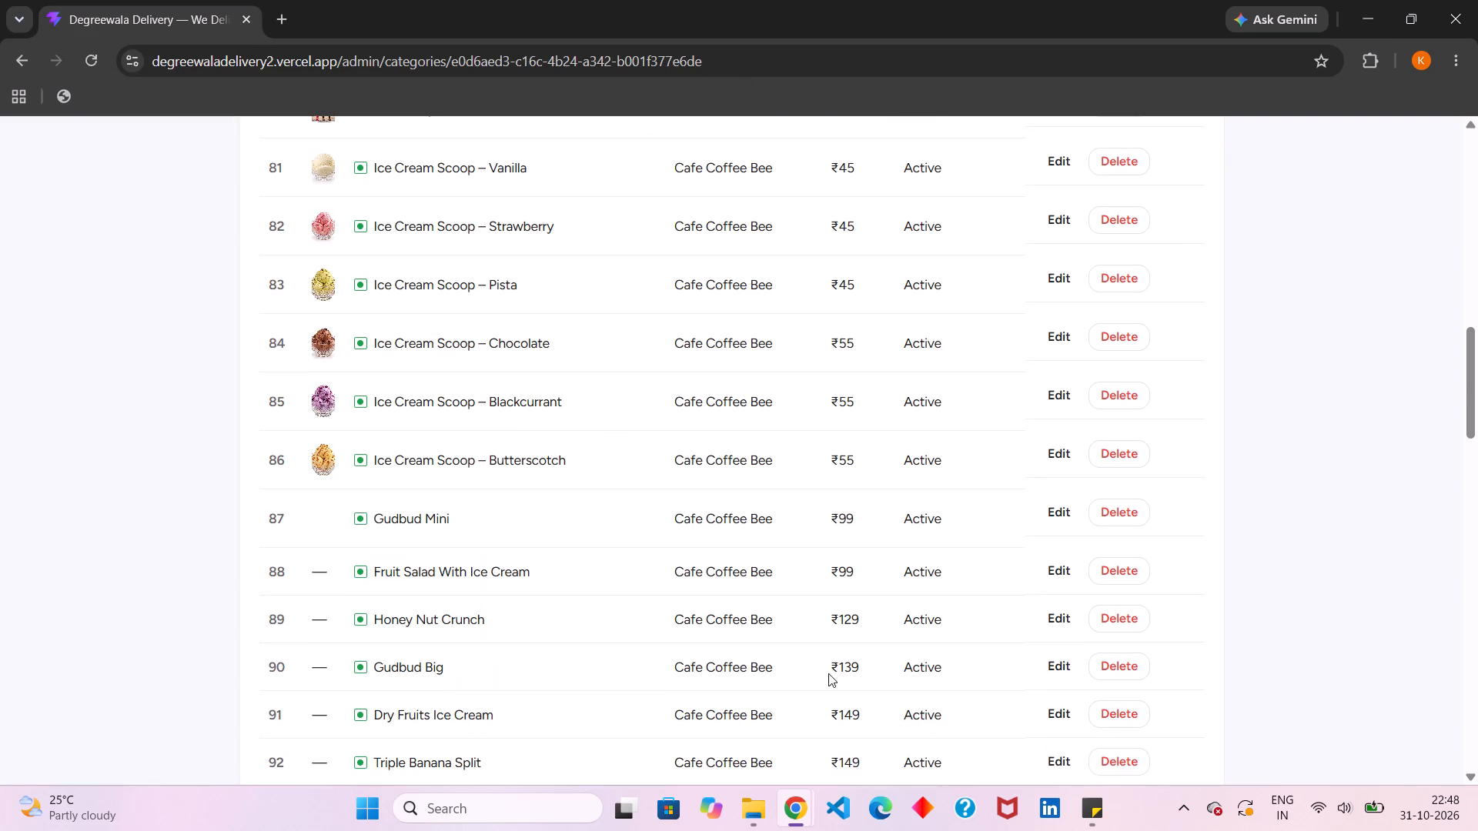
Open Fruit Salad With Ice Cream for editing and bring up the file chooser for its item image.
click(1043, 571)
scroll(679, 383, down, 6)
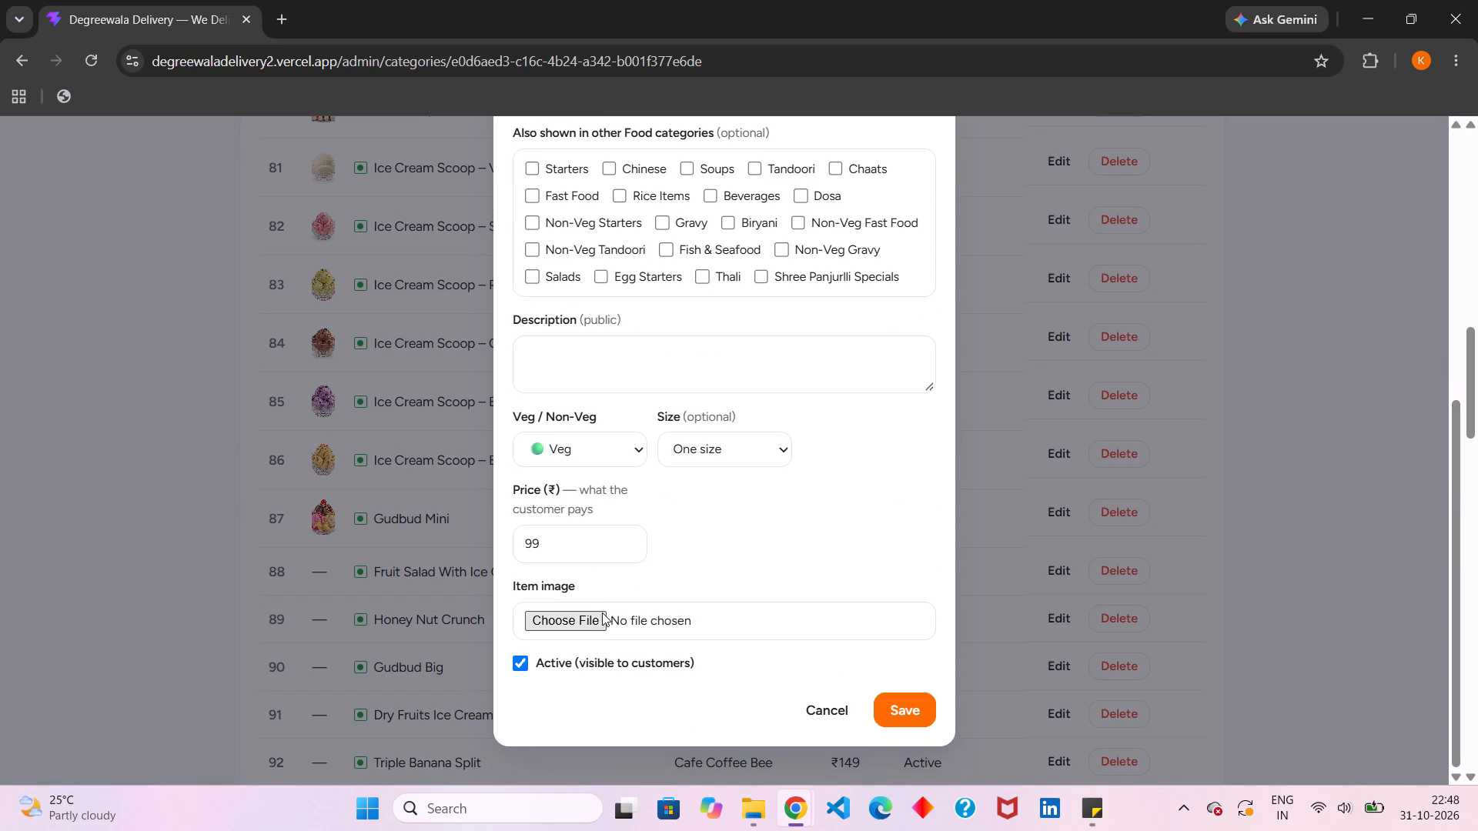
click(595, 616)
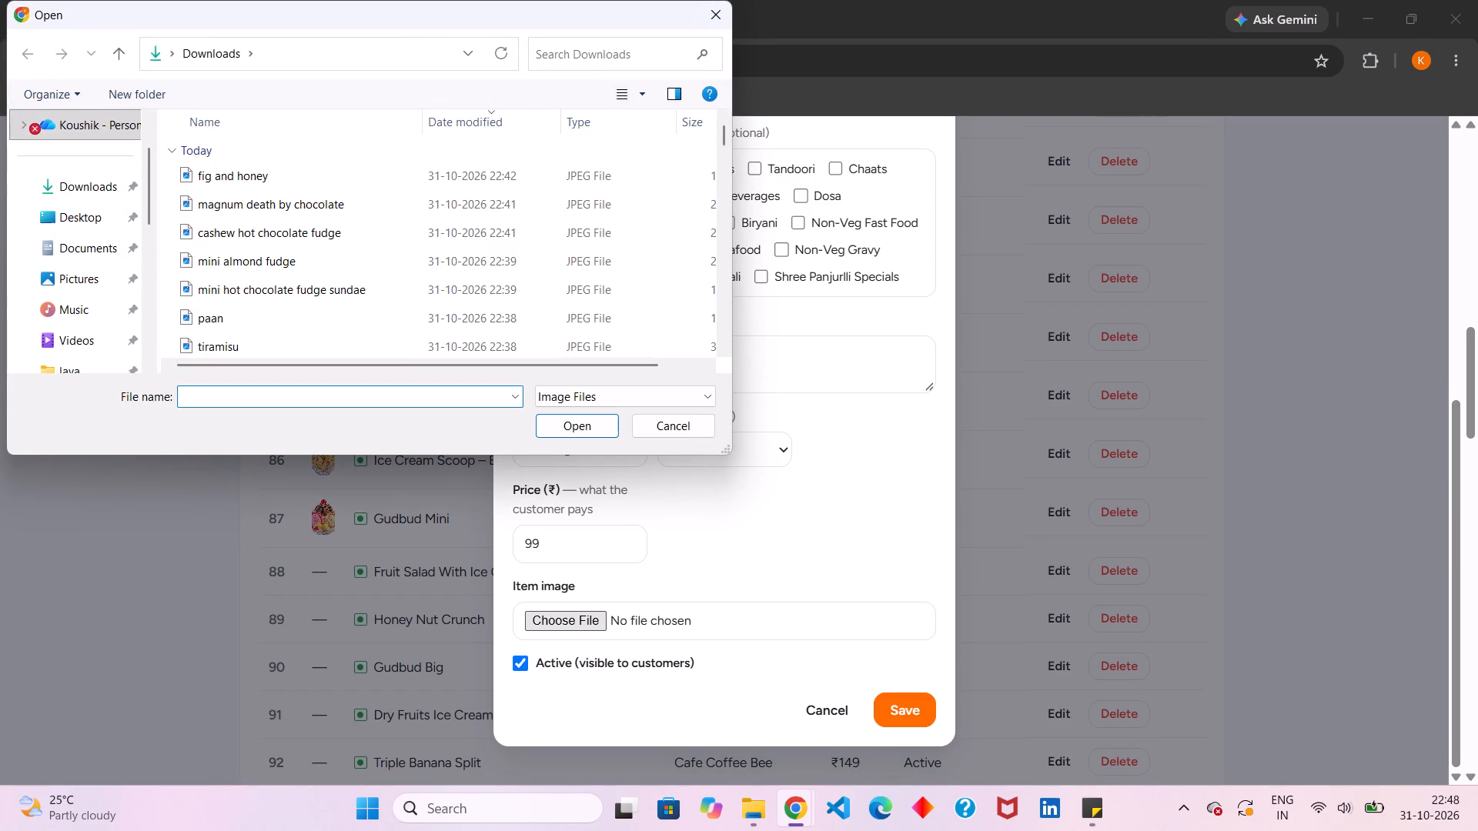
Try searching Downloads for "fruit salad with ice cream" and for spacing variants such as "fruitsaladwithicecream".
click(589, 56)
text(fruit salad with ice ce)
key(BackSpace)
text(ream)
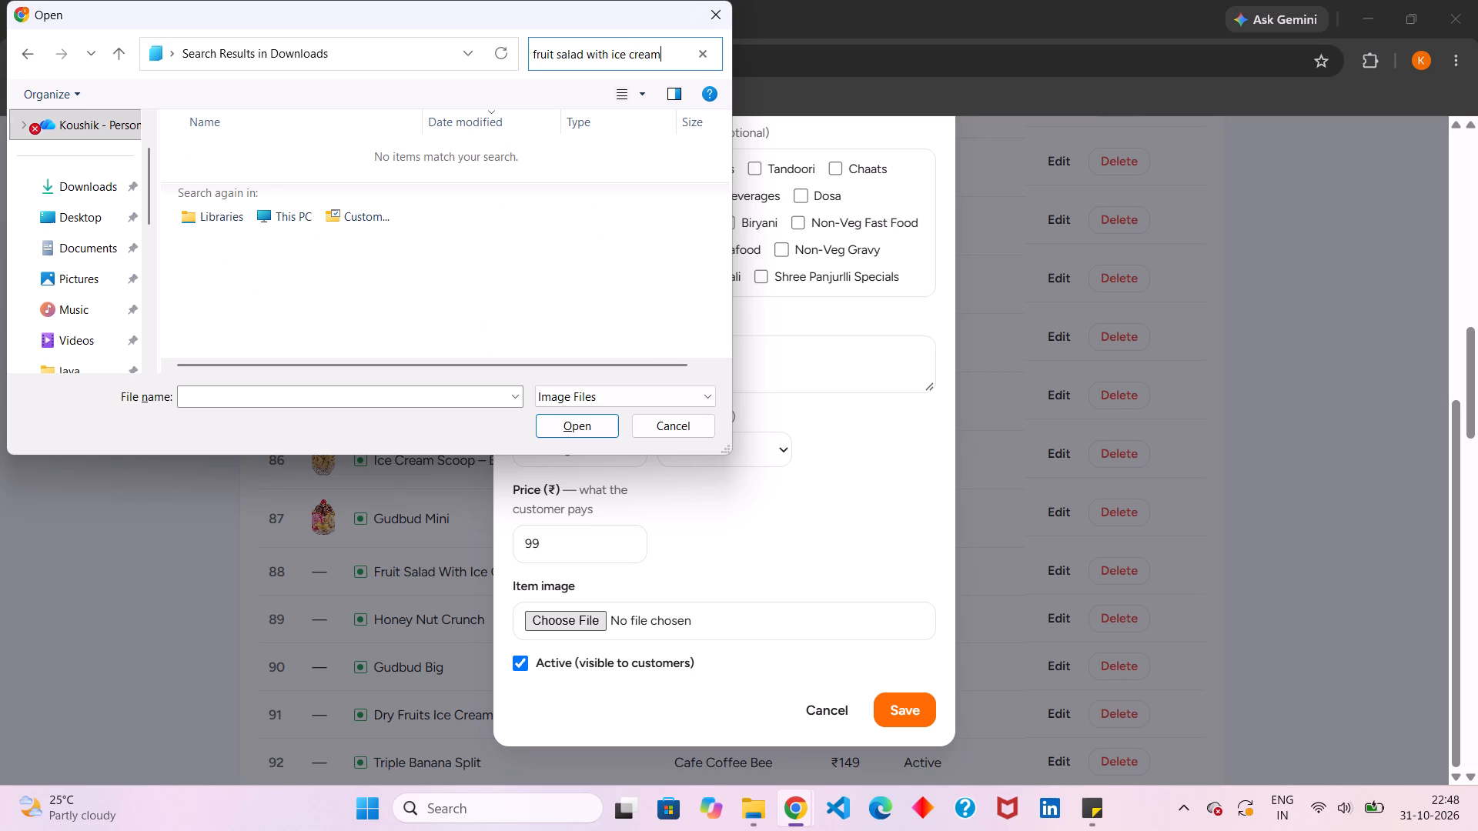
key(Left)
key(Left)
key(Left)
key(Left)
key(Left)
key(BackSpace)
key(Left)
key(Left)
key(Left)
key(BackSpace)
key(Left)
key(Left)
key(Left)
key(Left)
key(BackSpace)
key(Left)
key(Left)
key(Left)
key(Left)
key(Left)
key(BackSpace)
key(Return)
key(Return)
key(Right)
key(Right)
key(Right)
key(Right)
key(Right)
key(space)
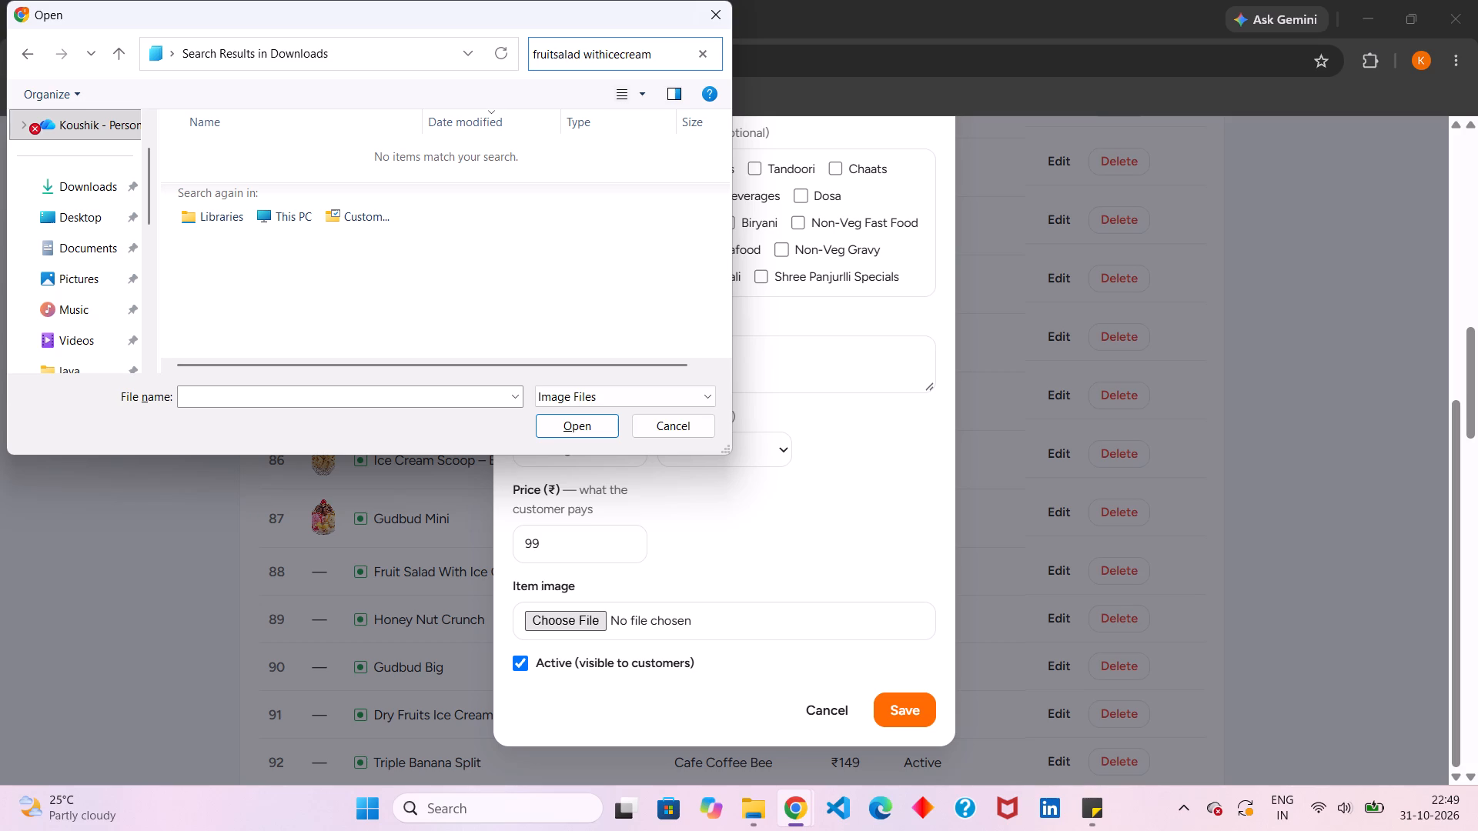
Search Downloads for "fruit" instead, attach fruitsalad_with_icecream to Fruit Salad With Ice Cream, and save.
drag(671, 48, 486, 63)
text(frui)
key(t)
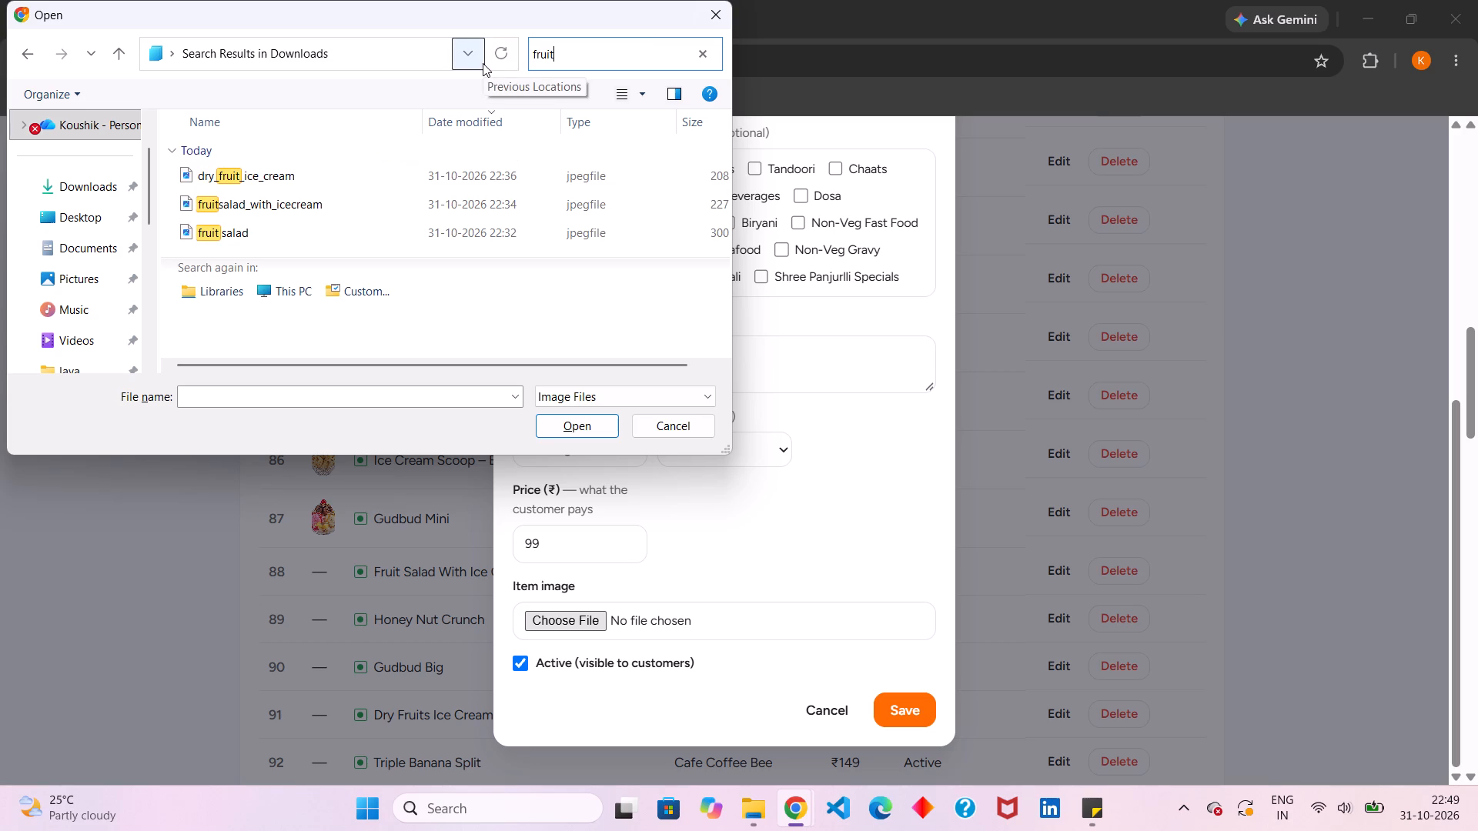
double_click(259, 195)
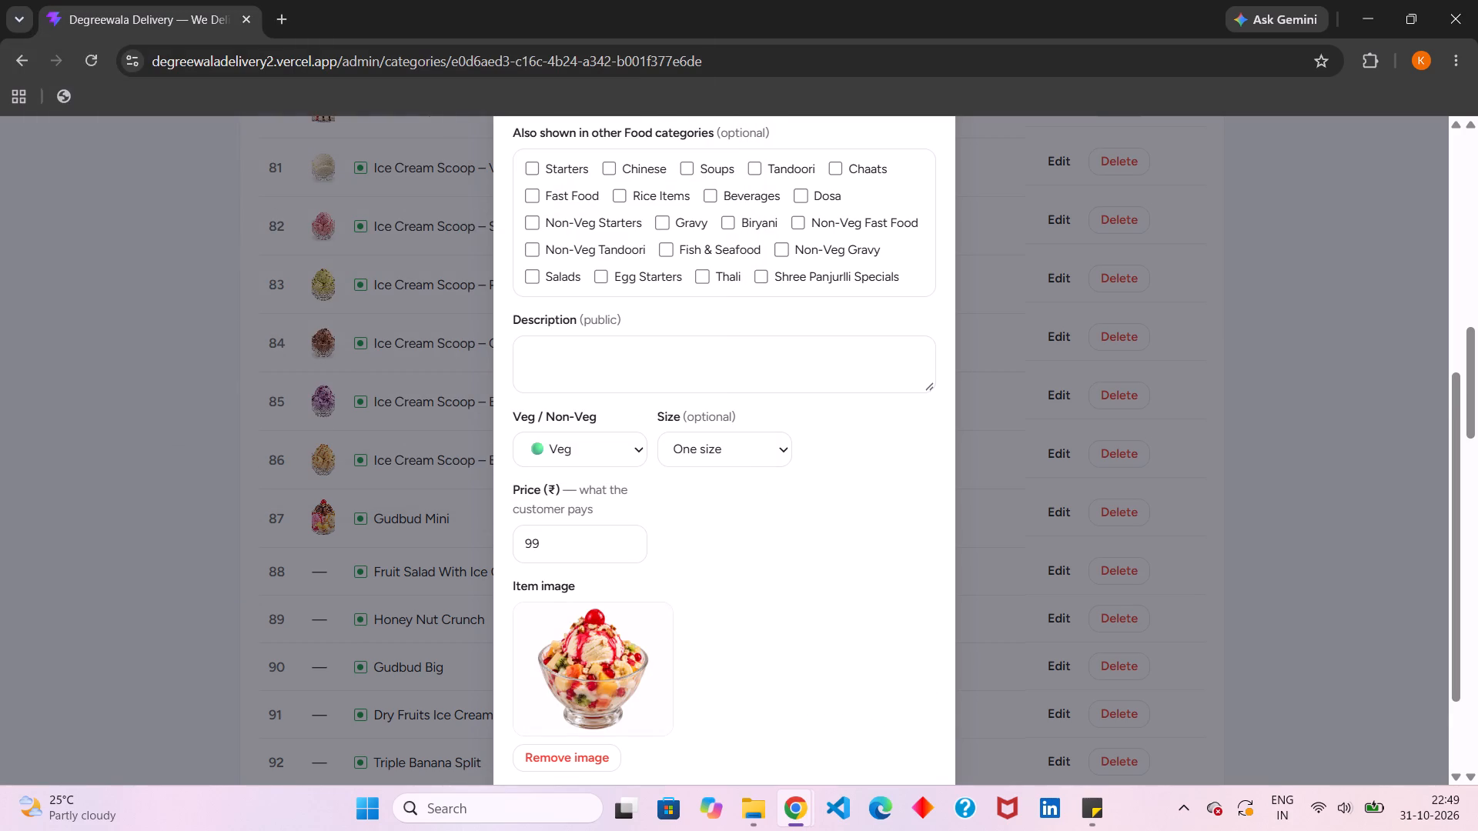
scroll(714, 376, down, 7)
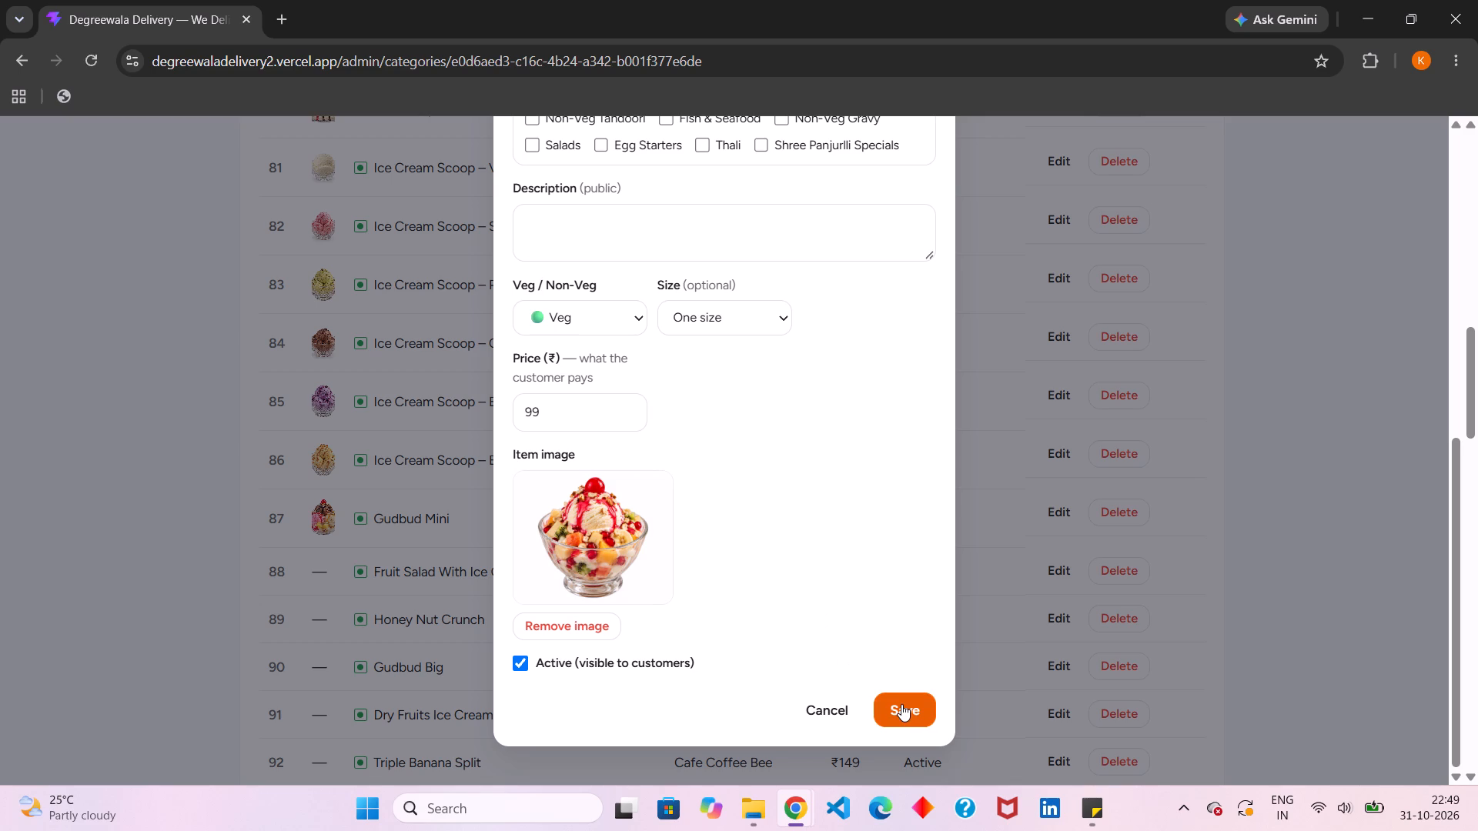
click(901, 704)
Edit Honey Nut Crunch to use honey_nut_crunch, found by searching Downloads for "honey", and save it.
scroll(532, 635, down, 2)
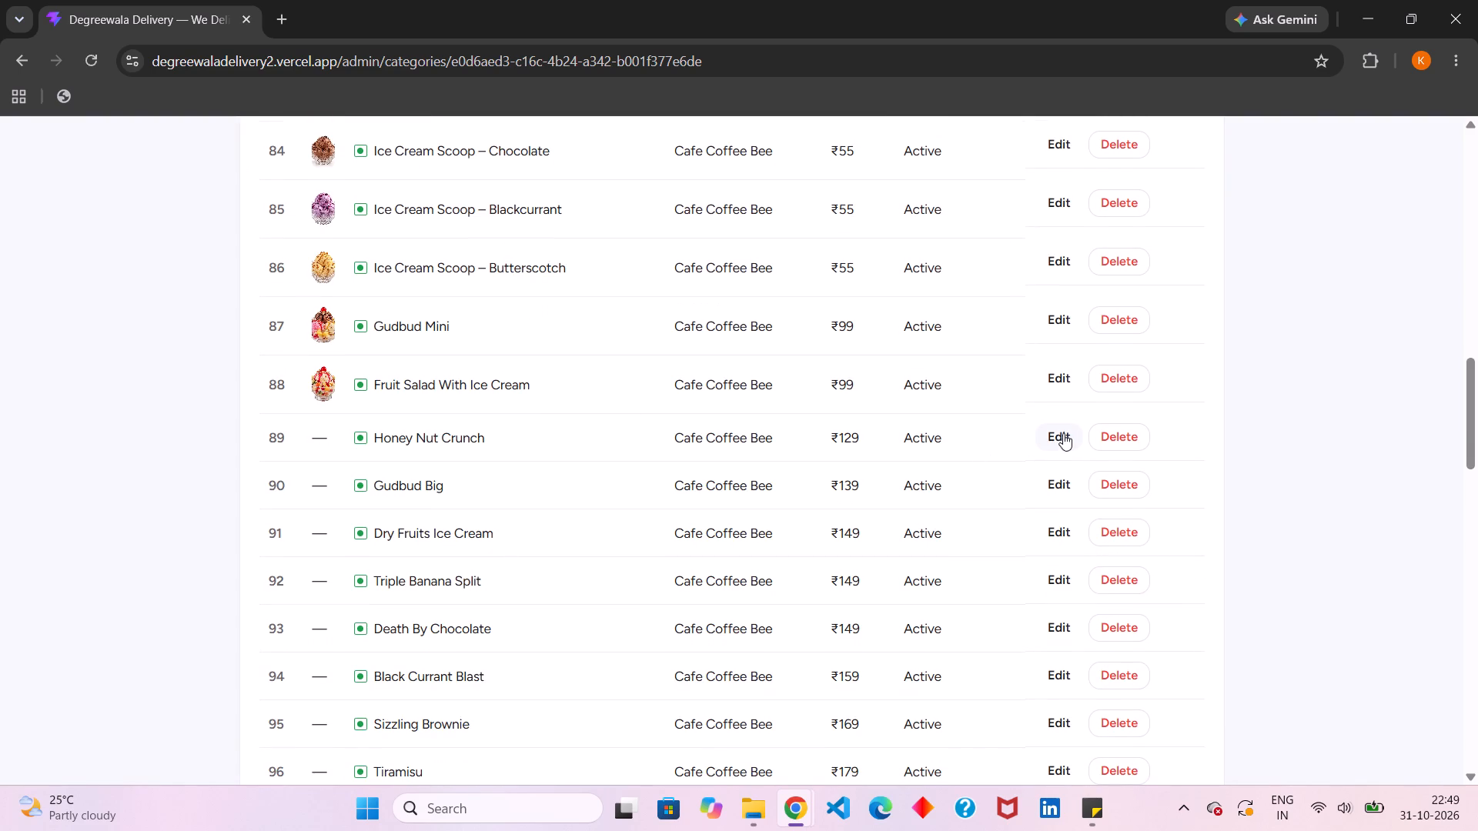
click(1052, 442)
scroll(560, 432, down, 6)
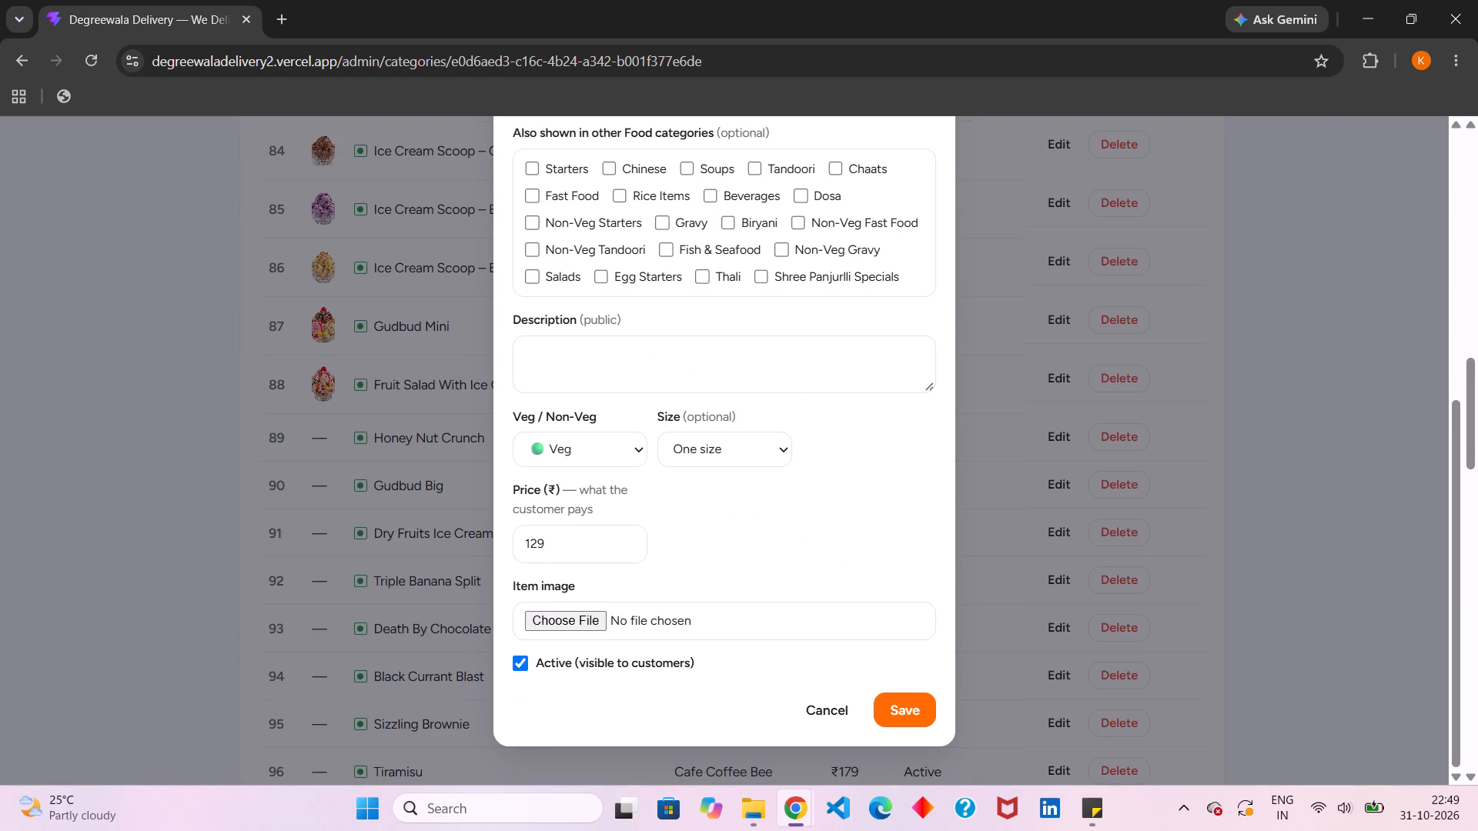
click(540, 623)
click(658, 49)
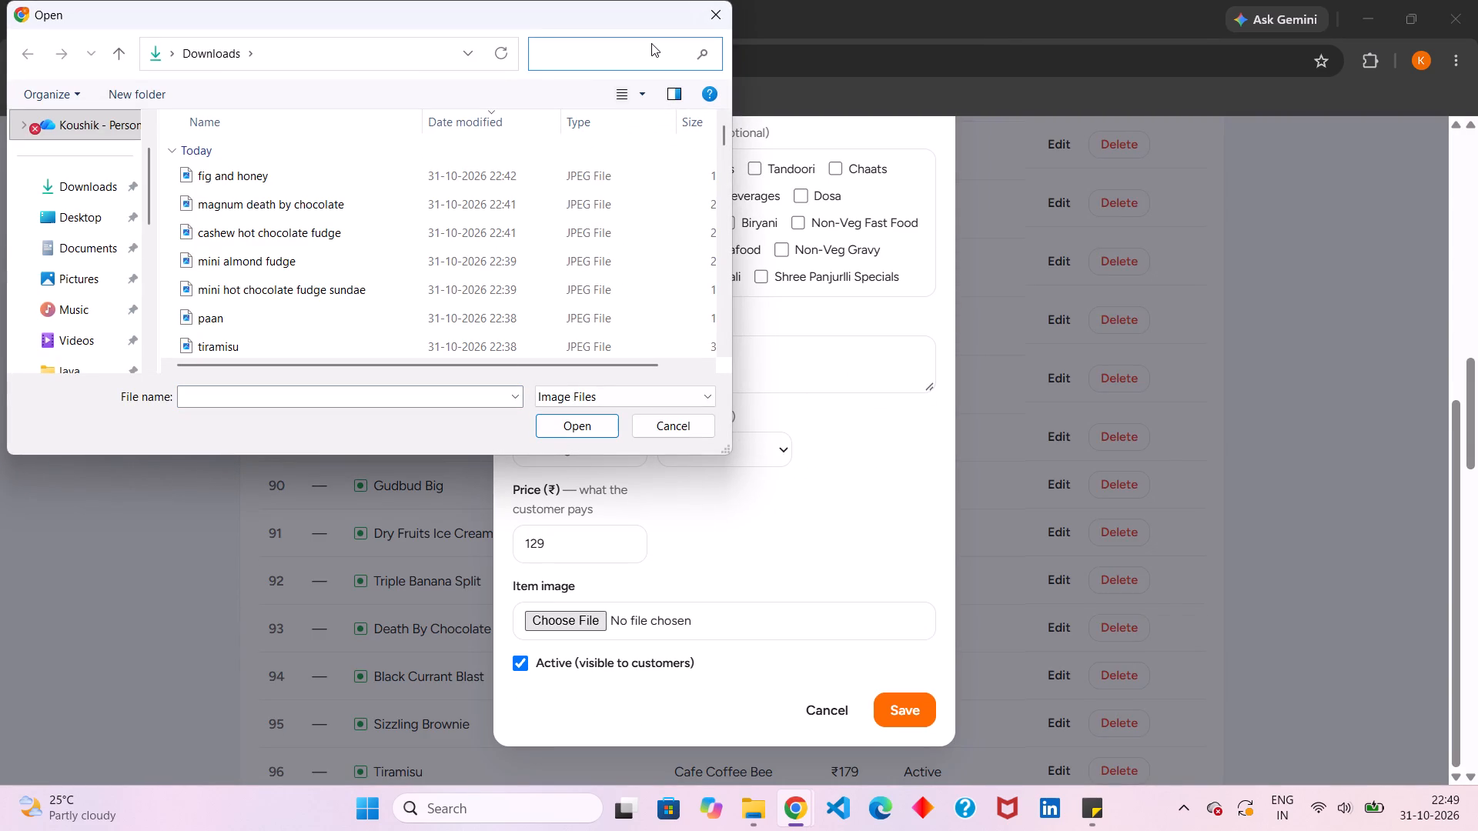
text(honey)
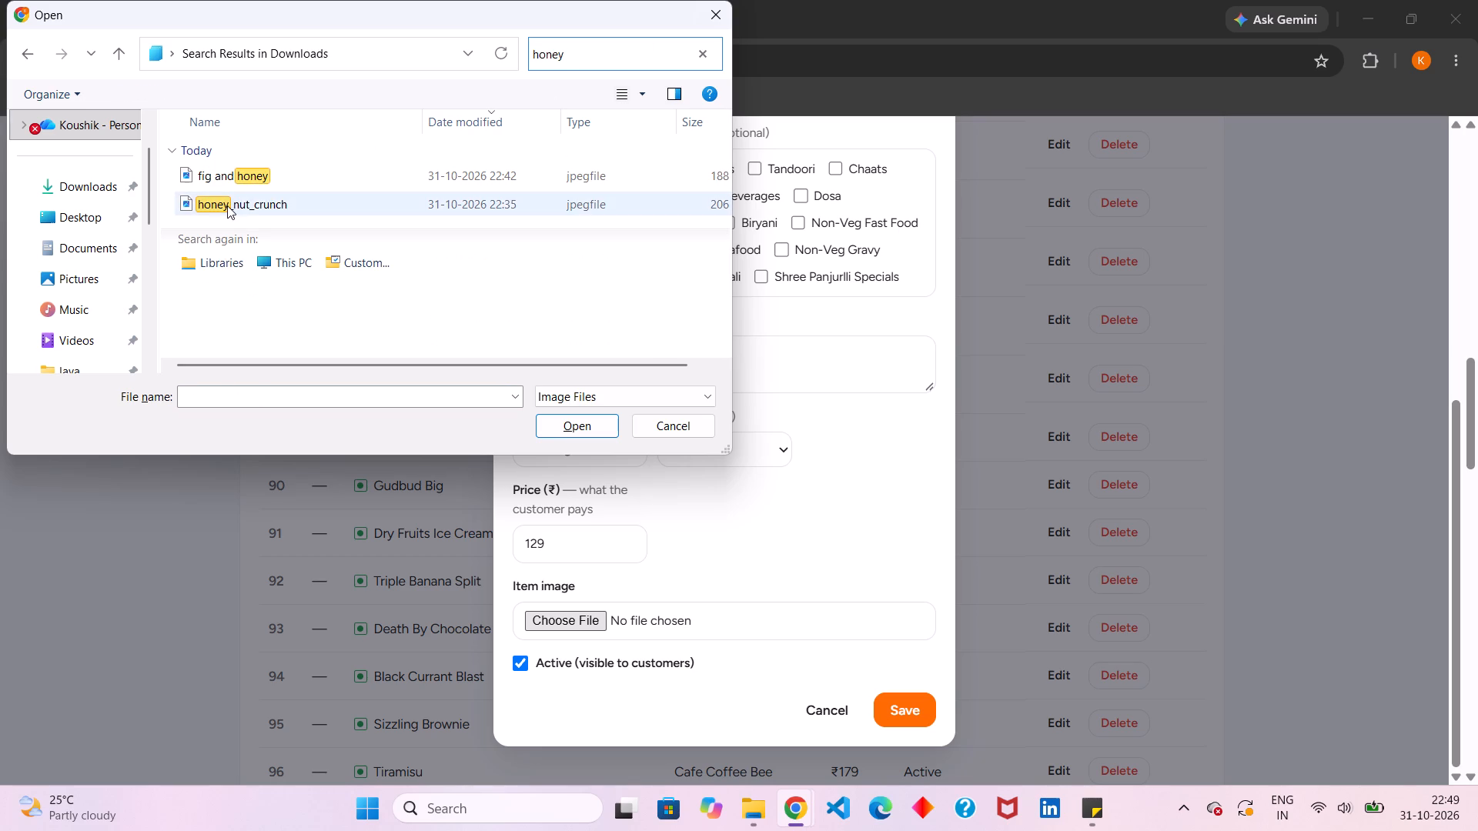
click(227, 205)
click(540, 429)
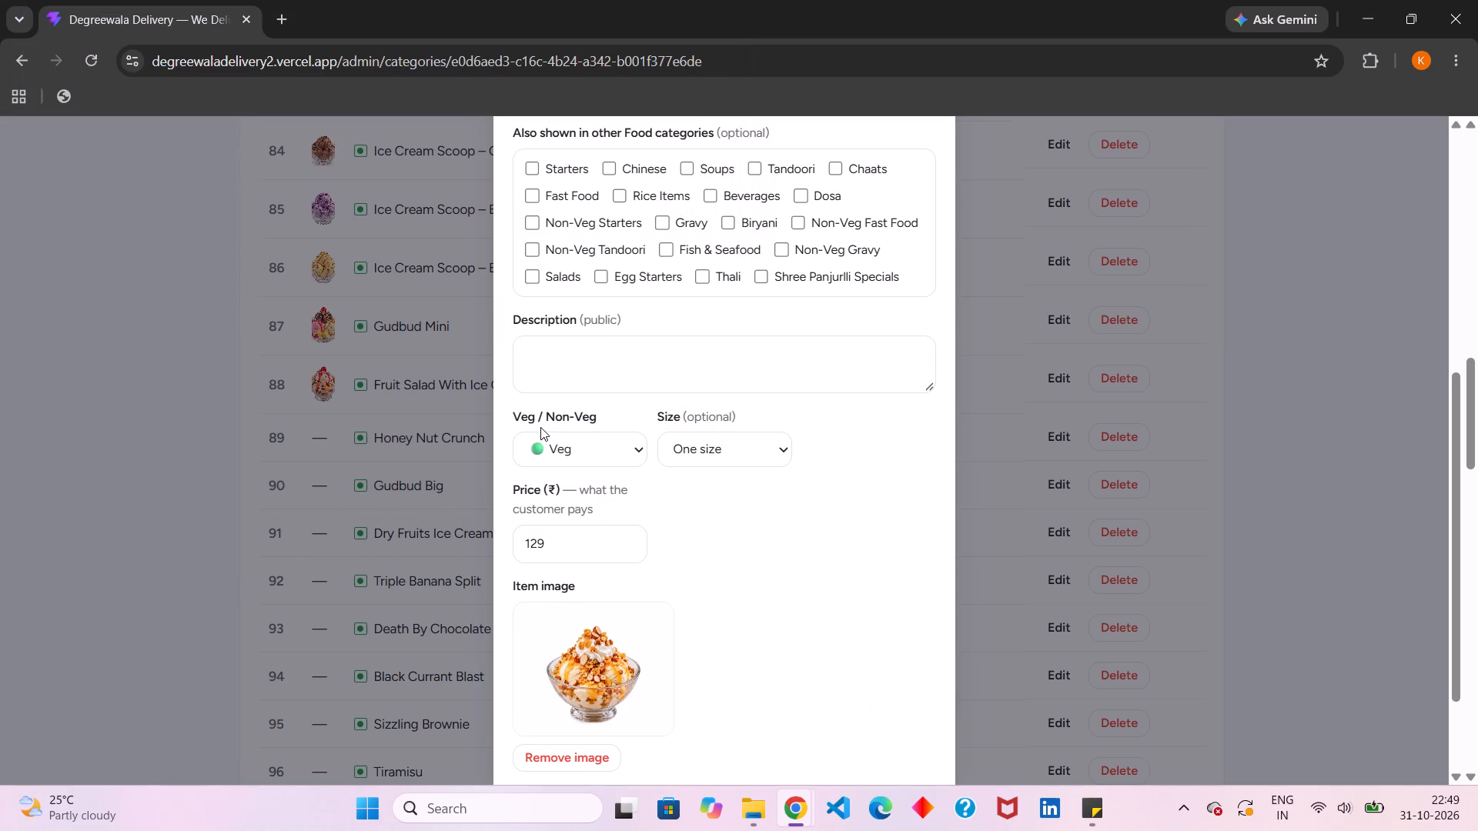
scroll(784, 660, down, 4)
click(910, 713)
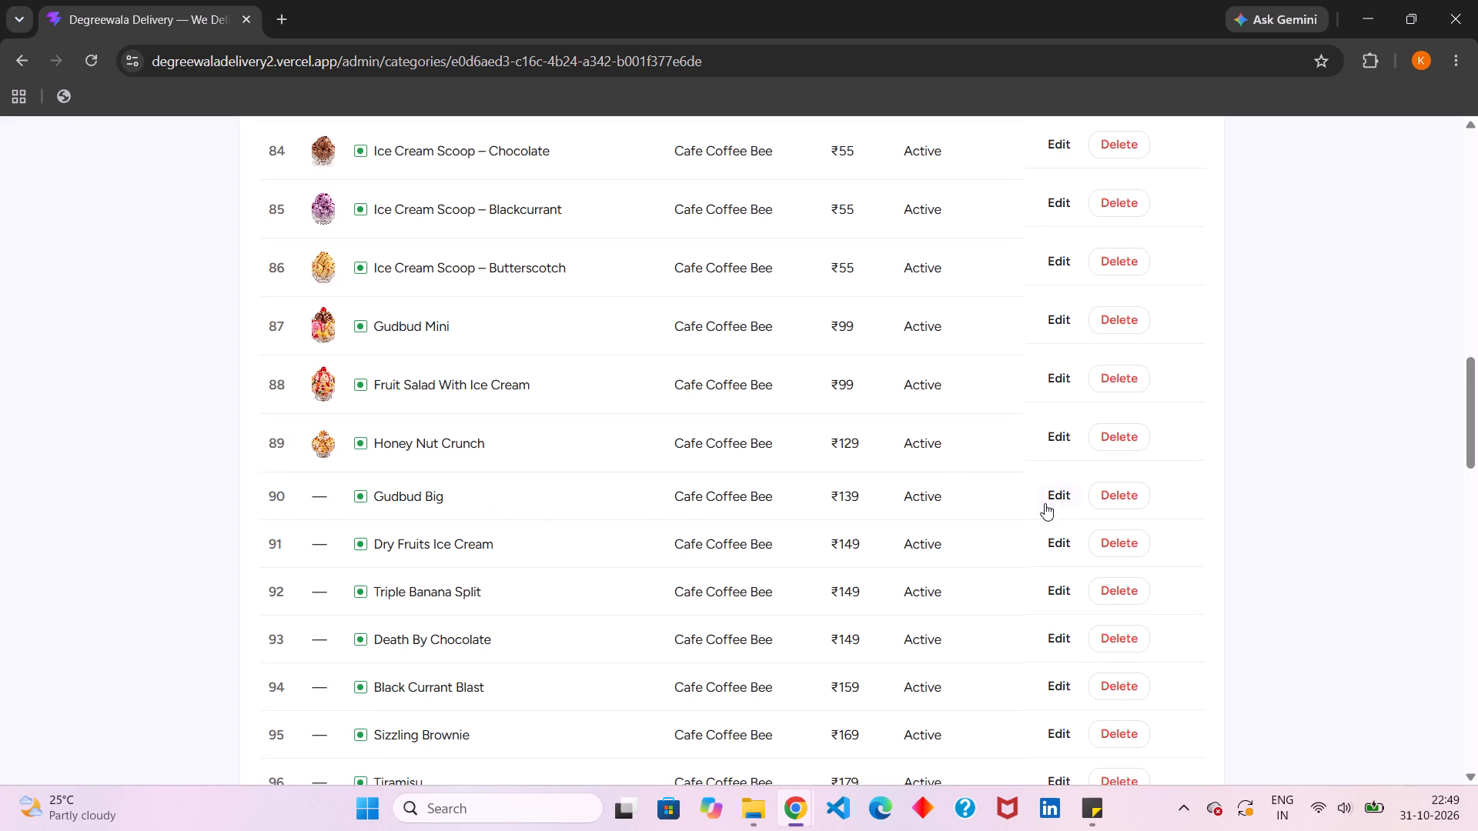
Edit Gudbud Big to use the gudbud ice cream image, found by searching Downloads for "gudbud", and save it.
click(1050, 499)
scroll(627, 452, down, 6)
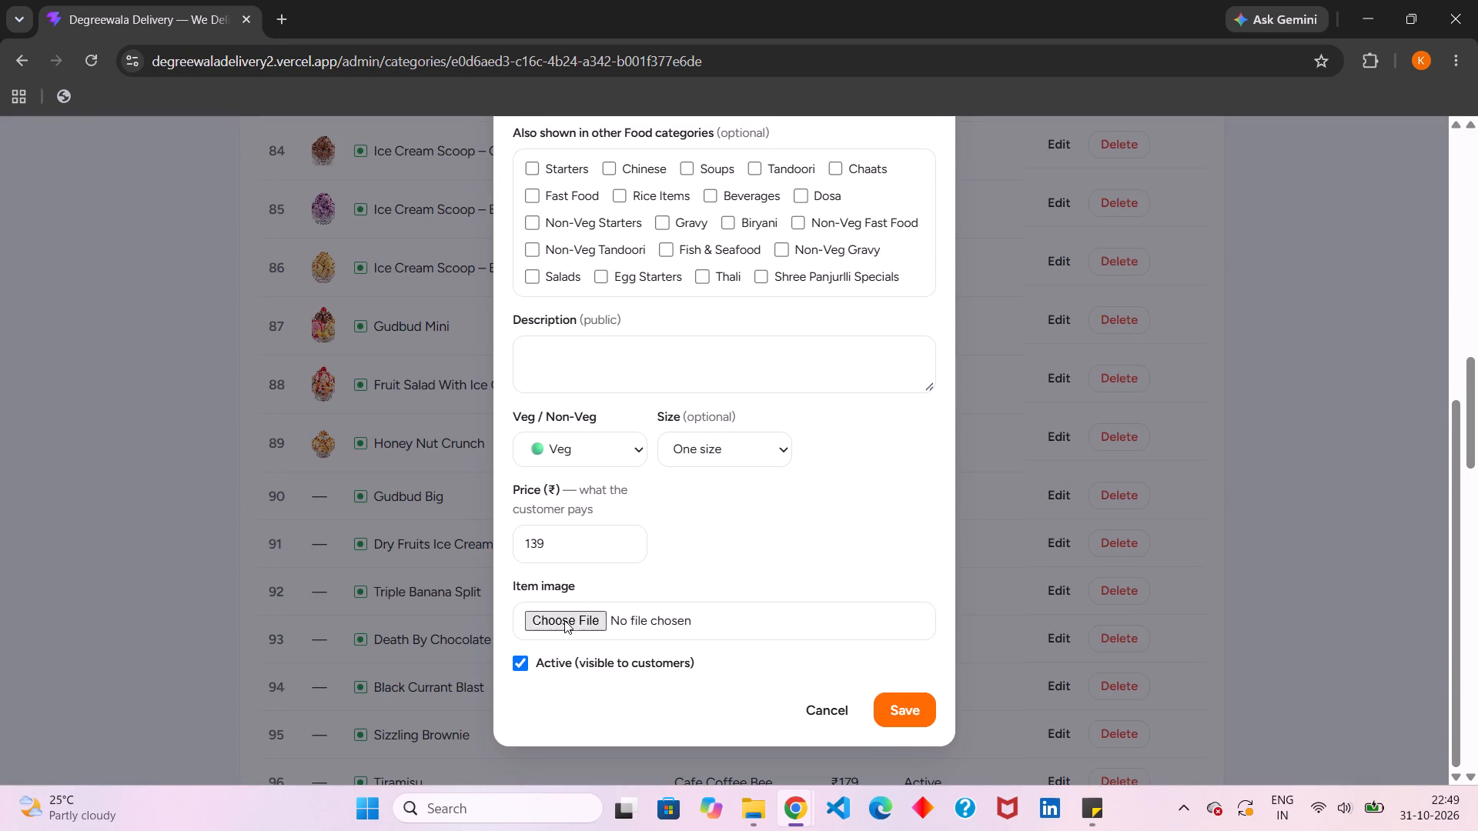
click(572, 621)
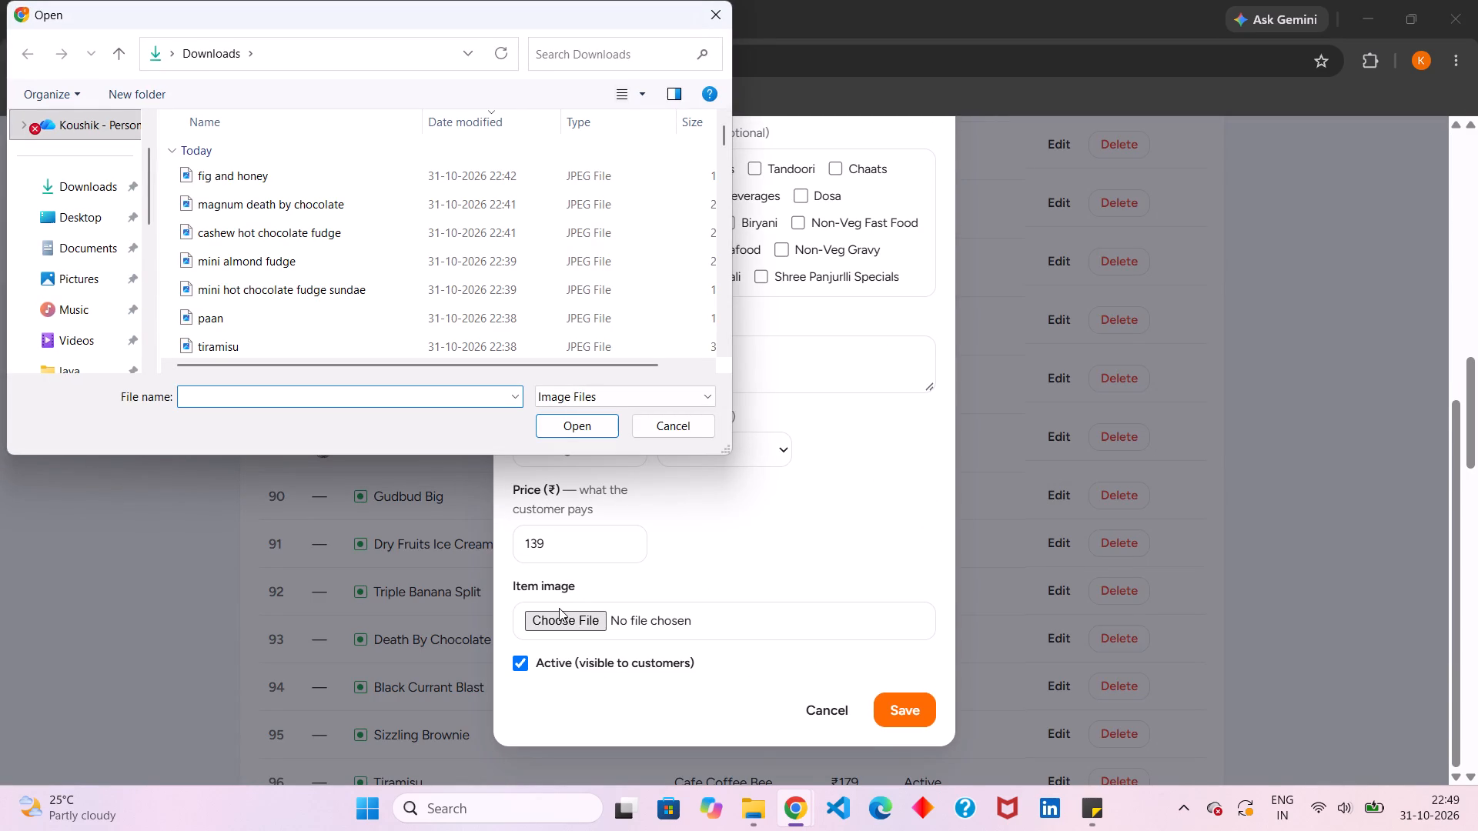
click(624, 48)
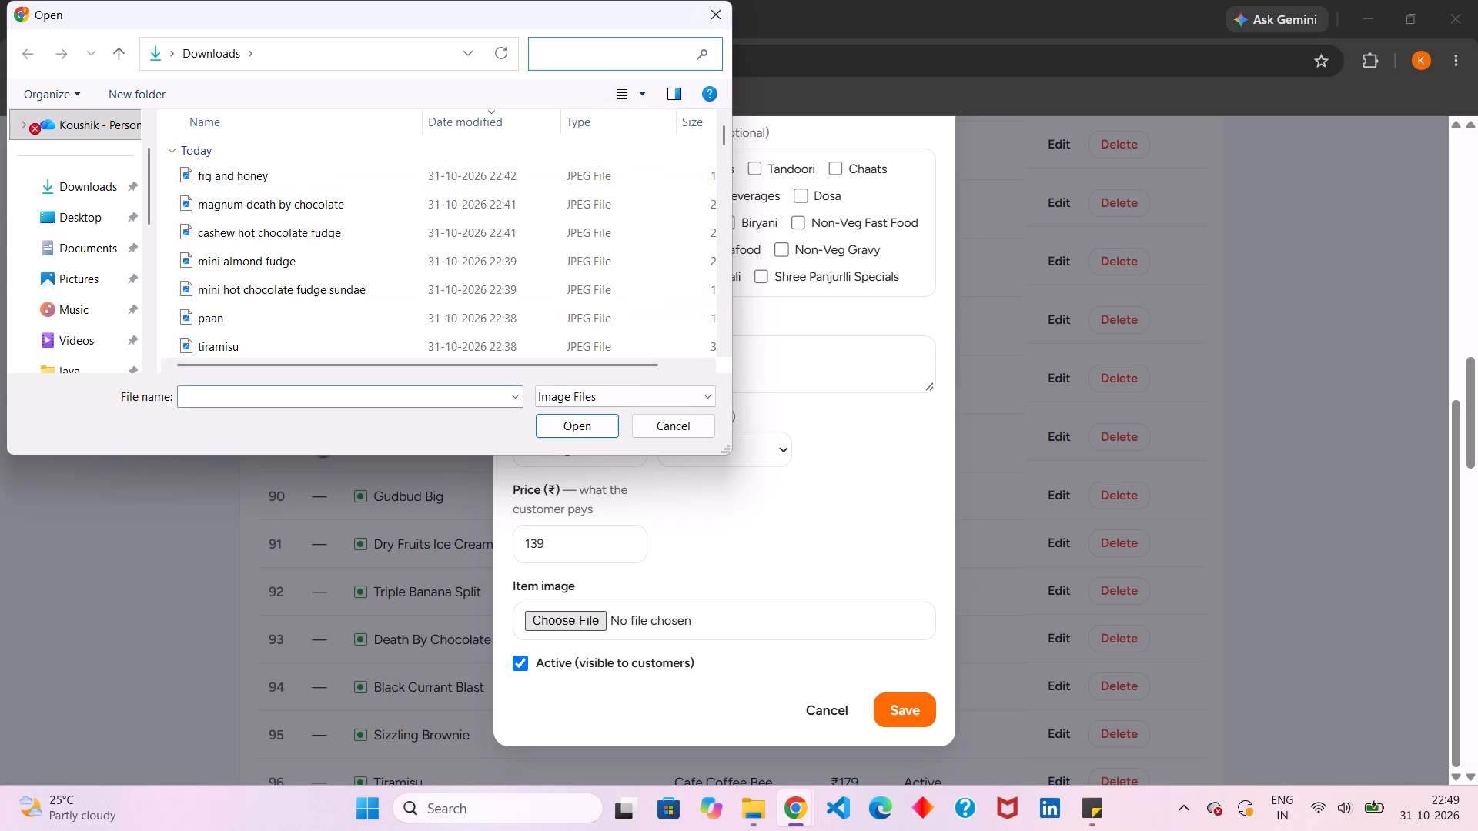
text(gudbud)
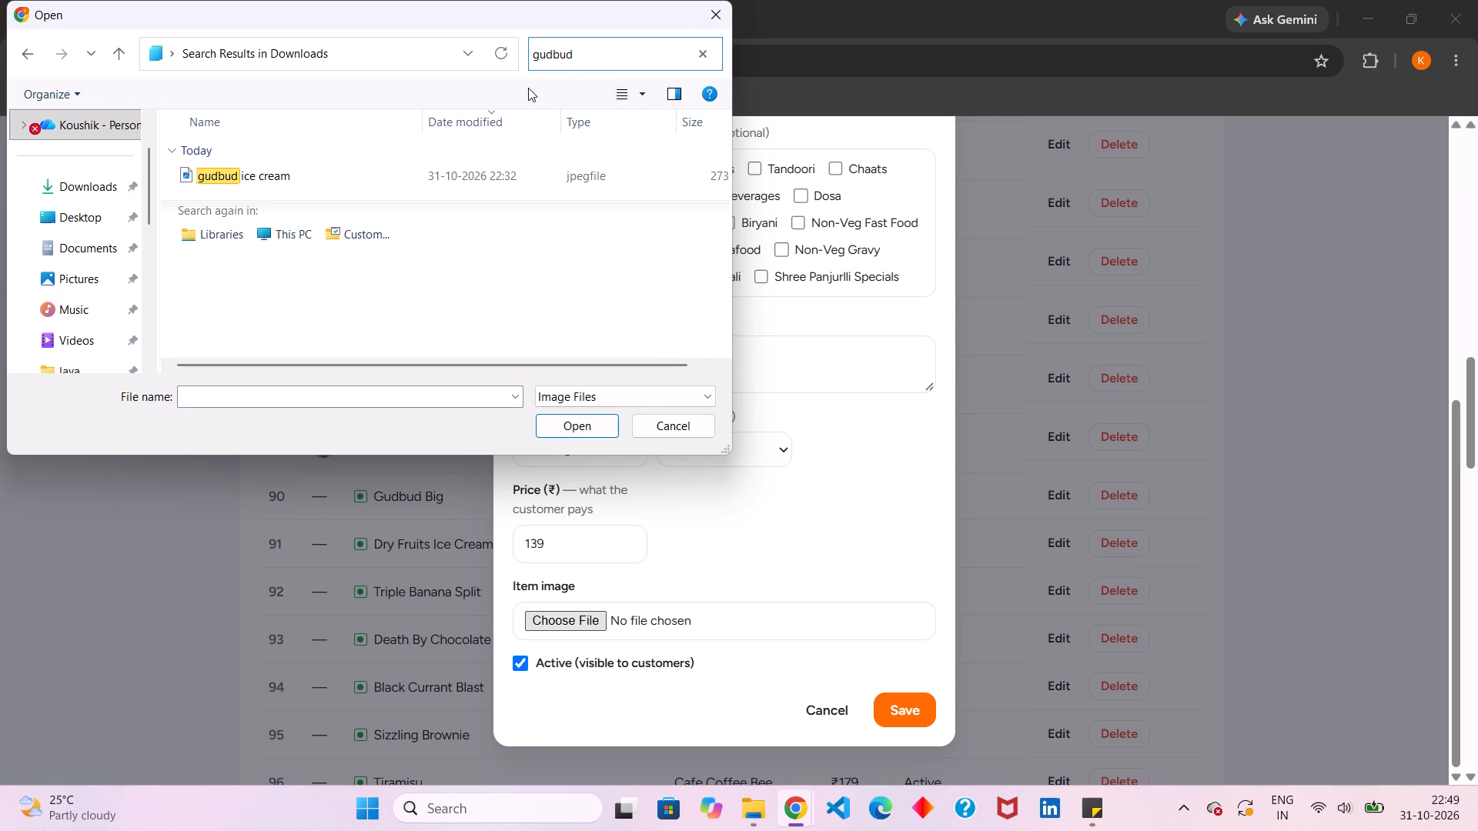
double_click(295, 171)
scroll(857, 576, down, 6)
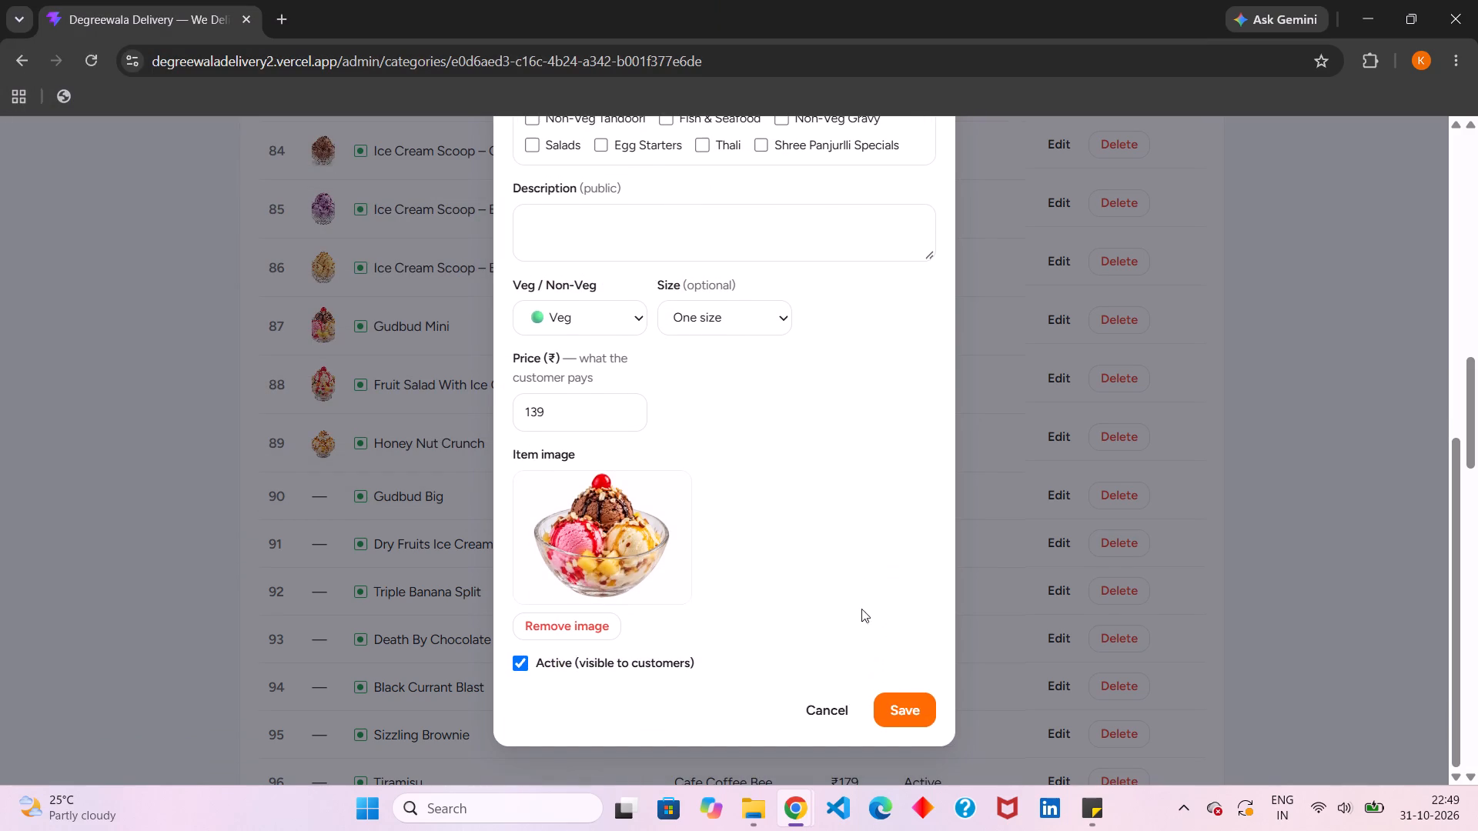
click(896, 704)
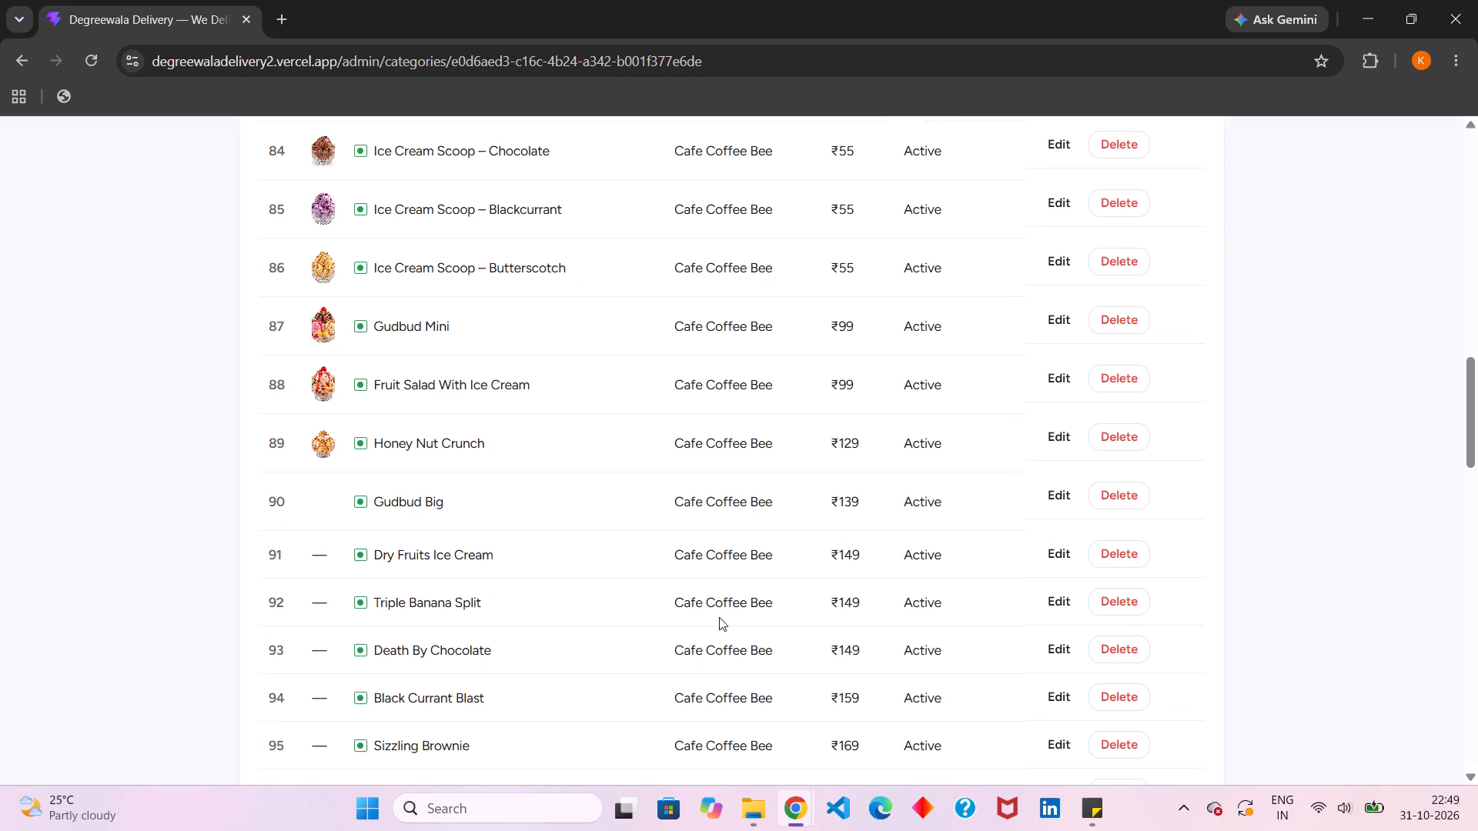
Open Dry Fruits Ice Cream for editing and search Downloads for "dryfruits" to find its item image.
click(1052, 551)
scroll(595, 453, down, 7)
click(562, 616)
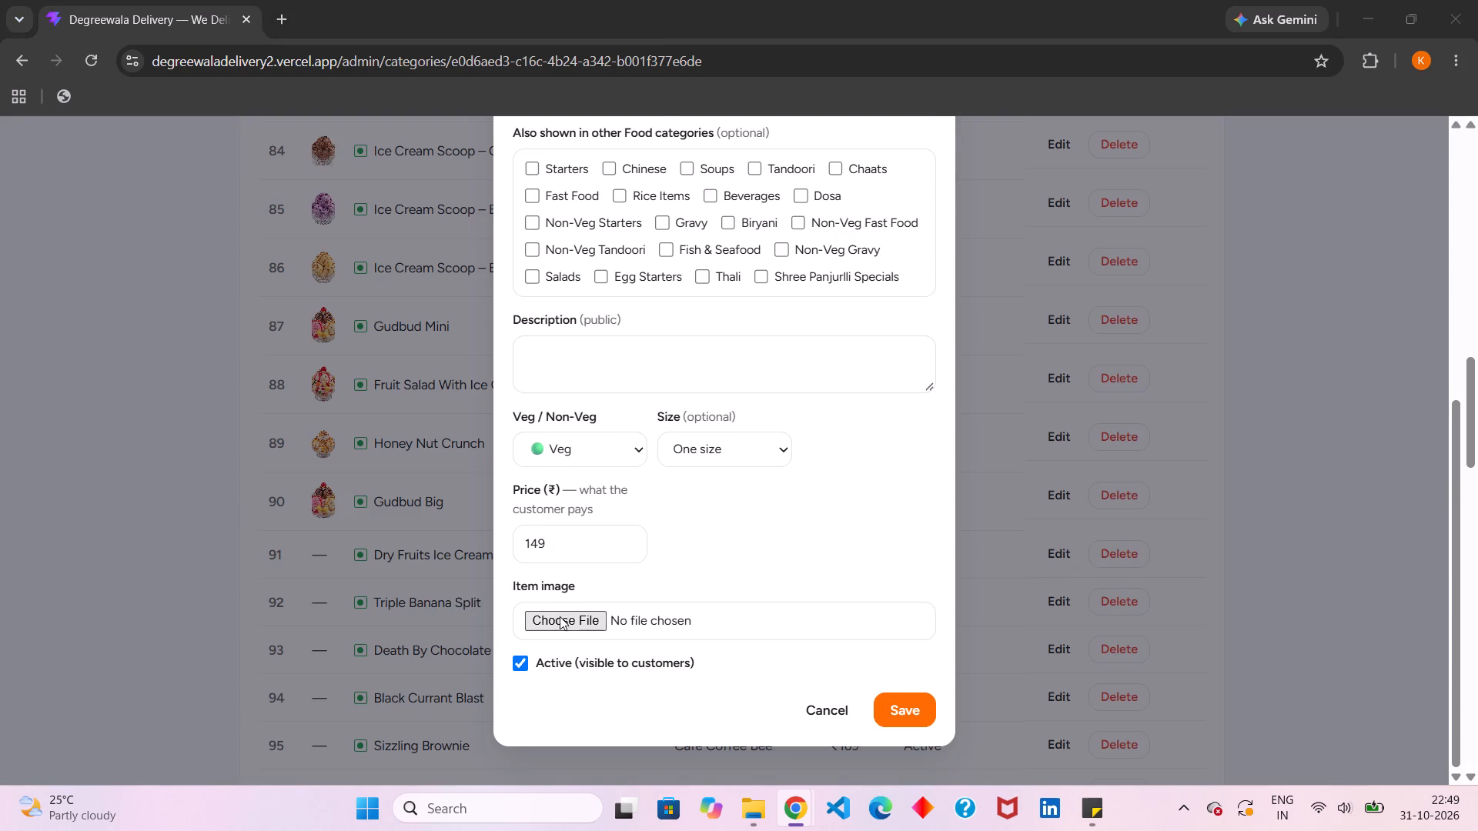
click(562, 60)
text(dr)
key(y)
key(f)
key(r)
key(u)
key(i)
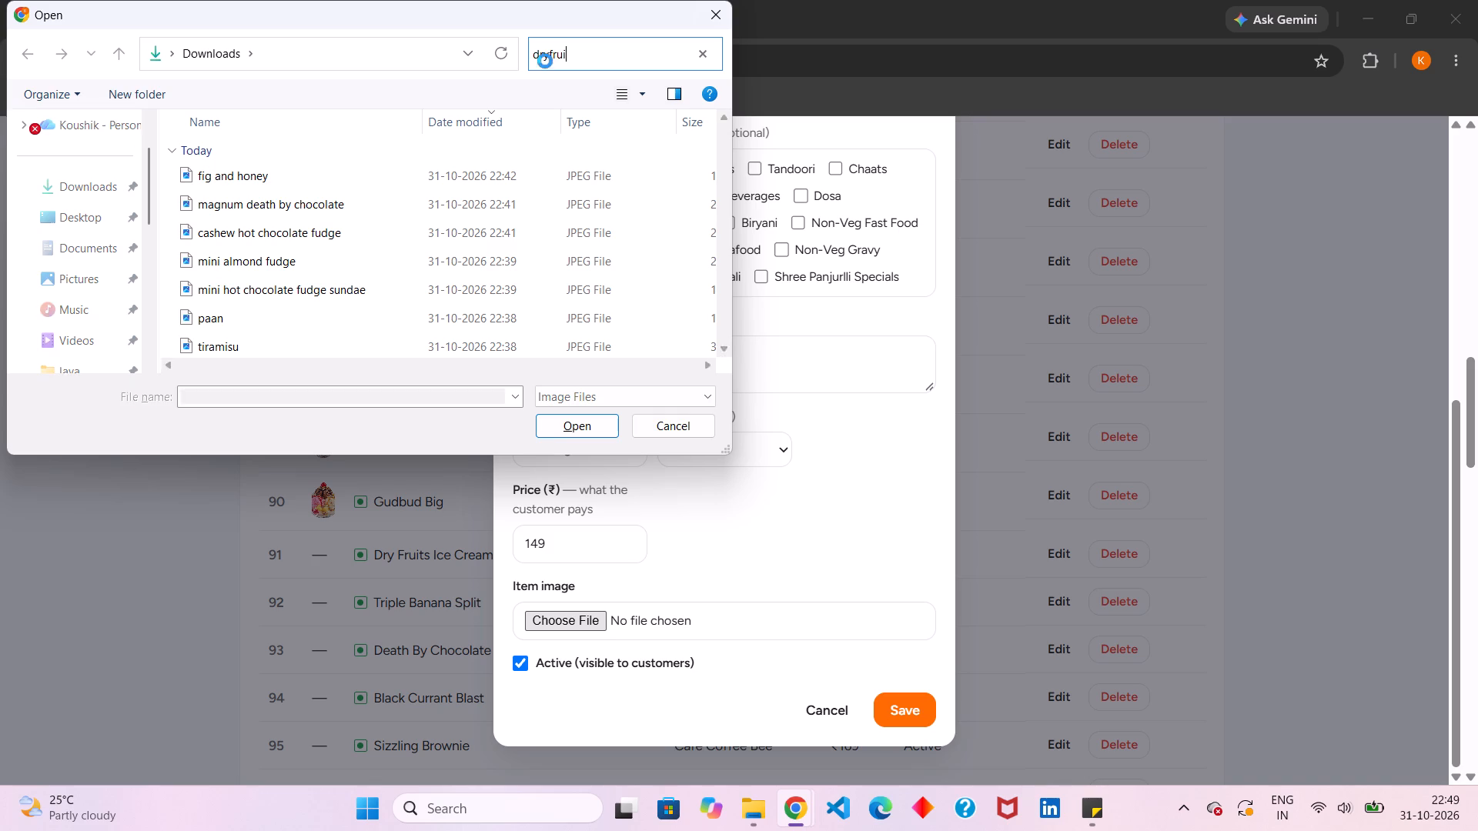
key(t)
key(s)
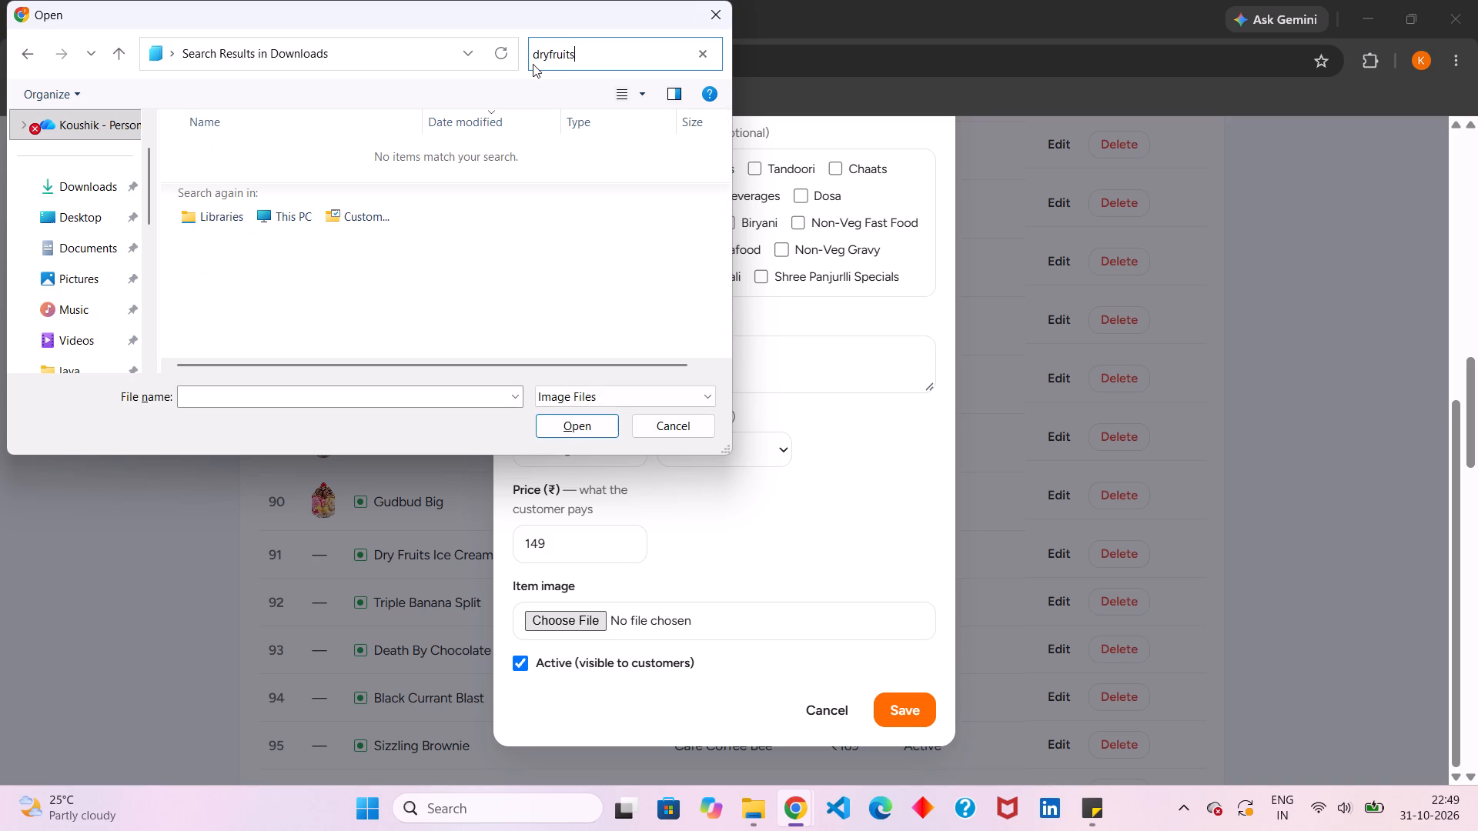
Change the Downloads search text to "dry fruit", dropping the plural and separating the two words.
key(Left)
key(Left)
key(Left)
key(Left)
key(Left)
key(Right)
key(Right)
key(Right)
key(Right)
key(Right)
key(BackSpace)
key(Left)
key(Left)
key(Left)
key(Left)
key(Left)
key(space)
key(Right)
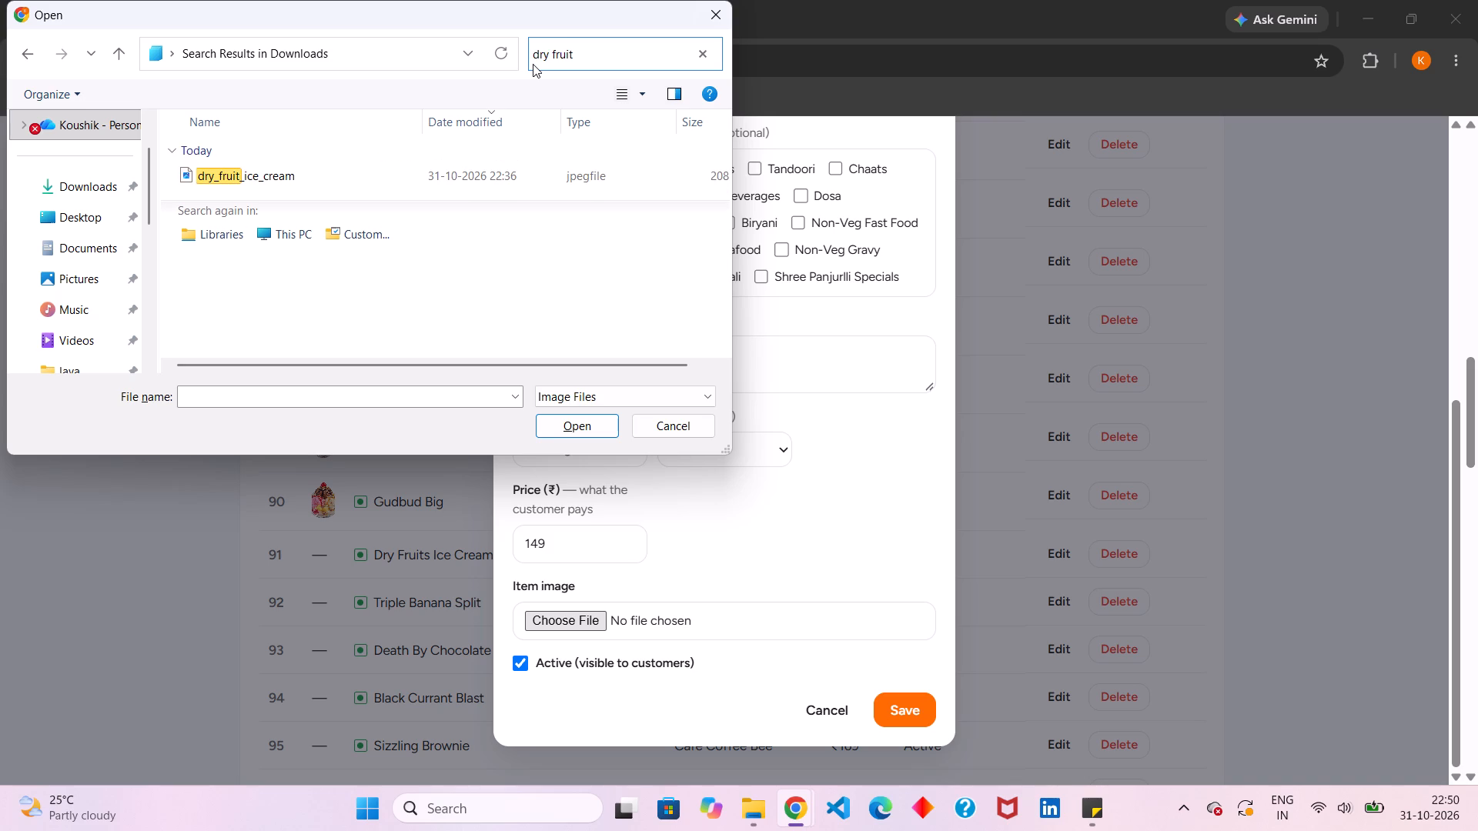
Attach dry_fruit_ice_cream as the item image of Dry Fruits Ice Cream and save the item.
double_click(266, 168)
scroll(710, 433, down, 5)
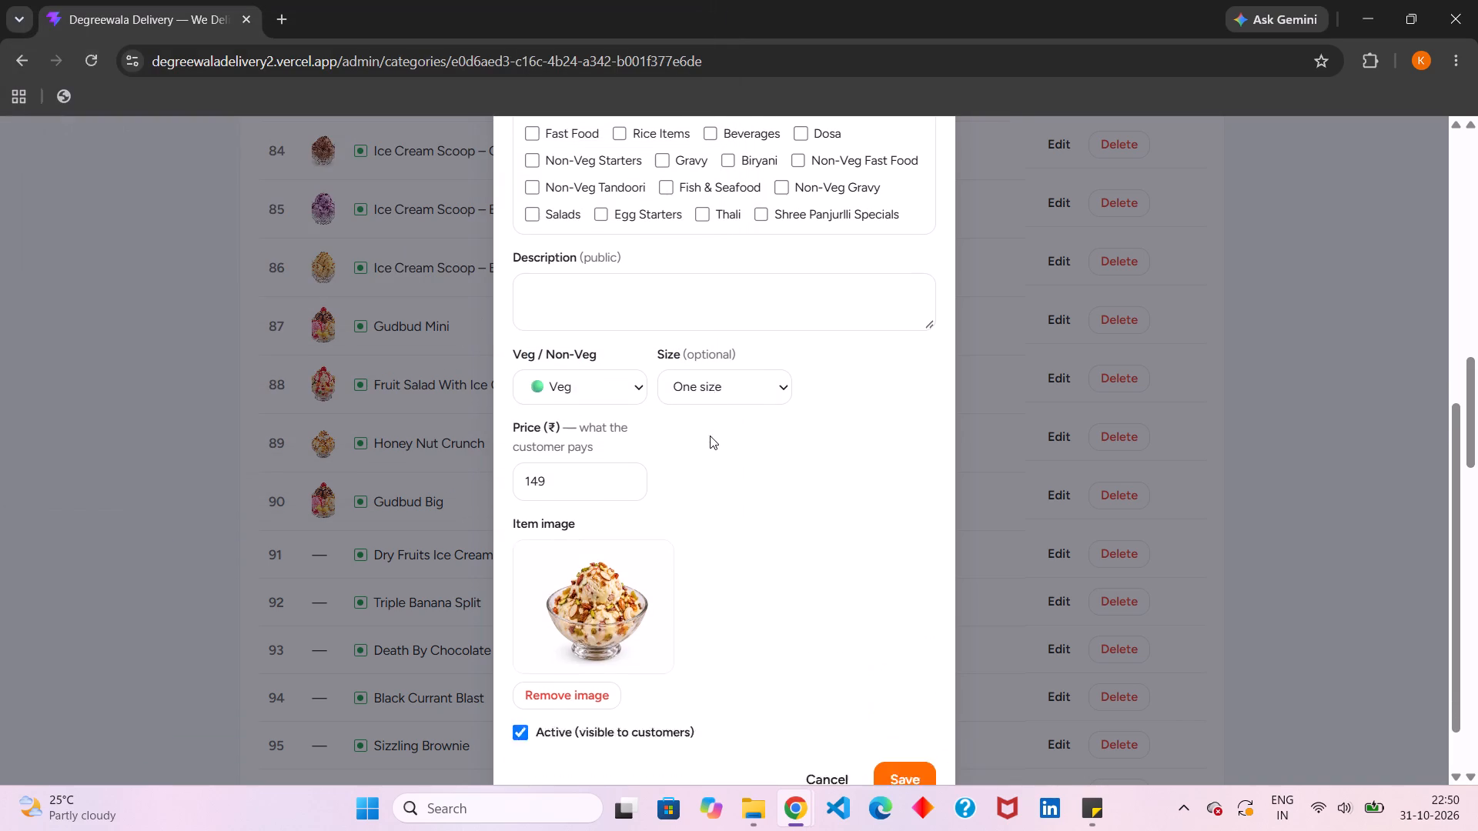
scroll(710, 436, down, 1)
click(898, 713)
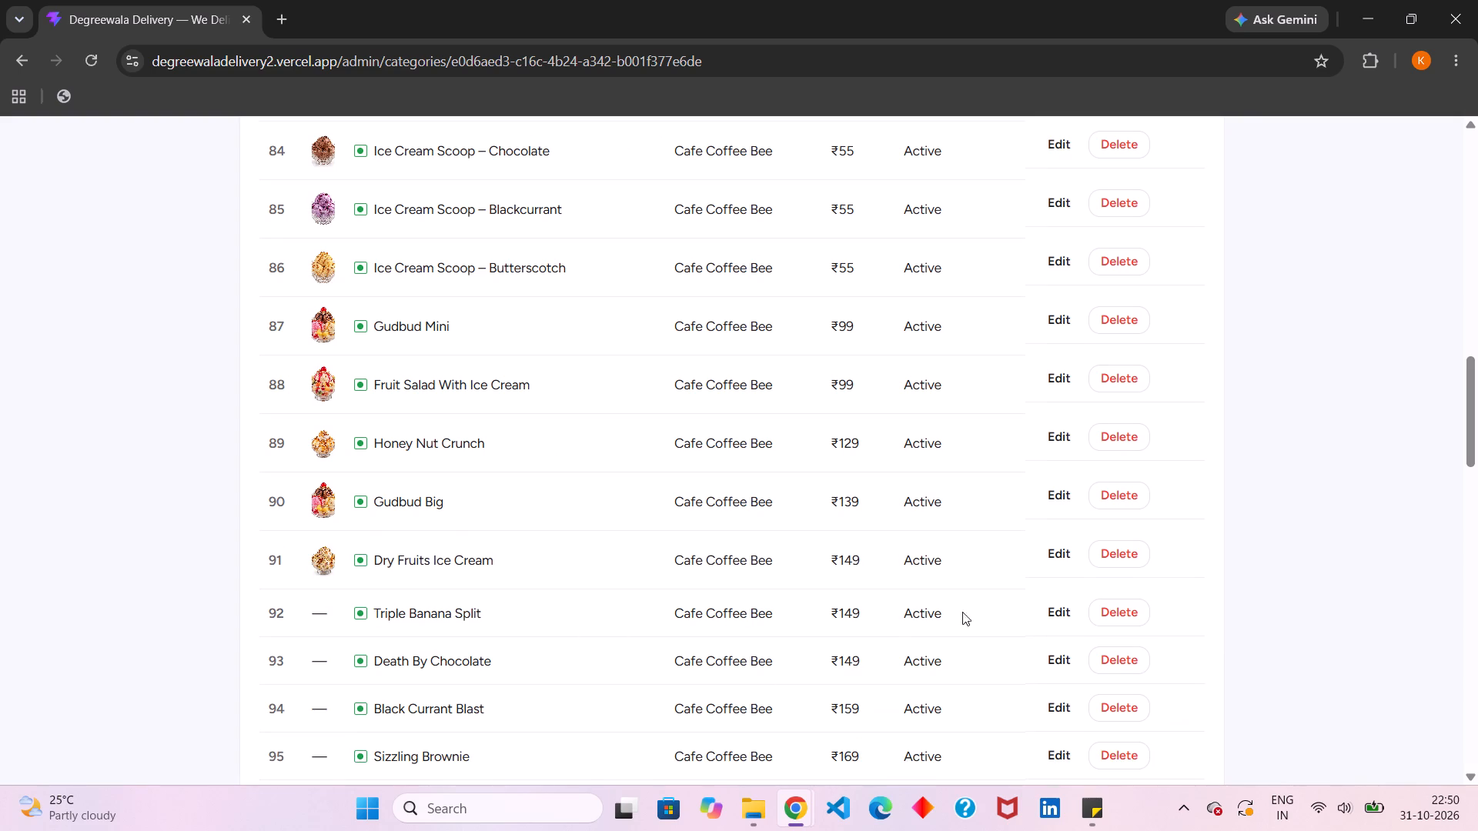
Edit Triple Banana Split to use banana_split, found by searching Downloads for "banana", and save it.
click(1049, 614)
scroll(695, 436, down, 2)
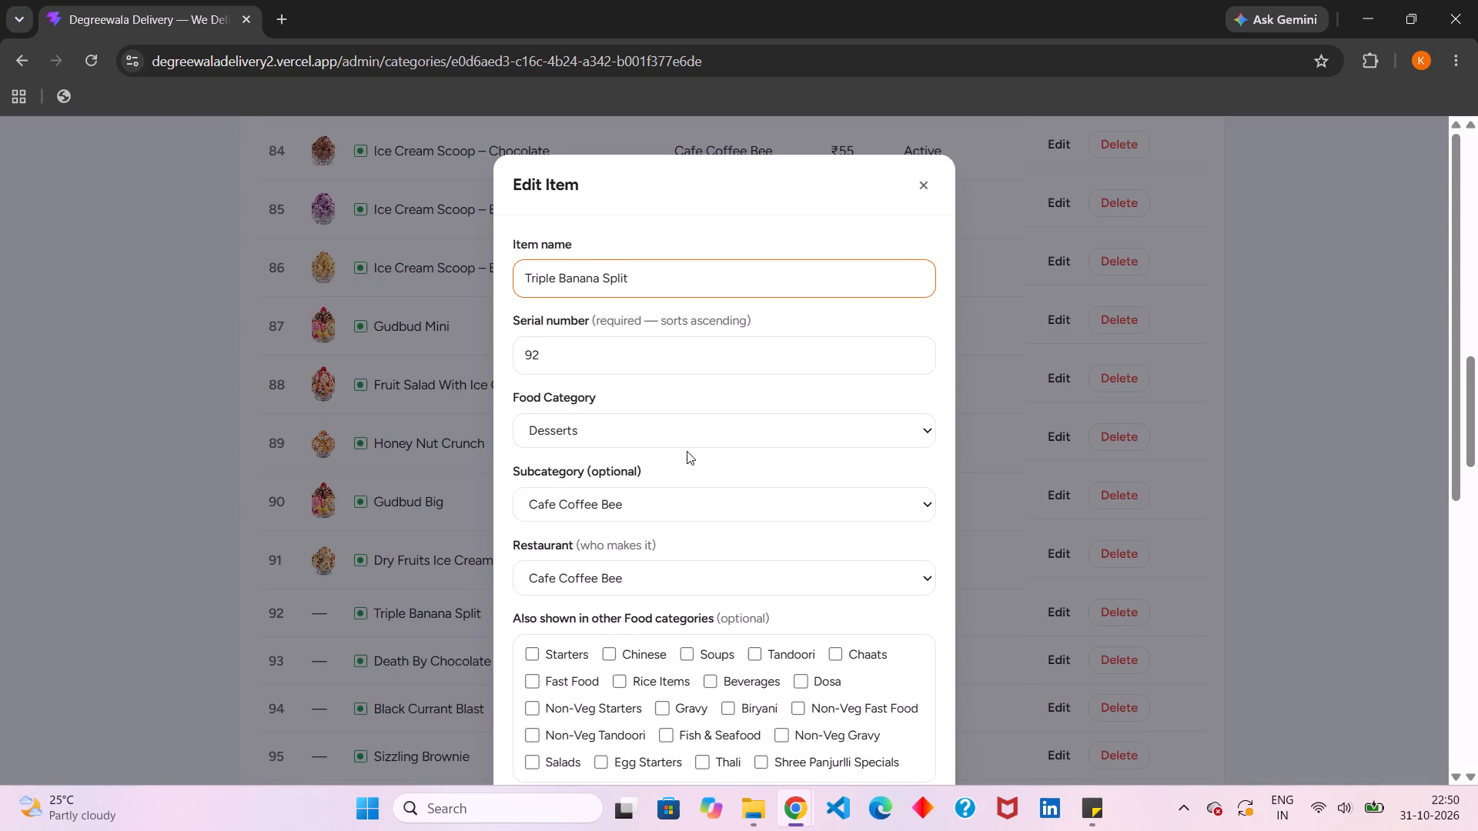
scroll(687, 451, down, 3)
click(570, 619)
click(644, 51)
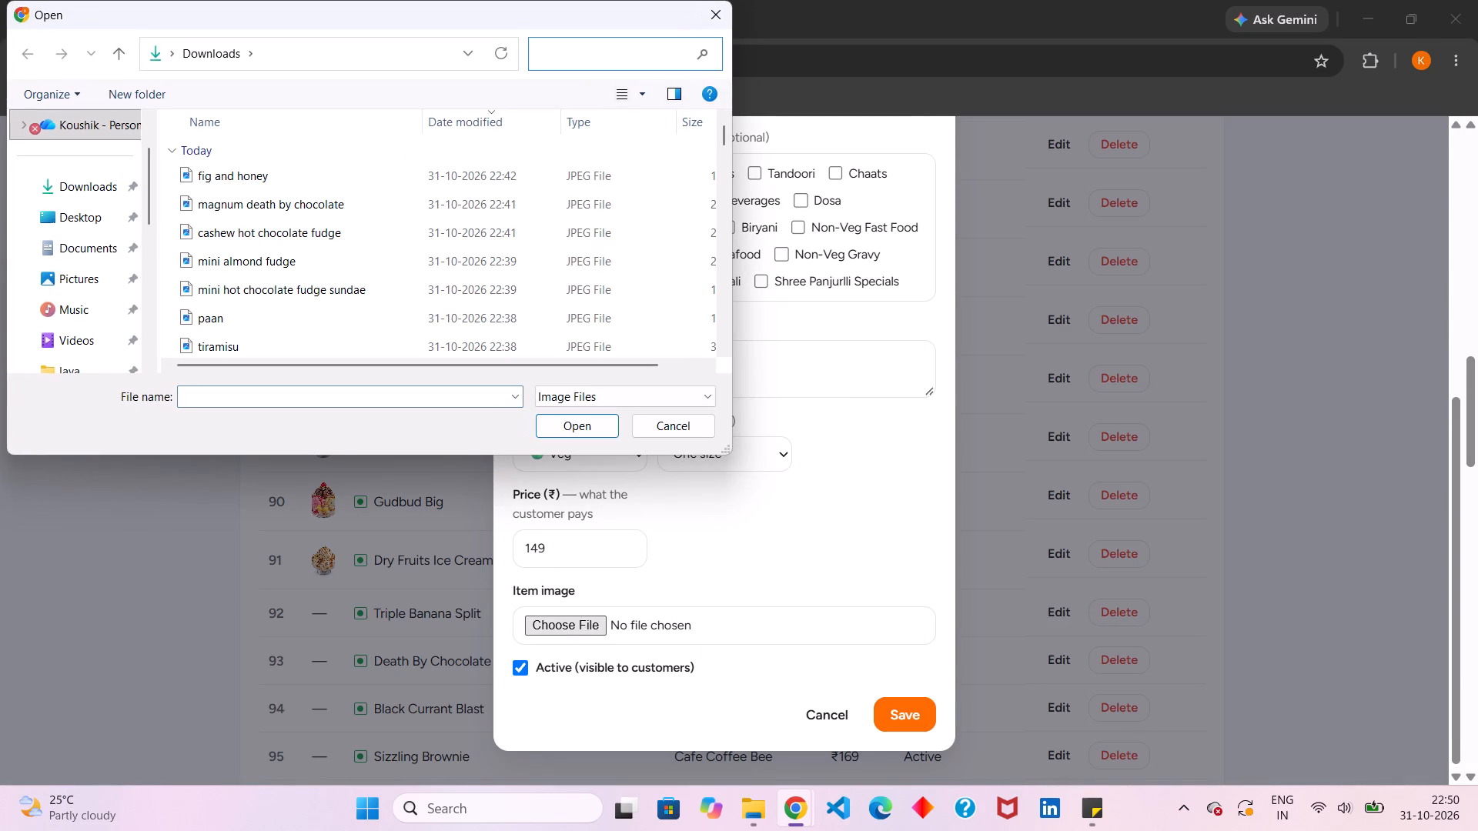
text(banana)
double_click(271, 179)
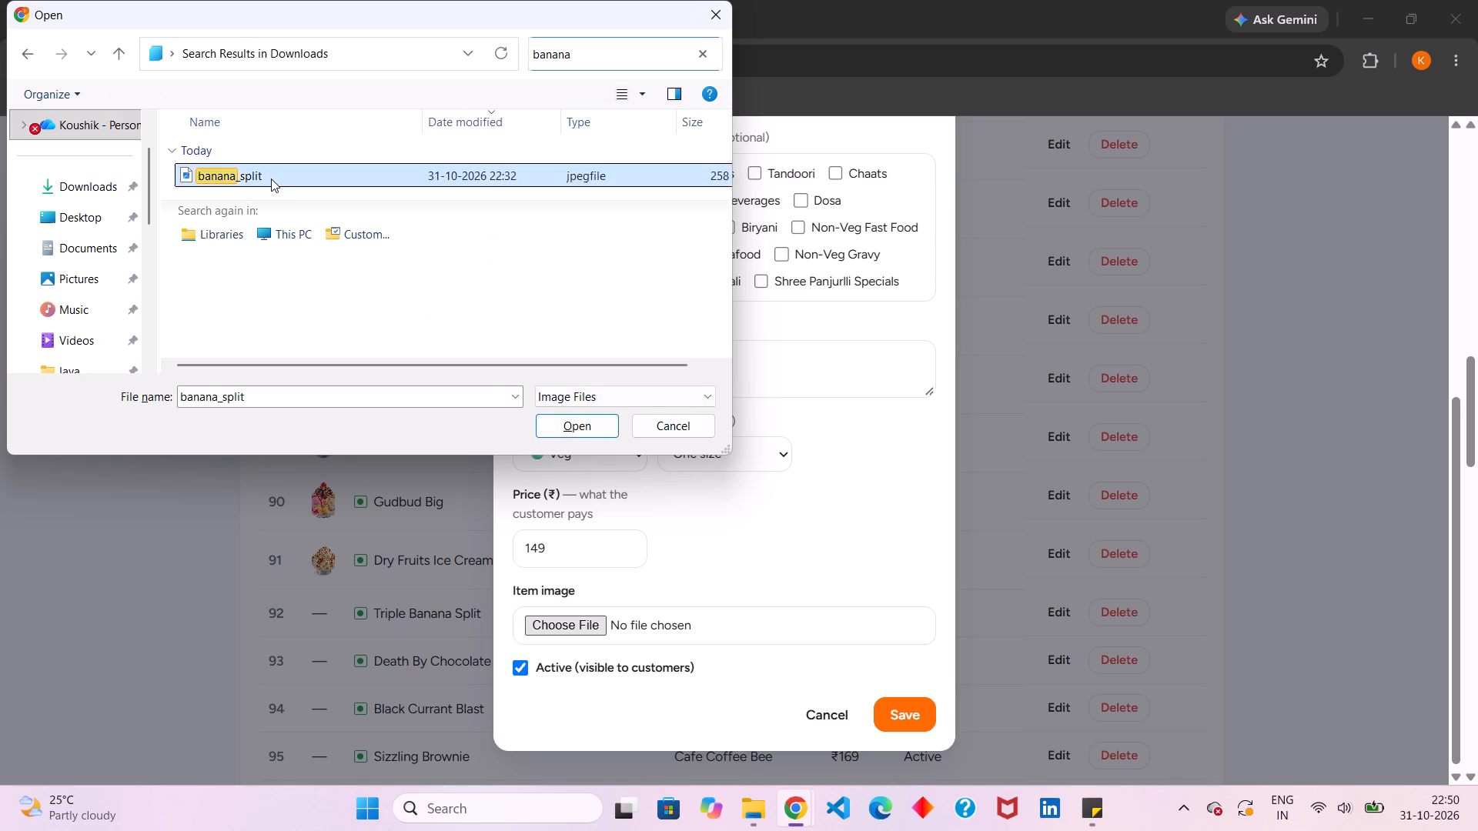
scroll(718, 492, down, 7)
click(922, 707)
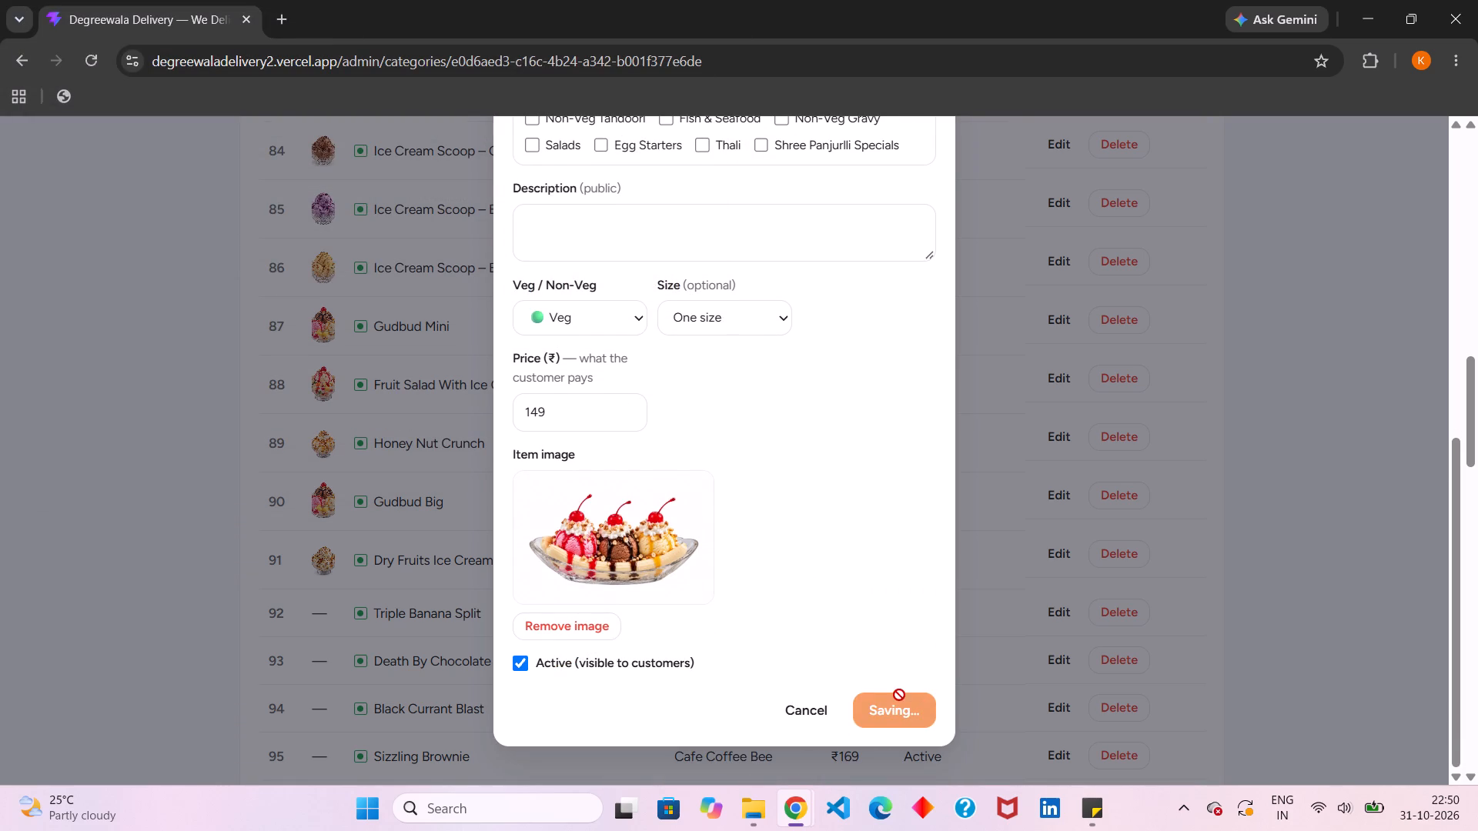
Edit Death By Chocolate to use deathbychocolate, found by searching Downloads for "death", and save it.
scroll(446, 570, down, 3)
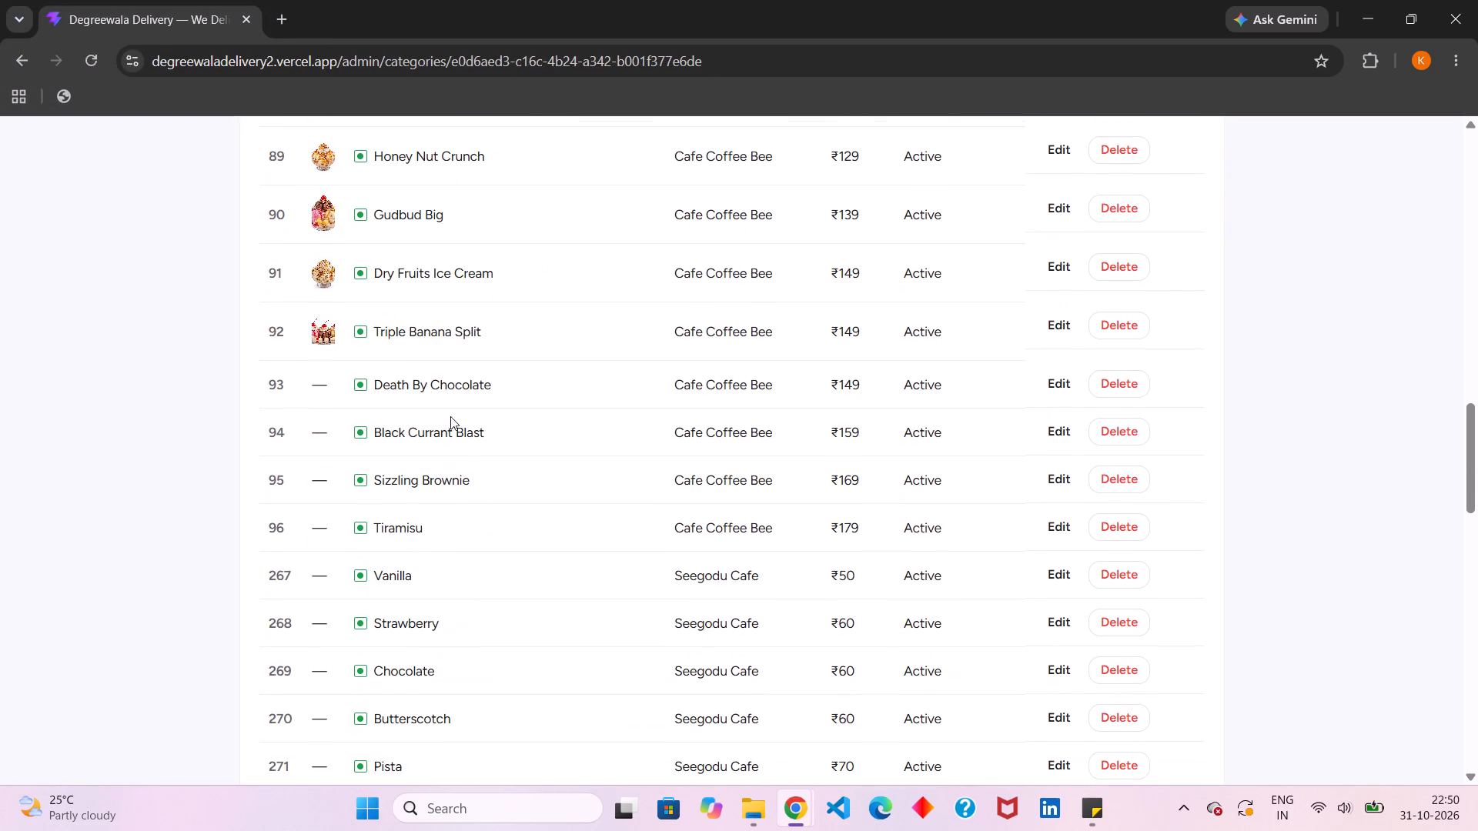
click(1043, 385)
scroll(681, 425, down, 7)
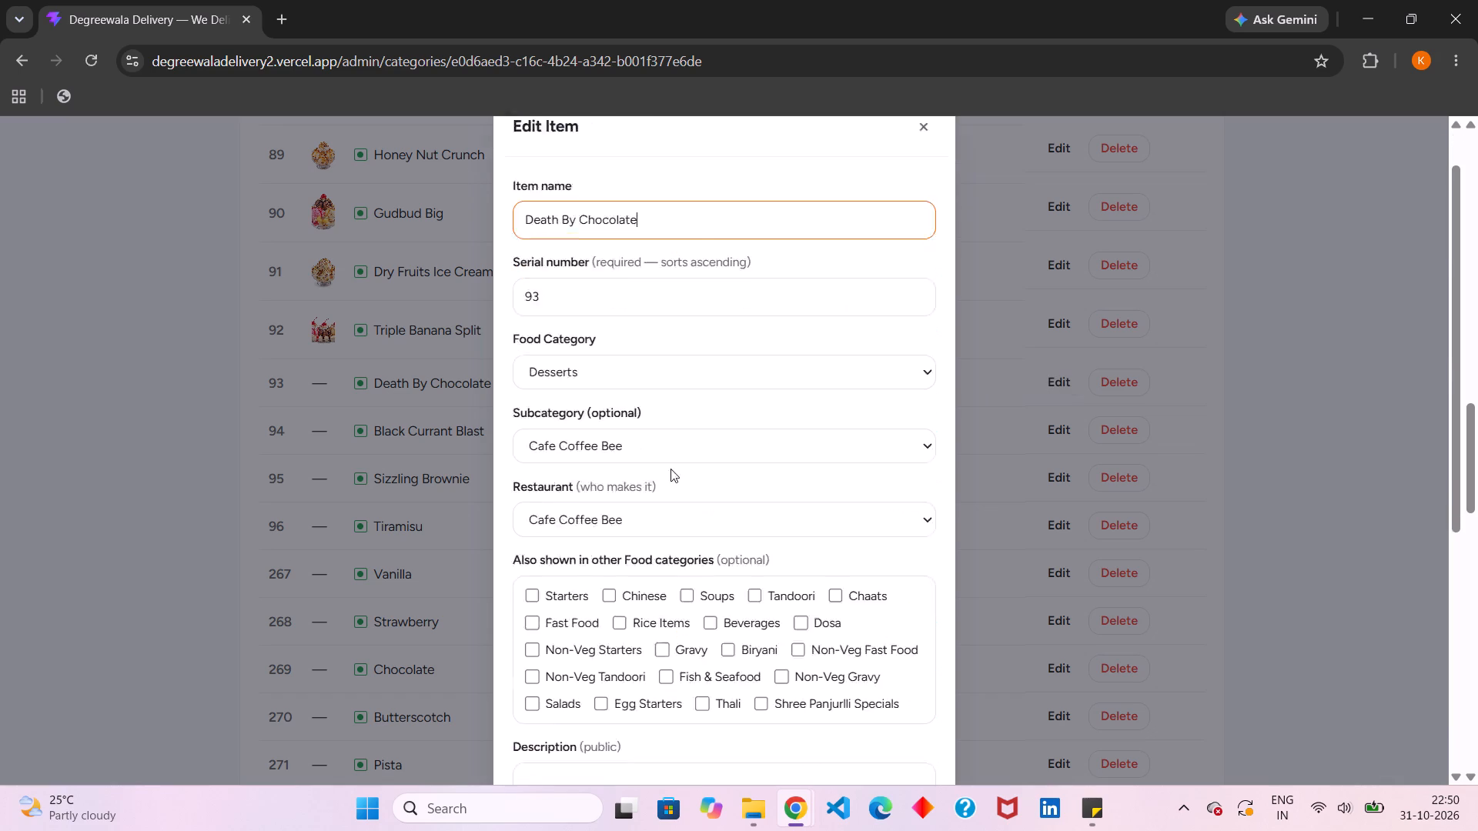
click(543, 622)
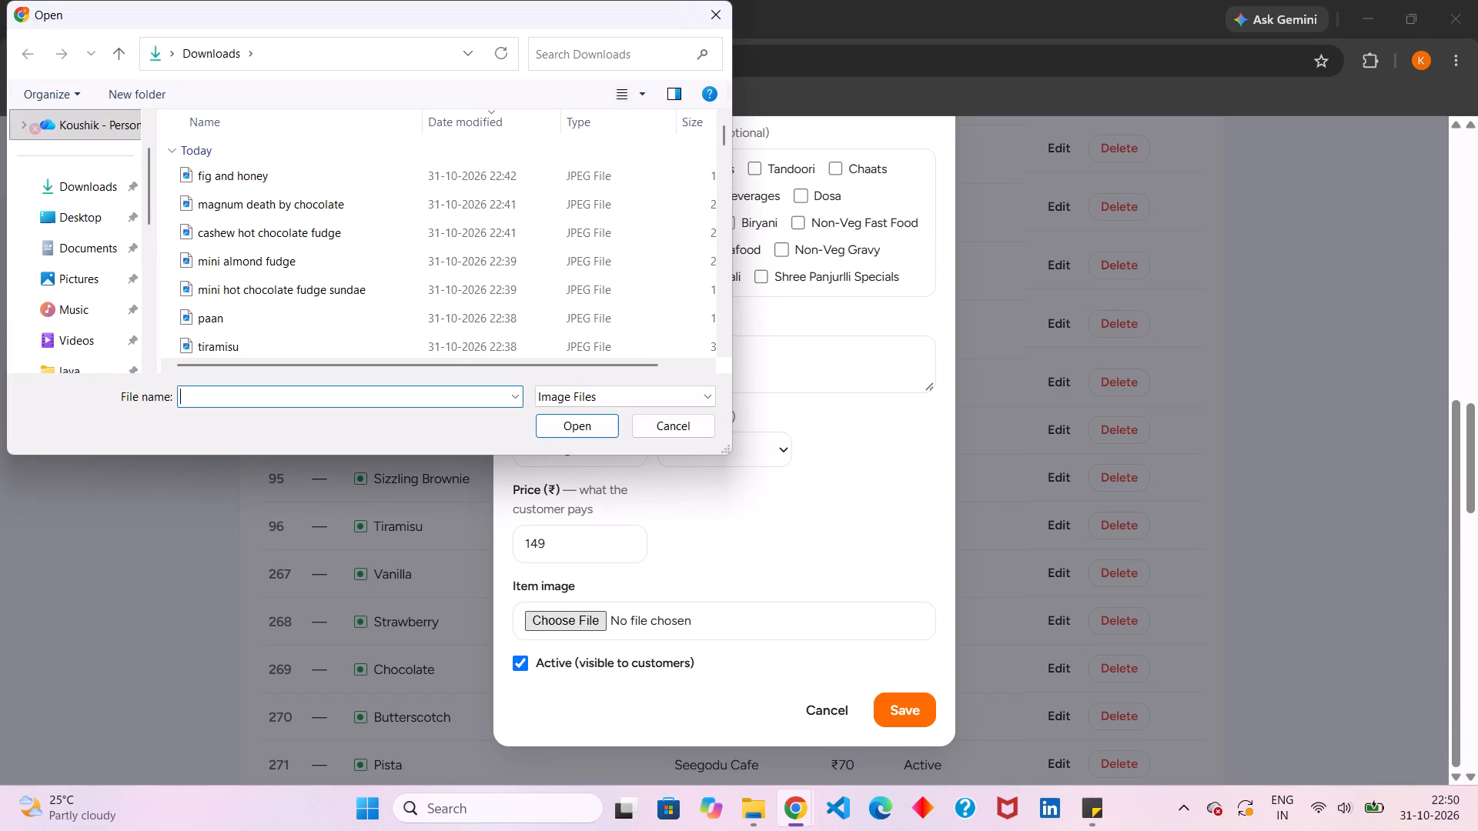
click(611, 58)
text(death)
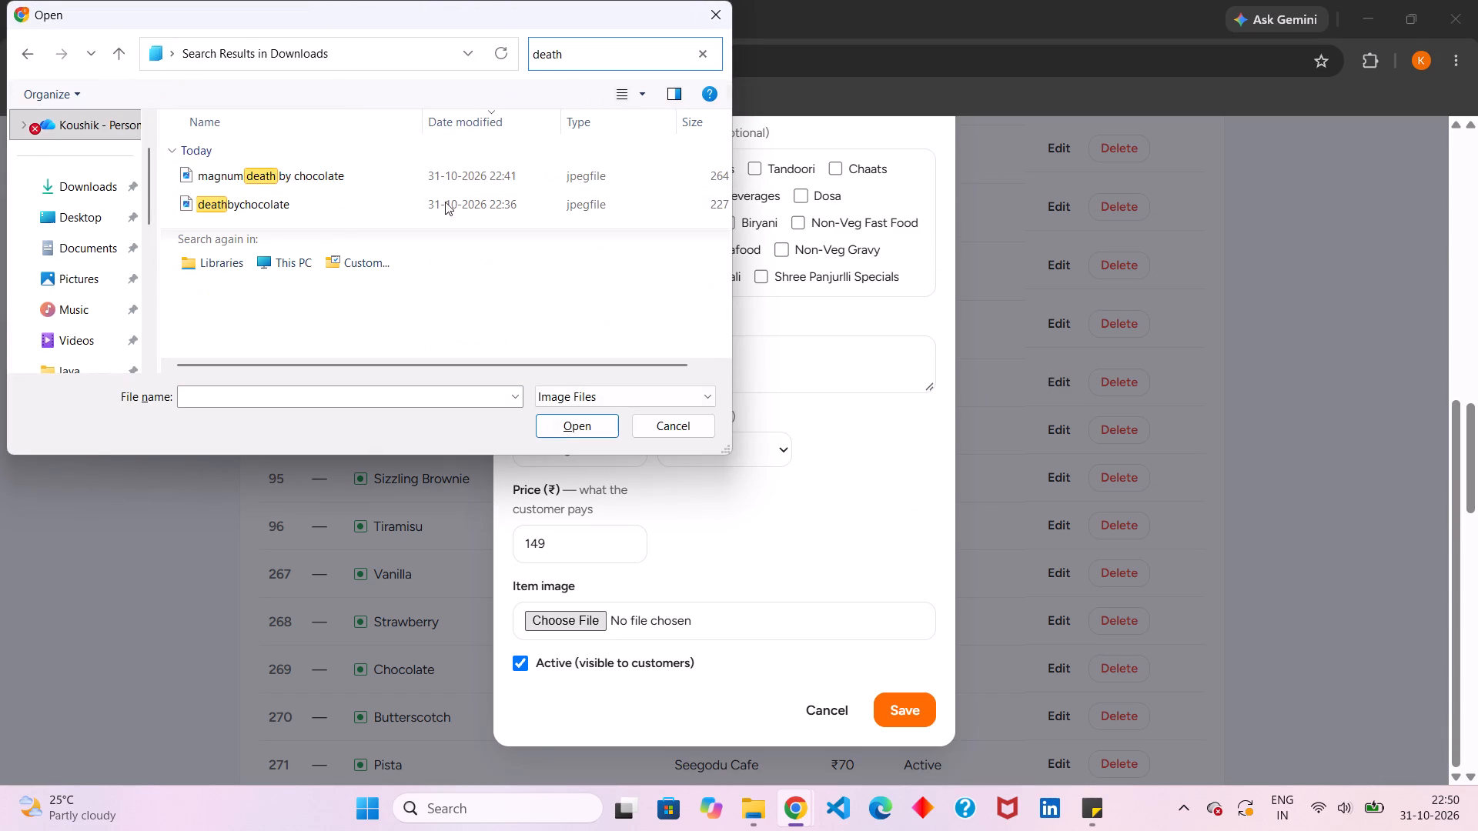
click(253, 202)
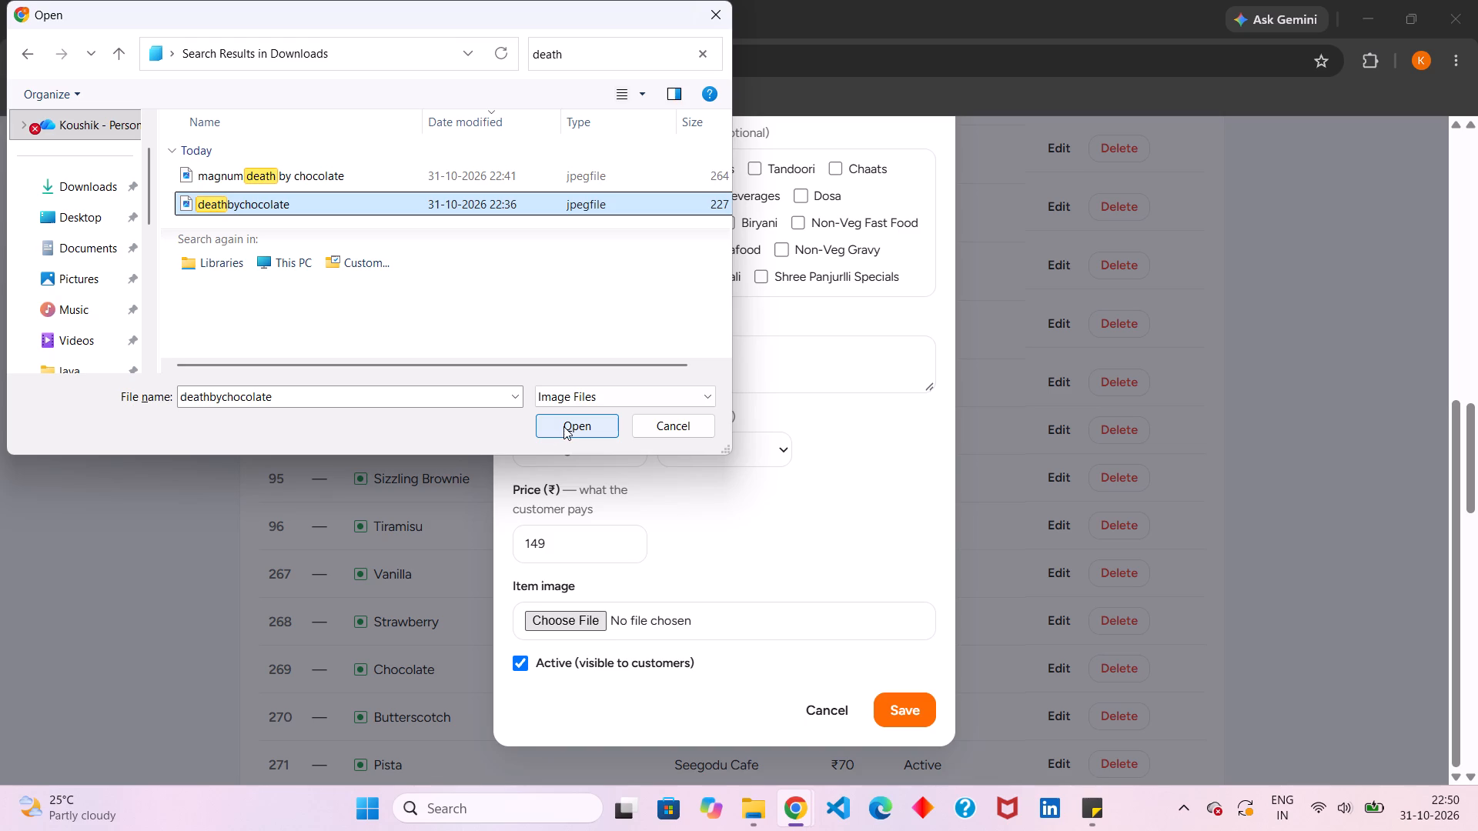
click(563, 426)
scroll(700, 517, down, 7)
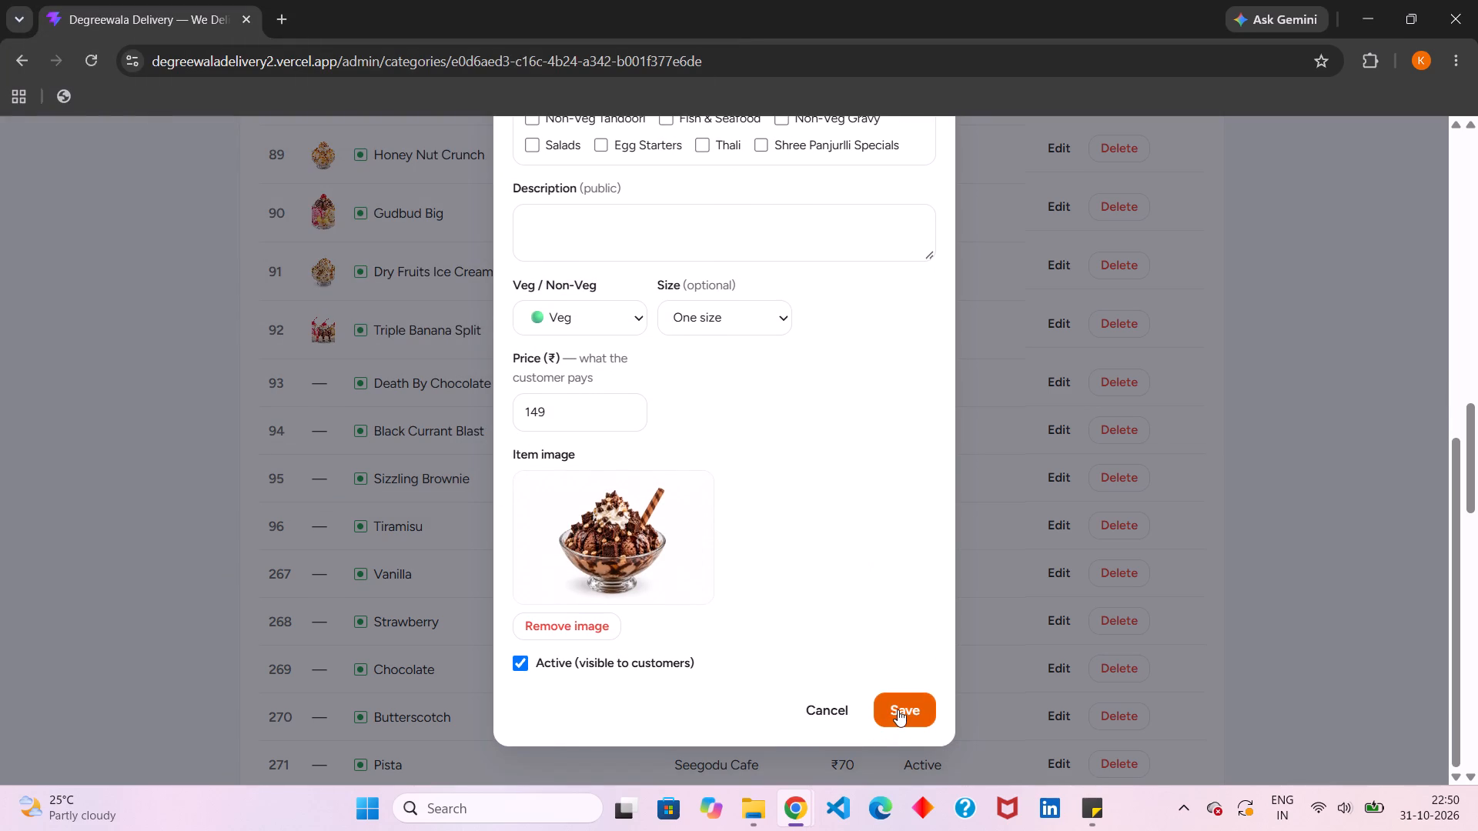
click(901, 709)
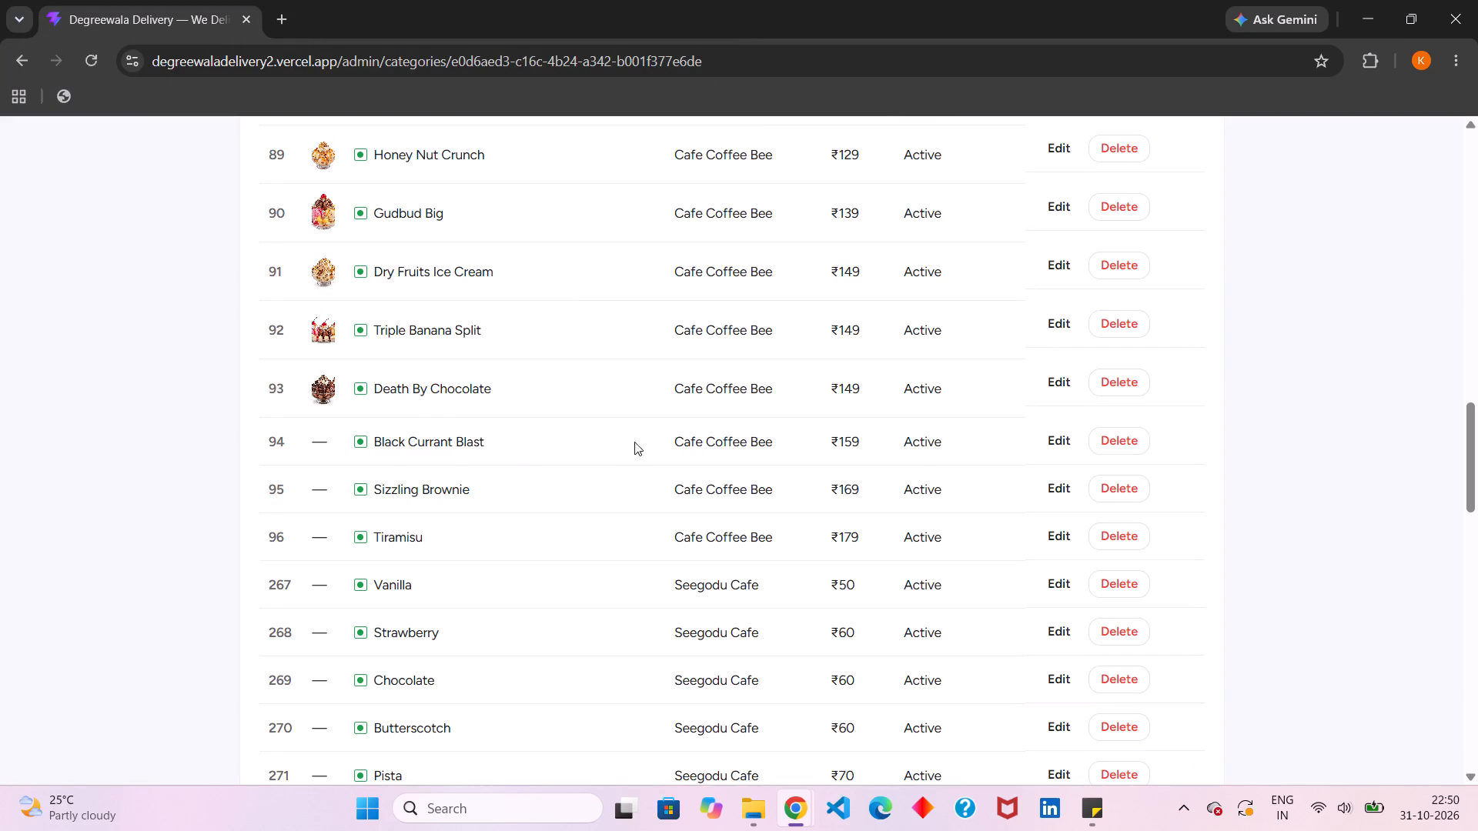
Edit Black Currant Blast to use black_current_blast, found by searching Downloads for "black", and save it.
click(1060, 448)
scroll(687, 490, down, 7)
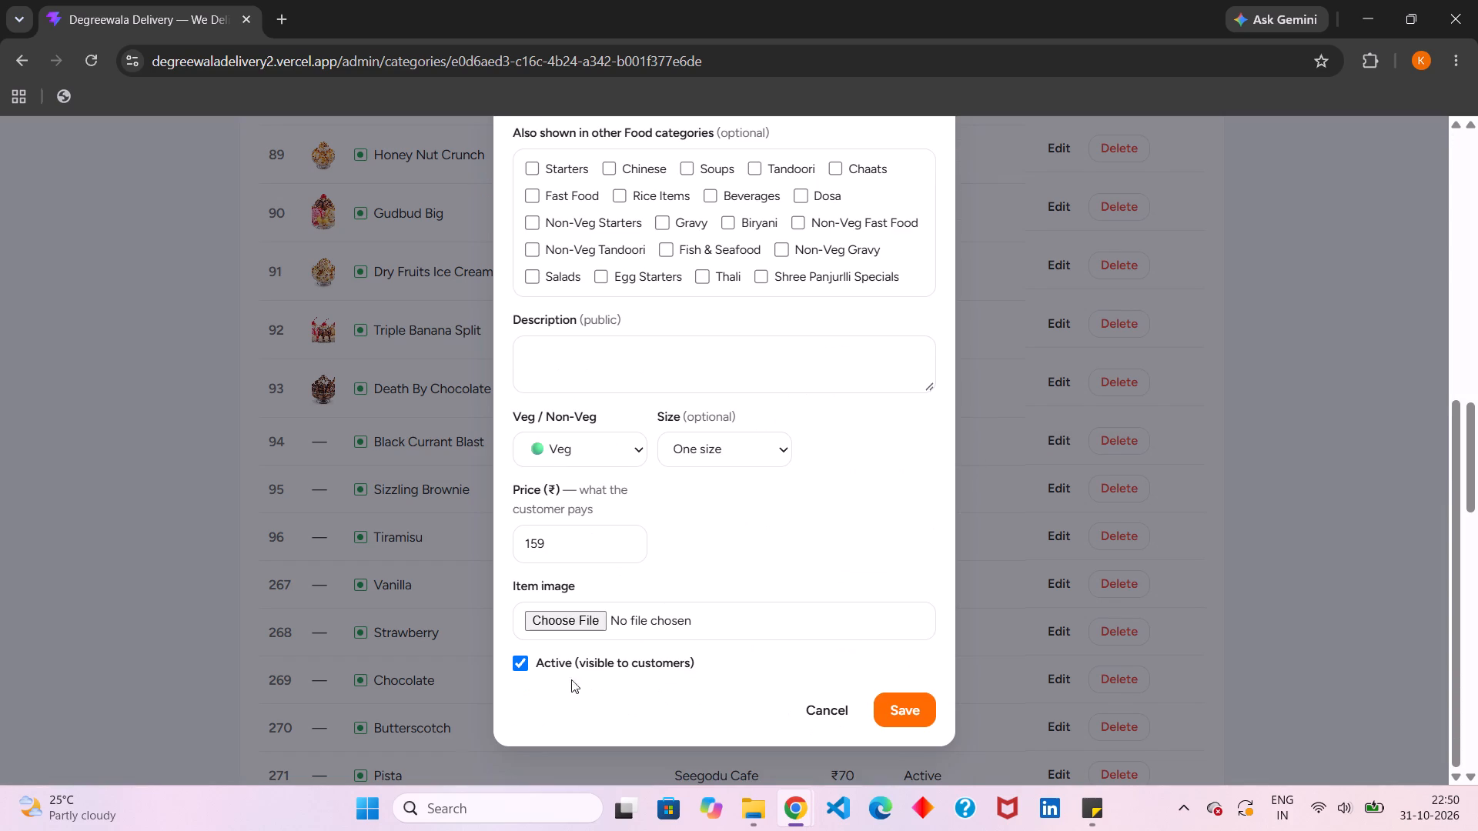
click(573, 614)
click(646, 45)
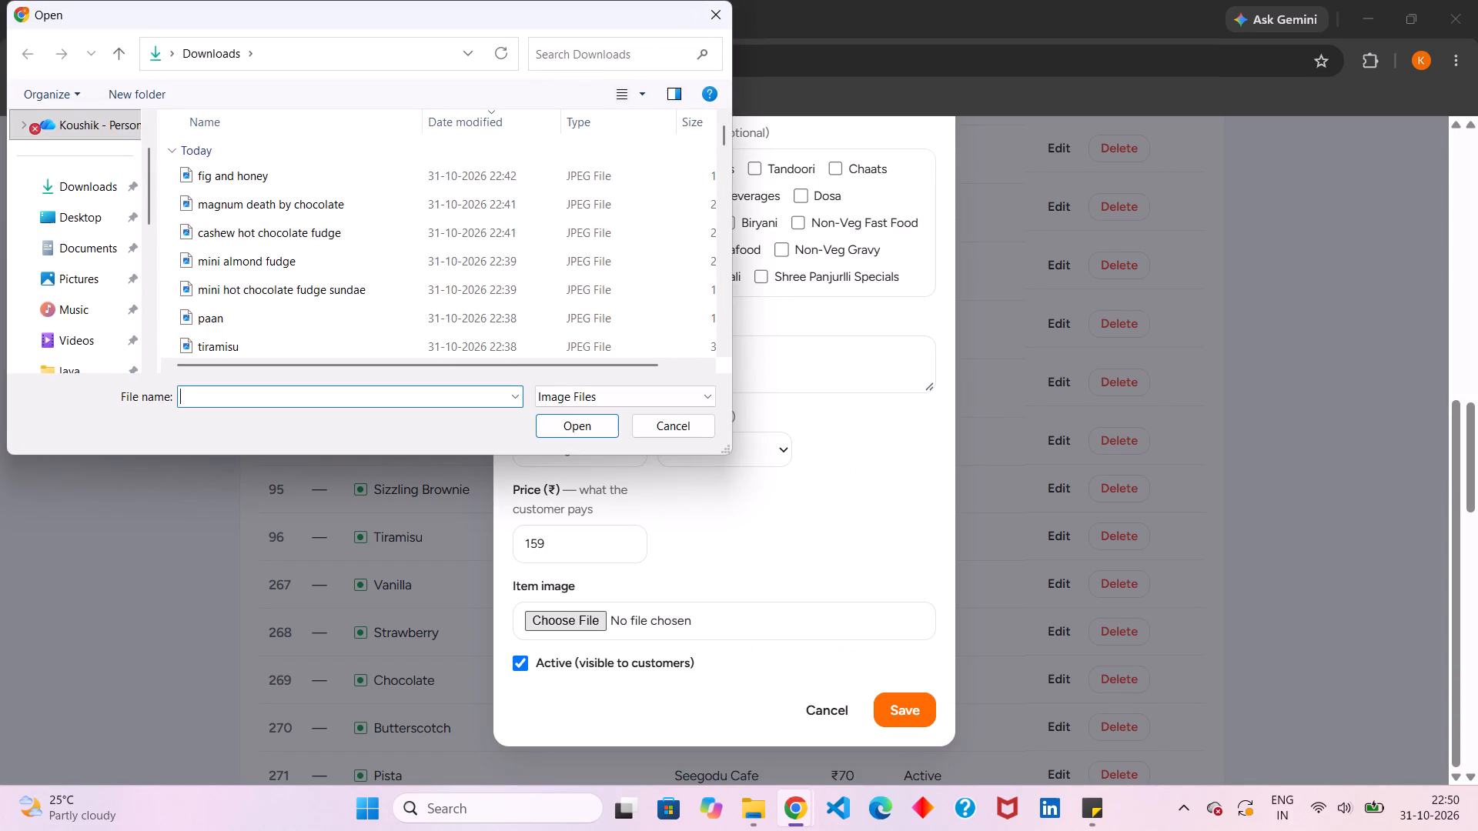
click(634, 49)
key(b)
key(l)
text(ack)
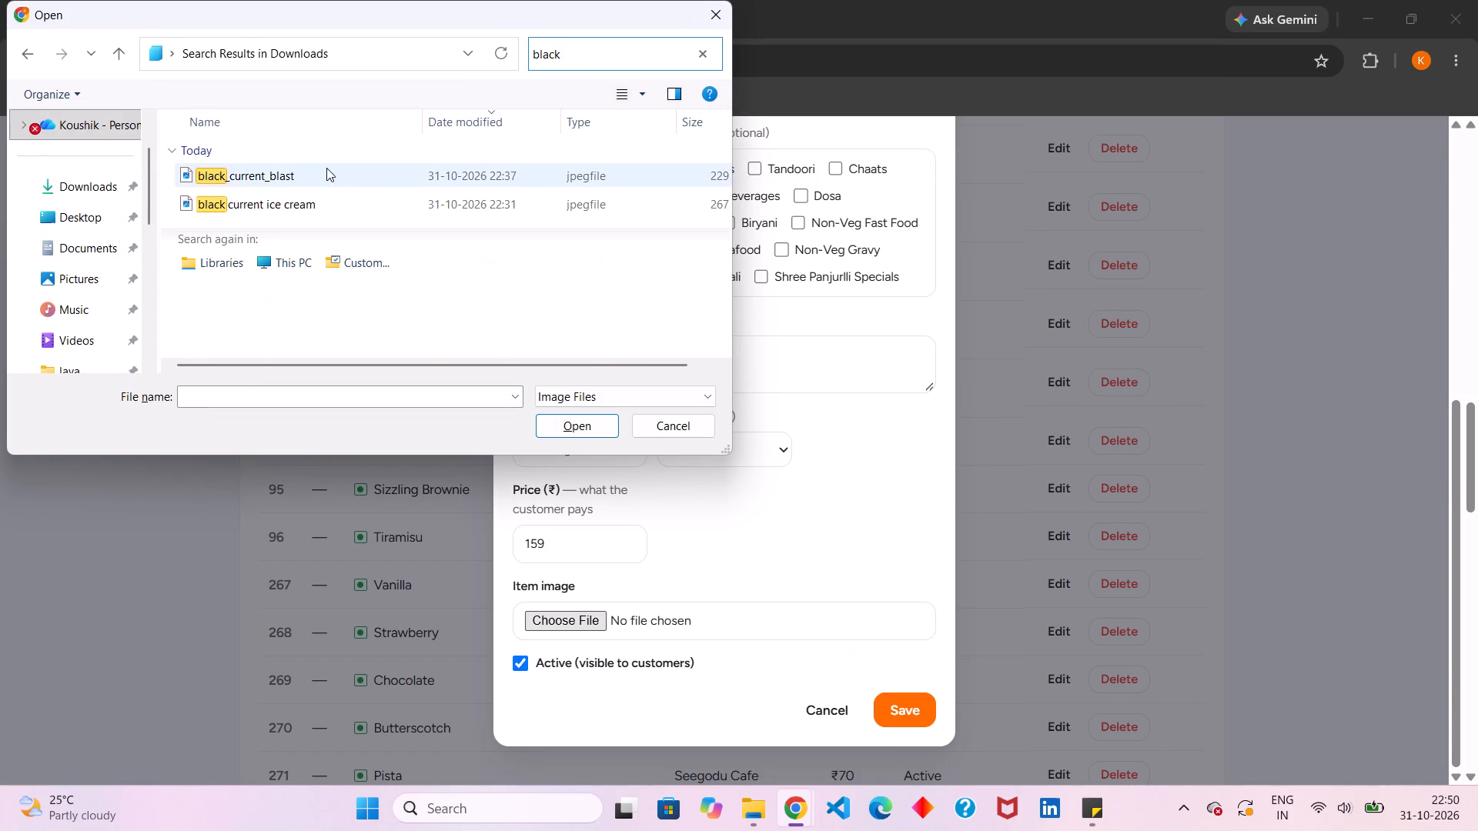
click(295, 167)
click(556, 432)
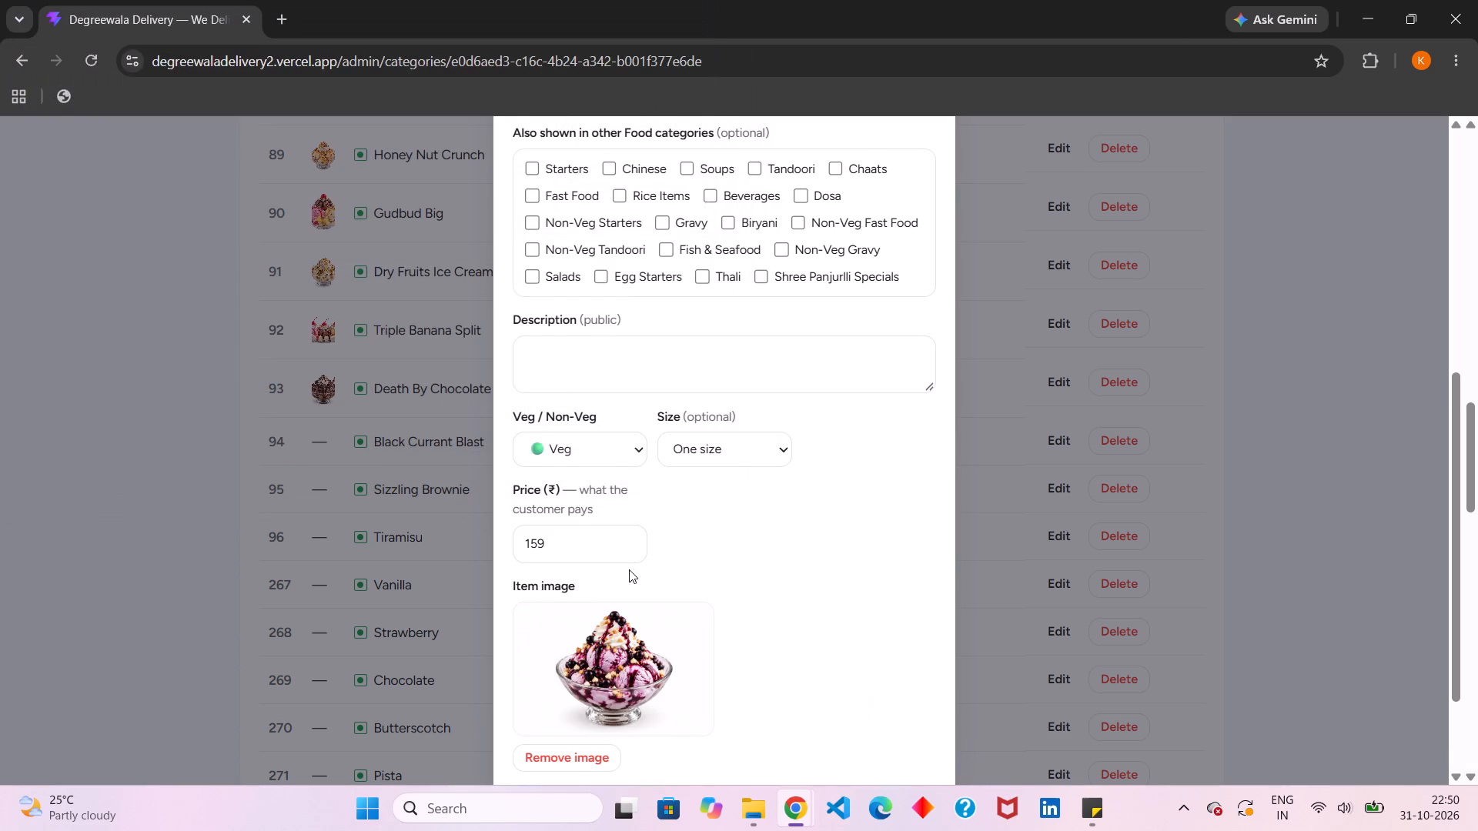
scroll(806, 672, down, 5)
click(891, 711)
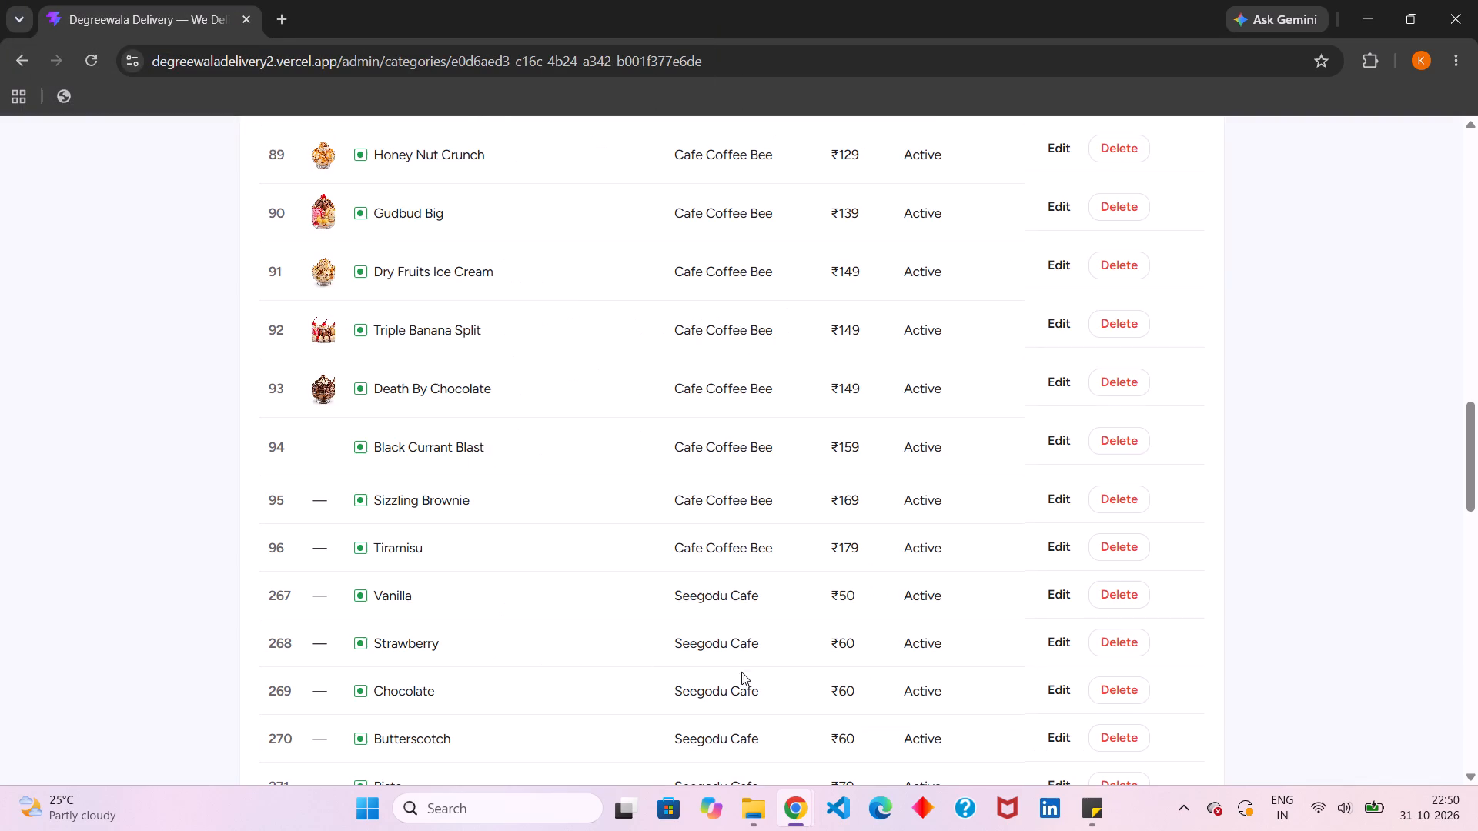
Edit Sizzling Brownie to use sizzling_brownie, found by searching Downloads for "sizzli", and save it.
click(1052, 507)
scroll(624, 536, down, 7)
click(546, 618)
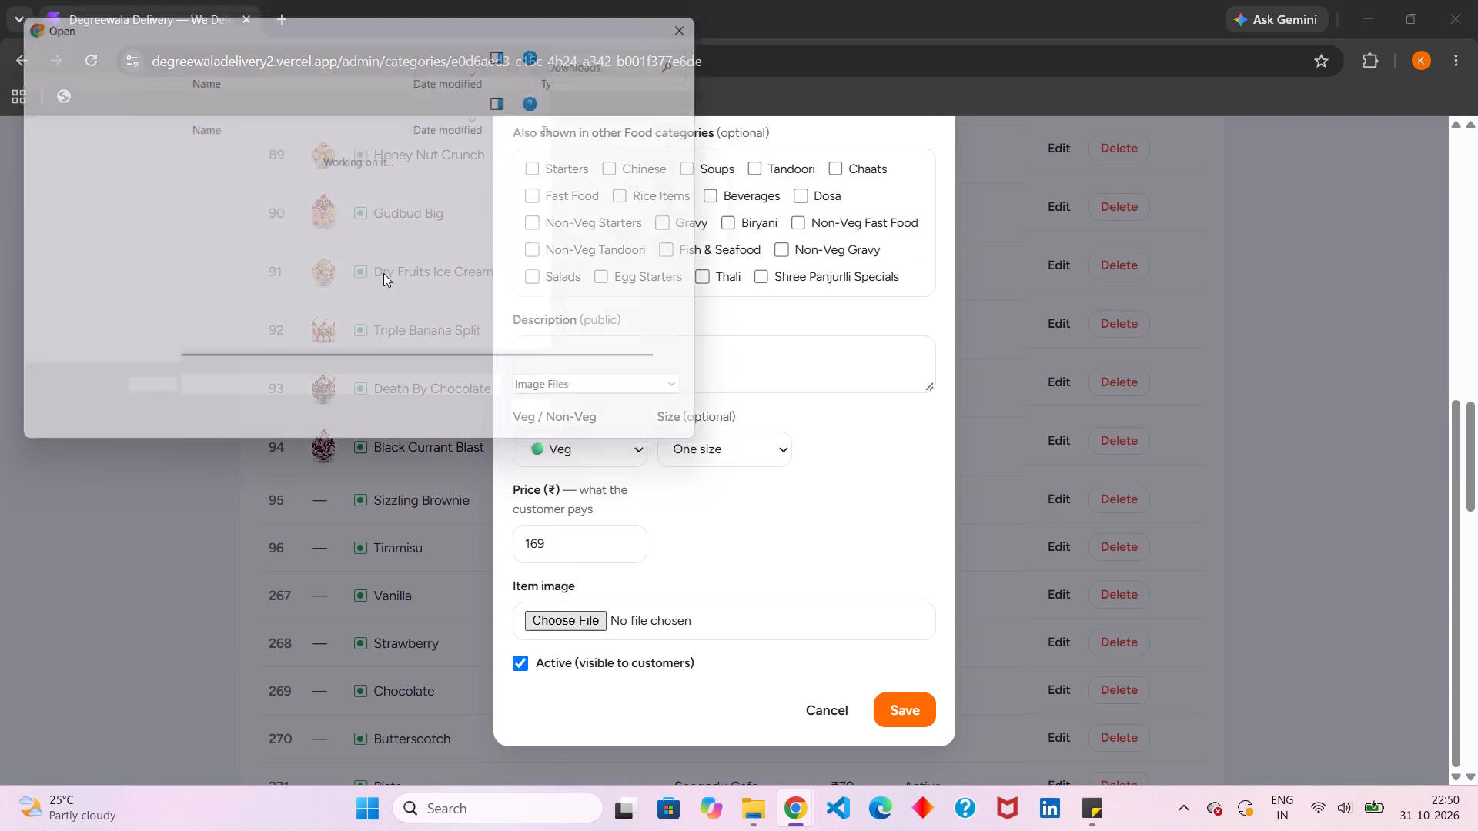
click(594, 55)
key(s)
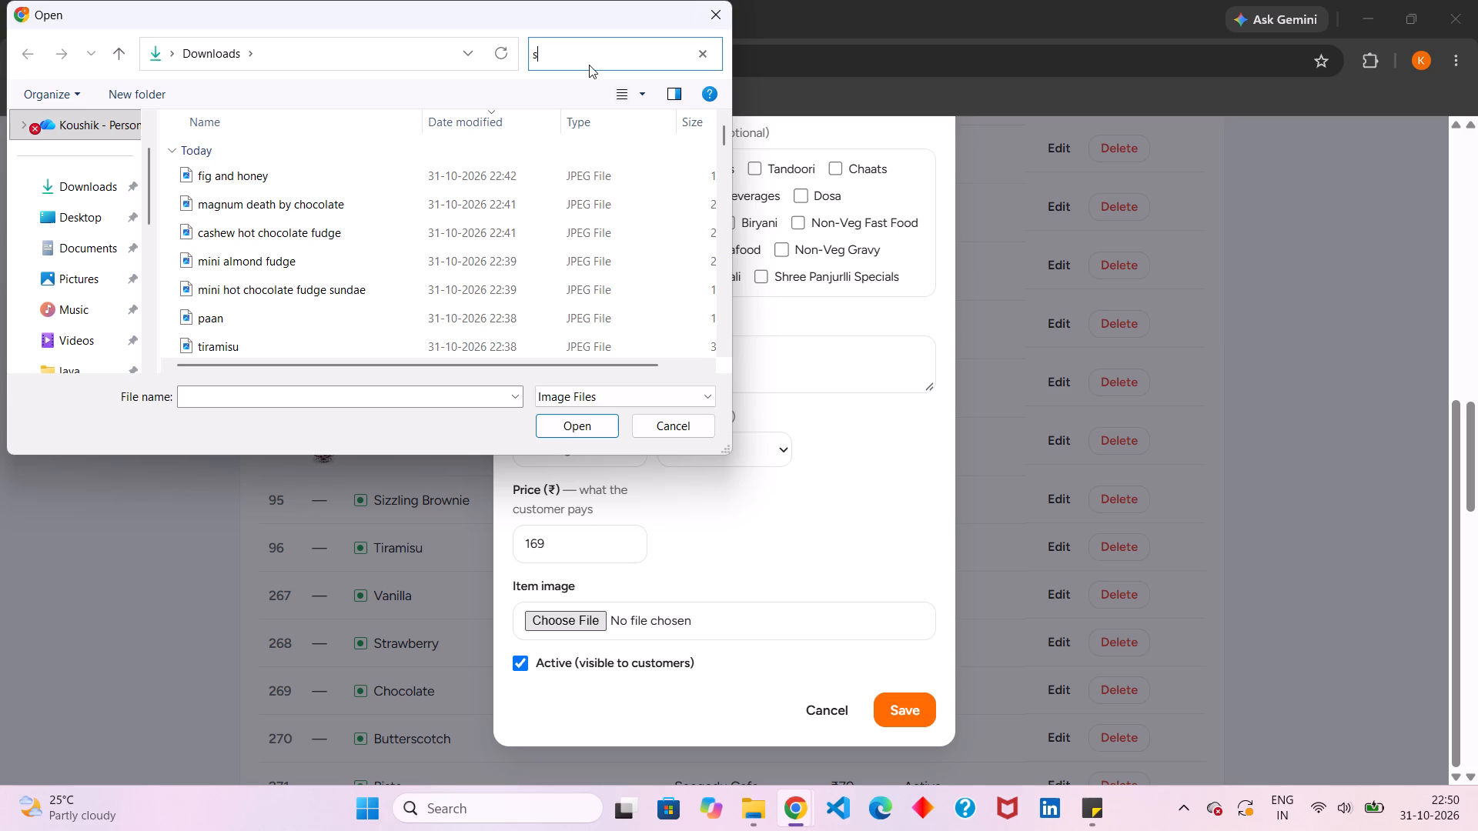
key(i)
key(z)
key(z)
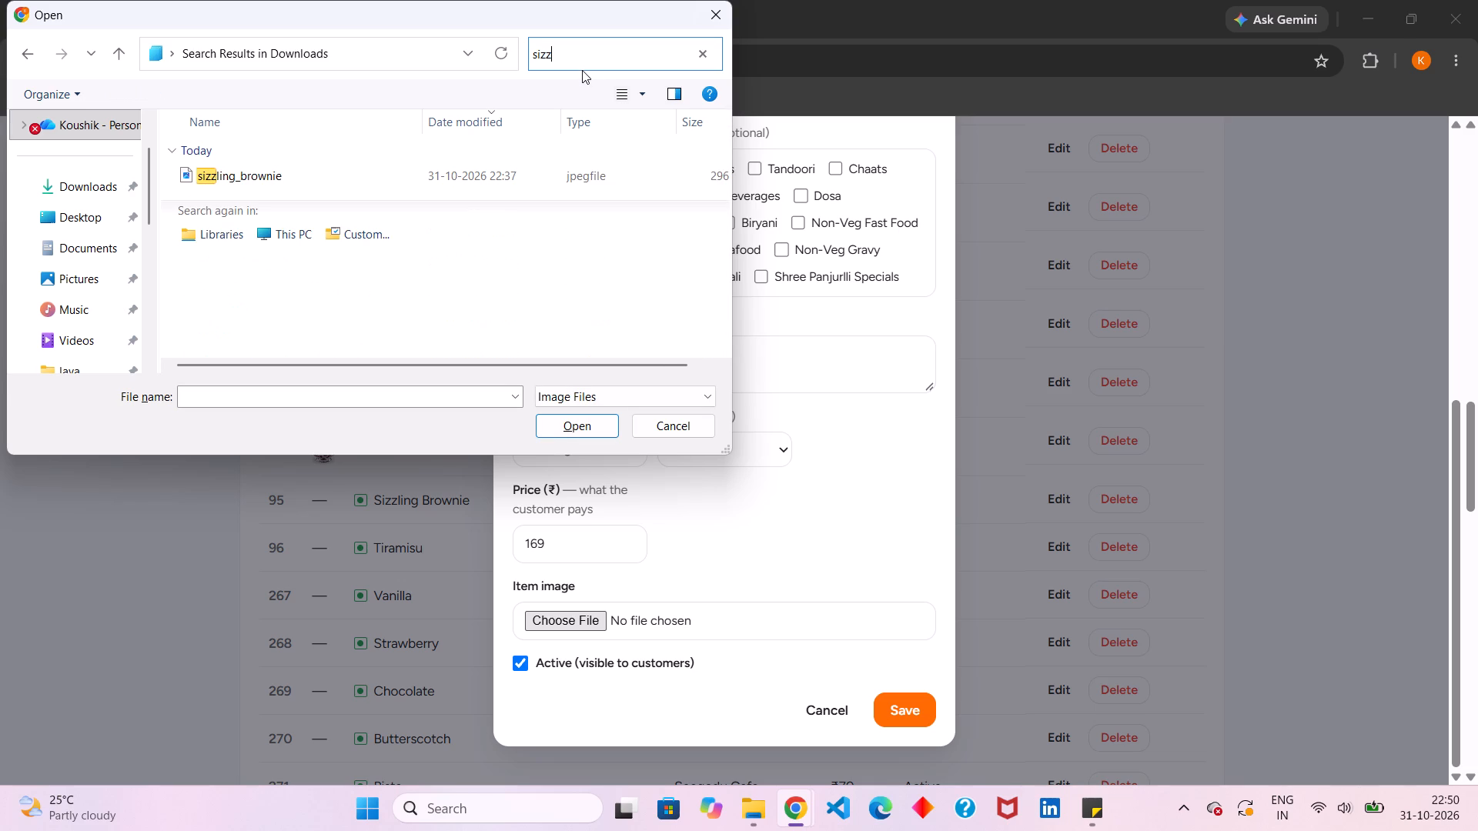
text(li)
double_click(310, 167)
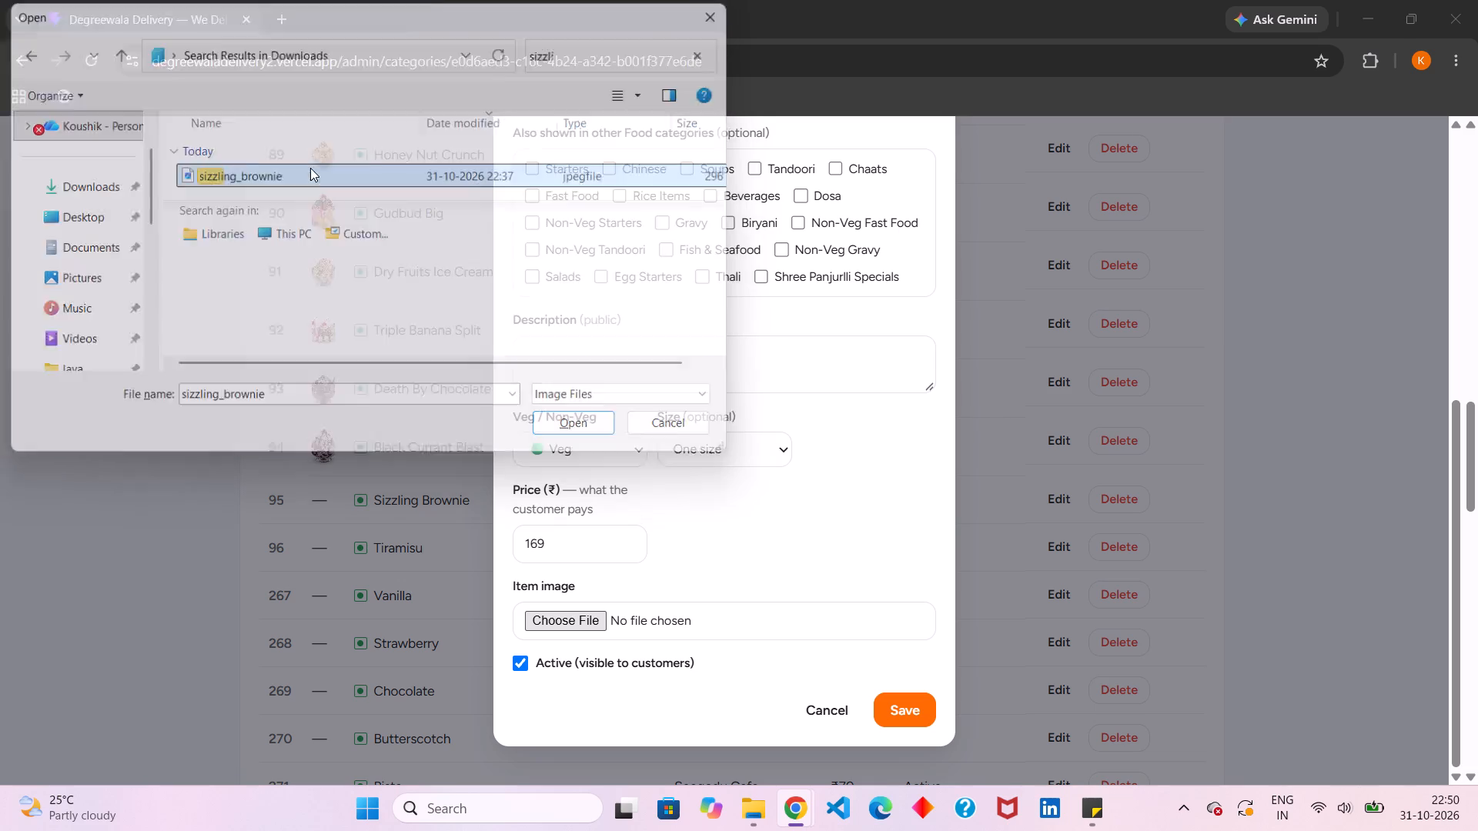
scroll(773, 445, down, 6)
click(921, 698)
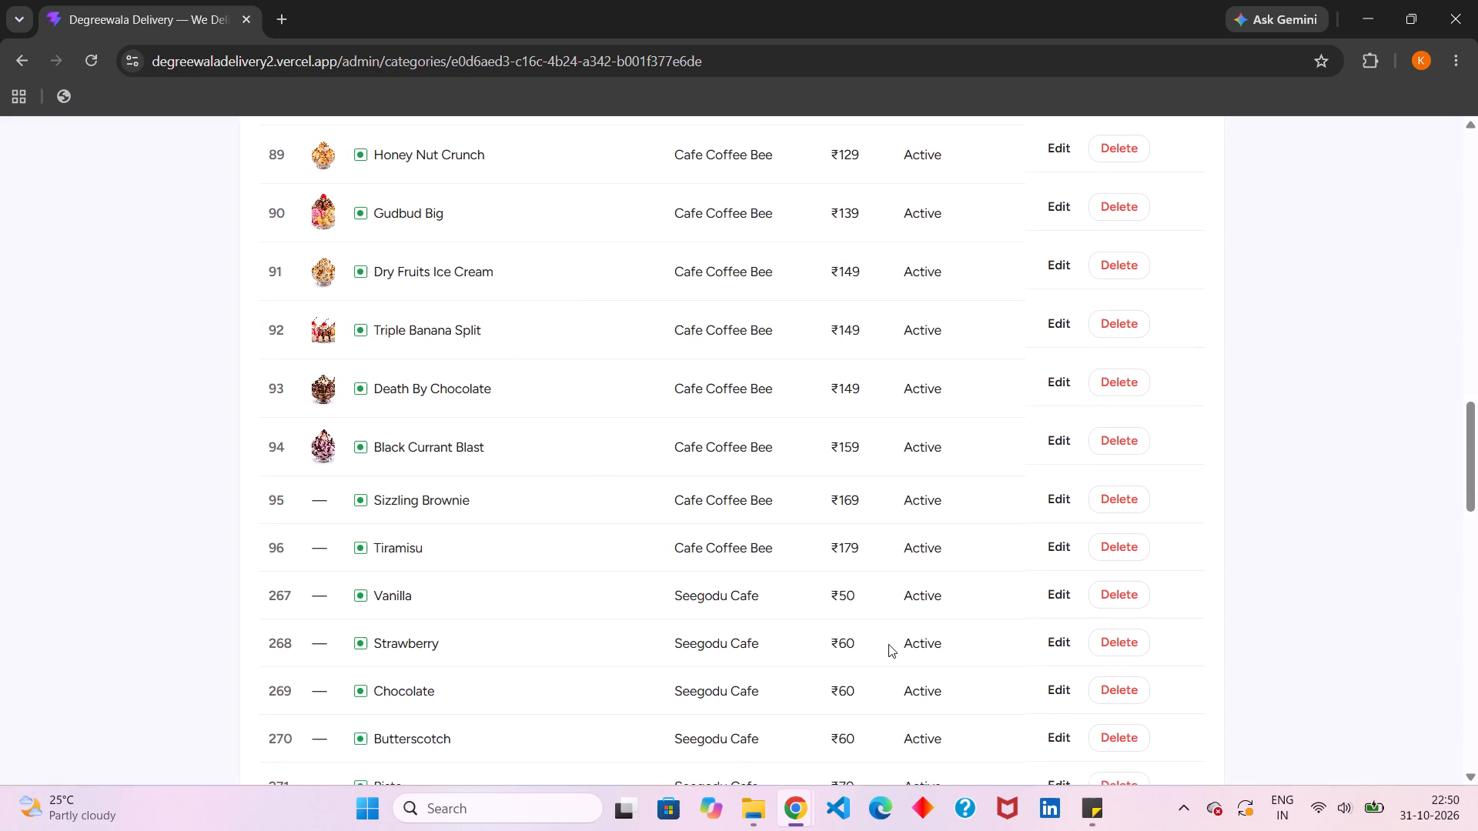
Edit Tiramisu to use the tiramisu picture, found by searching Downloads for "tira", and save it.
scroll(416, 539, down, 2)
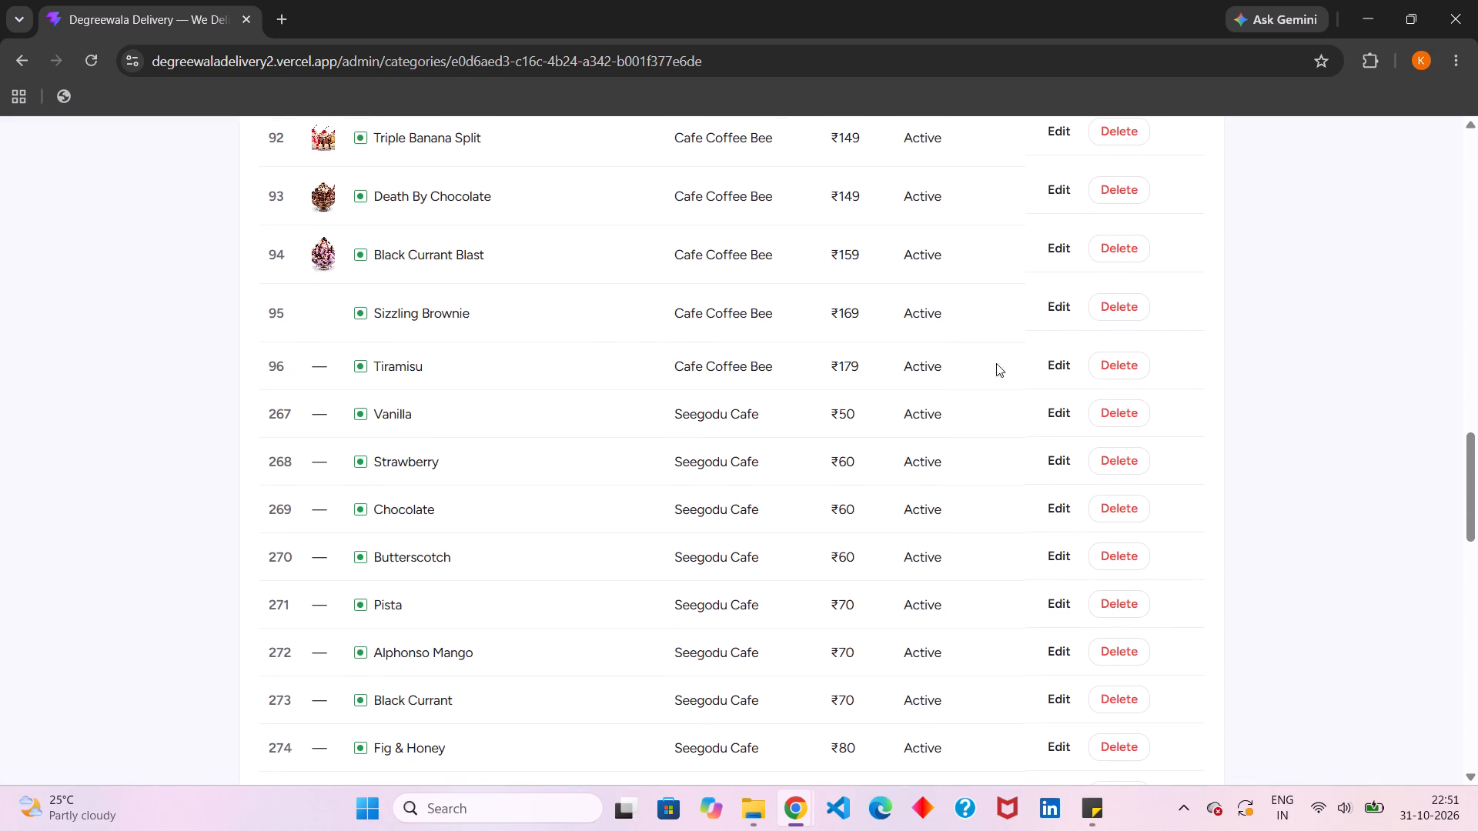
click(1051, 367)
scroll(611, 469, down, 7)
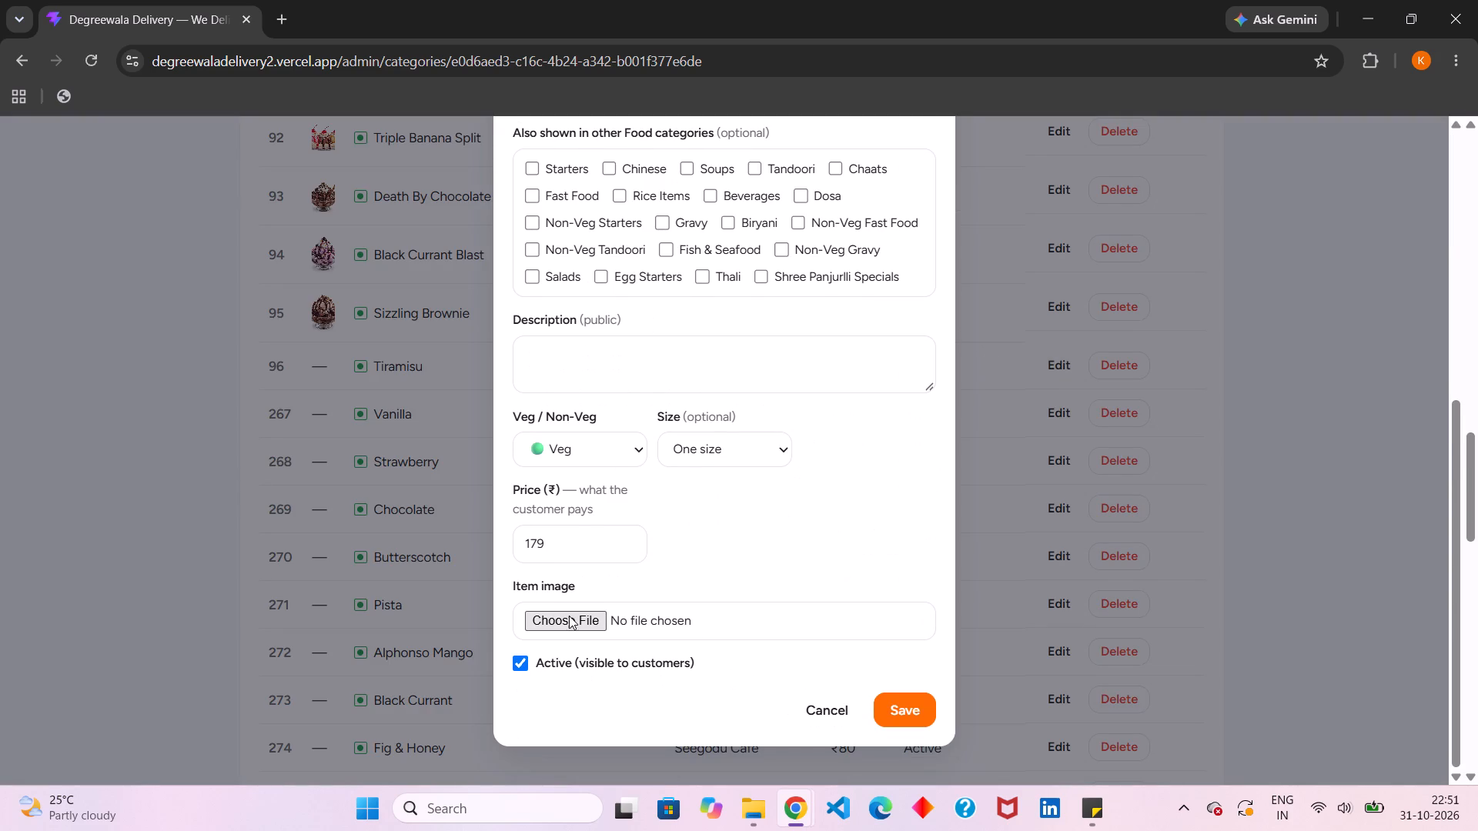
click(569, 616)
click(621, 45)
click(617, 51)
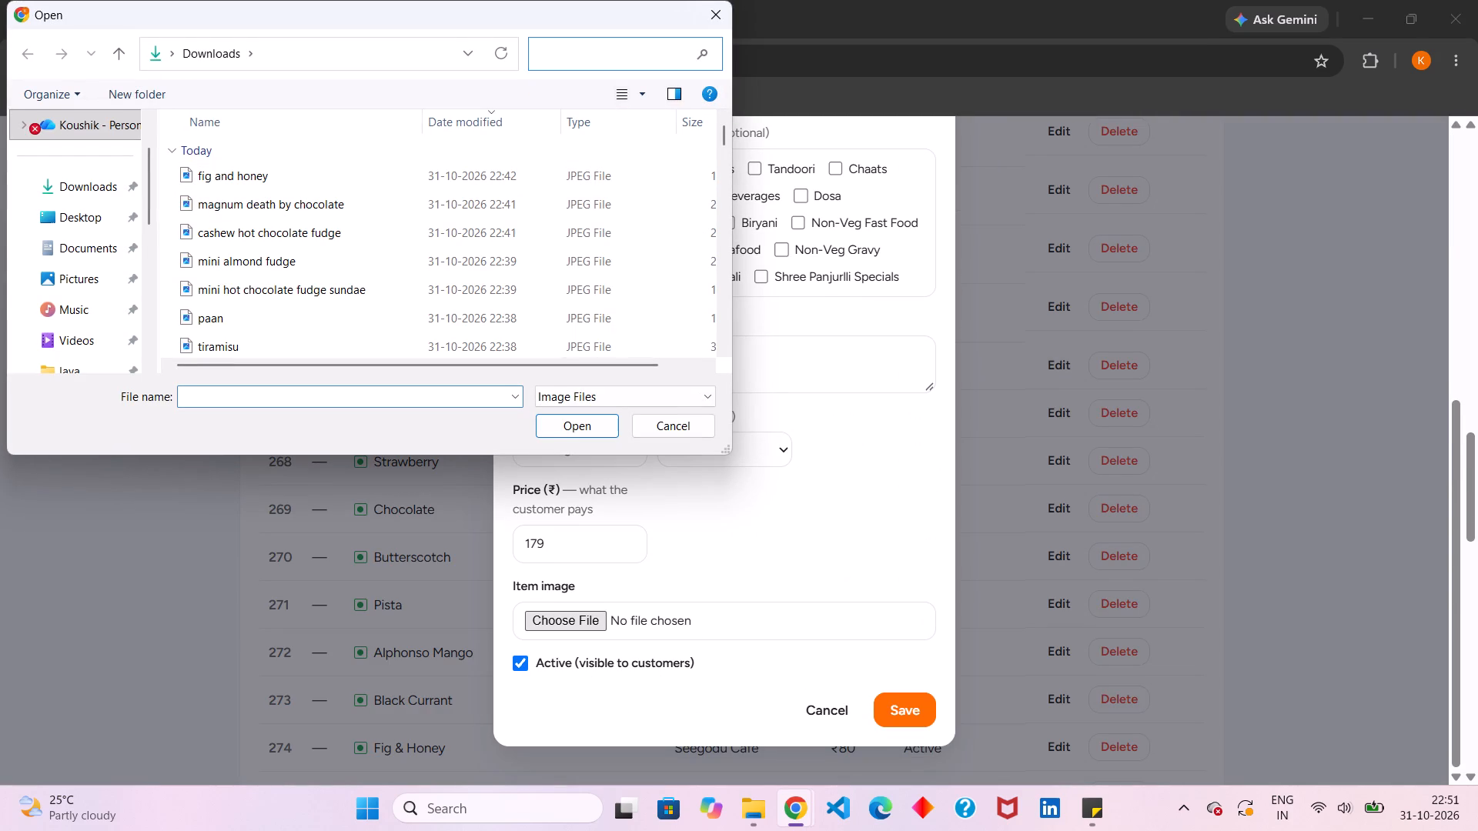
key(t)
key(i)
key(r)
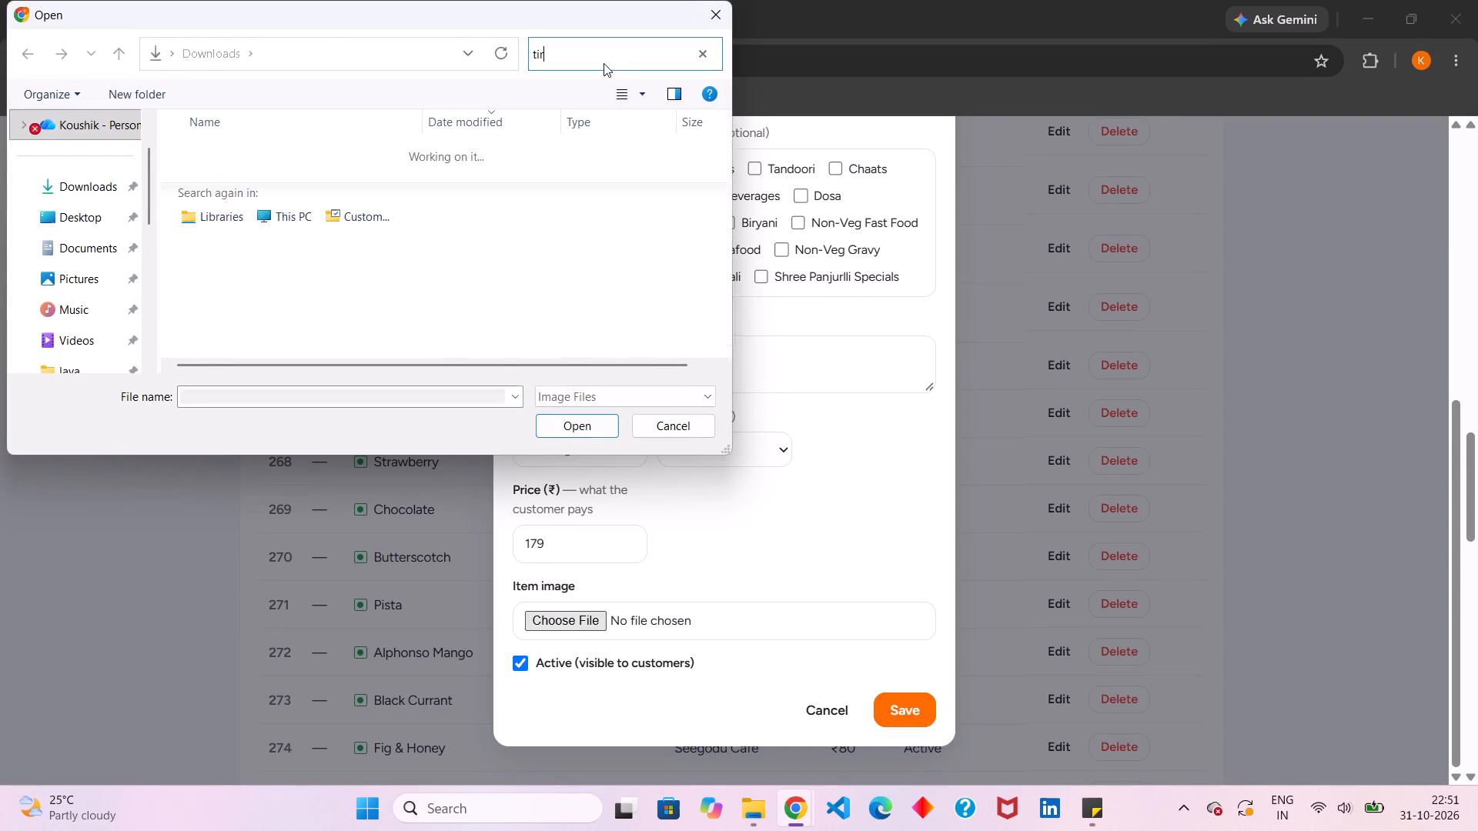
key(a)
double_click(316, 182)
scroll(650, 474, down, 7)
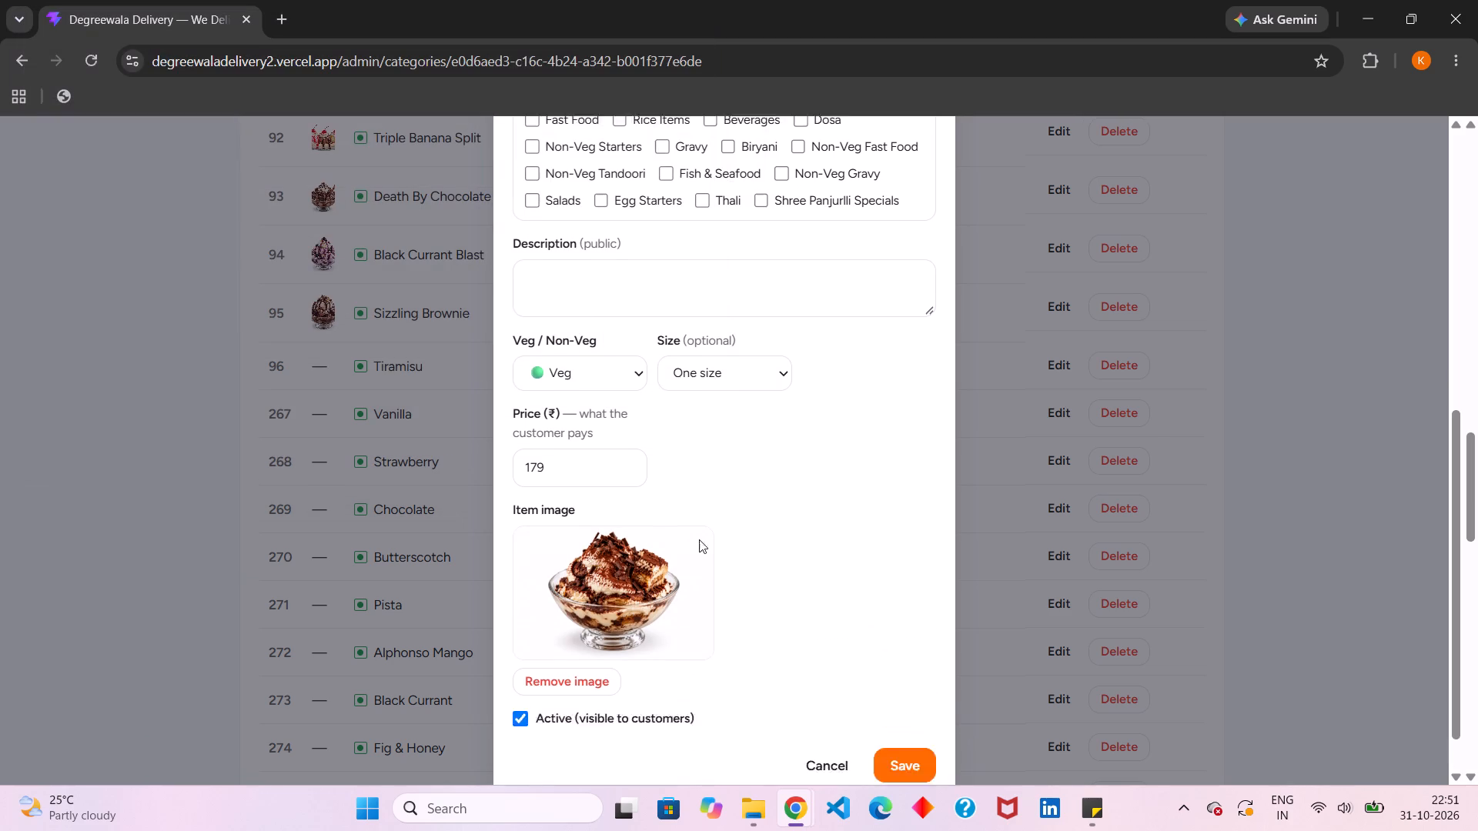
scroll(699, 539, down, 1)
click(911, 715)
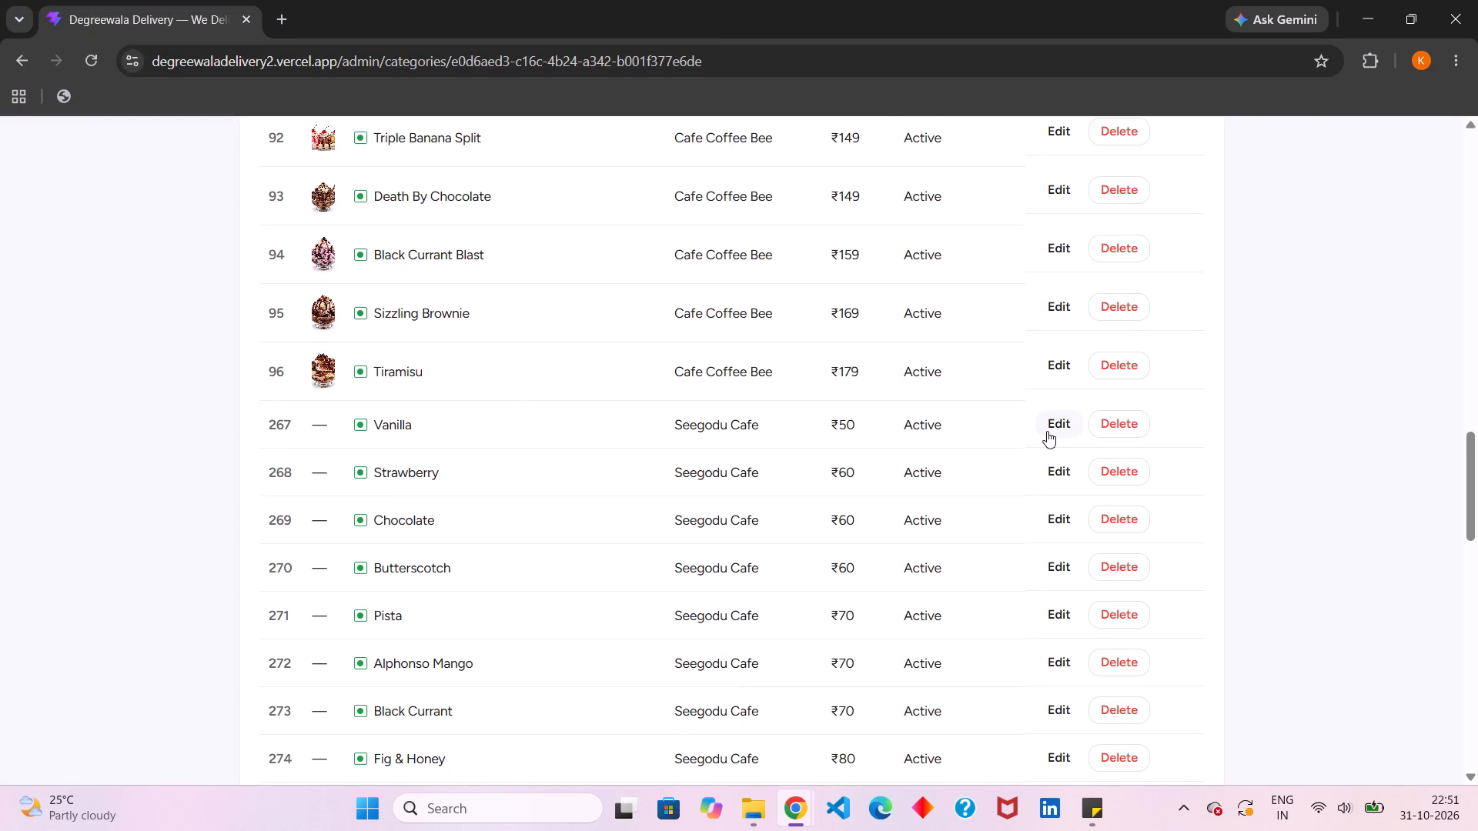
Edit Seegodu Cafe's Vanilla to use the vanilla ice cream picture, found by searching Downloads for "vanill", and save it.
click(1047, 431)
scroll(673, 385, down, 6)
click(574, 616)
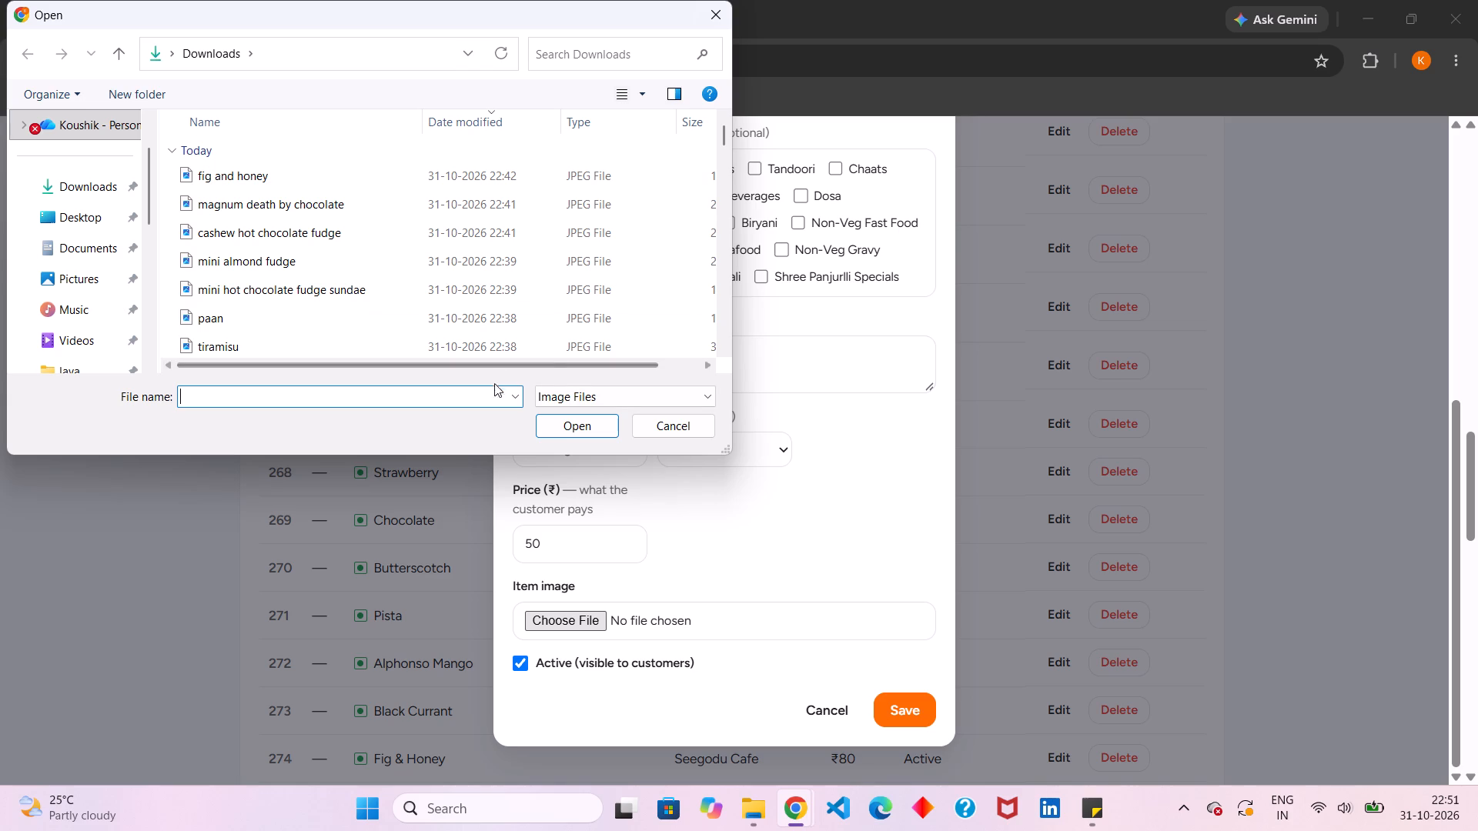
click(716, 12)
scroll(669, 284, up, 6)
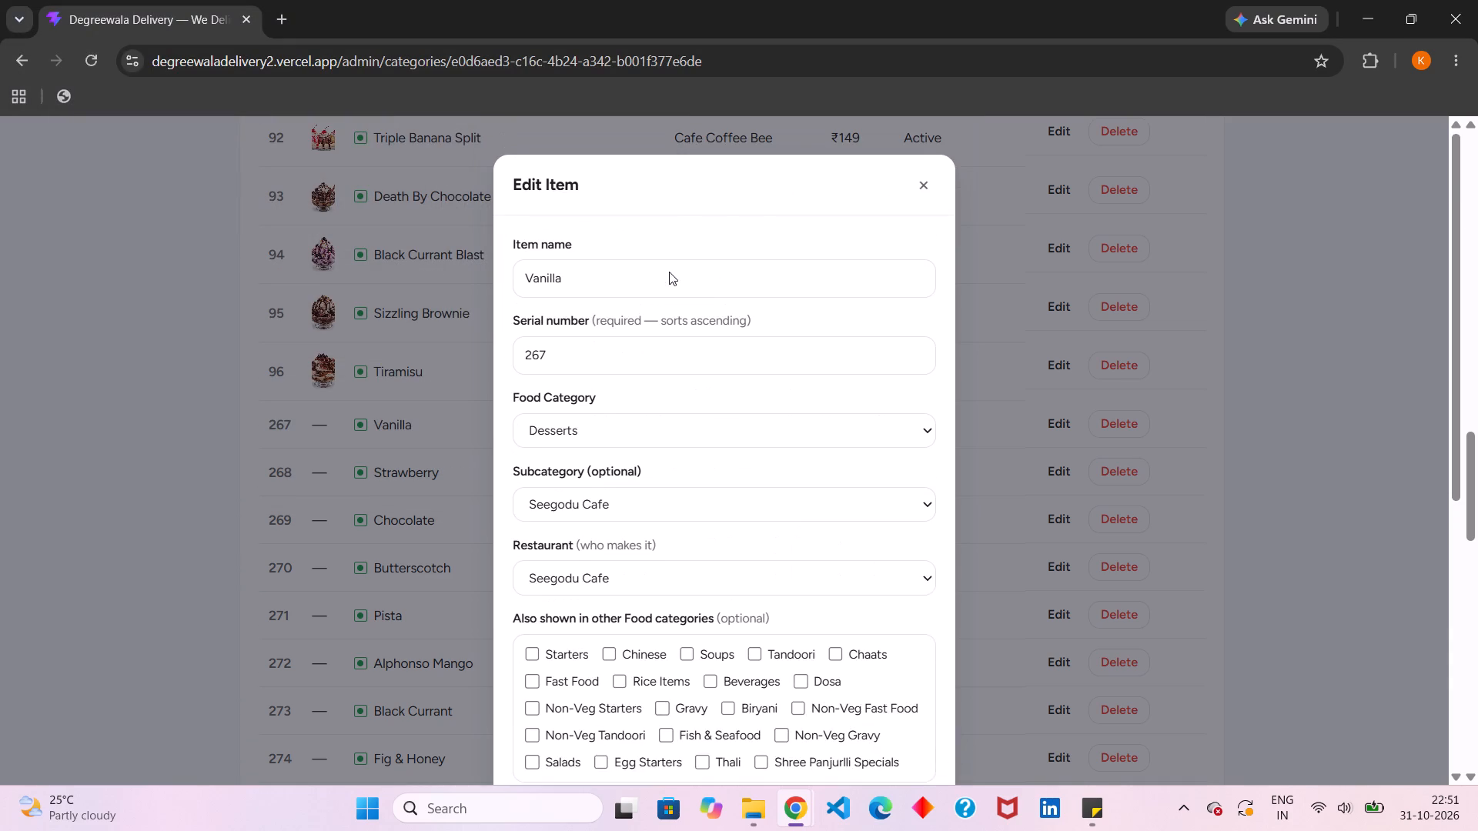
scroll(669, 272, up, 3)
scroll(663, 292, down, 6)
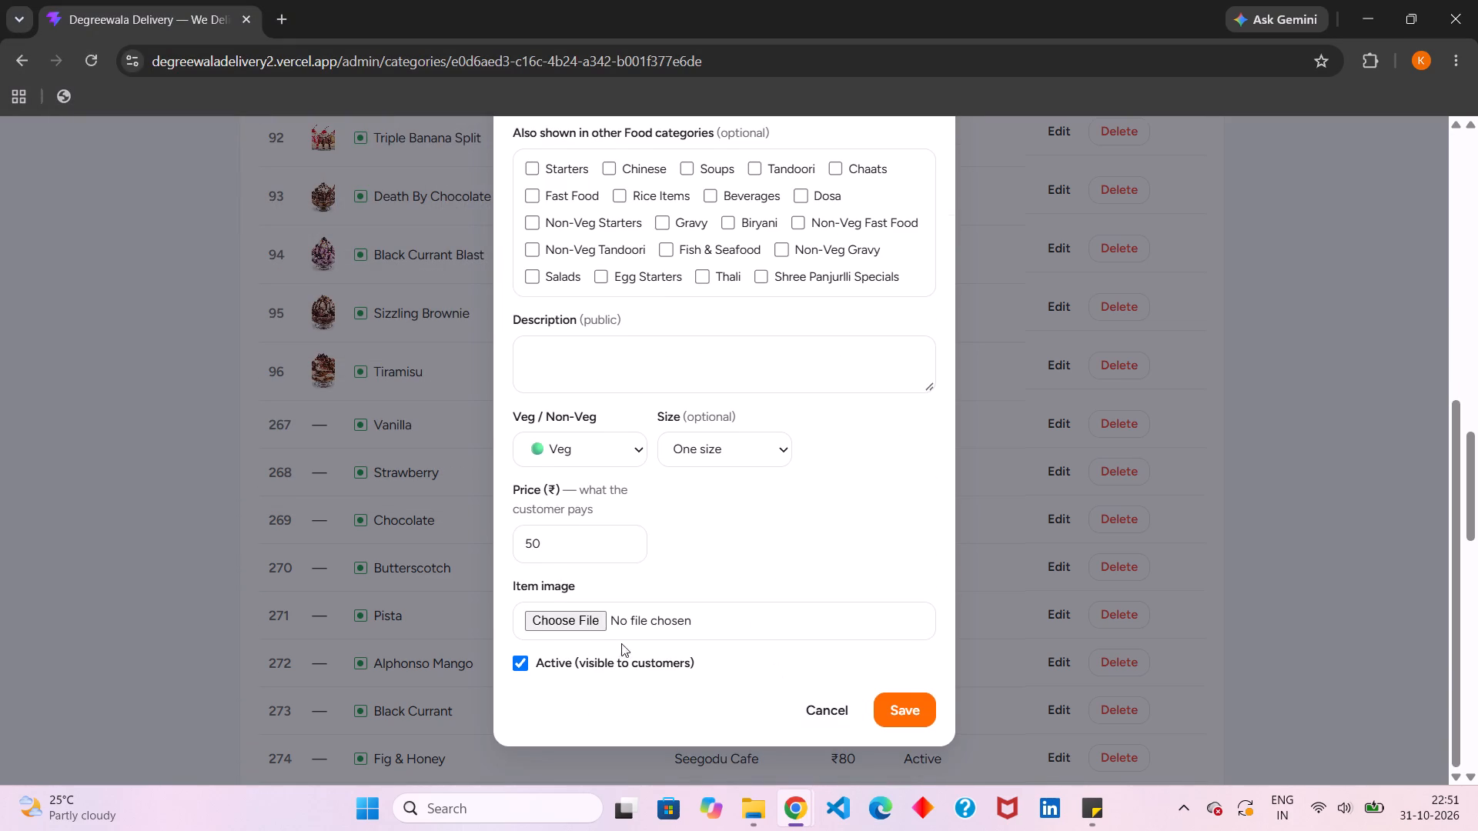
click(567, 620)
click(570, 56)
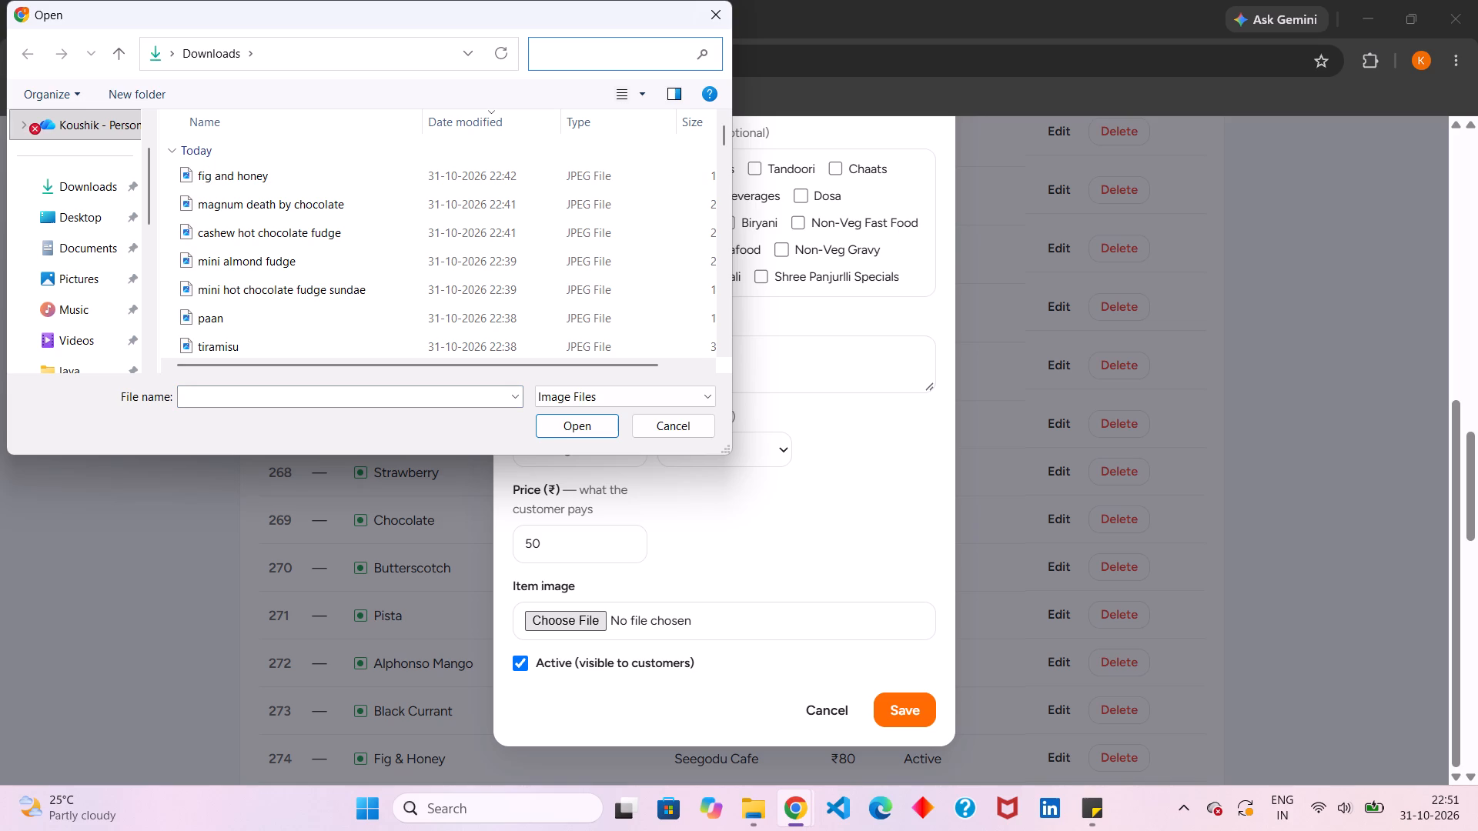
text(vanill)
double_click(306, 174)
scroll(747, 429, down, 7)
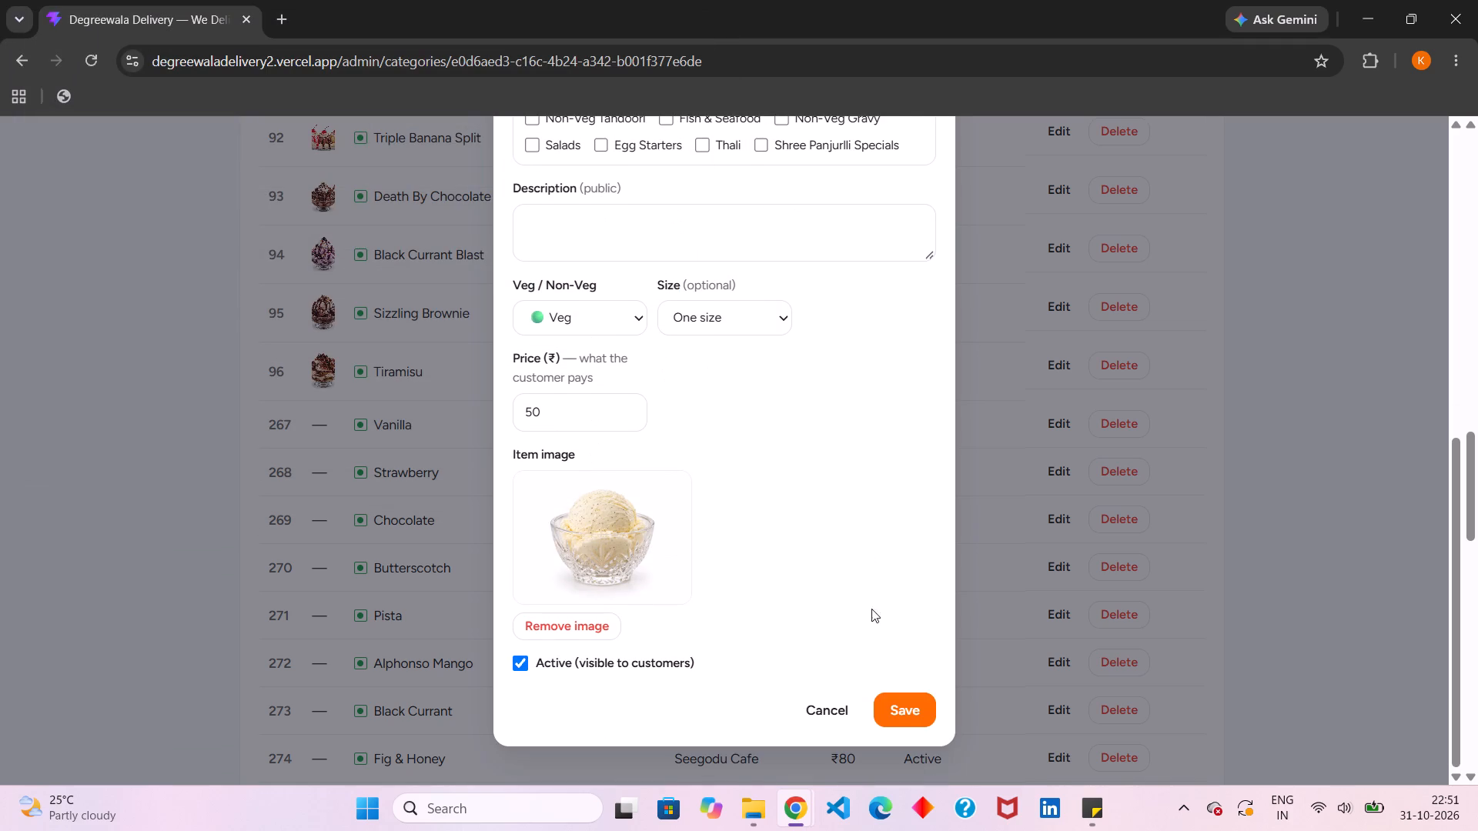
click(902, 699)
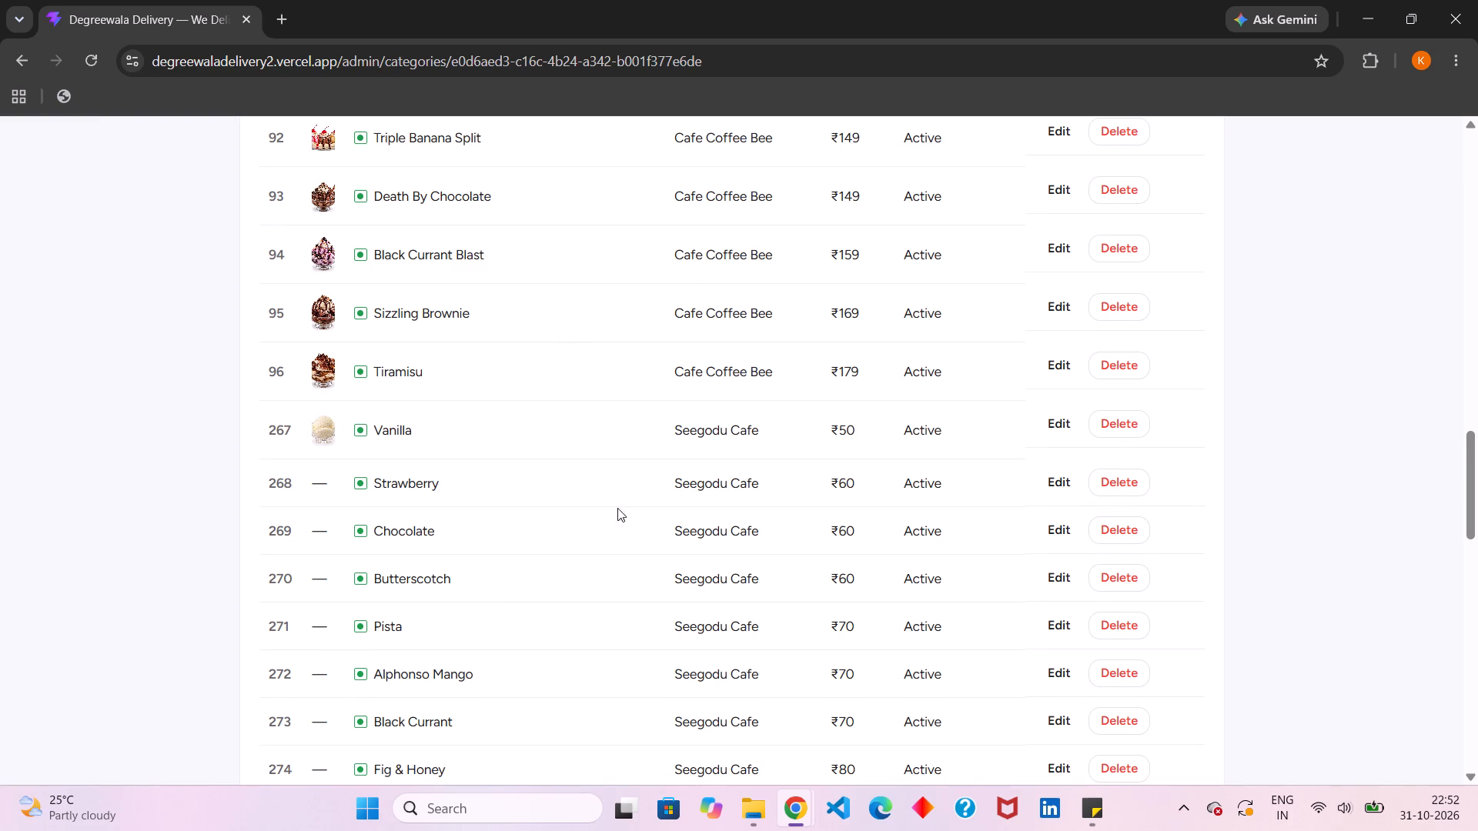
Edit Seegodu Cafe's Strawberry to use strawberry_ice_cream, found by searching Downloads for "straw", and save it.
click(1048, 487)
scroll(801, 502, down, 5)
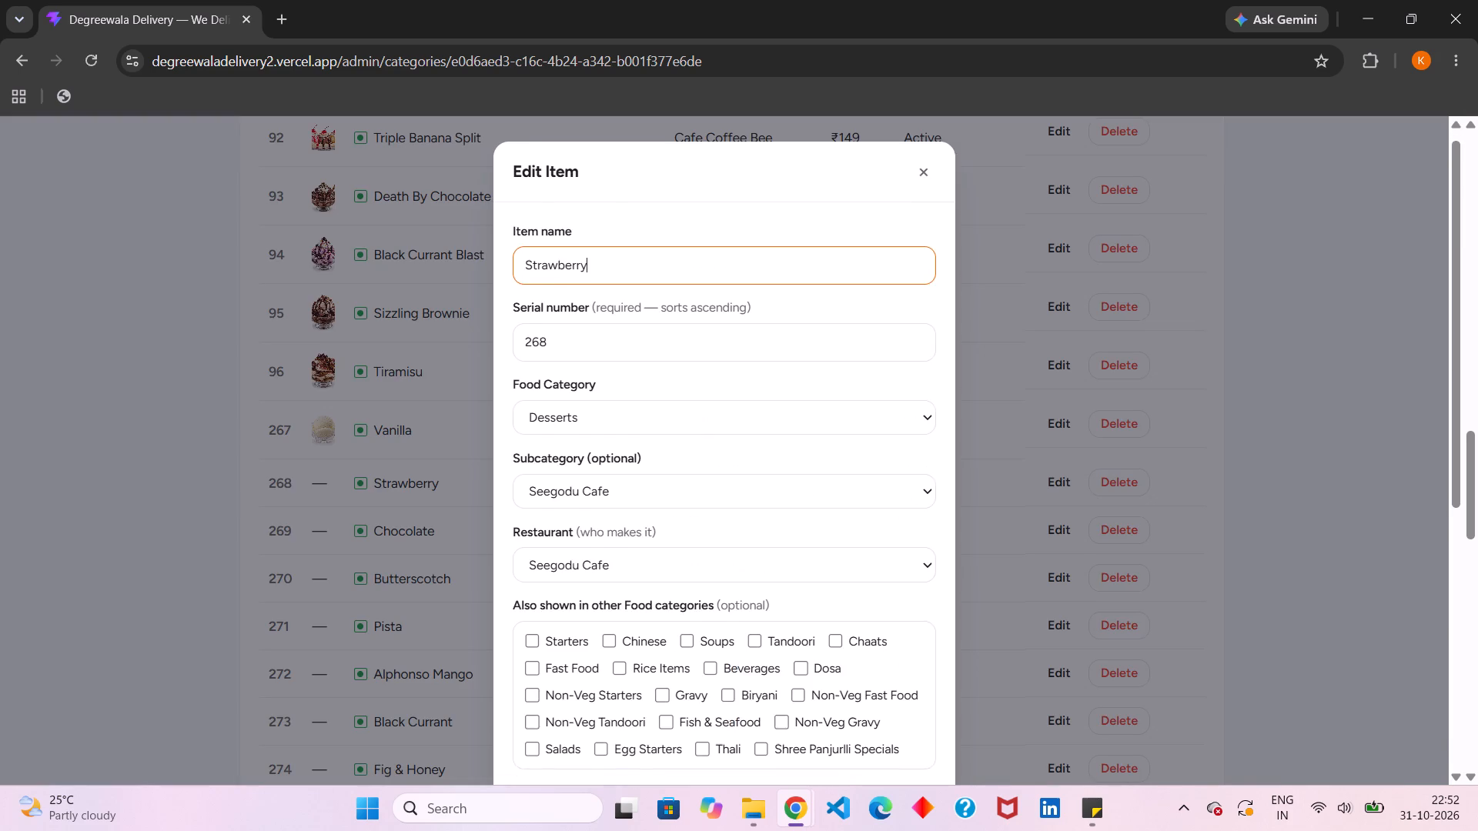
scroll(791, 508, down, 2)
click(560, 619)
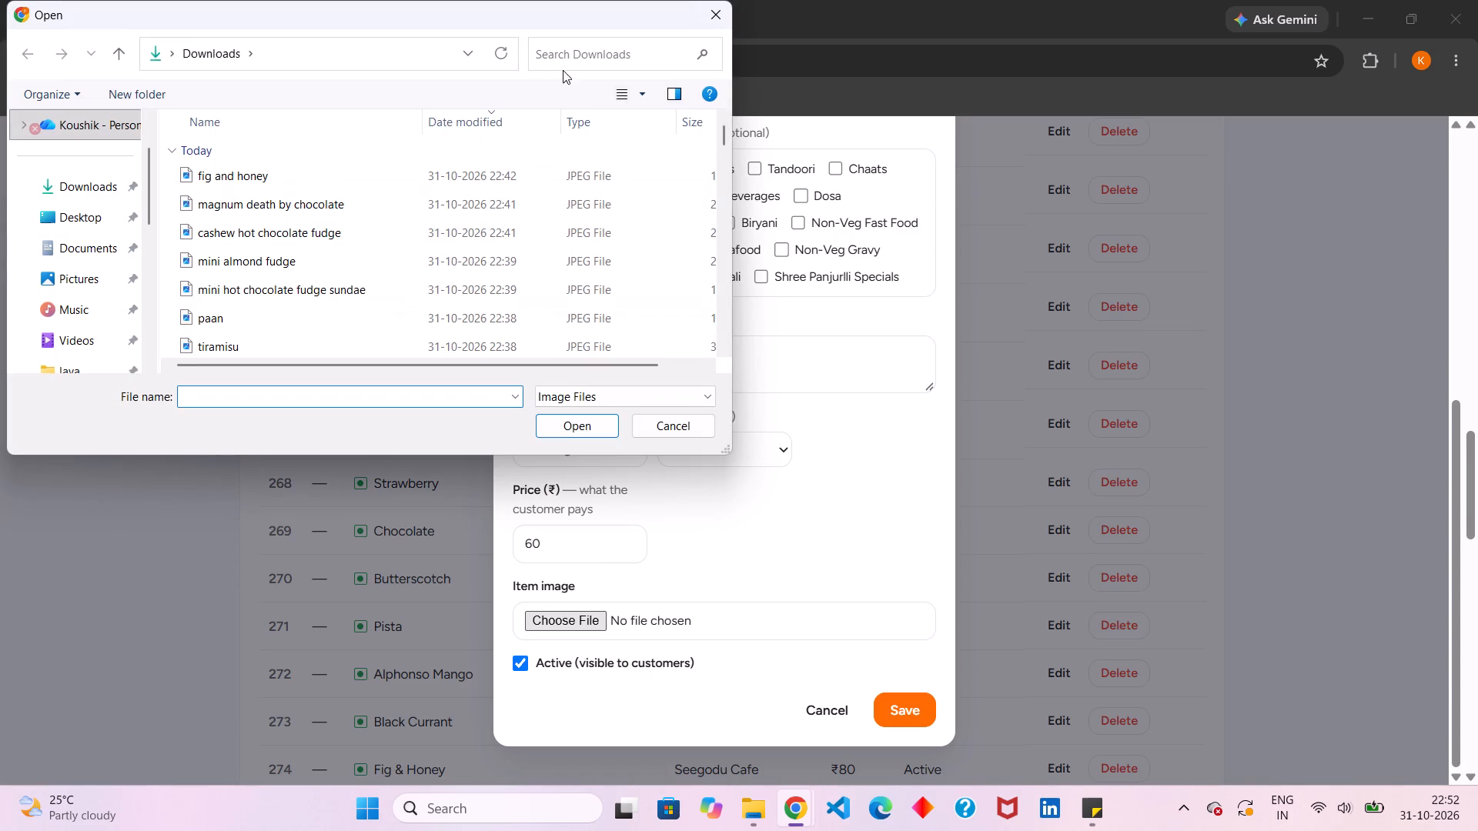
click(587, 54)
text(str)
key(a)
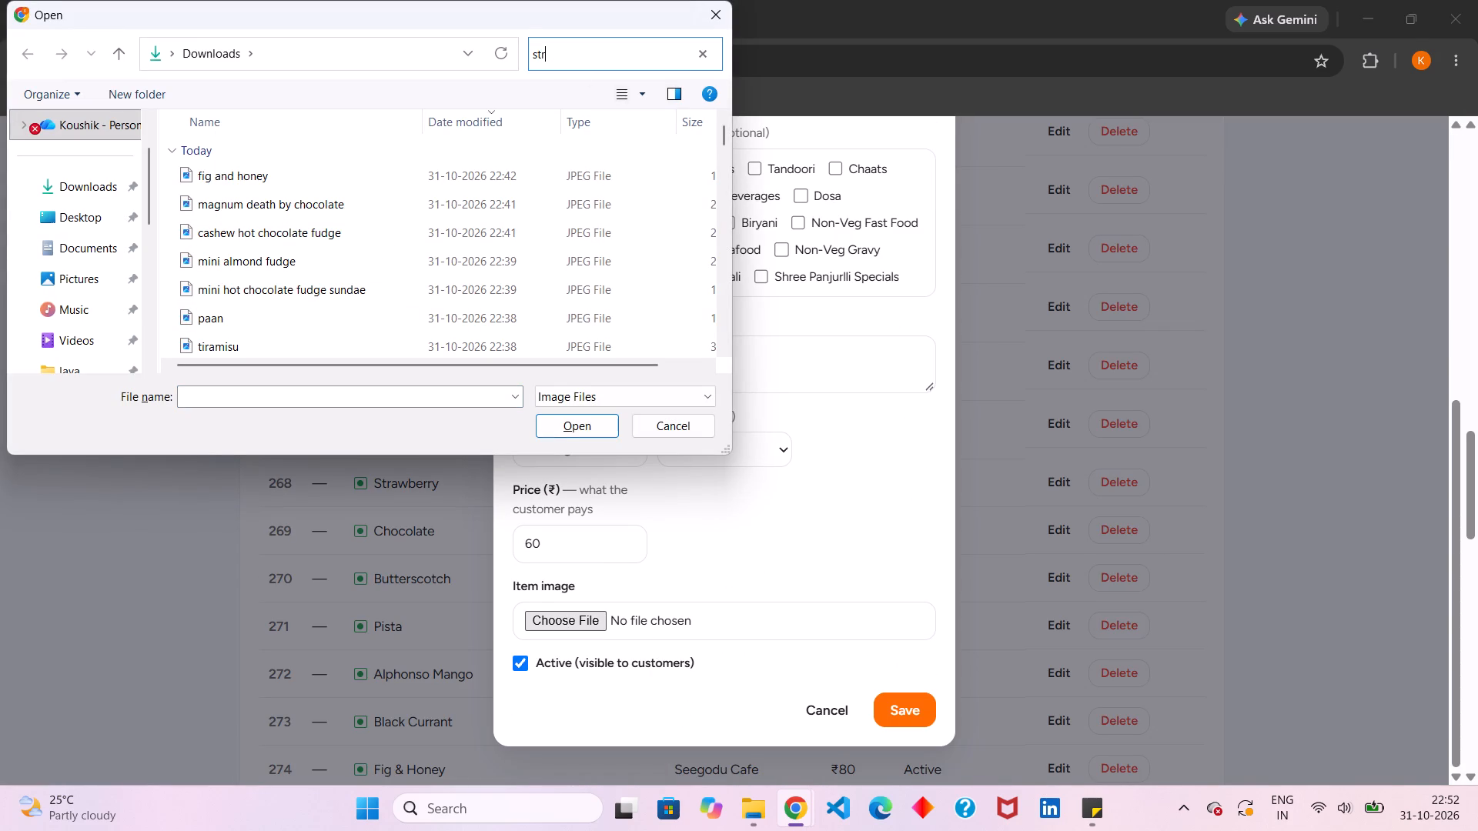
key(w)
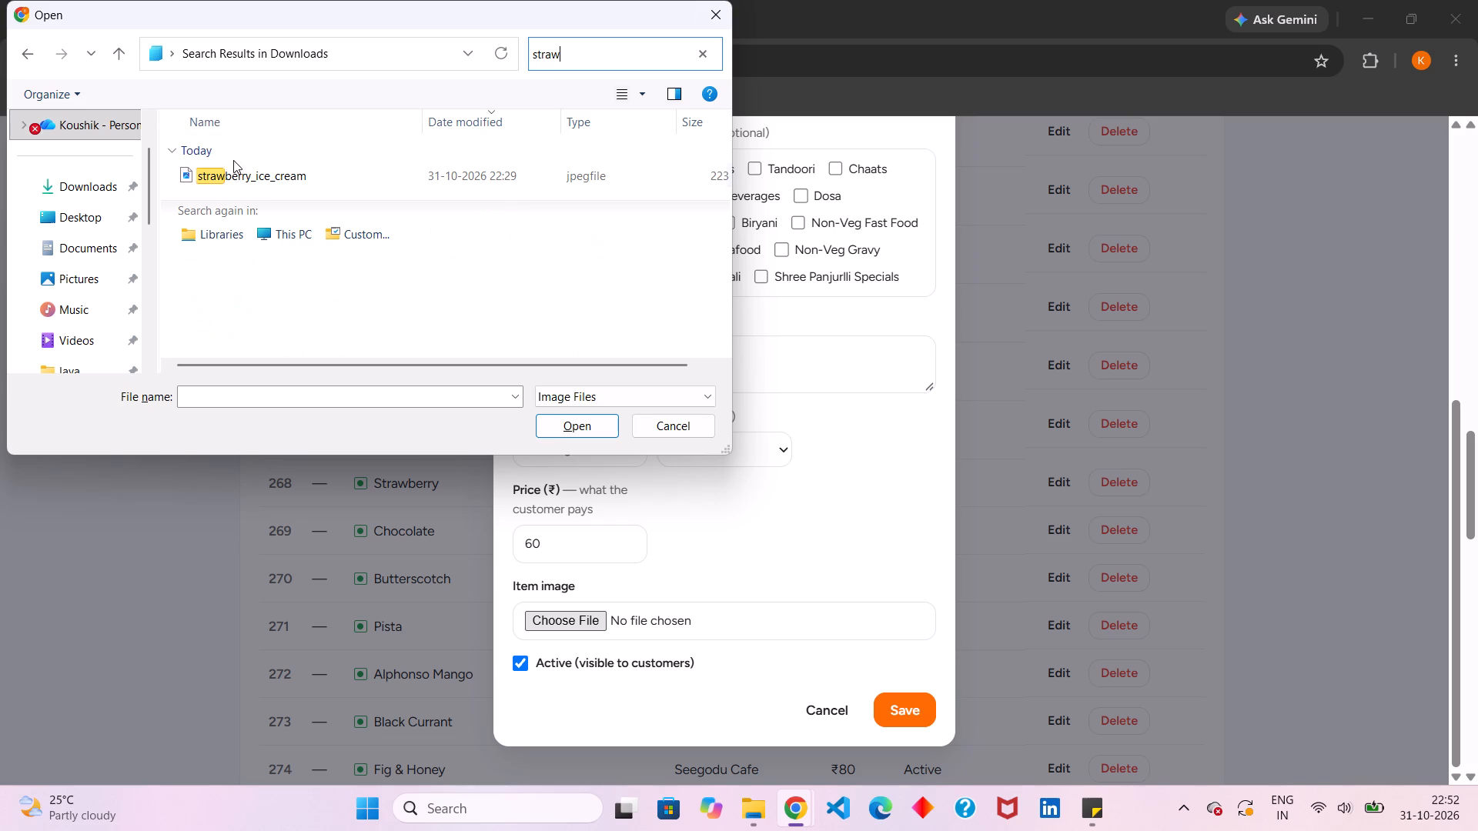
double_click(269, 182)
scroll(789, 560, down, 7)
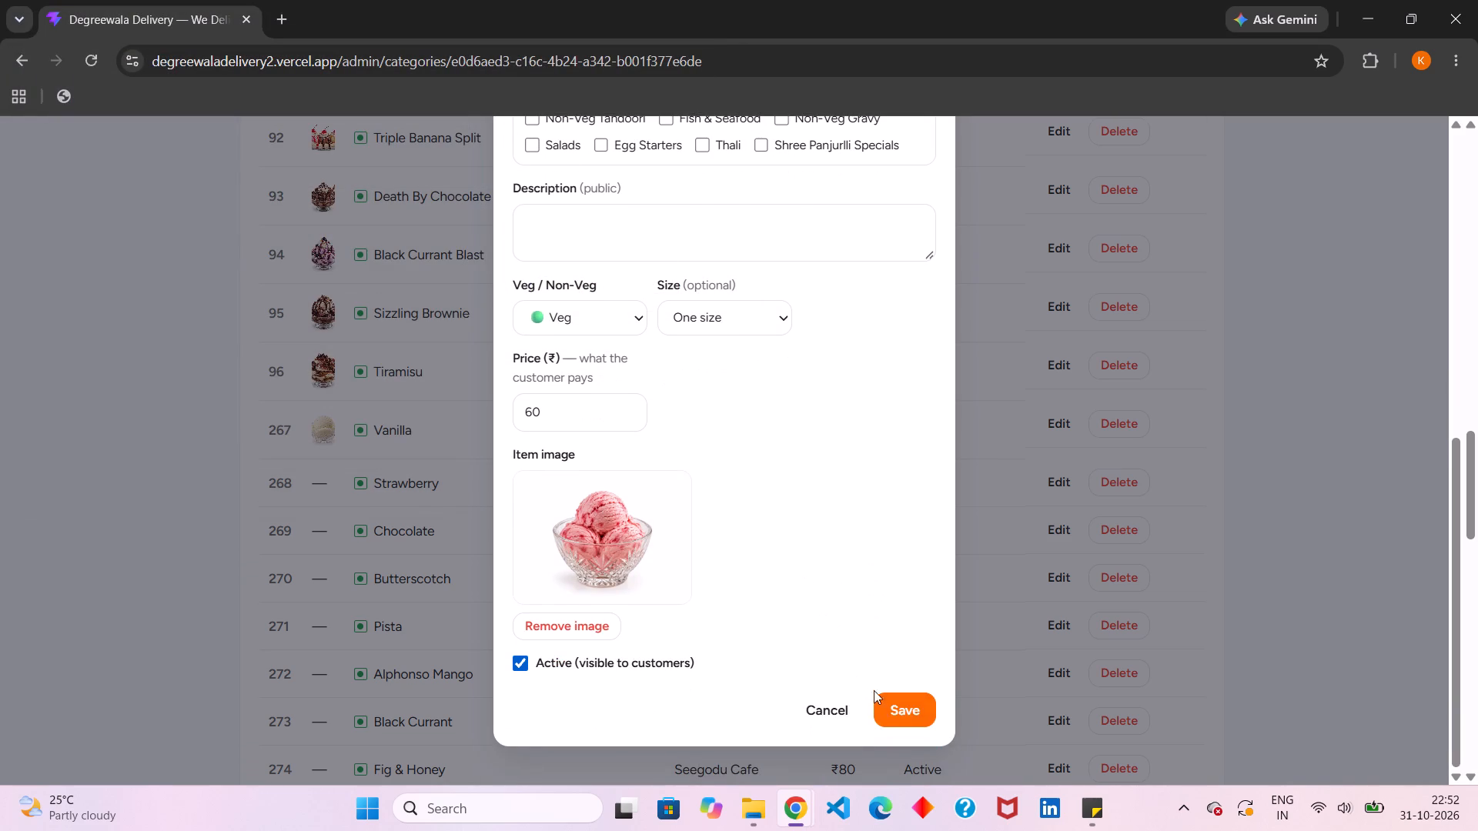
click(895, 705)
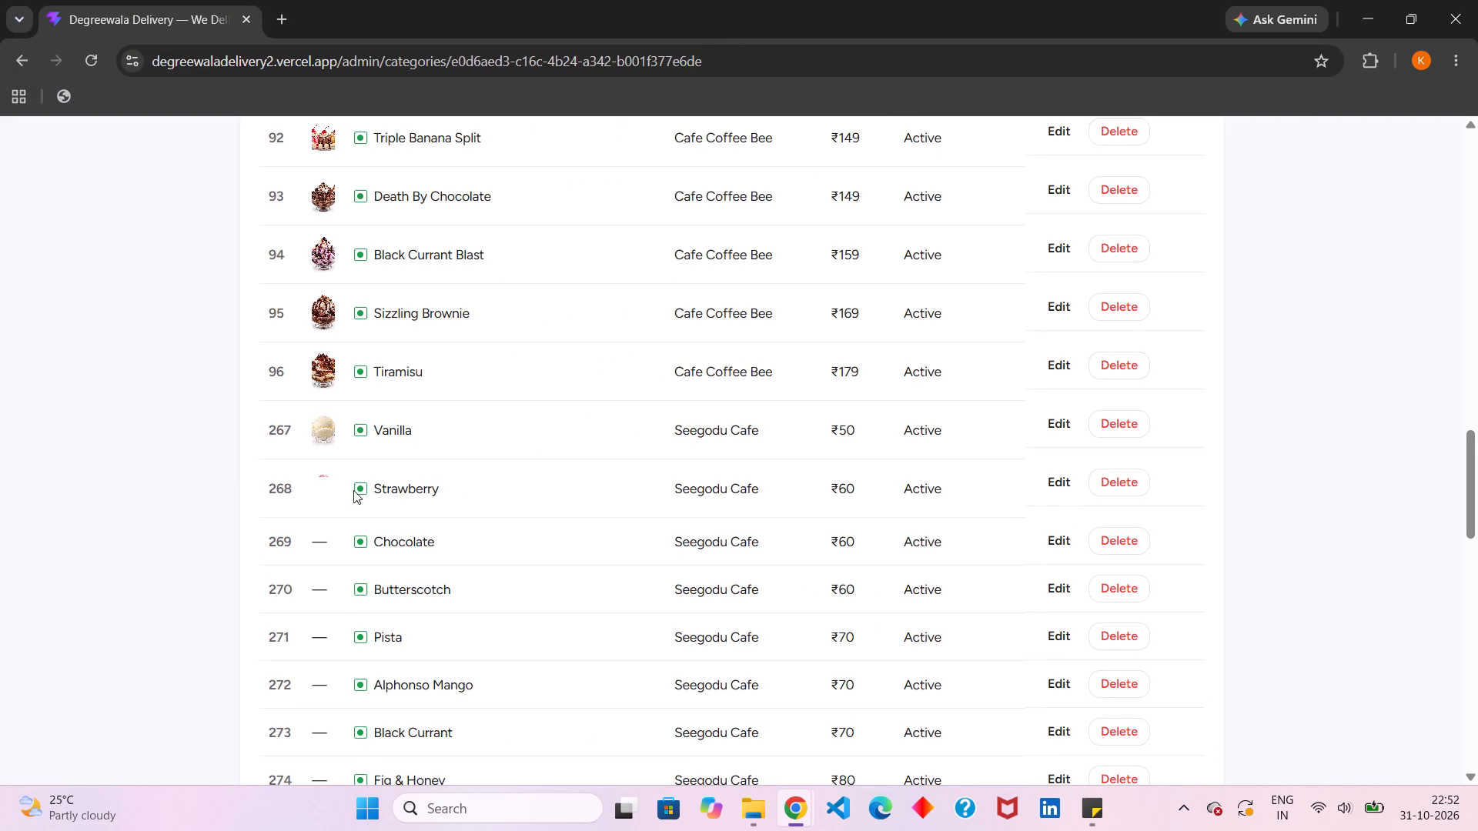
Edit Seegodu Cafe's Chocolate to use chocolate_ice_cream, found by searching Downloads for "chocolate", and save it.
click(1052, 546)
scroll(637, 476, down, 6)
click(577, 622)
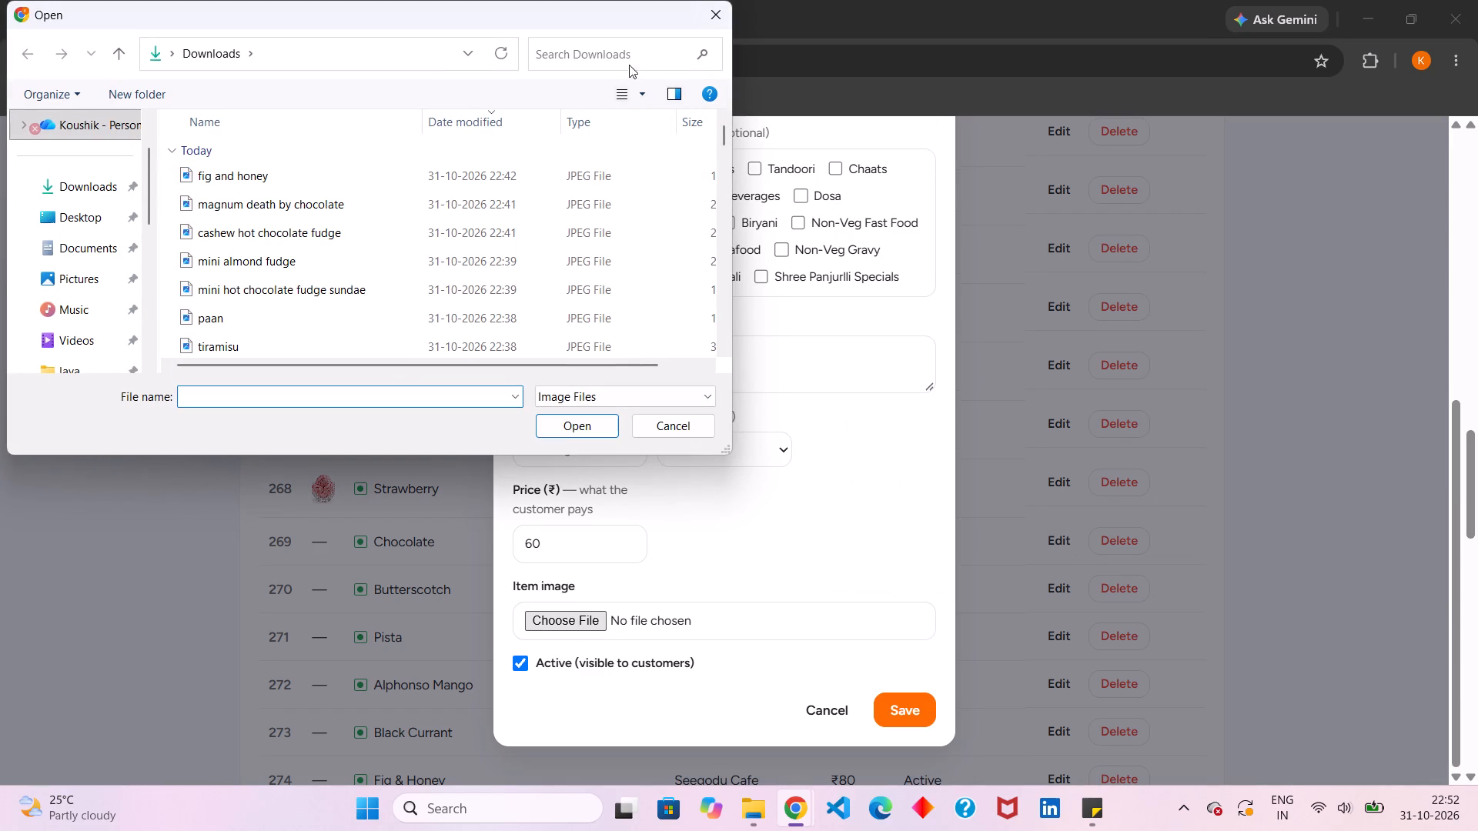
click(636, 56)
key(c)
key(h)
key(o)
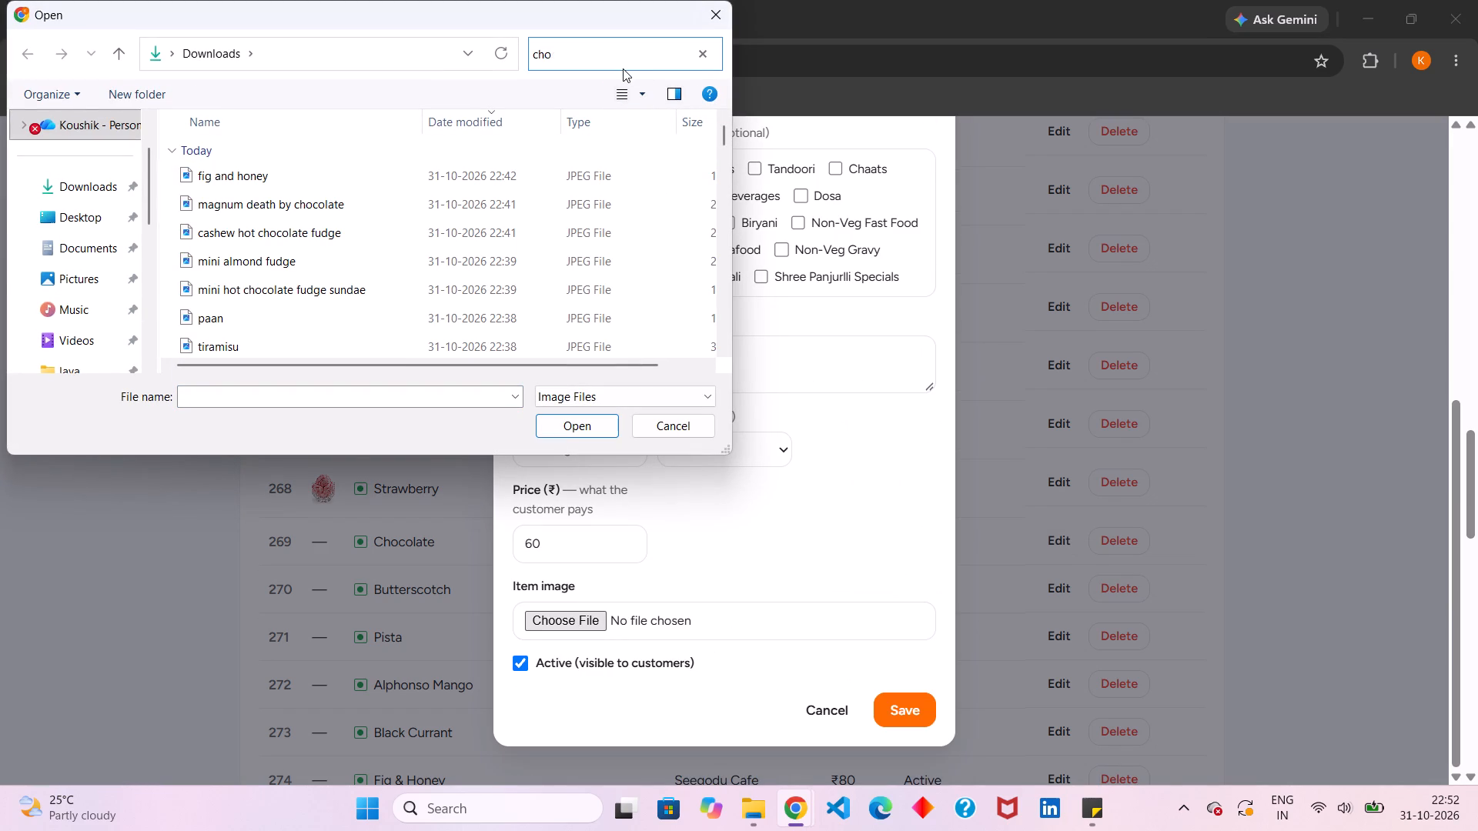
text(col)
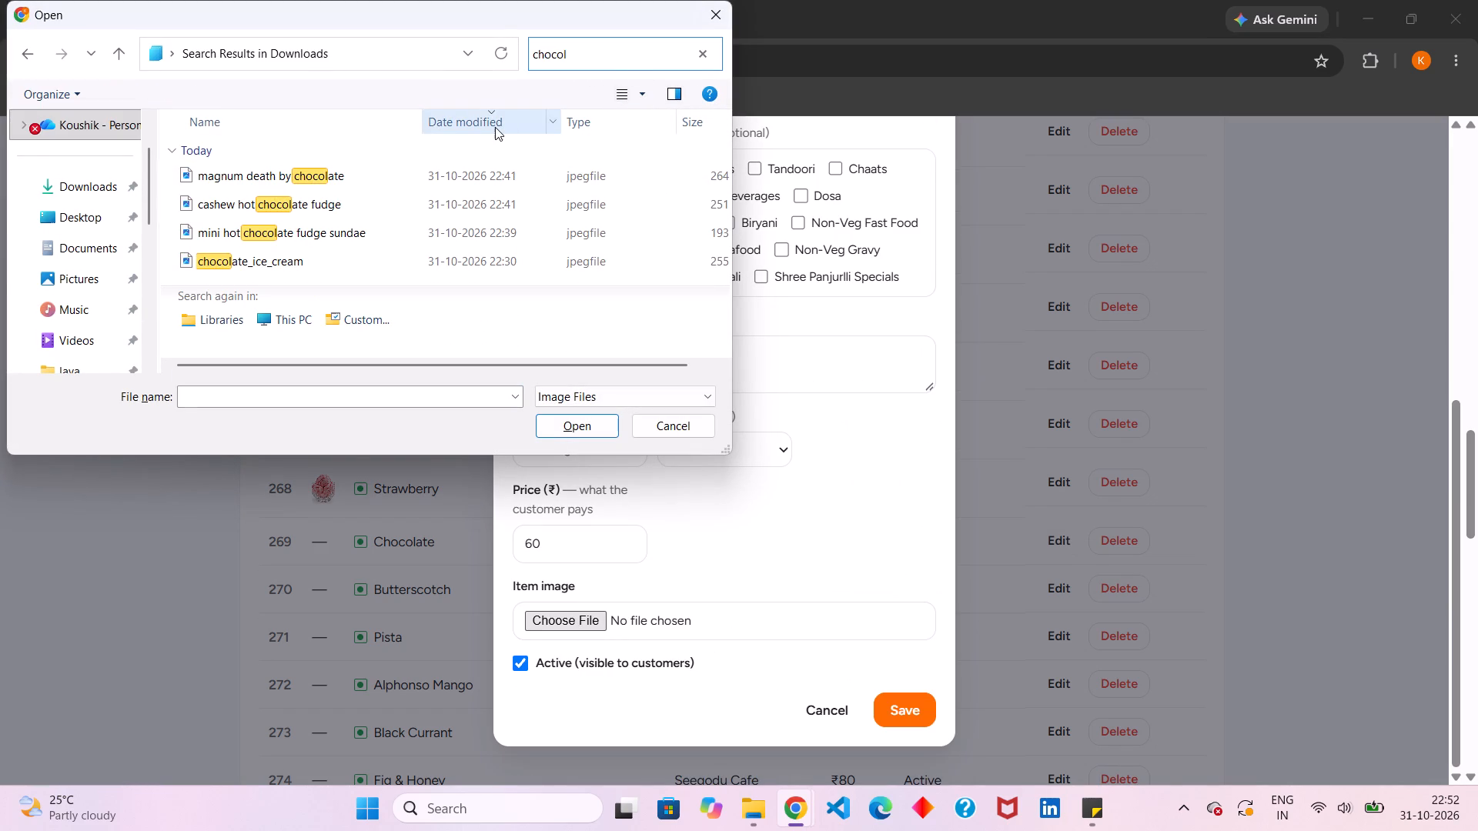
text(ate)
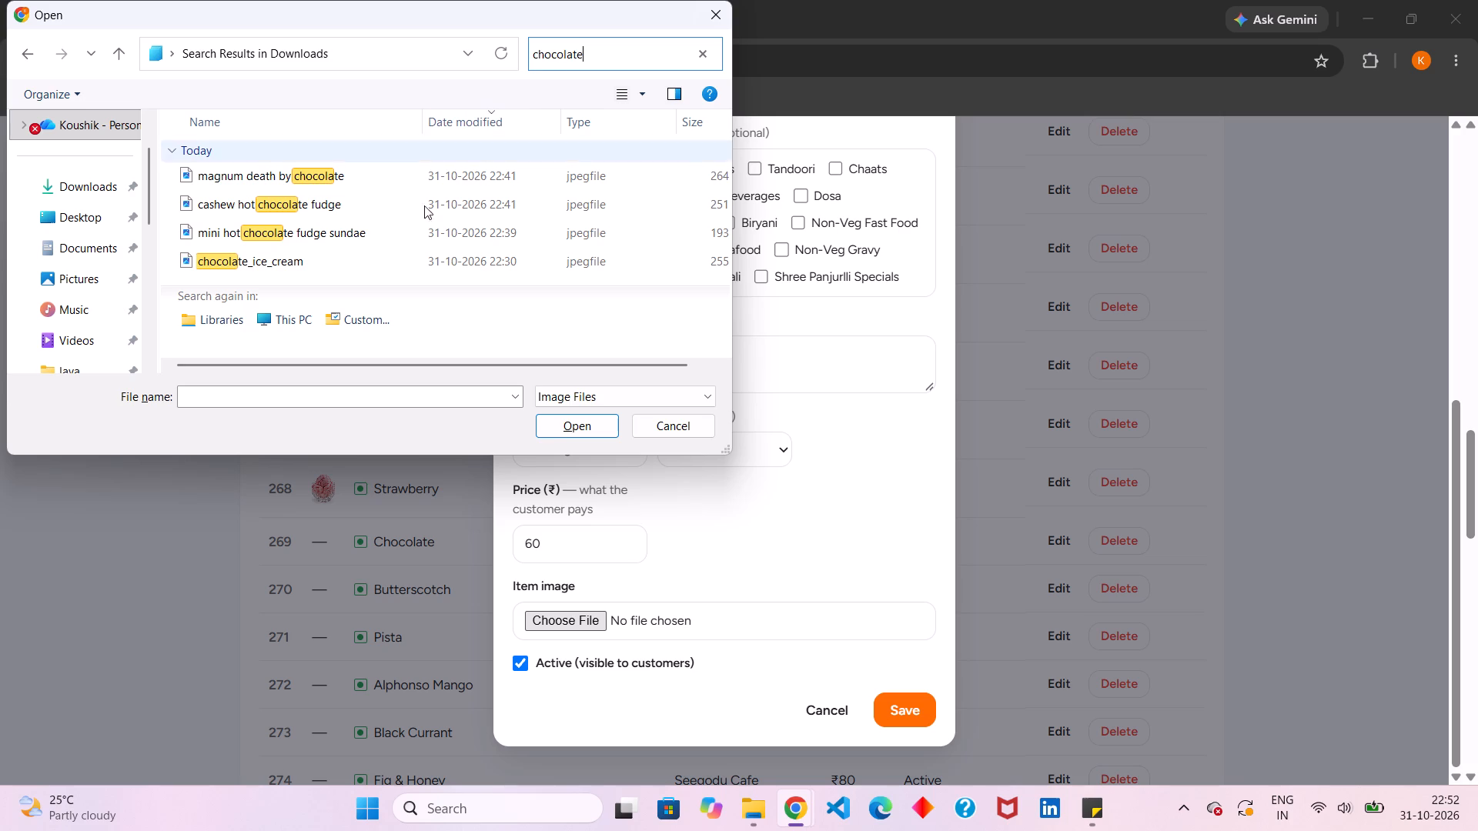
double_click(265, 260)
scroll(761, 498, down, 7)
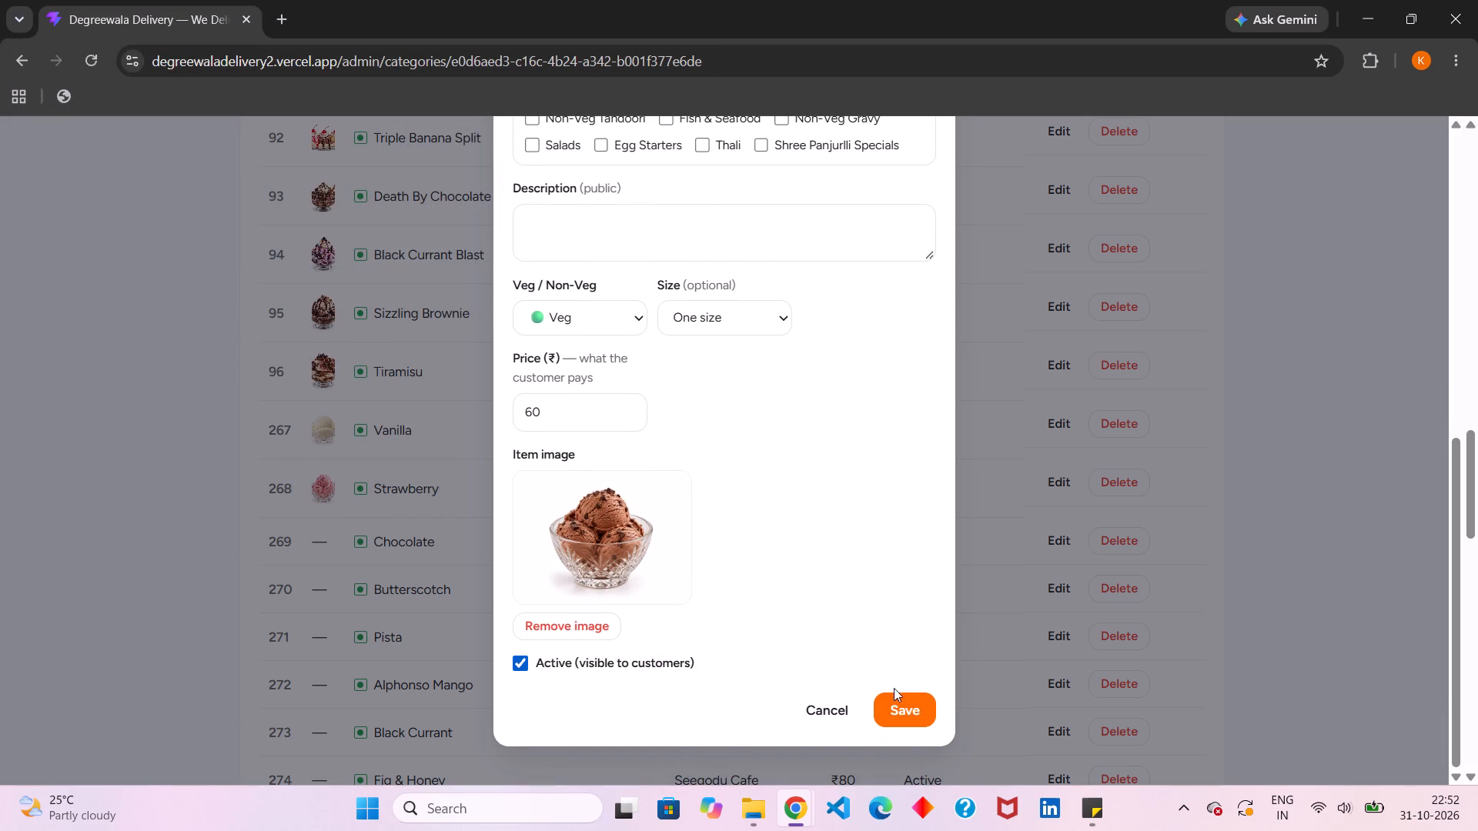
click(905, 703)
Edit Seegodu Cafe's Butterscotch to use the butterscotch picture, found by searching Downloads for "buttersc", and save it.
scroll(437, 497, down, 3)
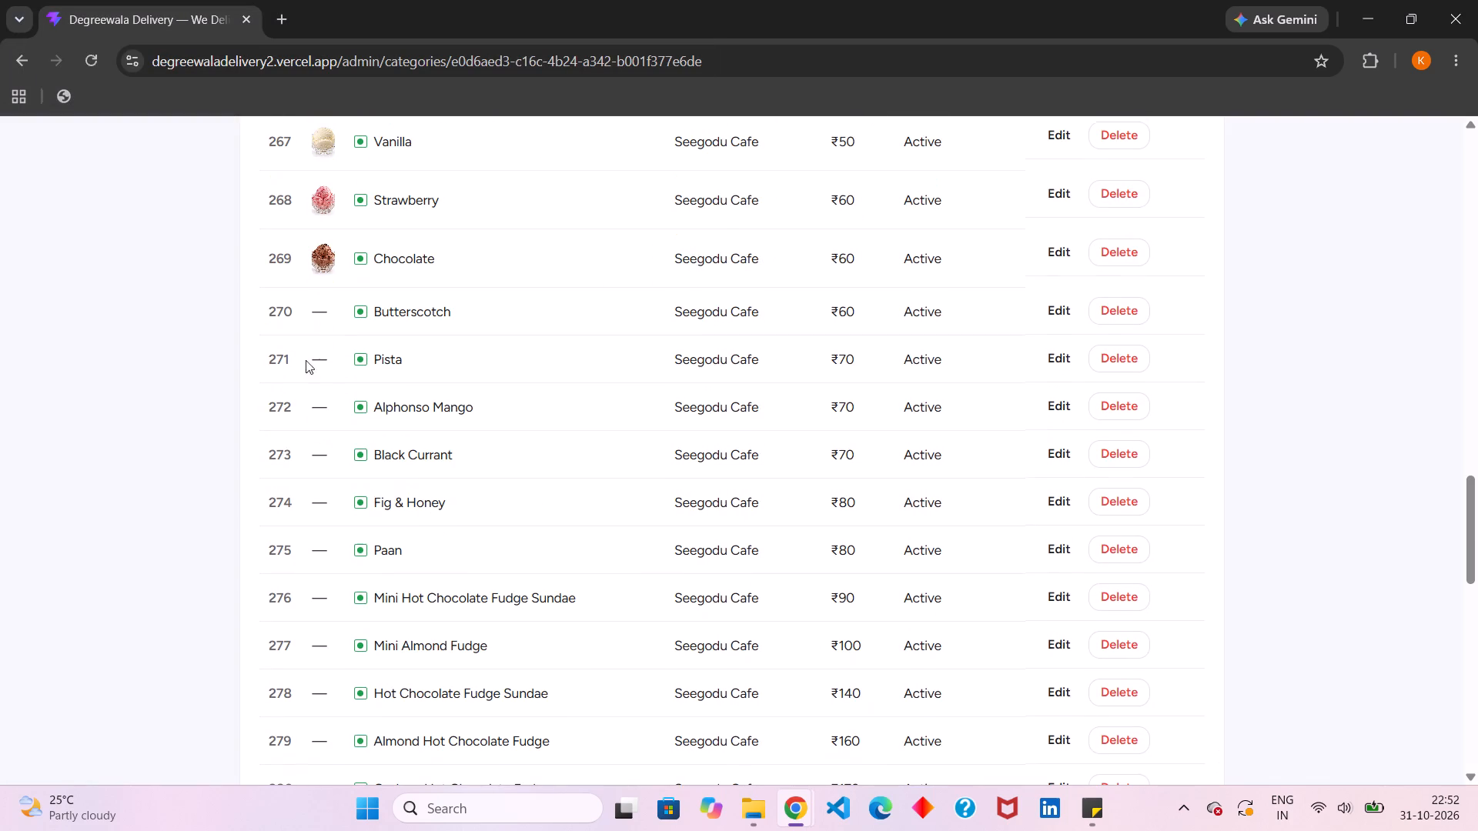
click(1055, 314)
scroll(680, 376, down, 6)
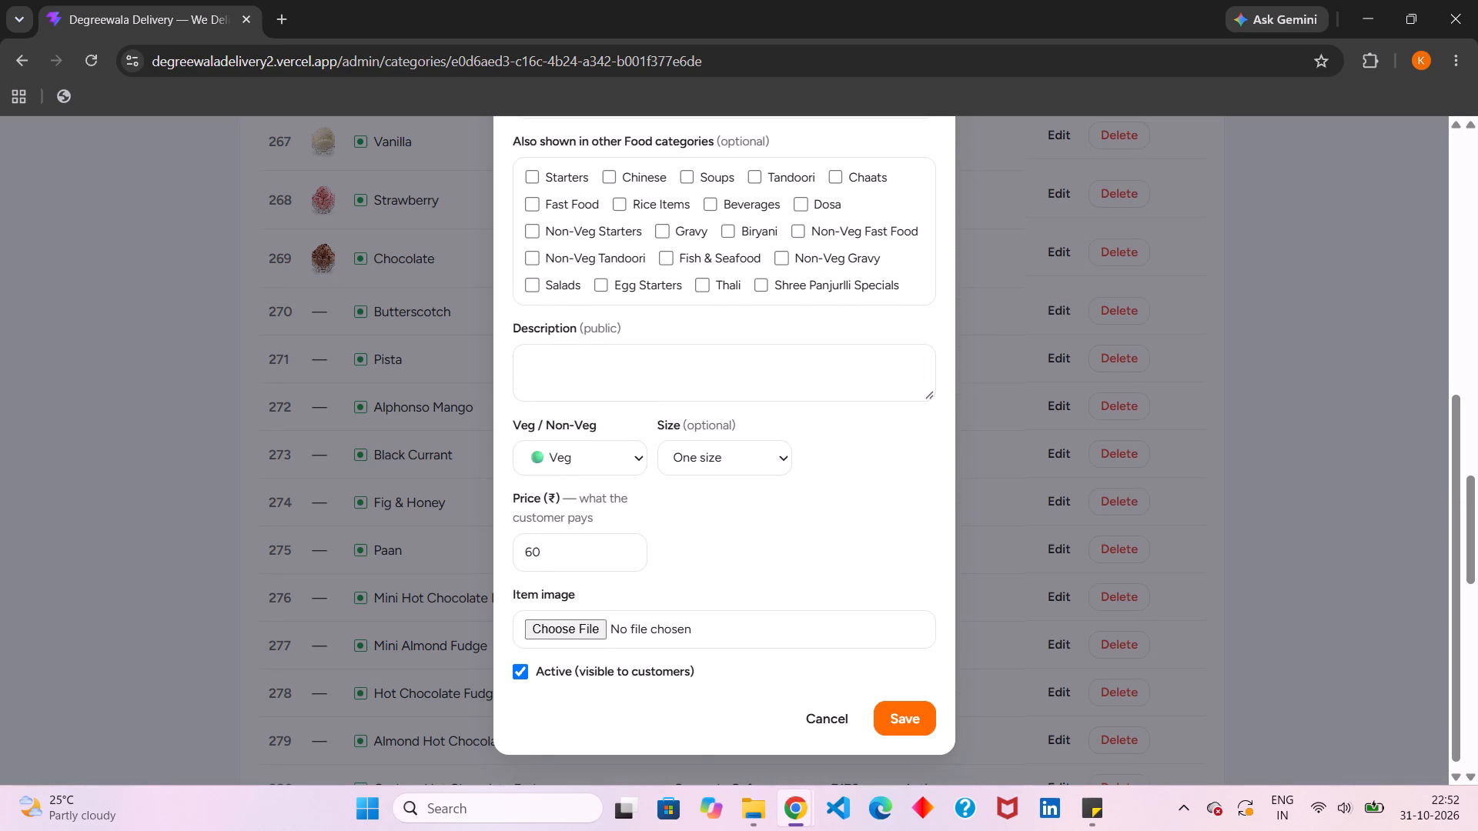
click(556, 613)
click(658, 54)
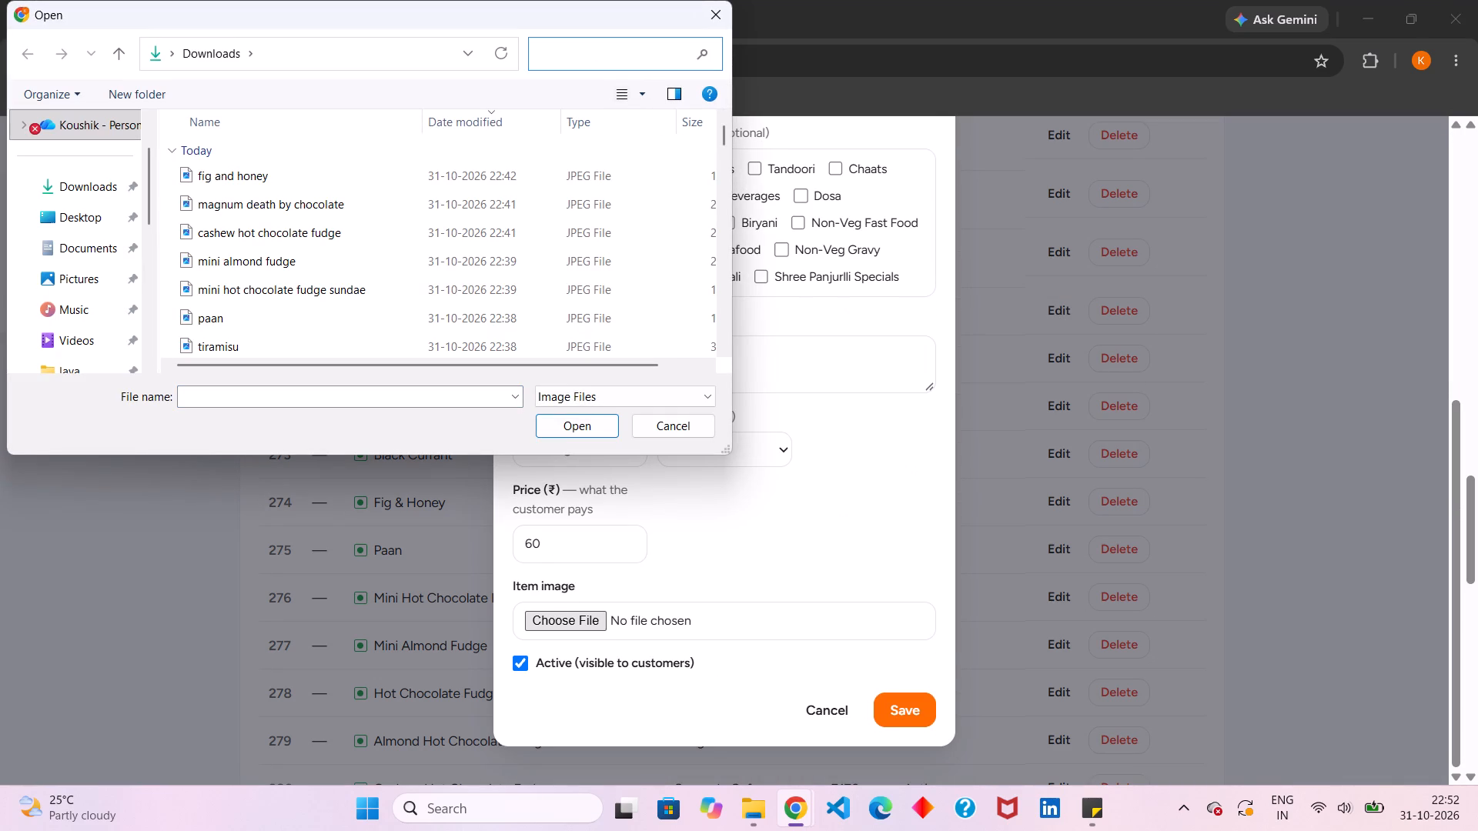
key(b)
text(ut)
key(t)
key(e)
text(rsc)
double_click(326, 186)
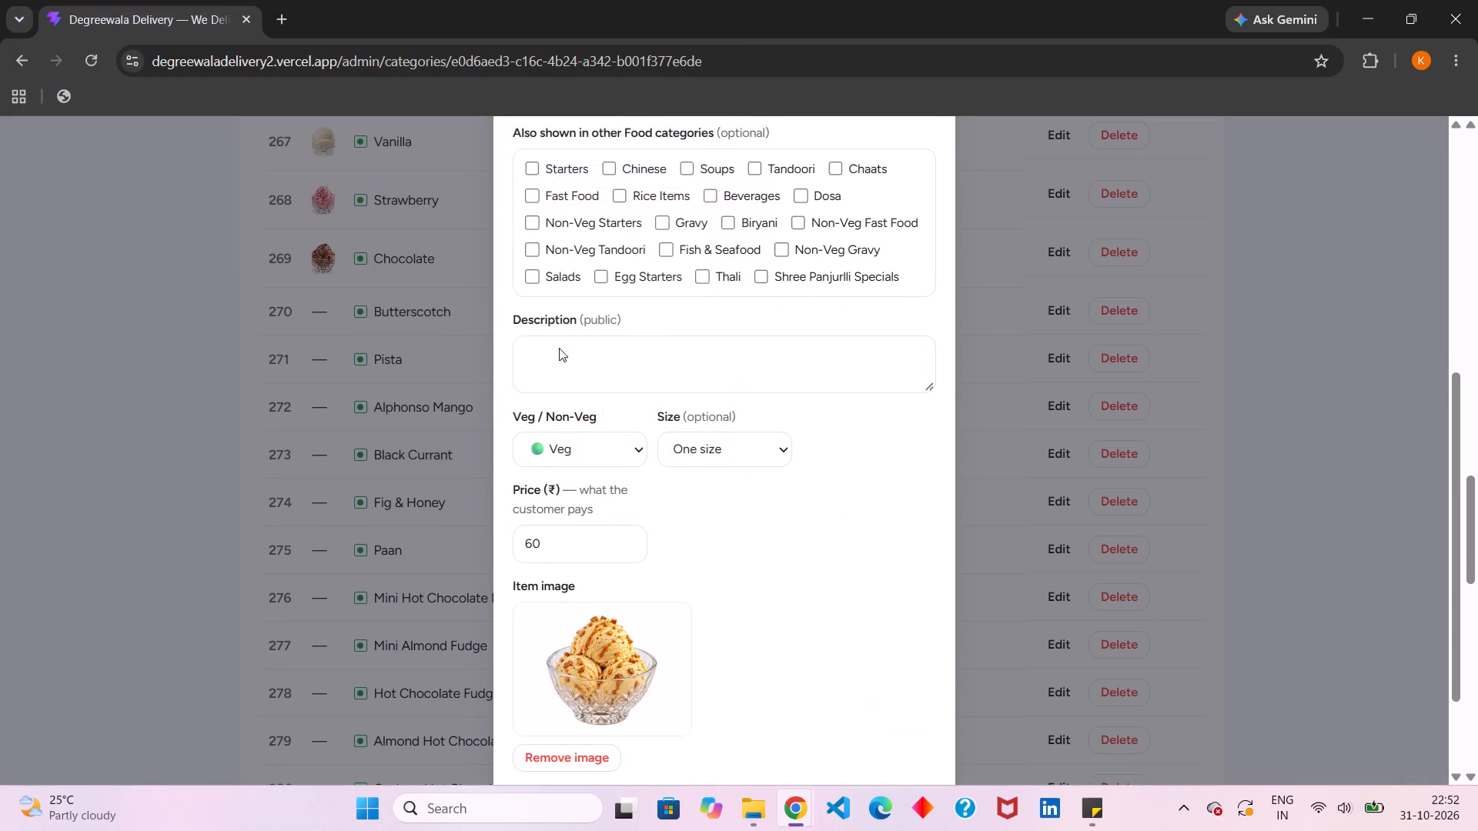
scroll(685, 468, down, 6)
click(901, 715)
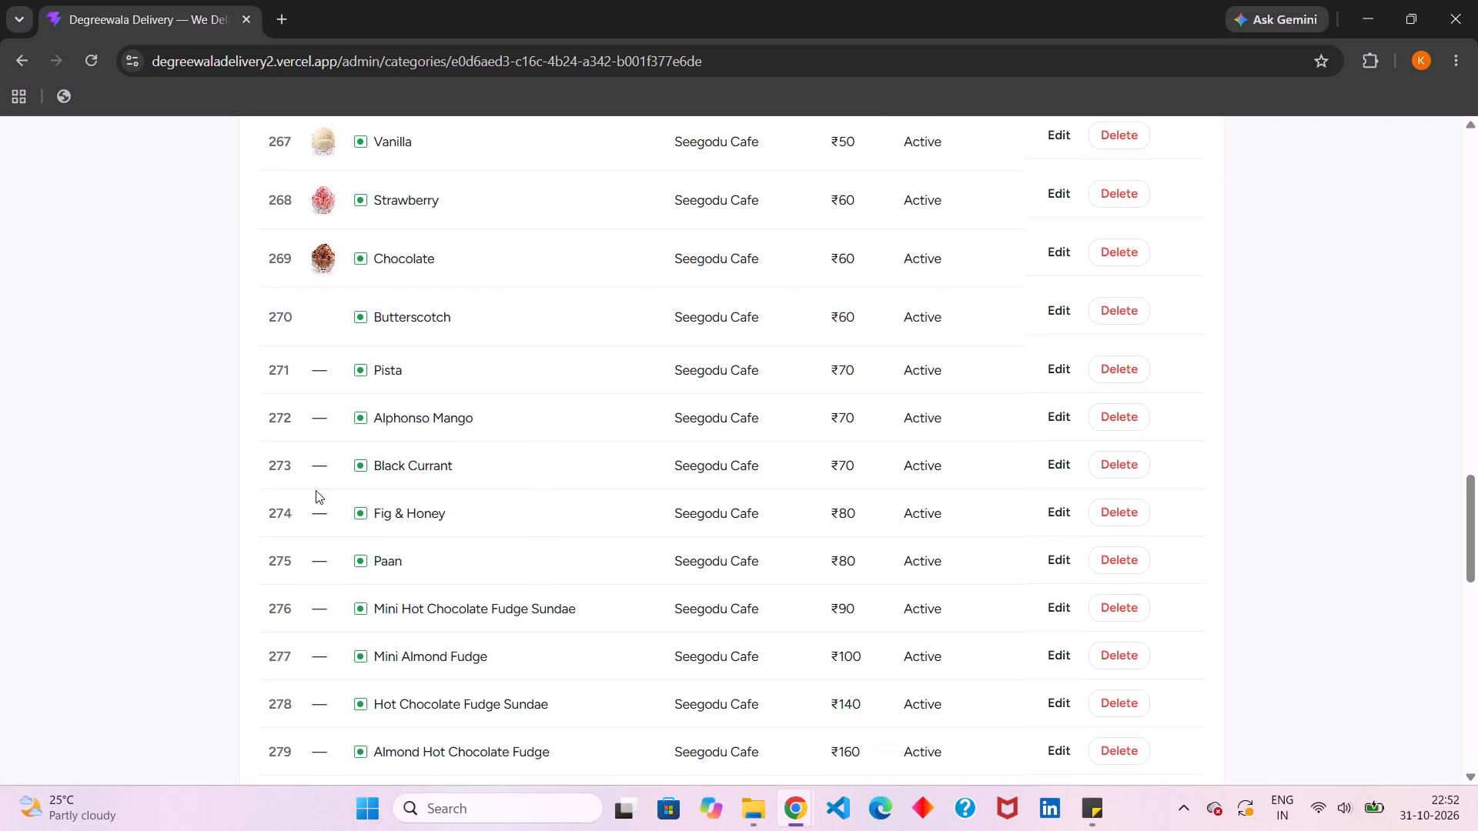
Edit Seegodu Cafe's Pista to use pista_ice_cream, found by searching Downloads for "pista", and save it.
click(1054, 380)
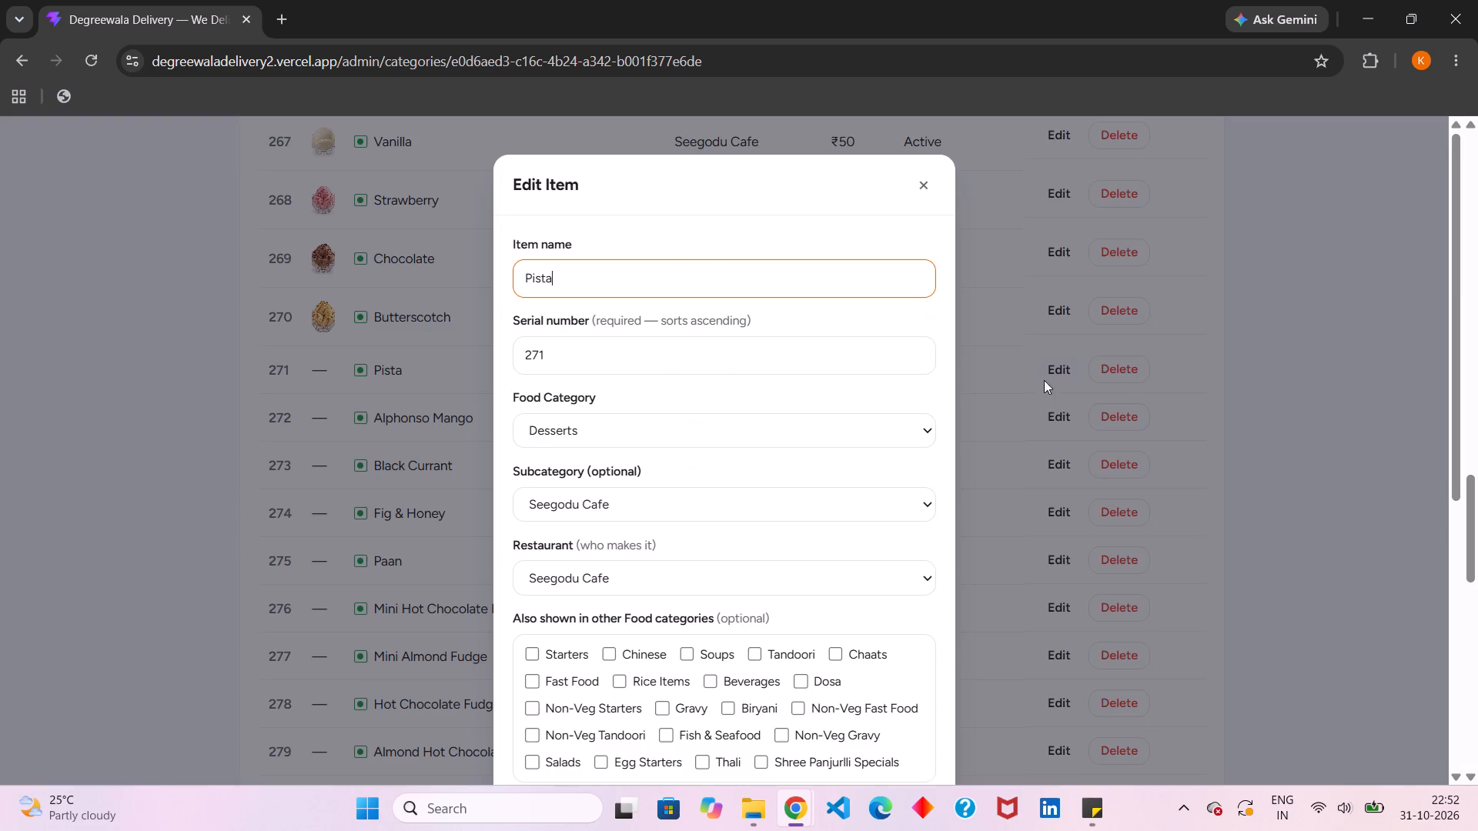
scroll(710, 445, down, 7)
click(543, 613)
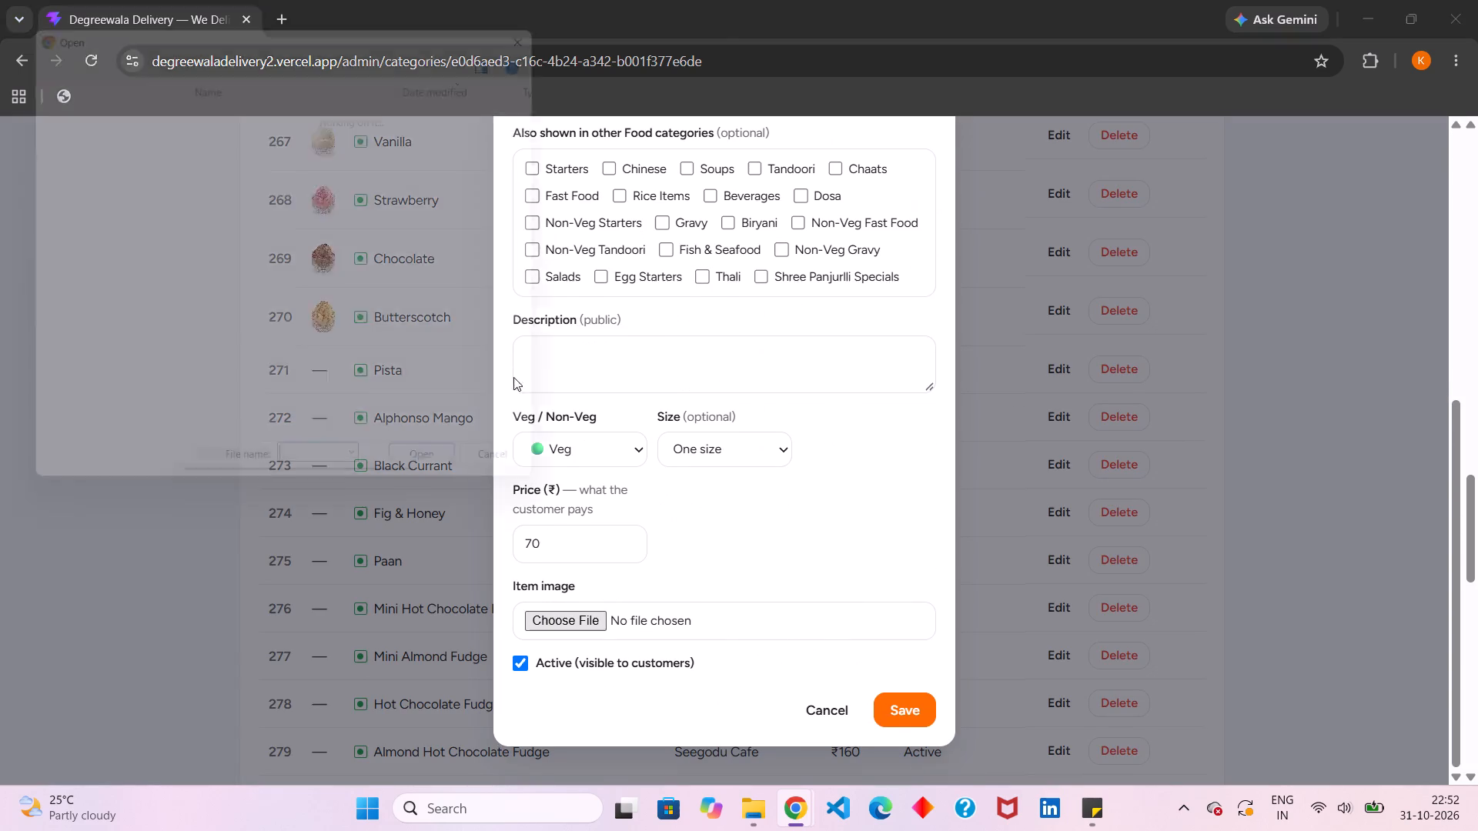
click(670, 50)
text(pis)
key(t)
key(a)
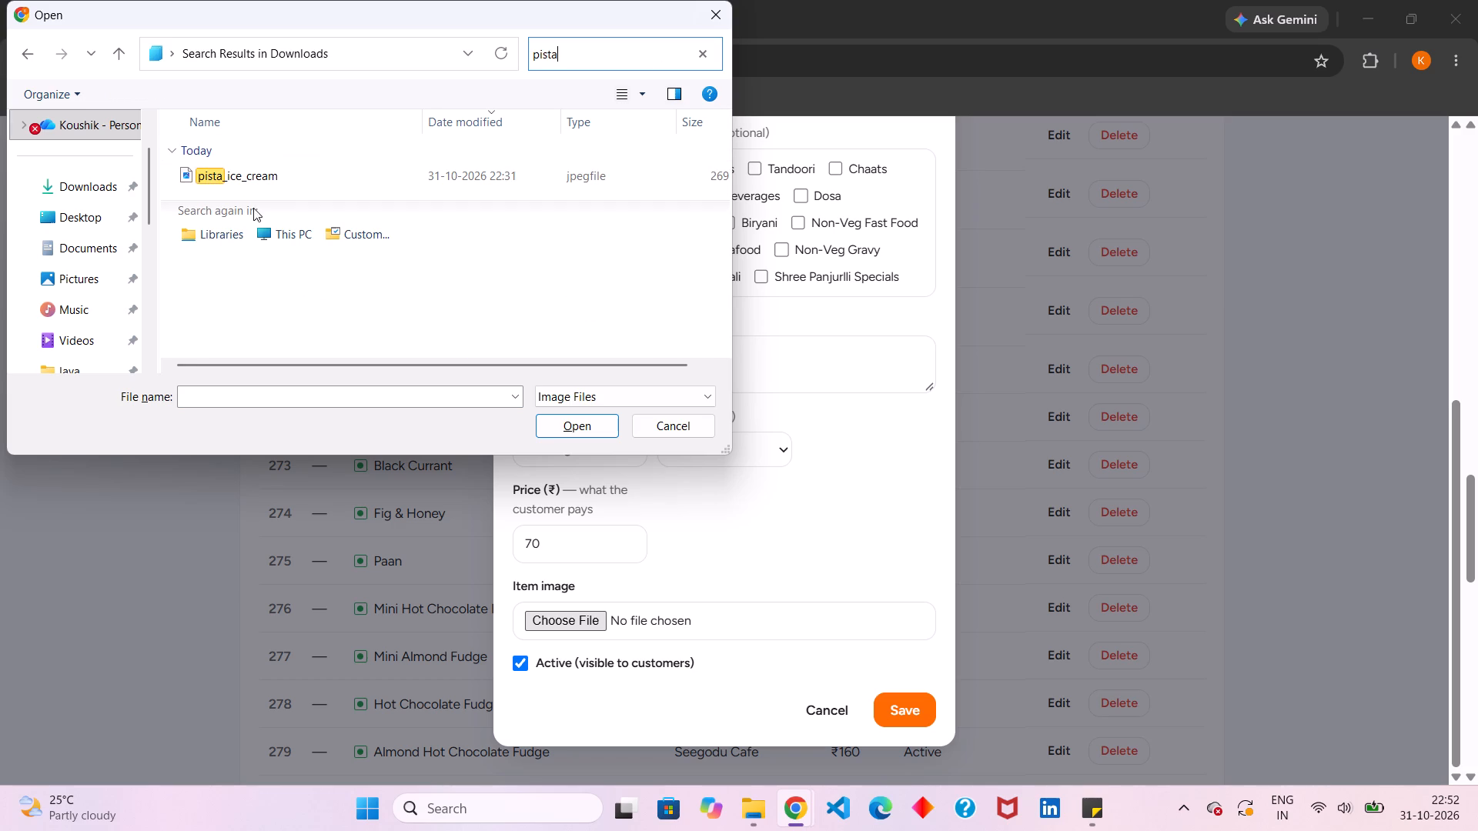
double_click(276, 176)
scroll(781, 482, down, 7)
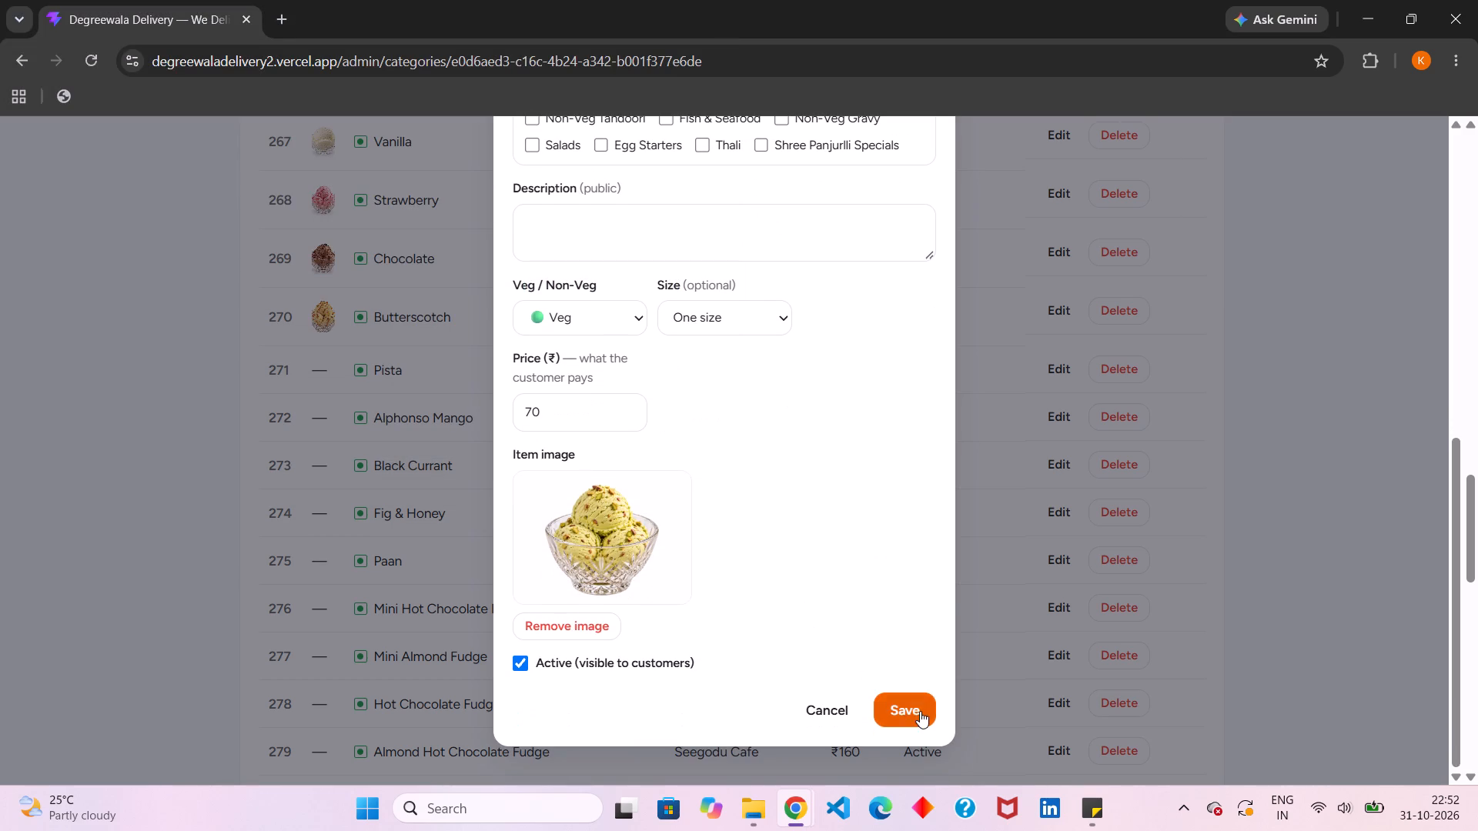
click(921, 710)
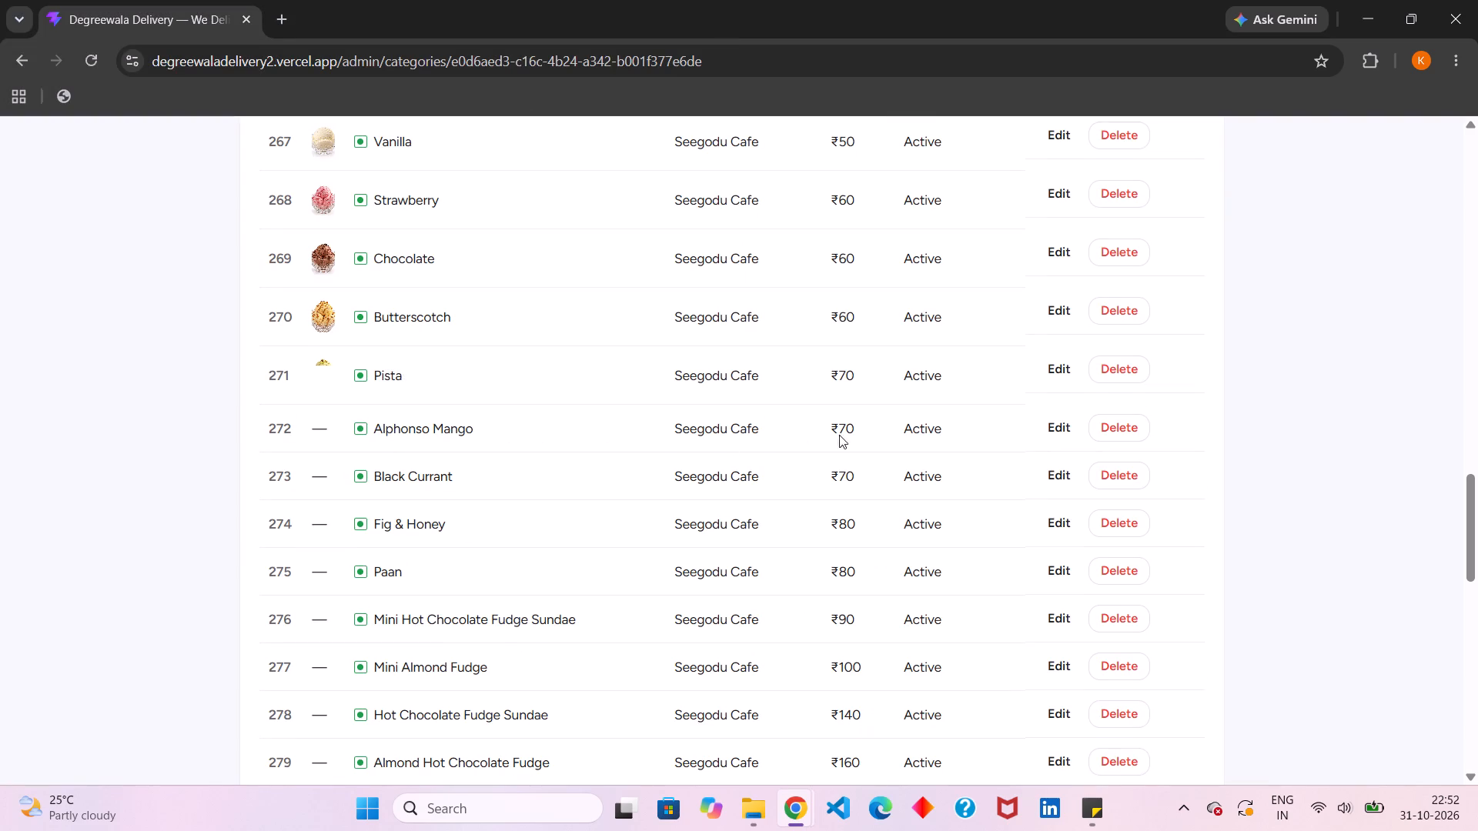
Edit Seegodu Cafe's Alphonso Mango to use mango_ice_cream, found by searching Downloads for "man", and save it.
click(1048, 432)
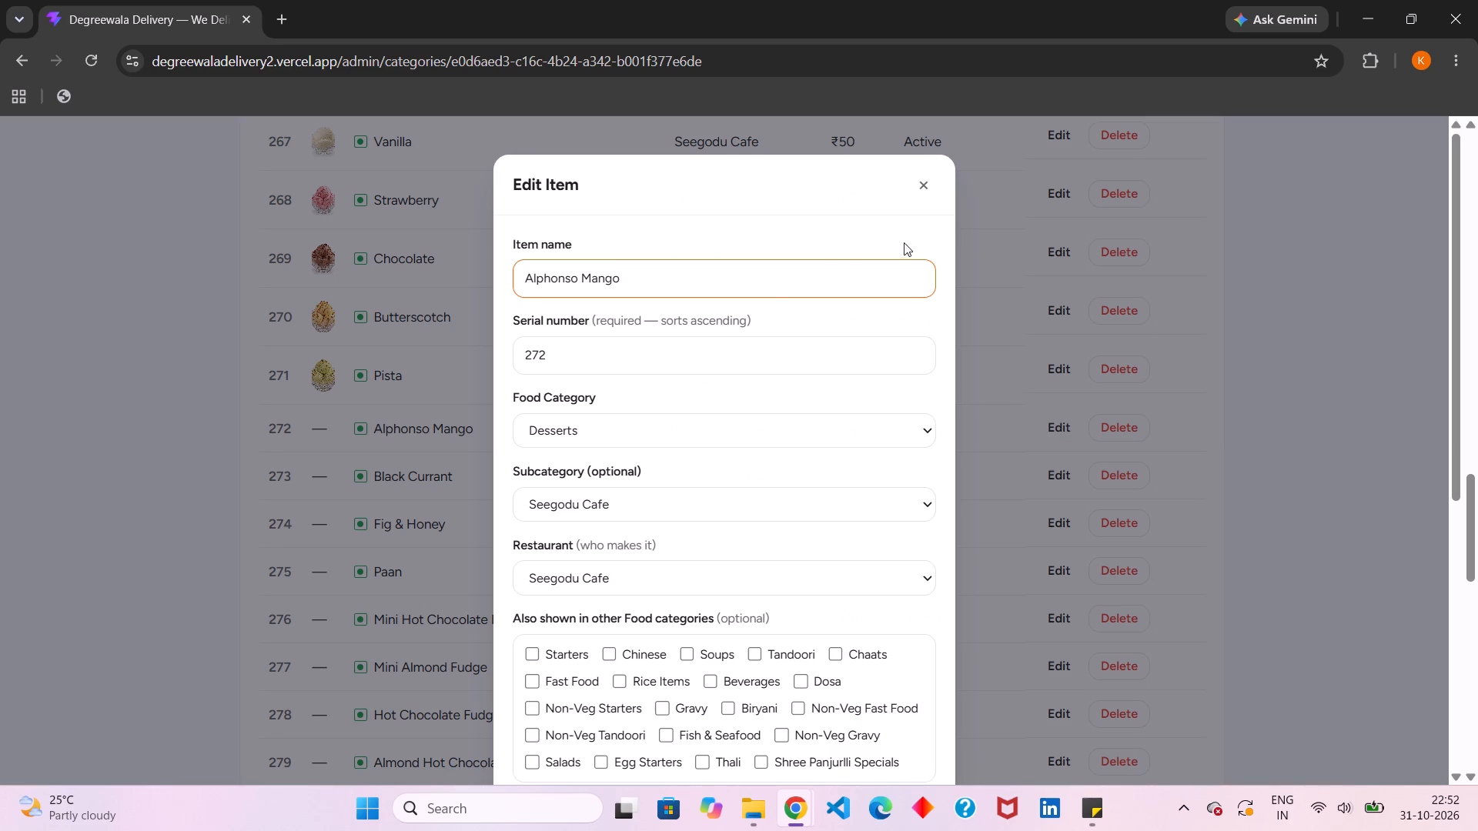
scroll(730, 417, down, 4)
scroll(574, 486, down, 4)
click(584, 613)
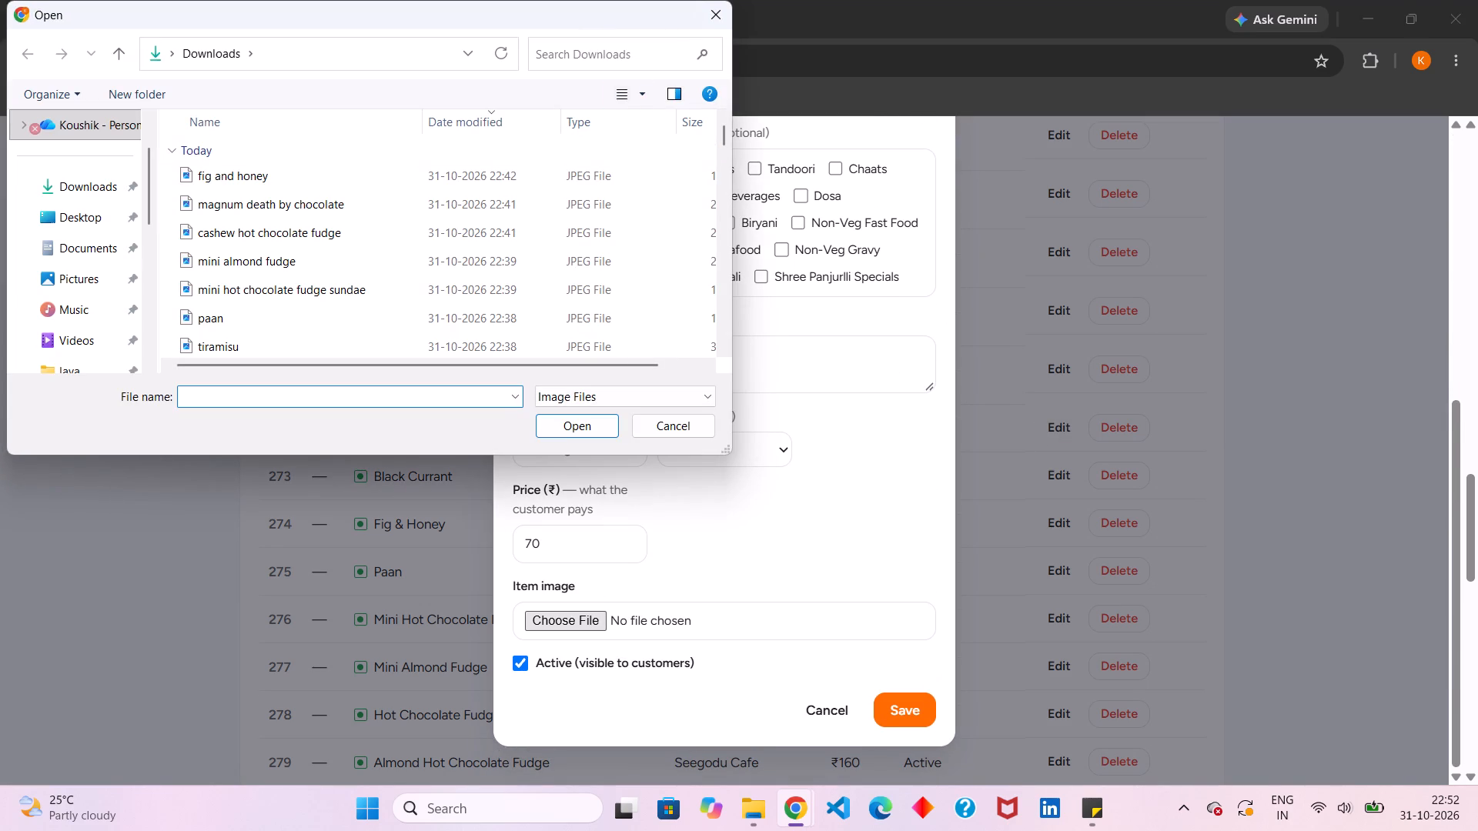
click(639, 51)
text(man)
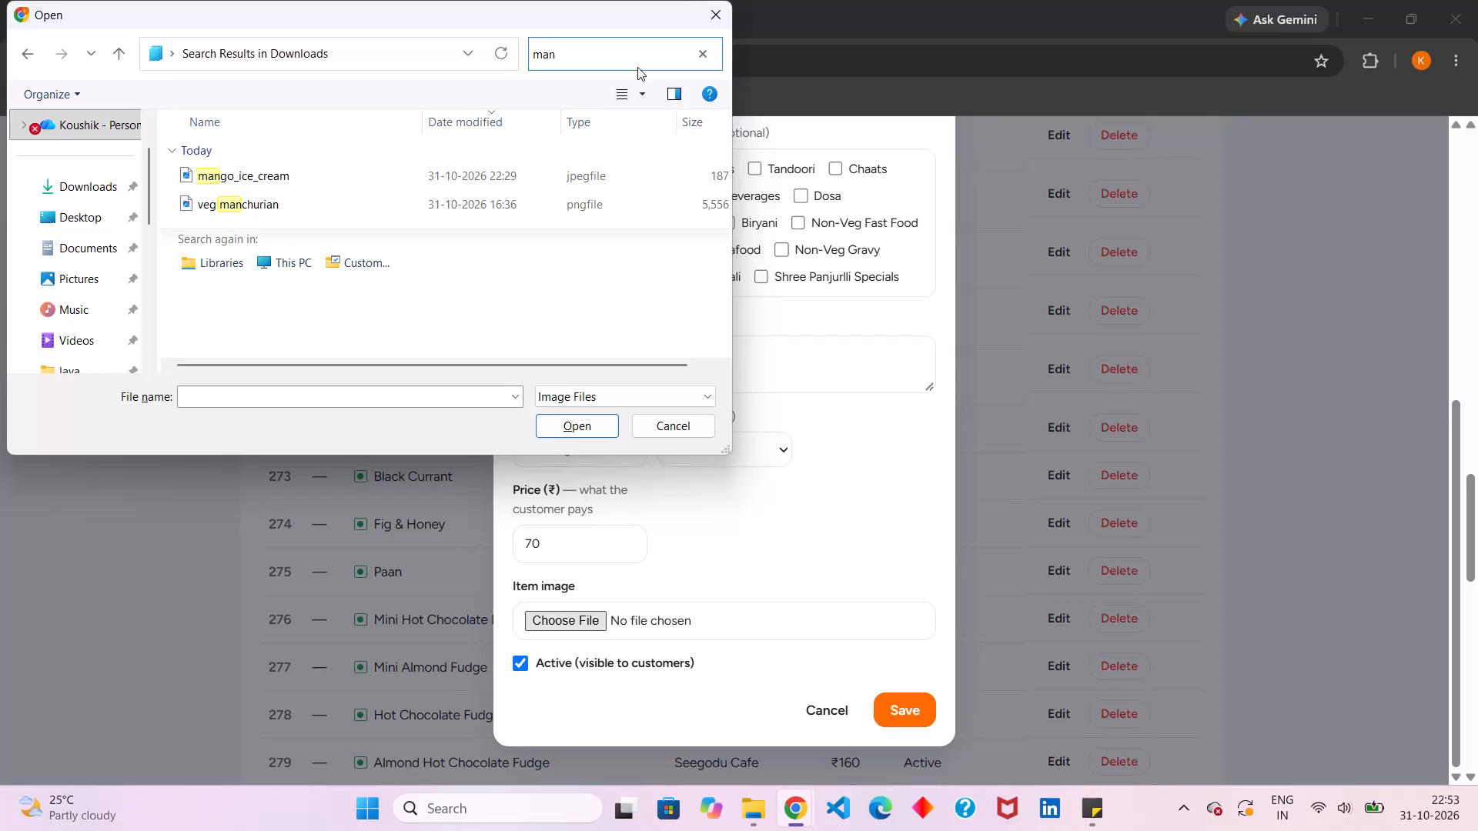
double_click(274, 172)
scroll(871, 709, down, 7)
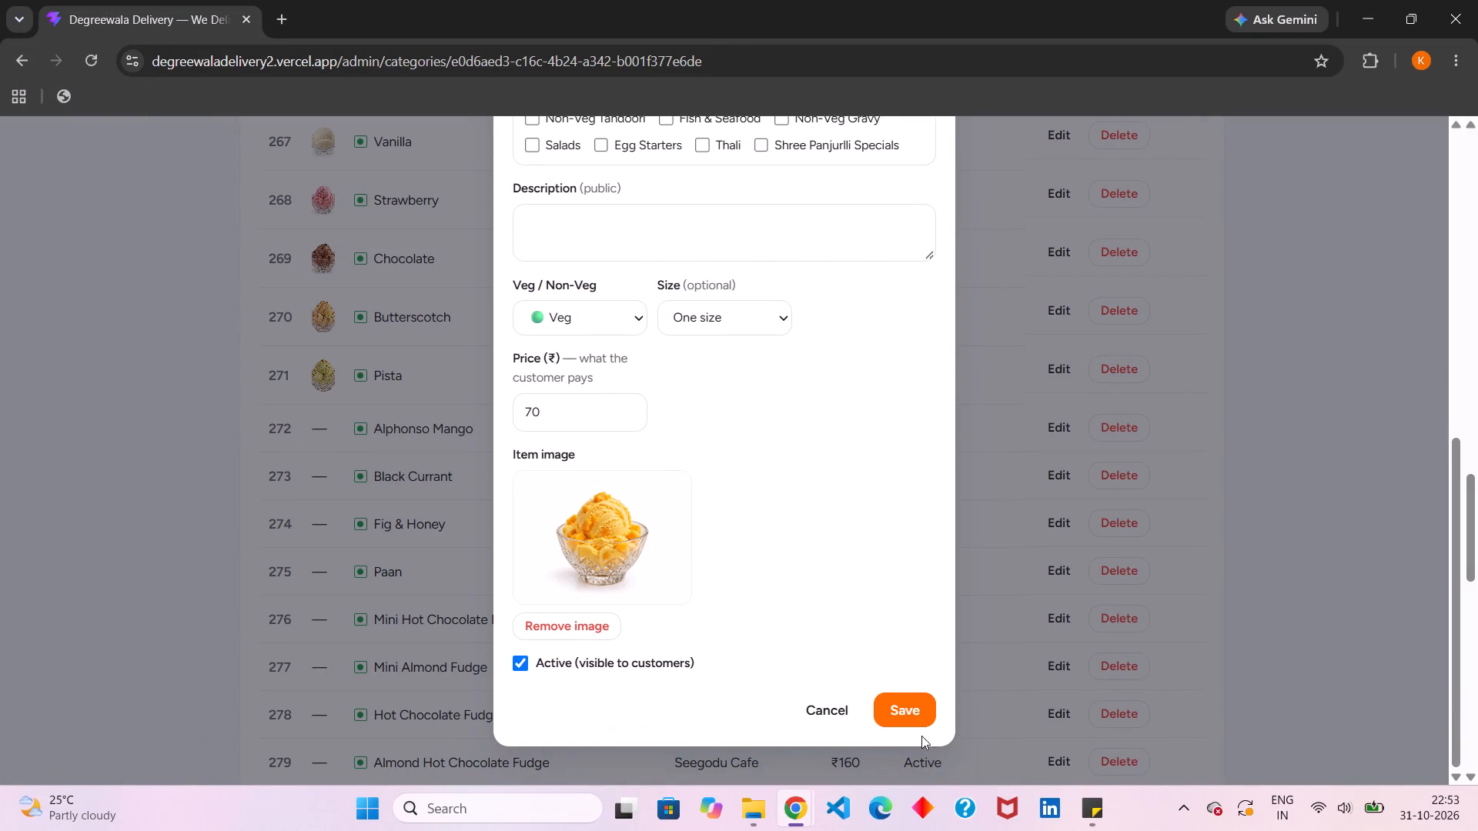
click(905, 709)
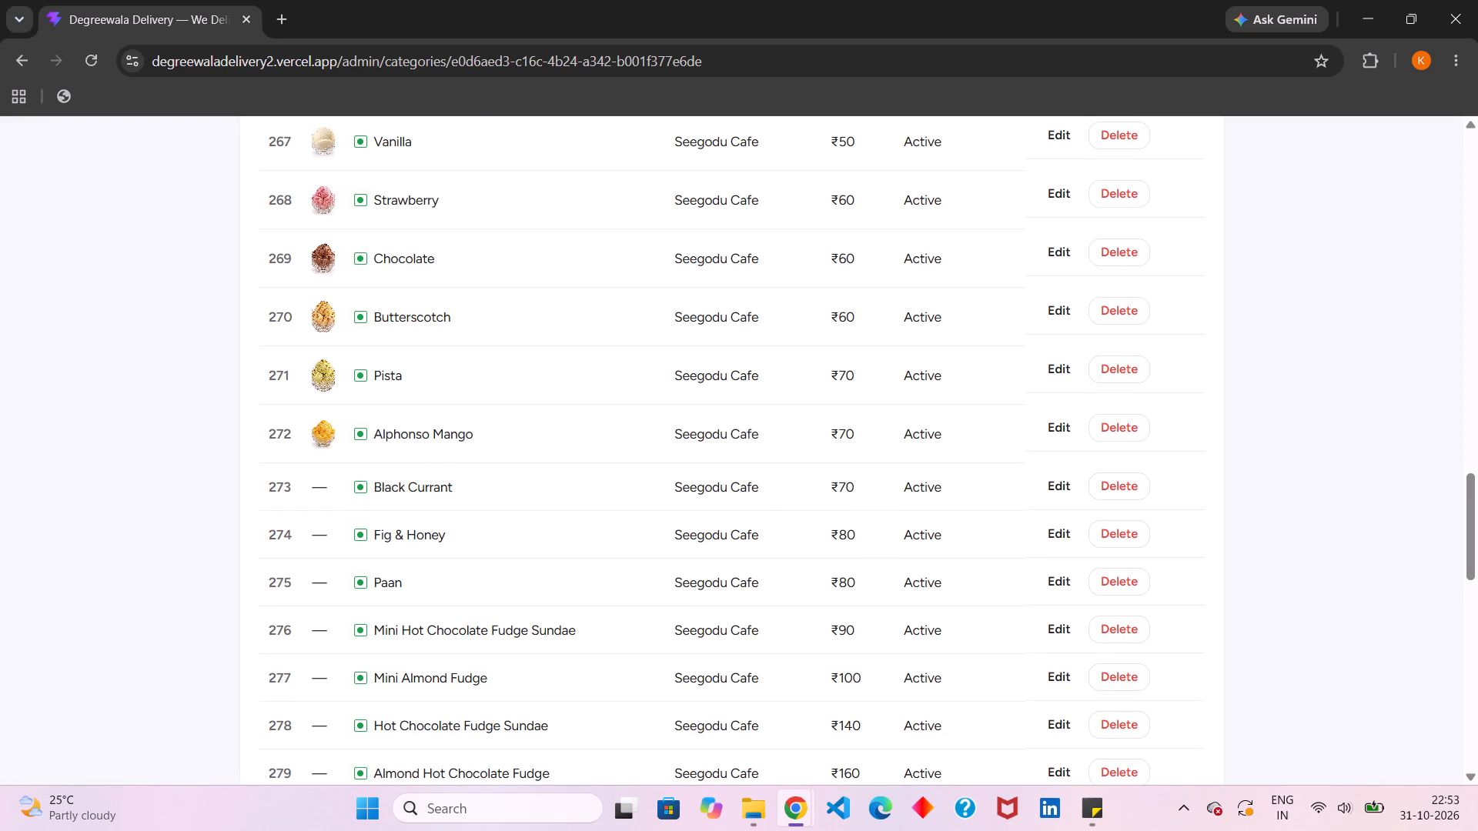
Edit Seegodu Cafe's Black Currant to use the black current ice cream picture, found by searching Downloads for "black", and save it.
click(1046, 485)
scroll(657, 362, down, 6)
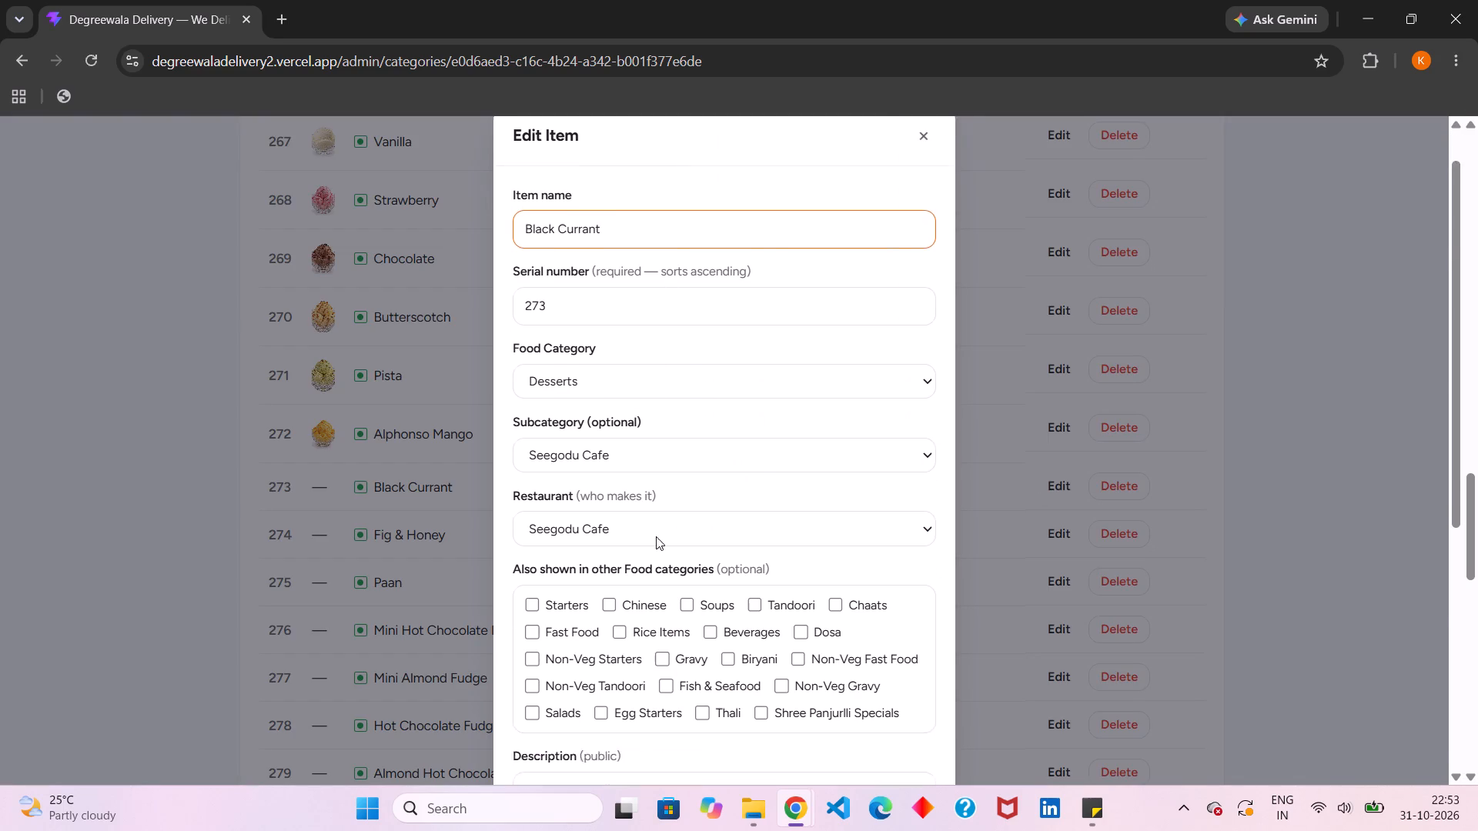
click(591, 622)
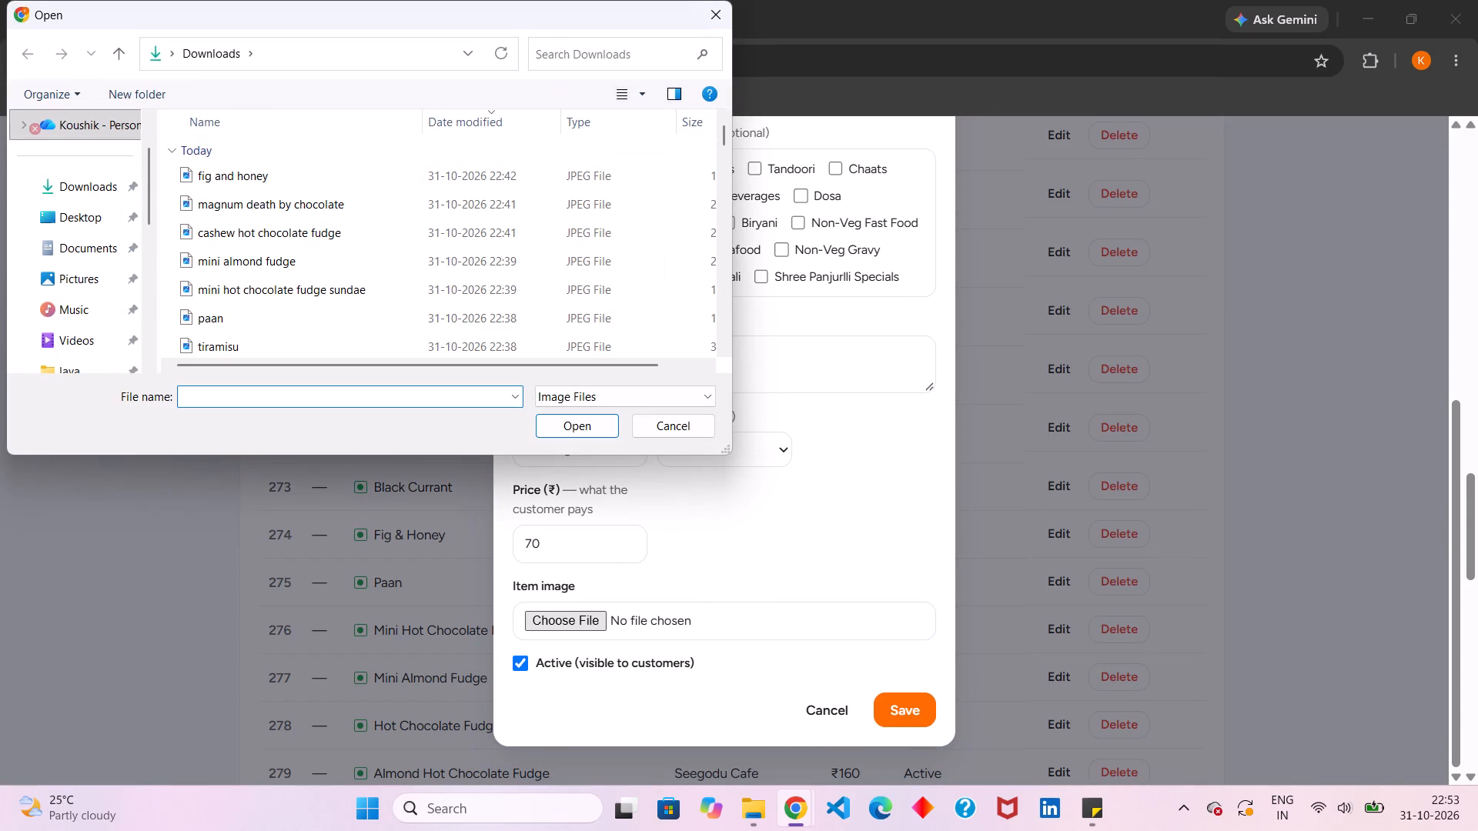
click(640, 52)
key(b)
key(l)
text(ack)
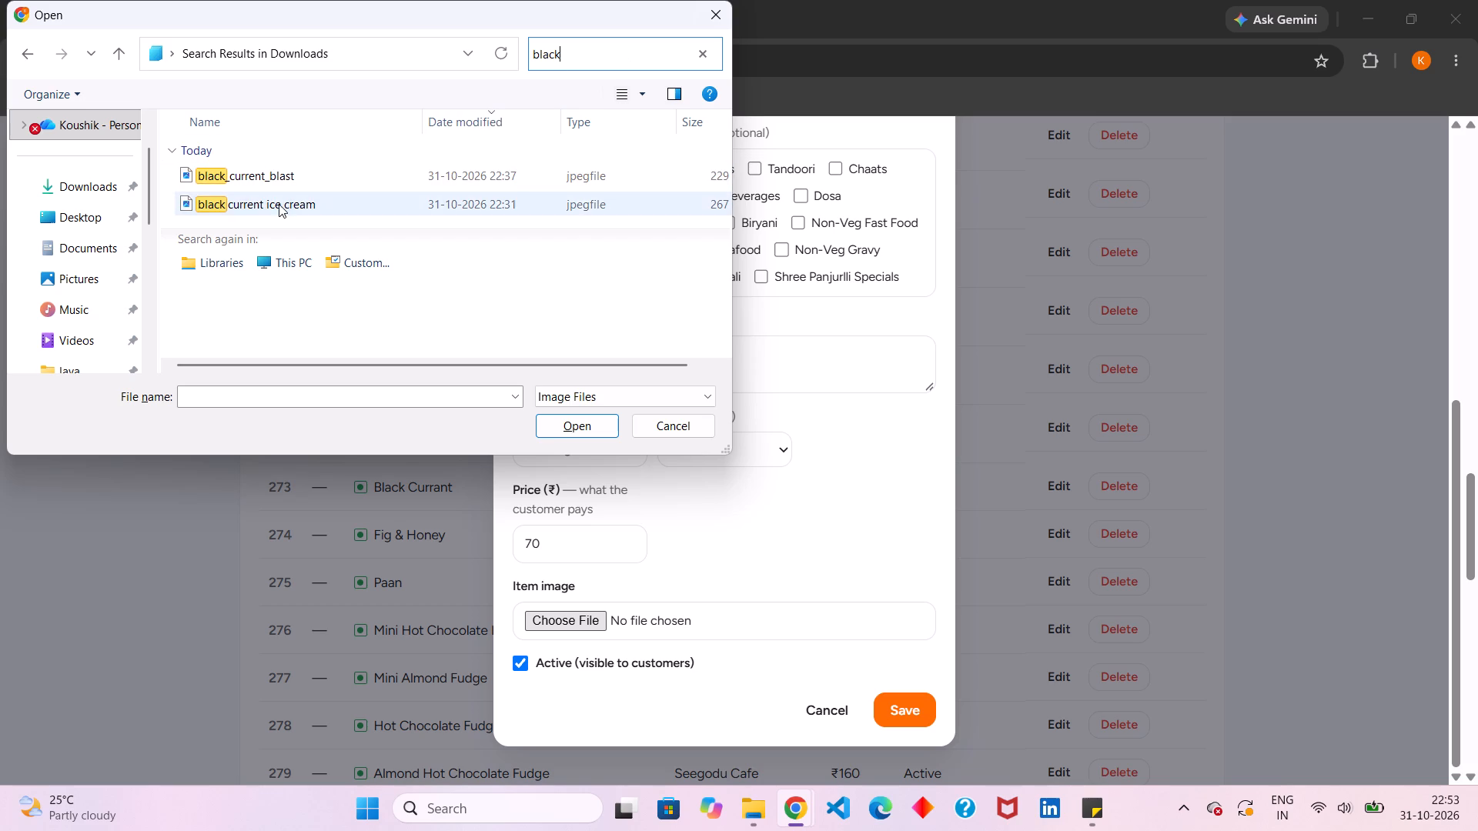
double_click(279, 204)
scroll(658, 518, down, 7)
click(911, 707)
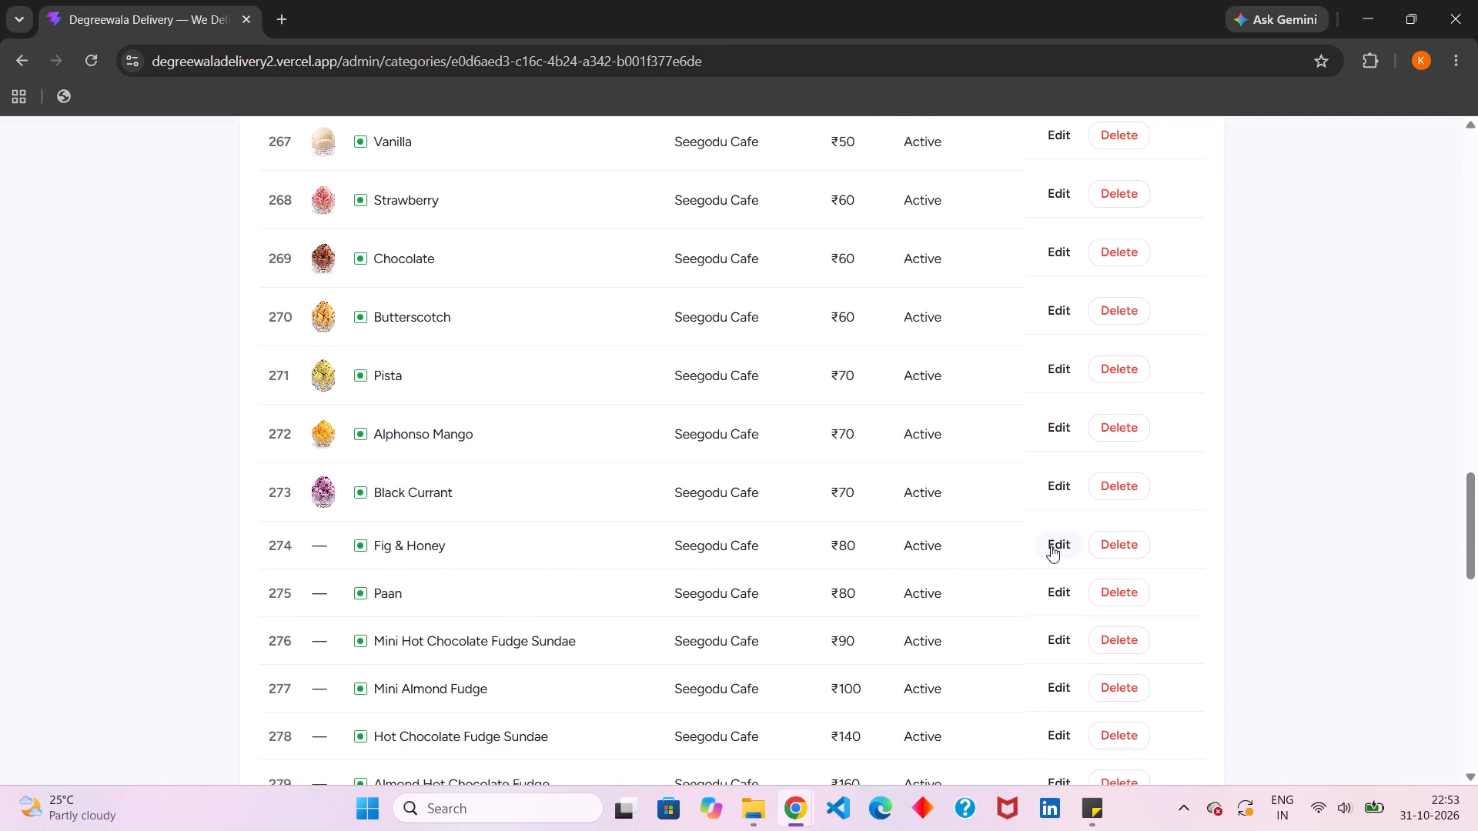
Edit Seegodu Cafe's Fig & Honey to use the fig and honey picture, found by searching Downloads for "fig", and save it.
click(1051, 546)
scroll(751, 483, down, 7)
click(554, 612)
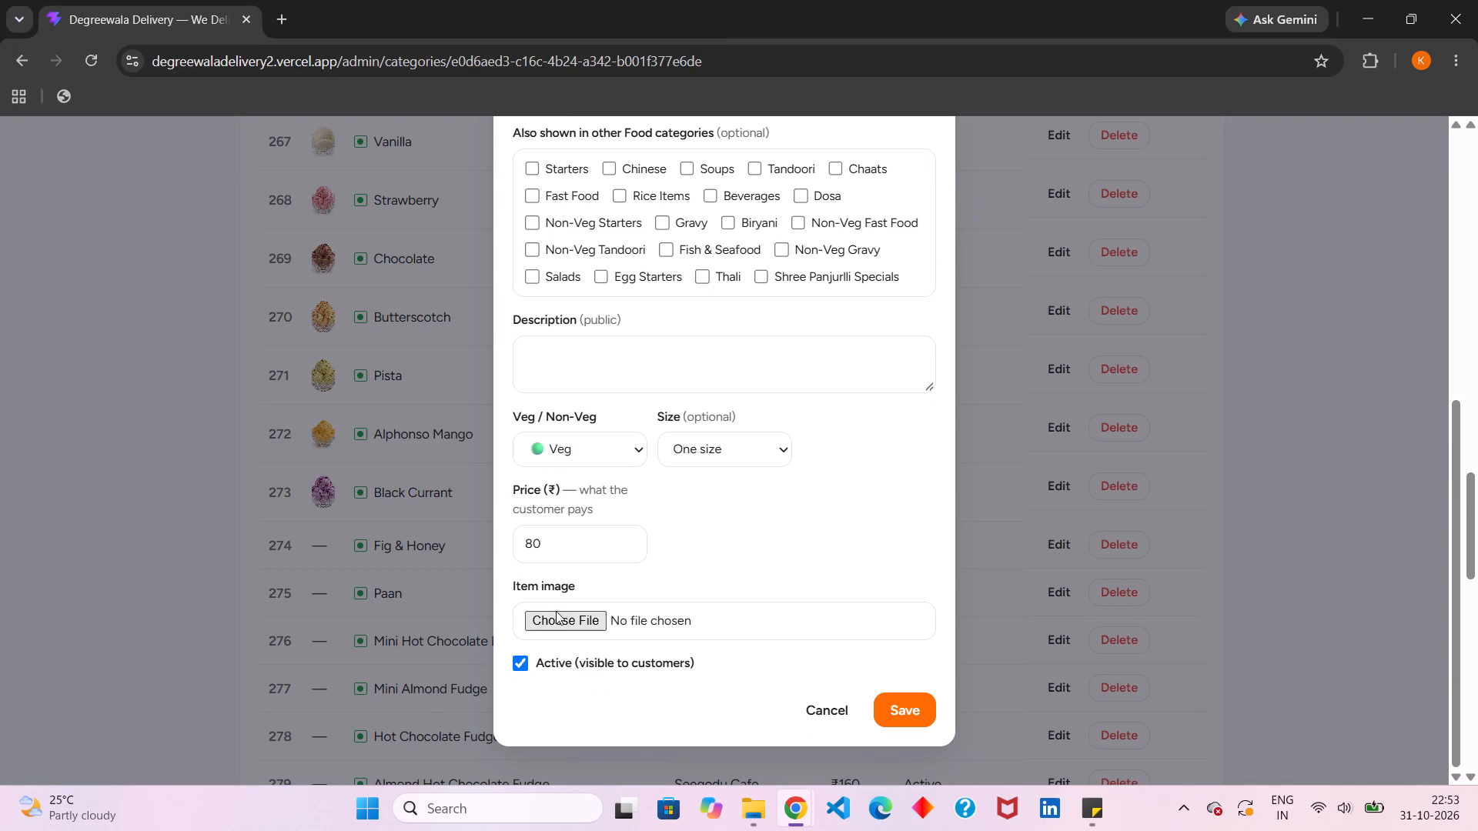
click(597, 50)
text(fig)
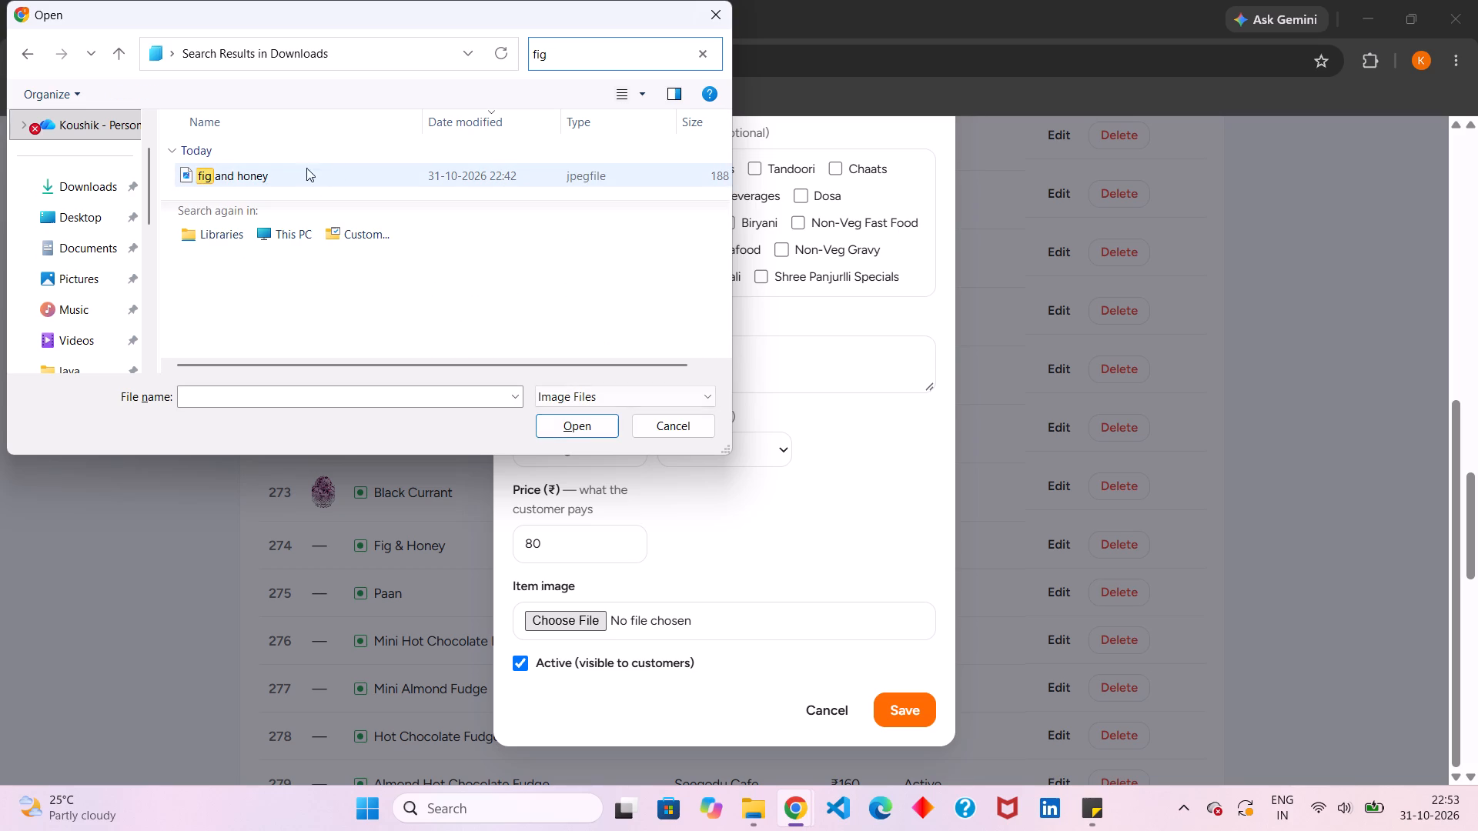
double_click(254, 169)
scroll(697, 540, down, 6)
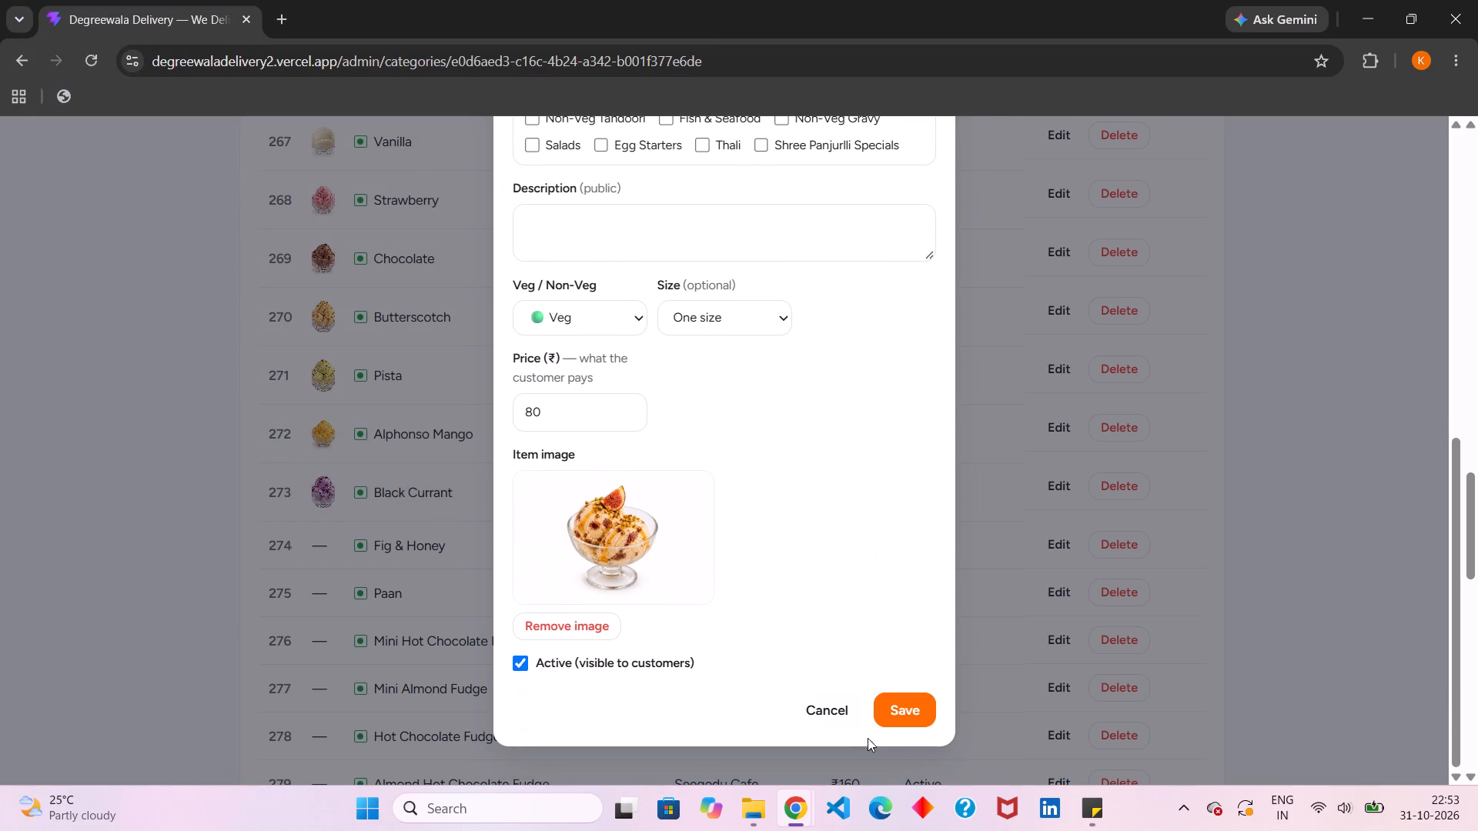
click(902, 716)
Edit Seegodu Cafe's Paan to use the paan picture, found by searching Downloads for "paan", and save it.
scroll(559, 541, down, 2)
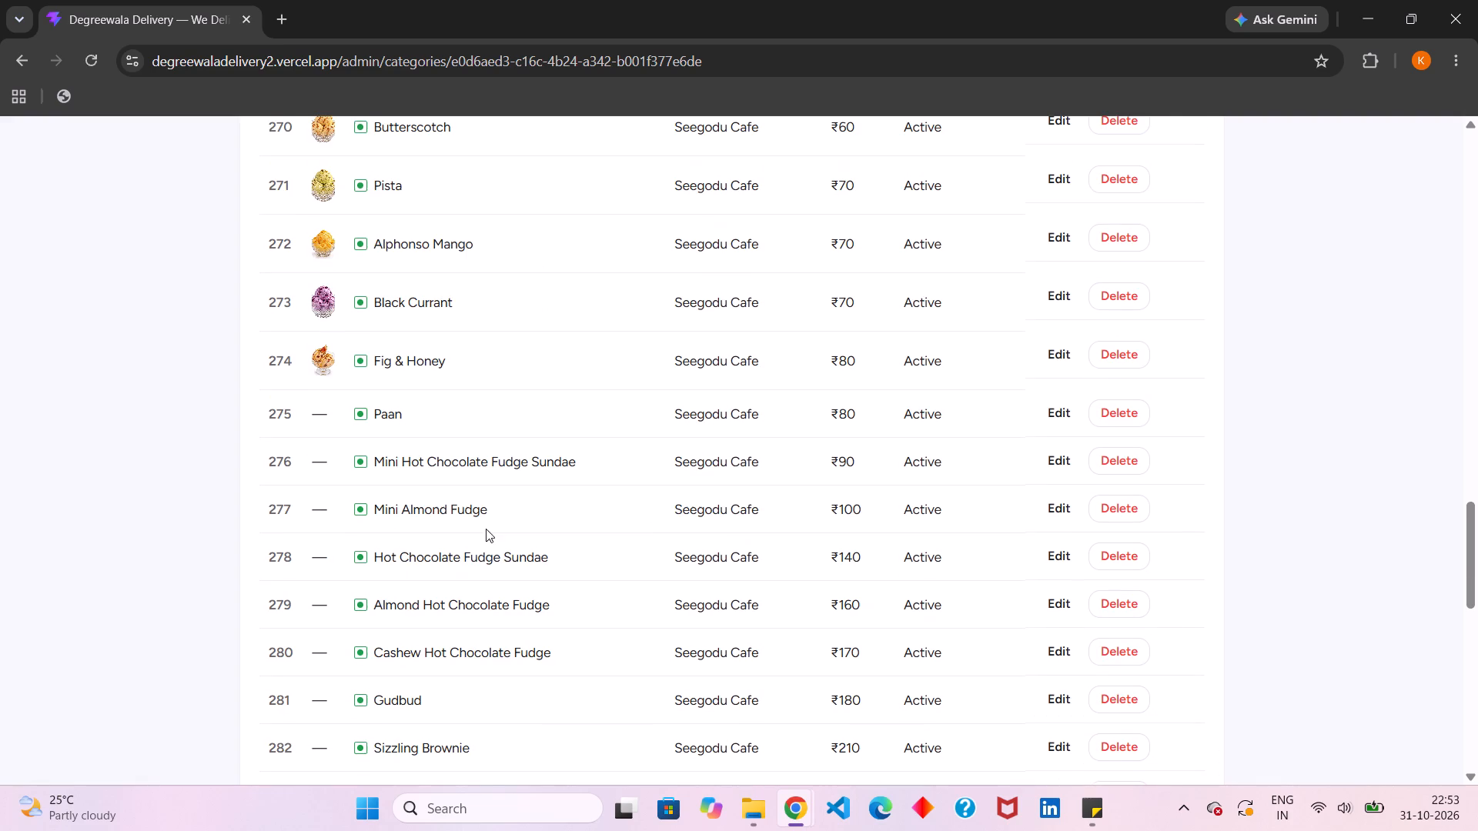
click(1049, 412)
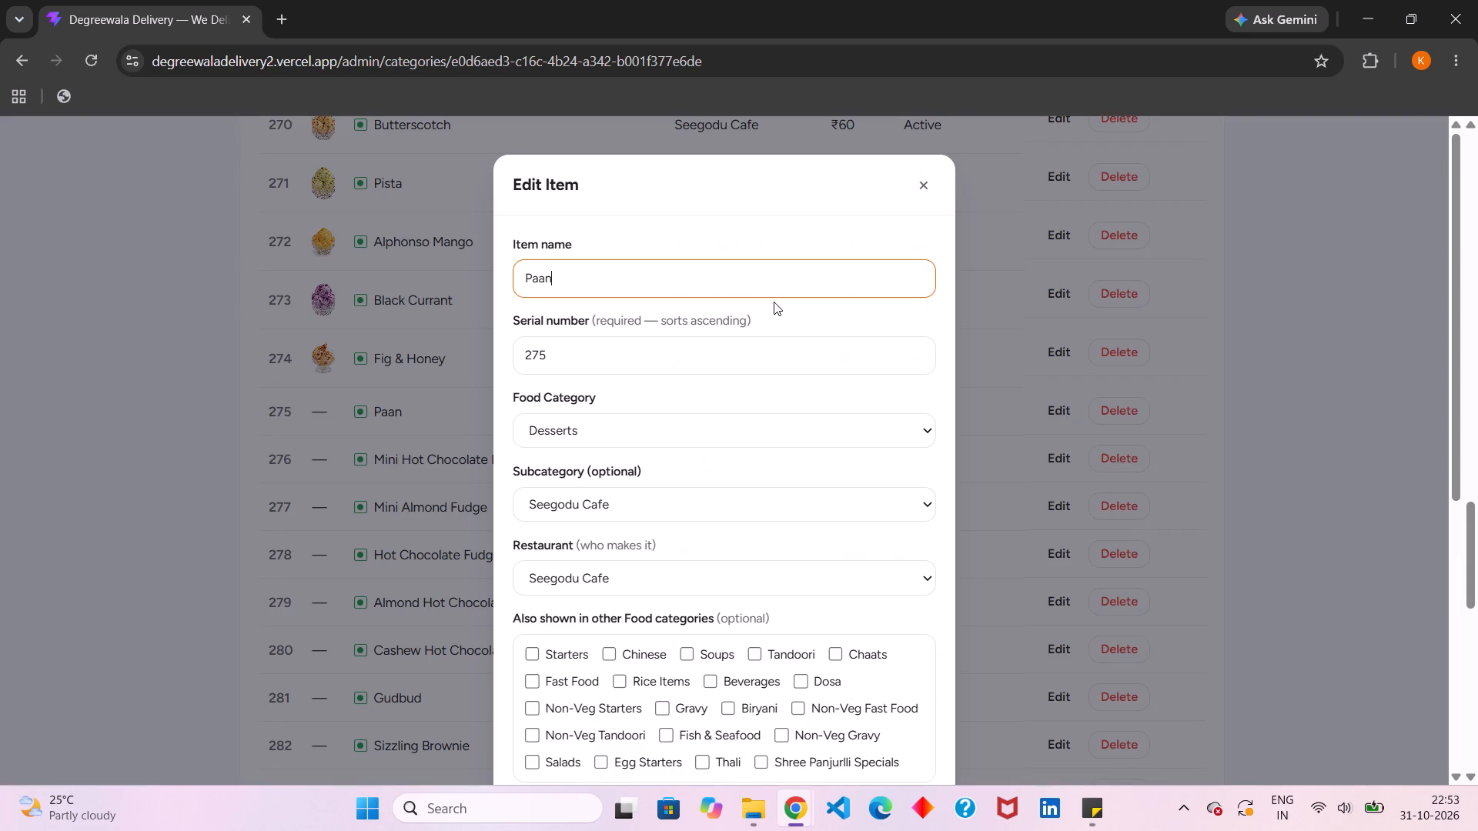
scroll(707, 374, down, 5)
click(570, 622)
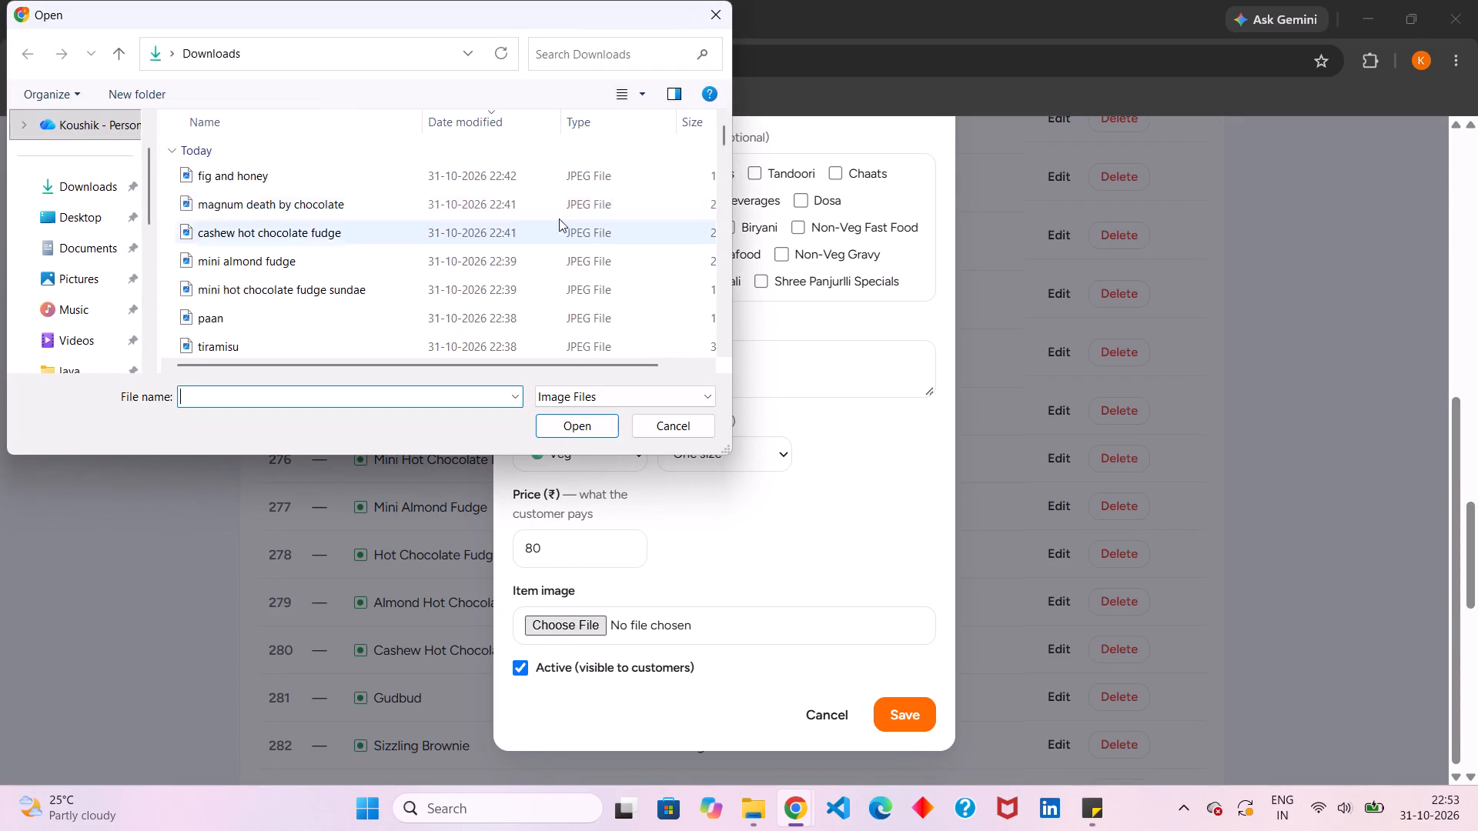
click(636, 49)
key(p)
text(aan)
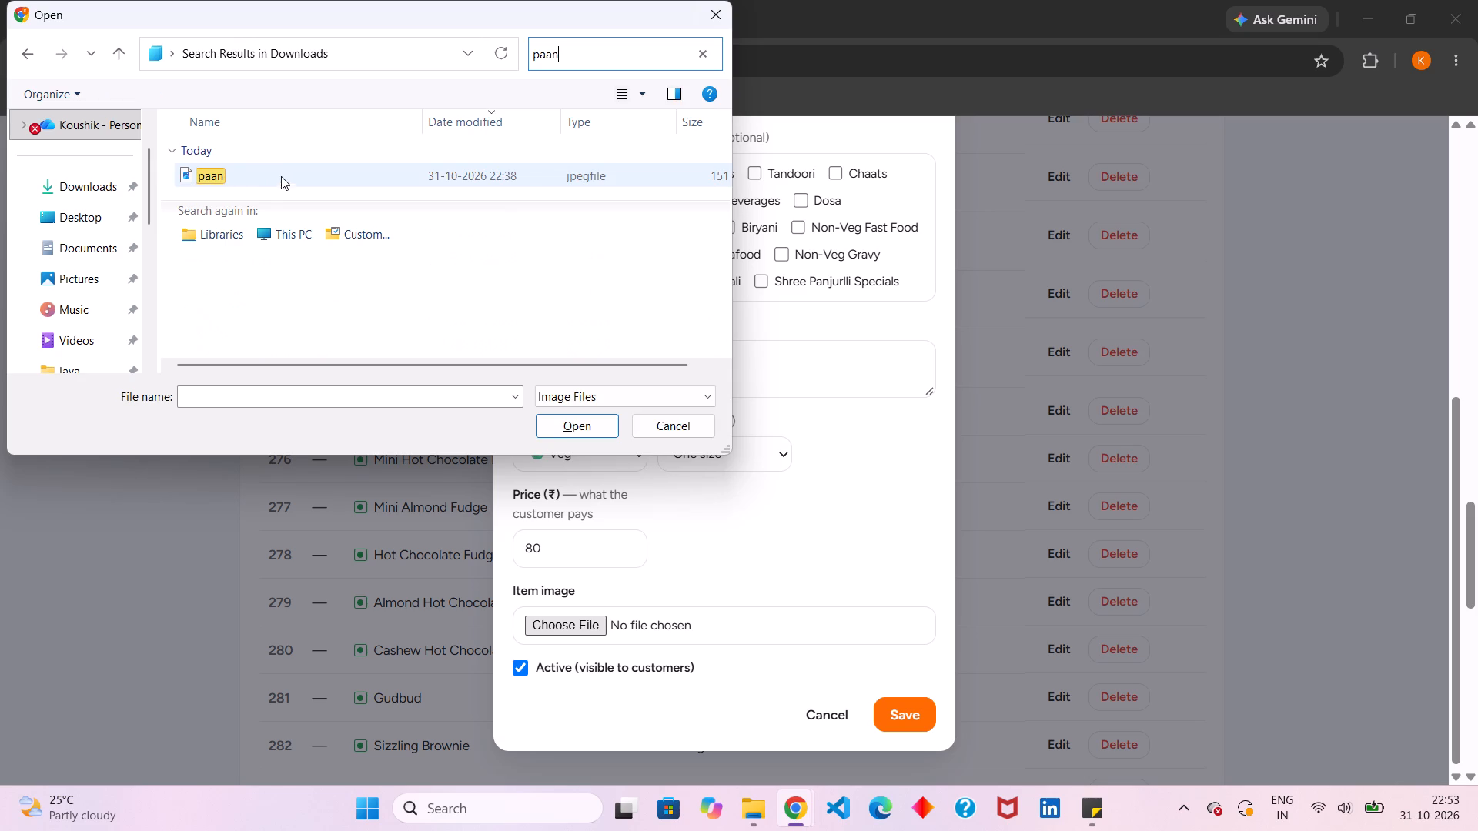
double_click(265, 174)
scroll(748, 539, down, 6)
click(909, 706)
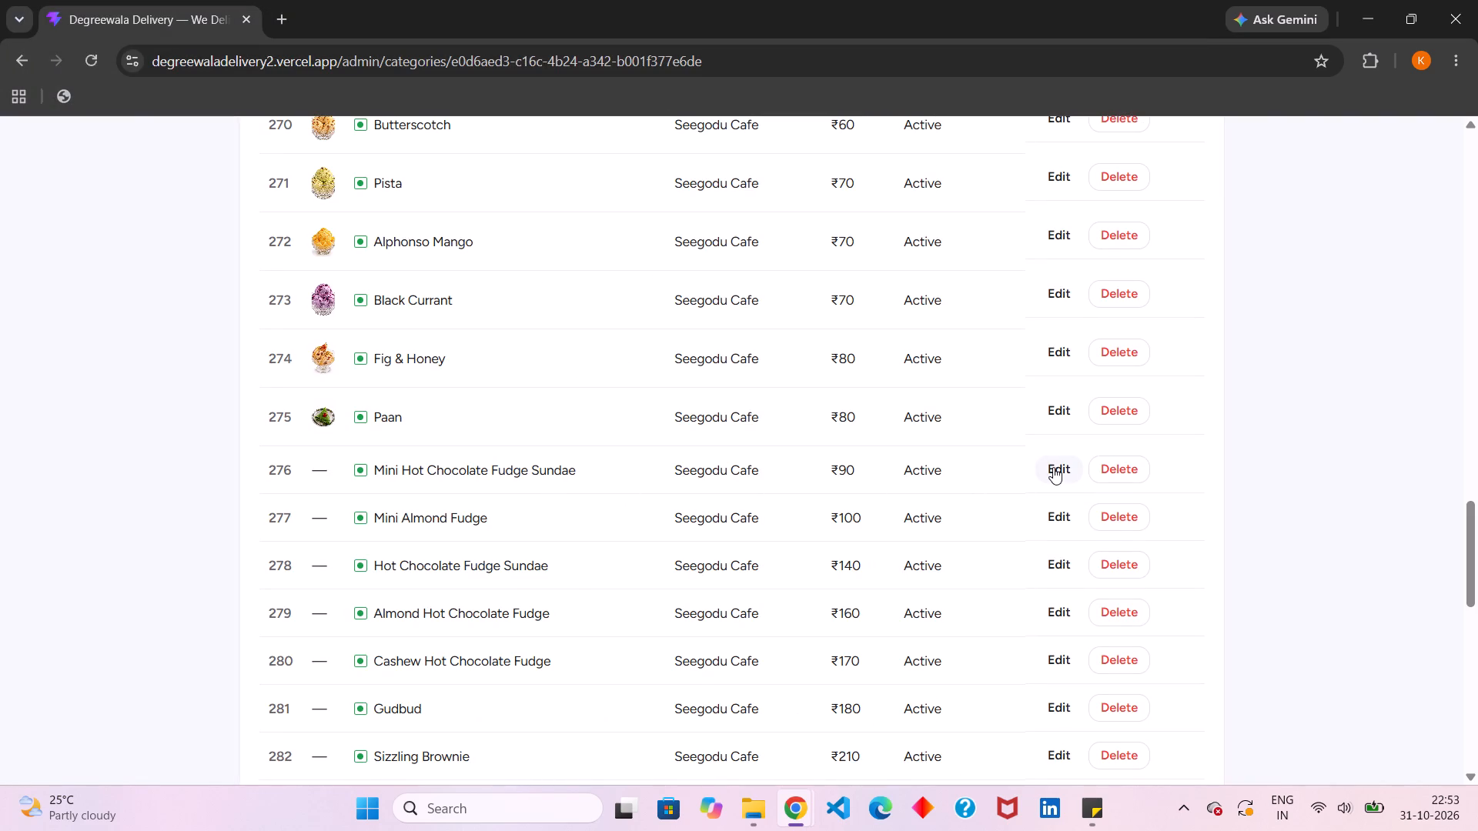
Edit Mini Hot Chocolate Fudge Sundae to use the mini hot chocolate fudge sundae picture, found by searching Downloads for the copied item name, and save it.
click(1053, 467)
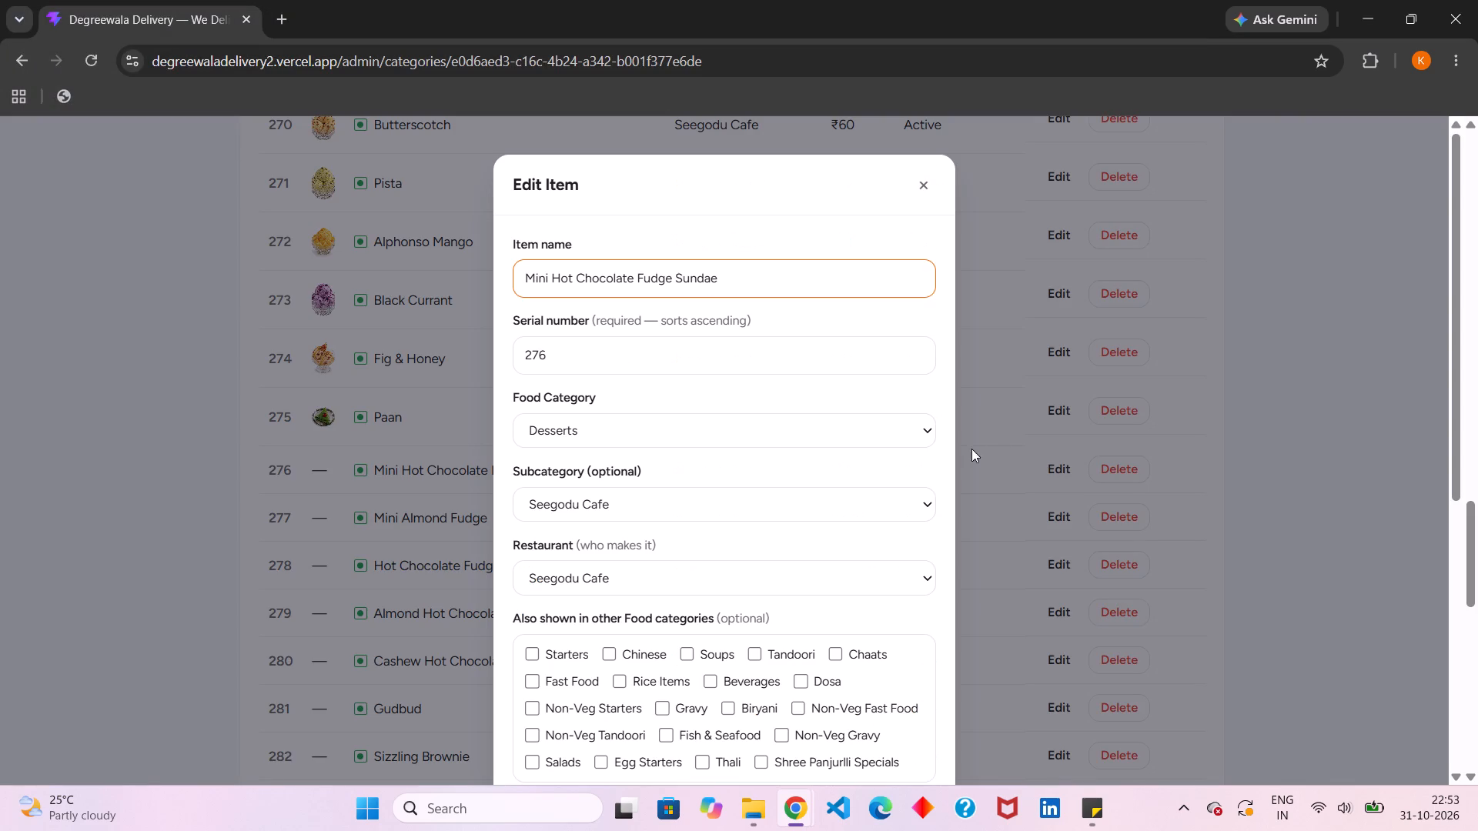
click(912, 183)
drag(580, 469, 577, 469)
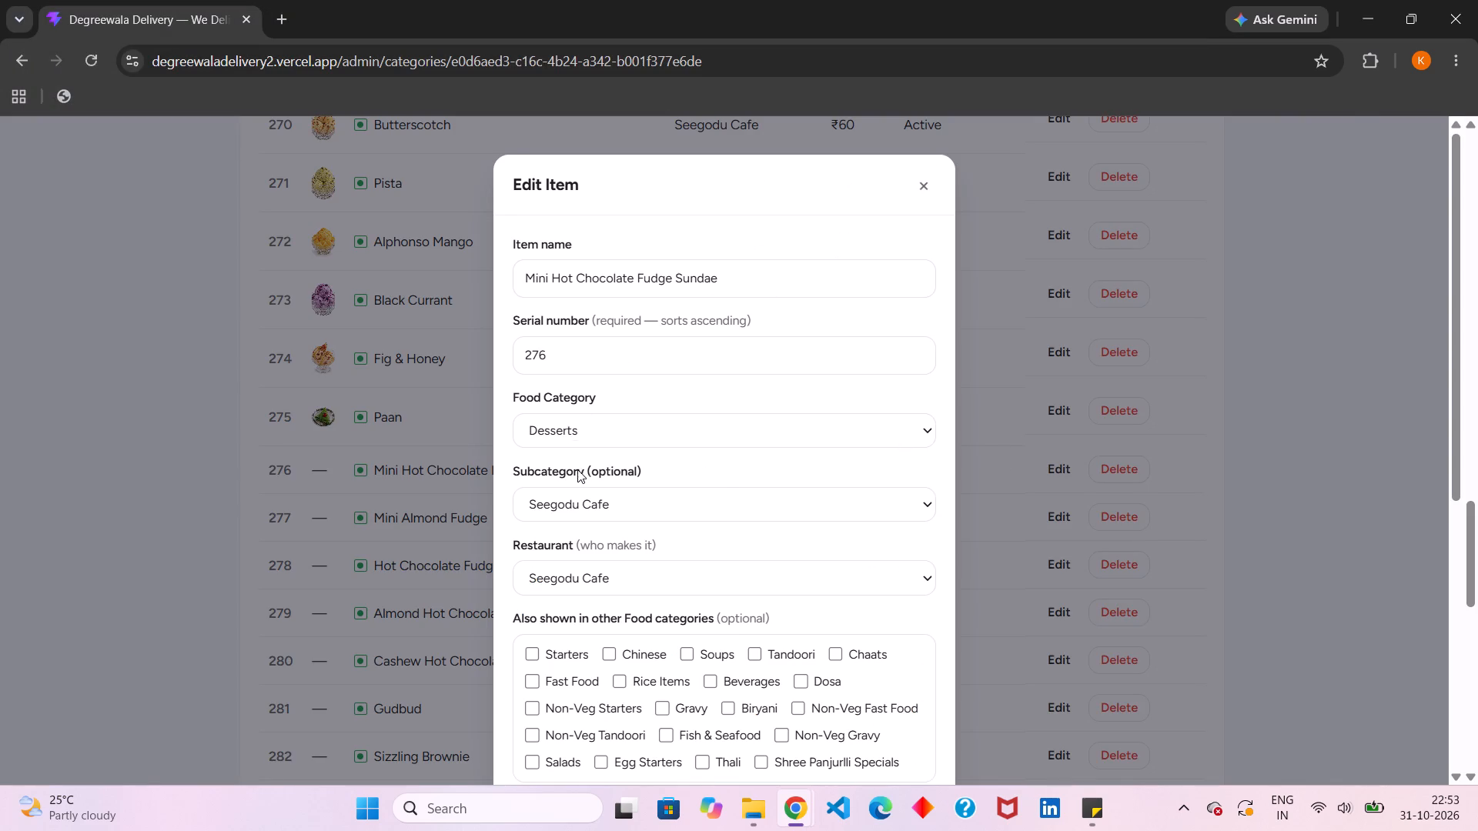
drag(577, 469, 378, 461)
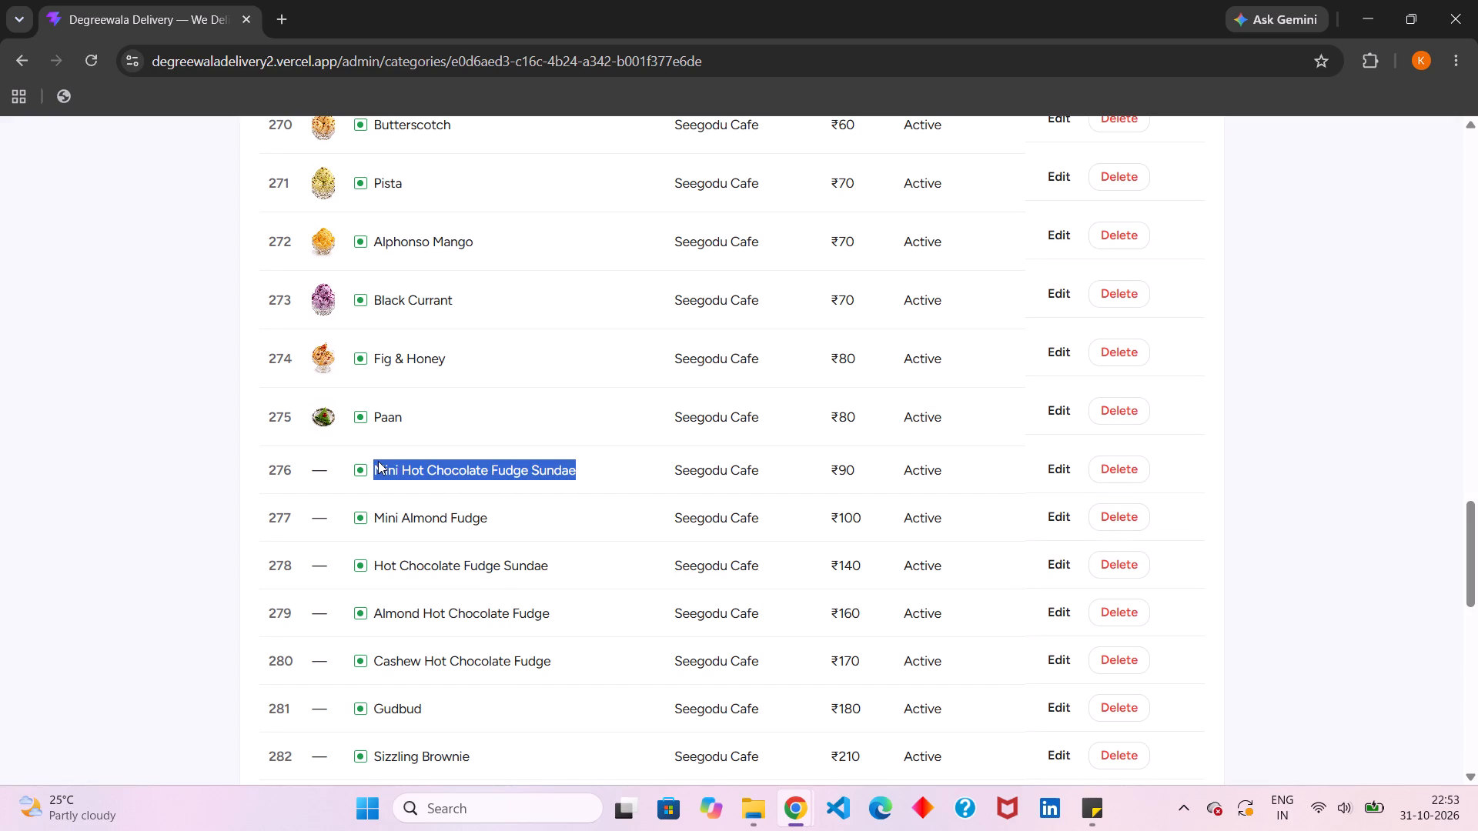
key(ctrl+c)
key(ctrl+c)
click(1054, 468)
scroll(785, 462, down, 6)
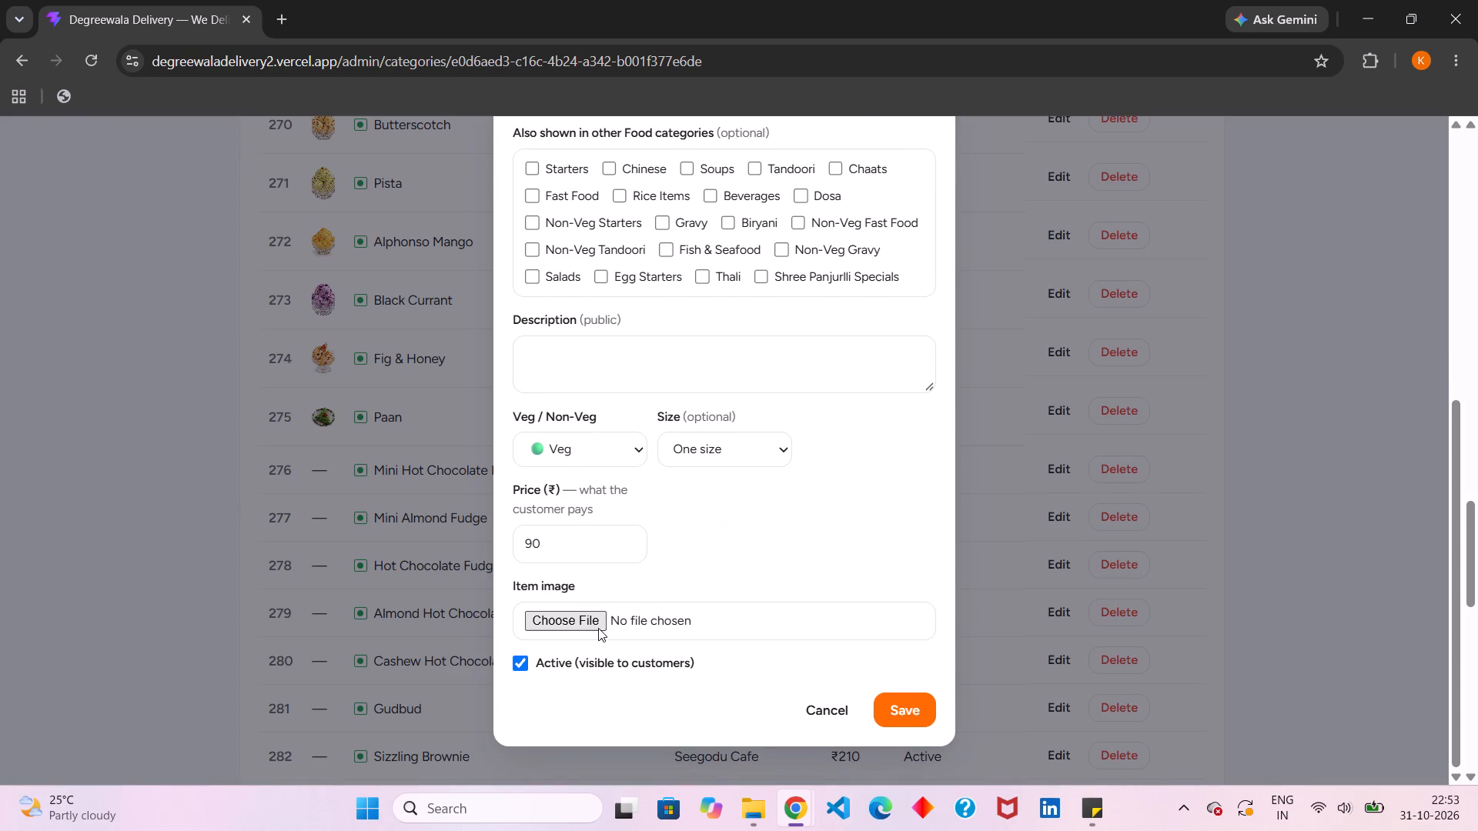
click(572, 612)
click(553, 53)
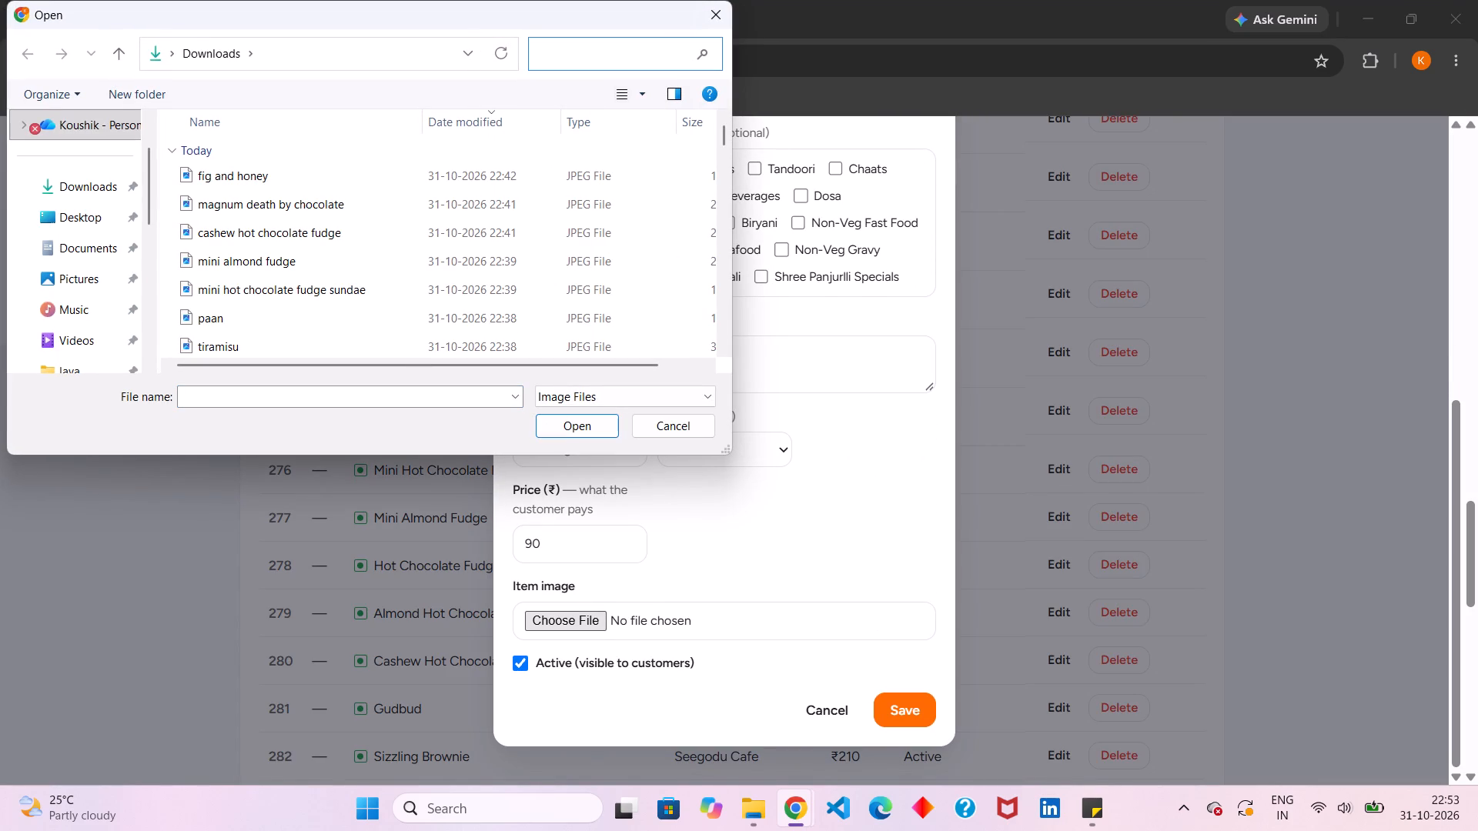
key(ctrl+v)
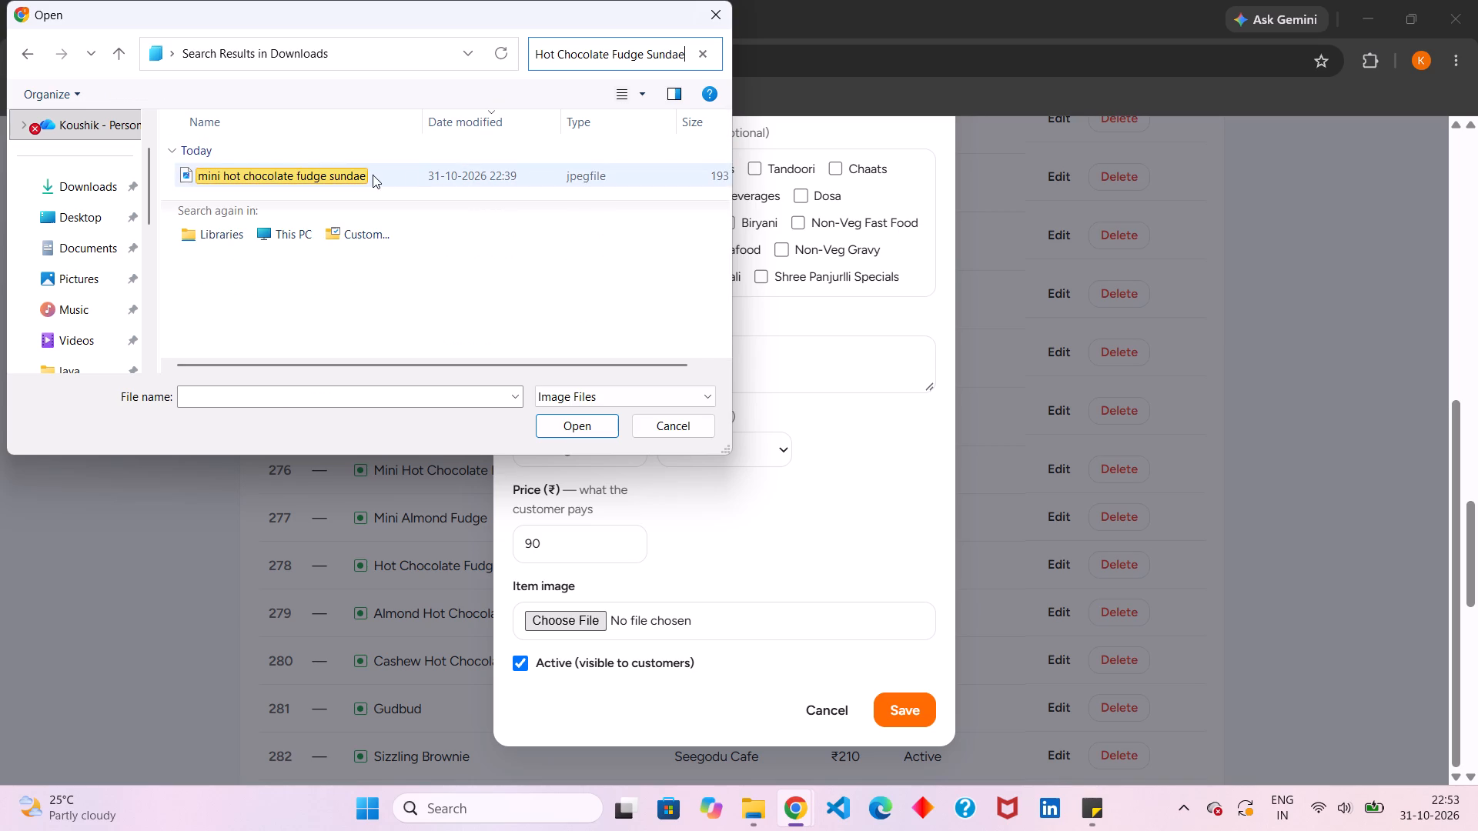
double_click(373, 175)
scroll(717, 432, down, 7)
click(901, 710)
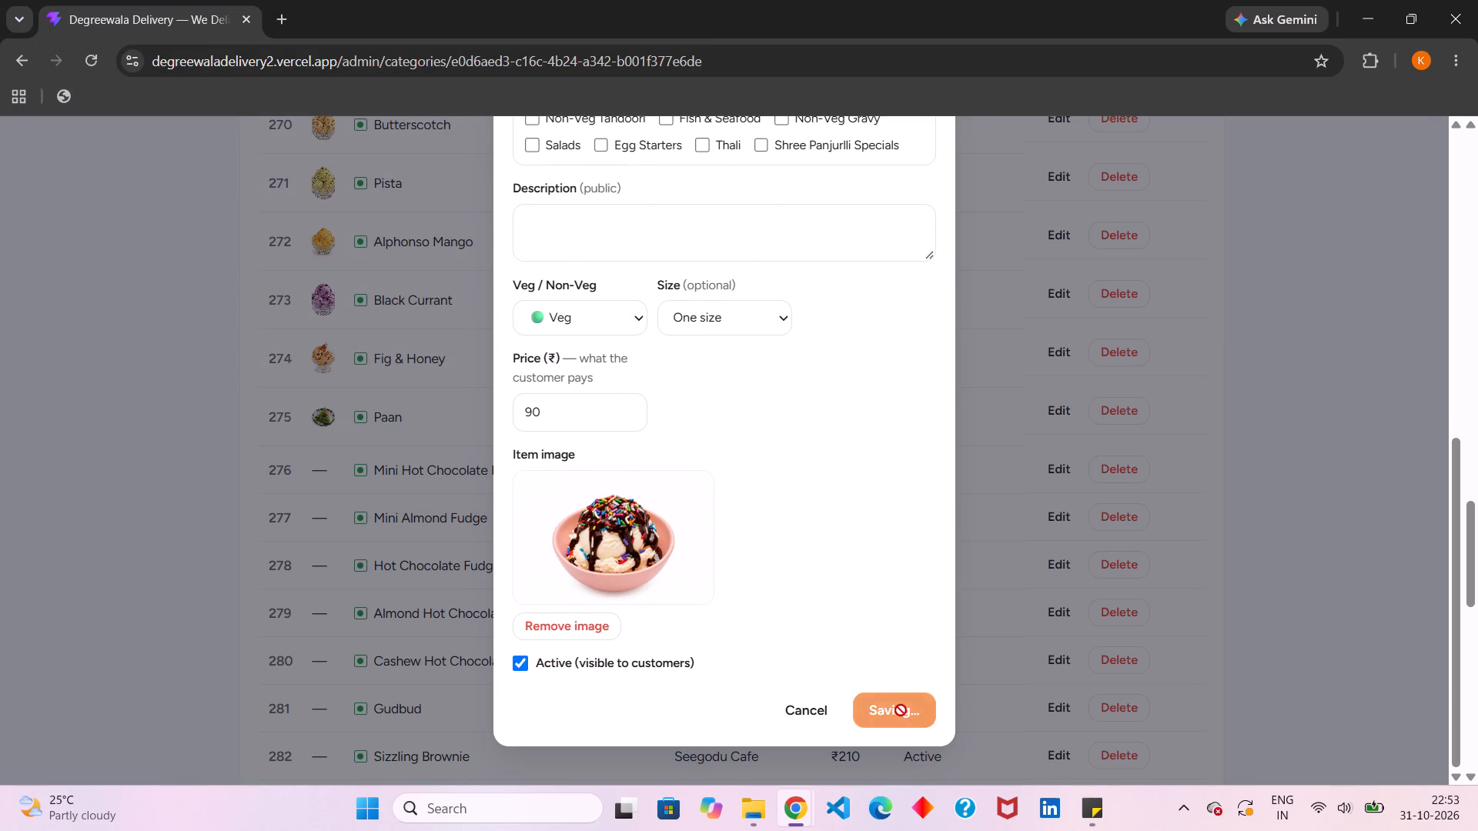
Edit Mini Almond Fudge to use the mini almond fudge picture, found by searching Downloads for the copied item name, and save it.
drag(536, 525, 390, 525)
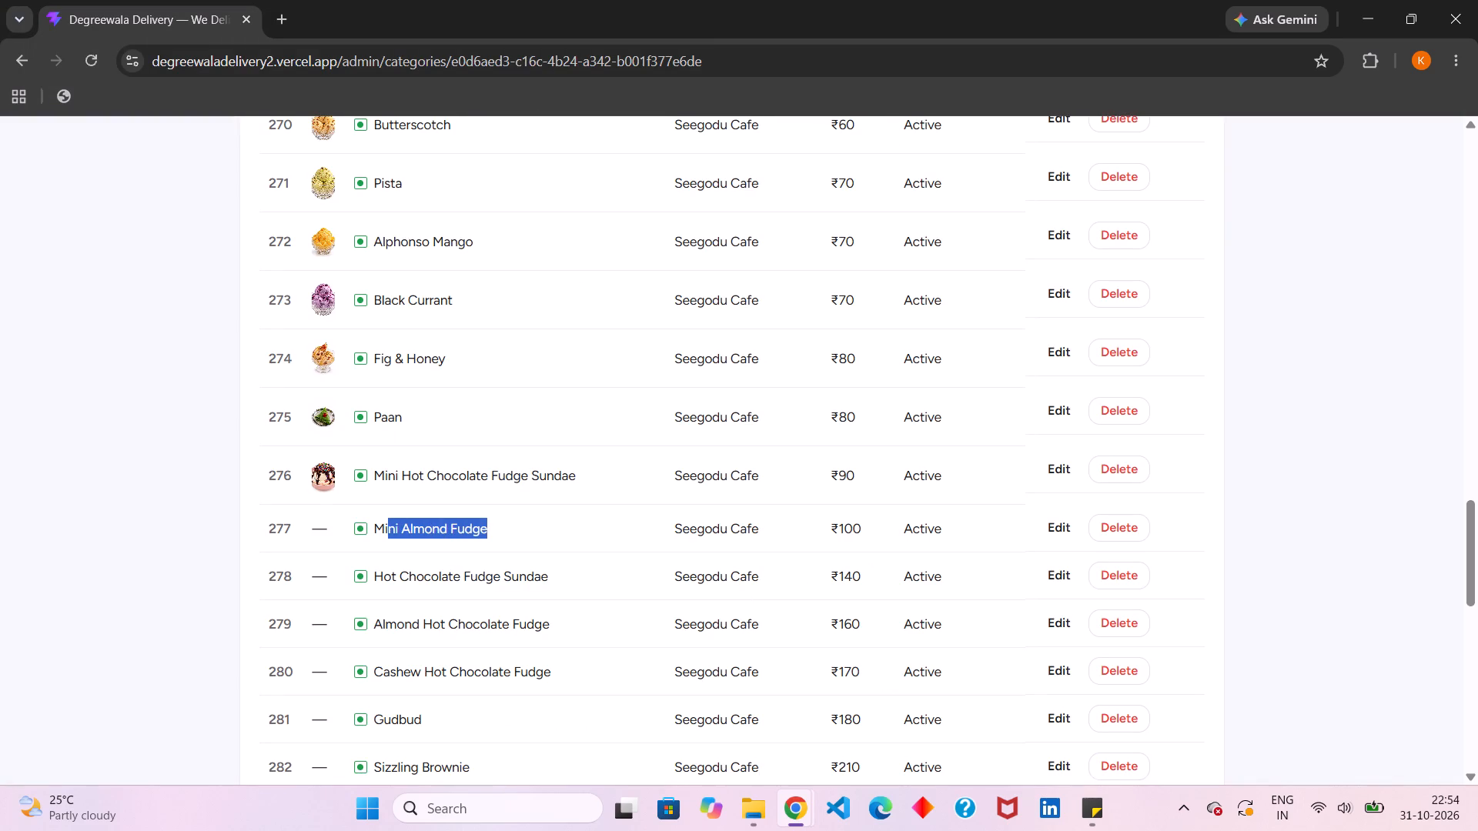
drag(390, 525, 373, 525)
key(ctrl+c)
click(1057, 532)
scroll(687, 525, down, 7)
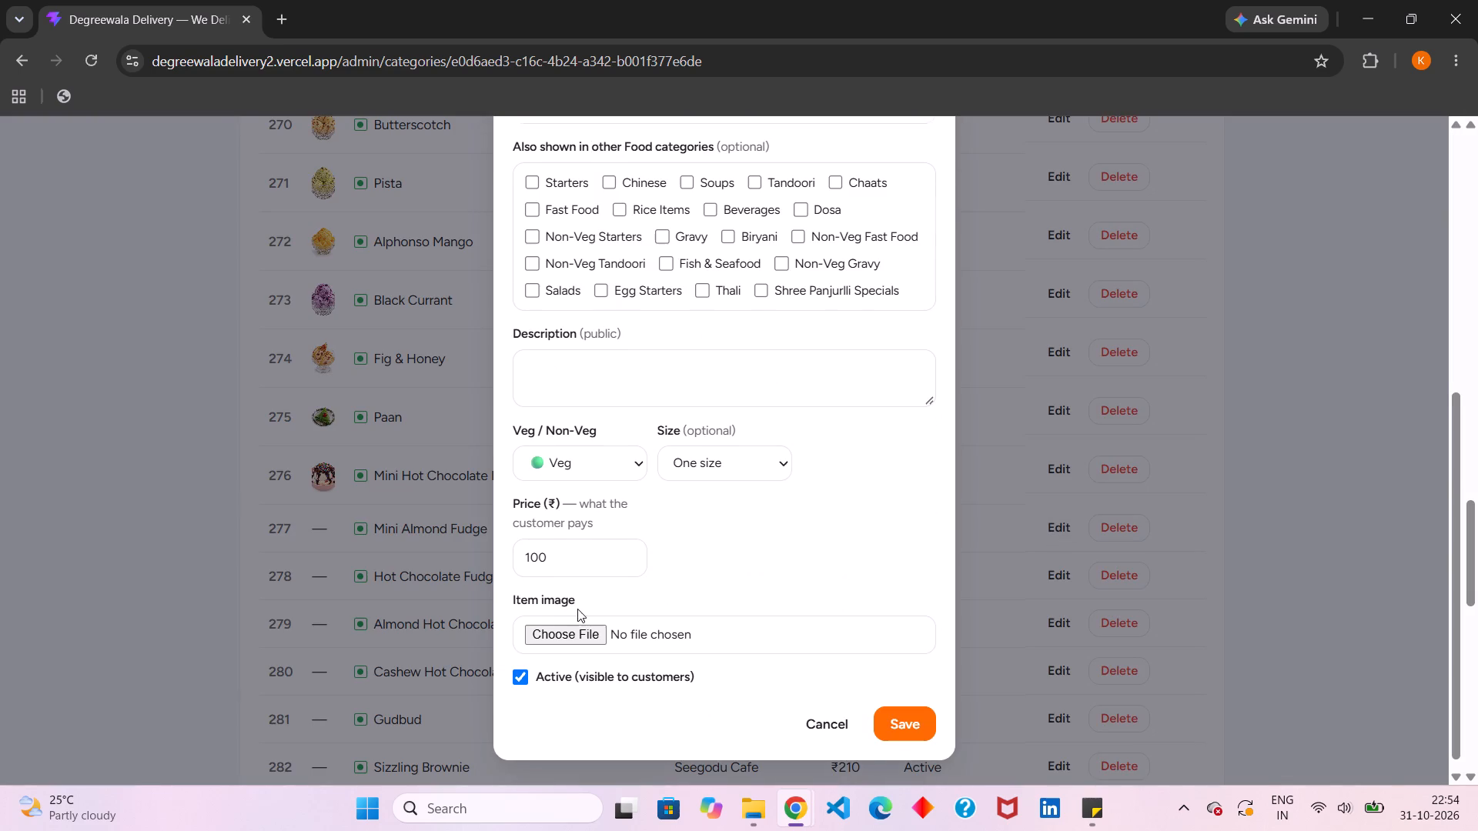
click(577, 609)
click(566, 48)
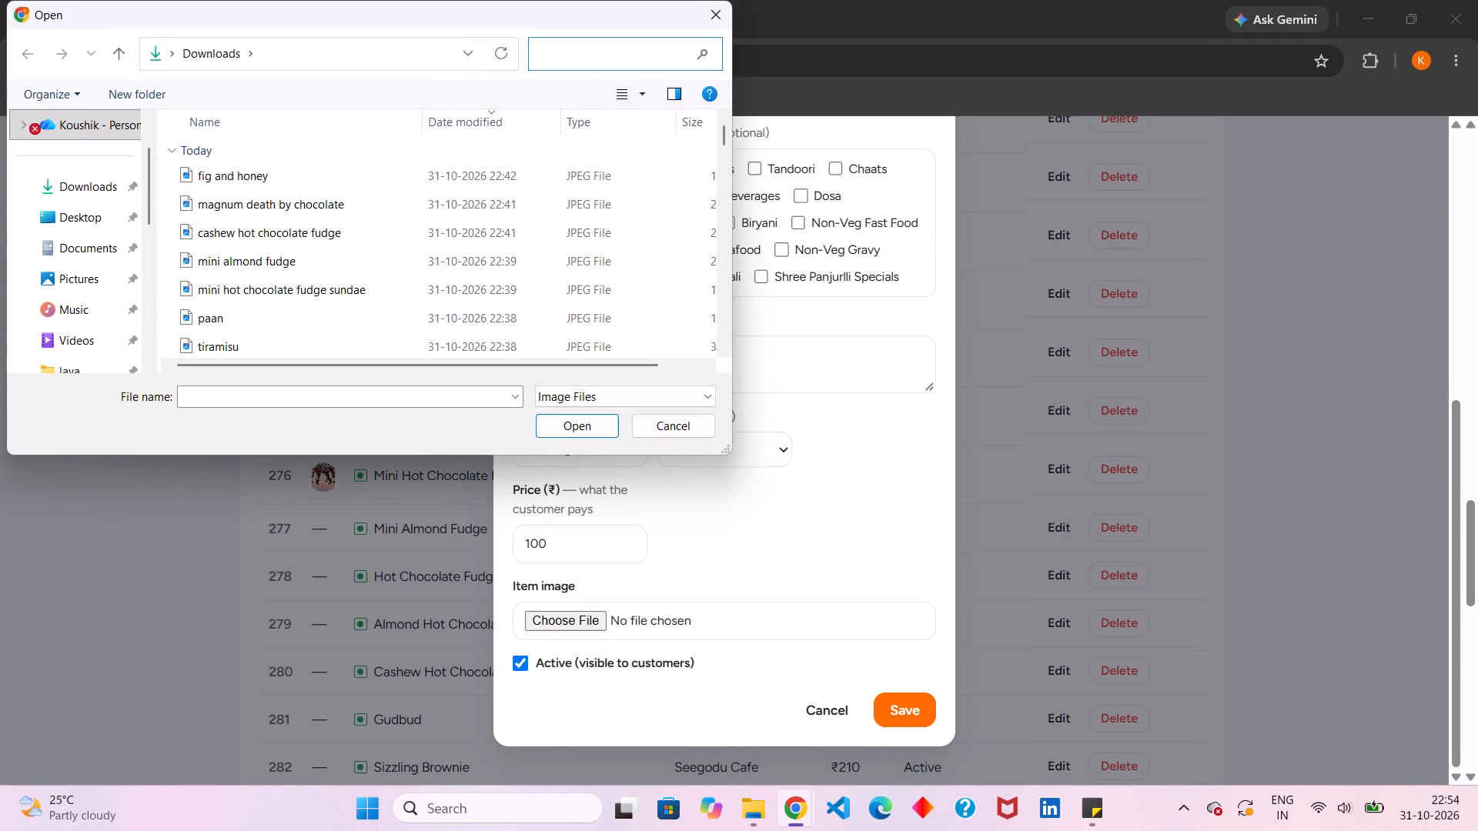
key(ctrl+v)
double_click(308, 175)
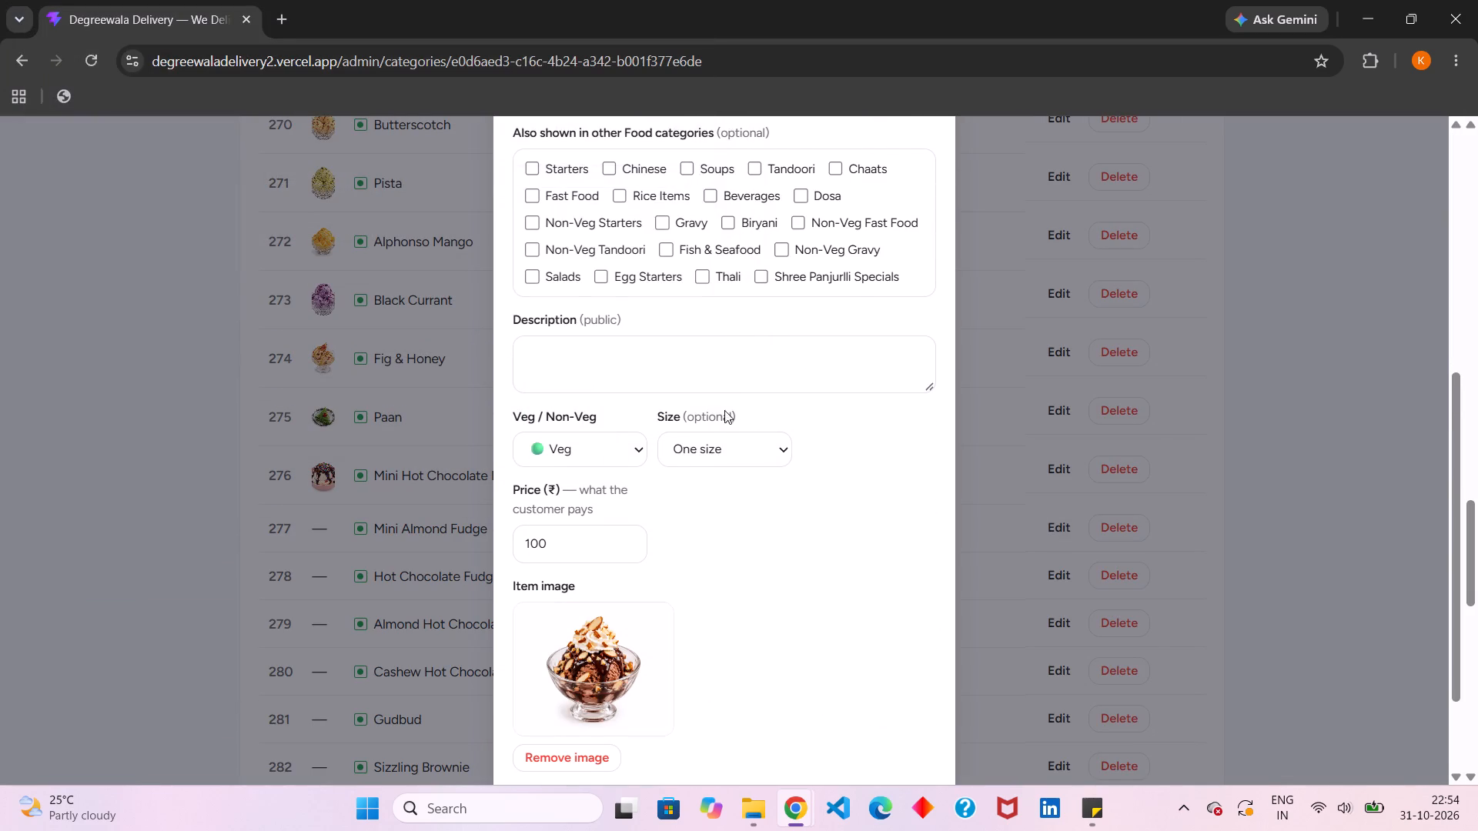
scroll(753, 444, down, 7)
click(890, 693)
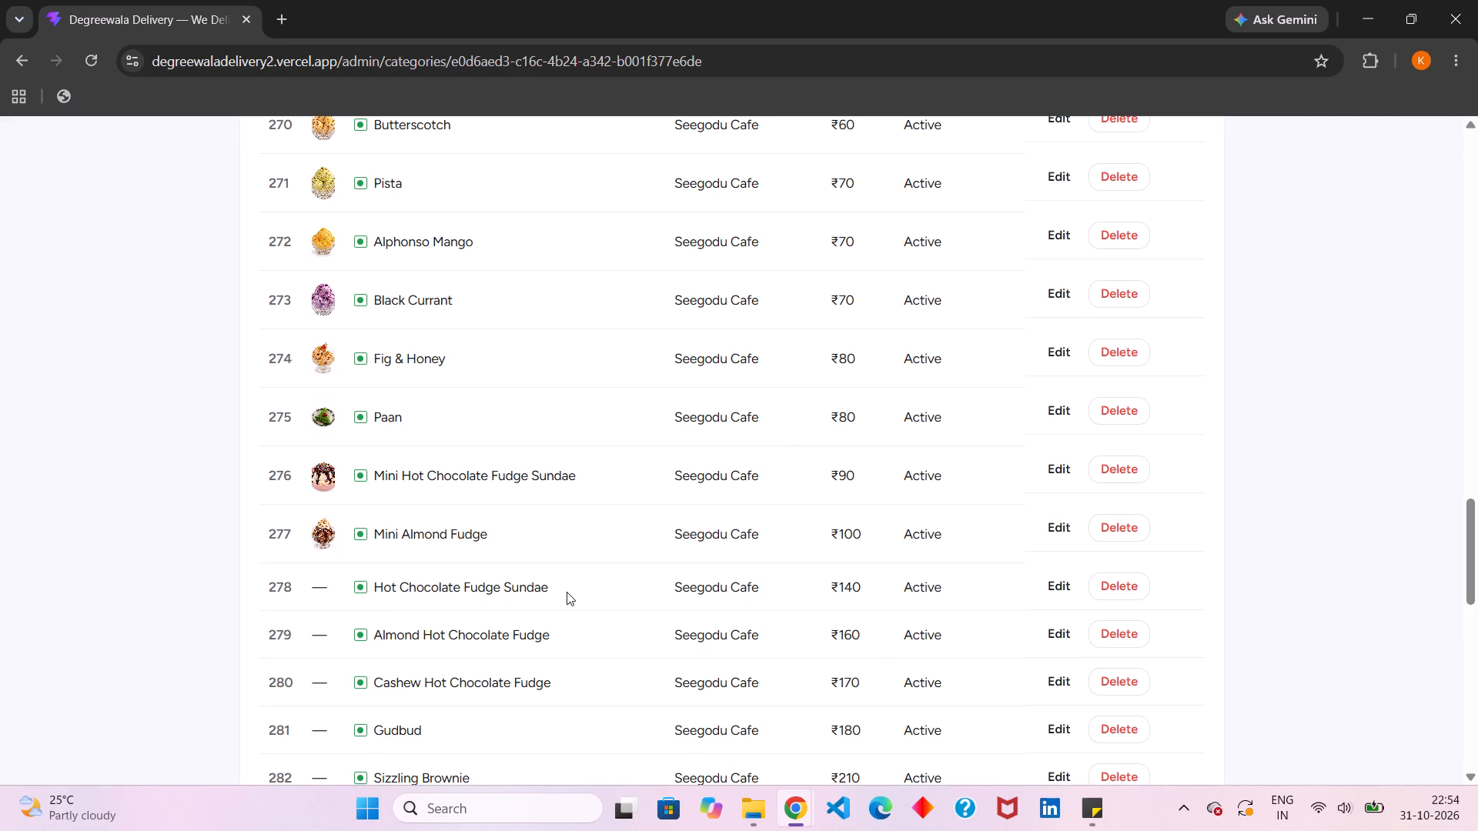
Edit Hot Chocolate Fudge Sundae to use the mini hot chocolate fudge sundae picture, found by searching Downloads for the copied item name, and save it.
drag(567, 592, 376, 602)
key(ctrl+c)
click(1051, 584)
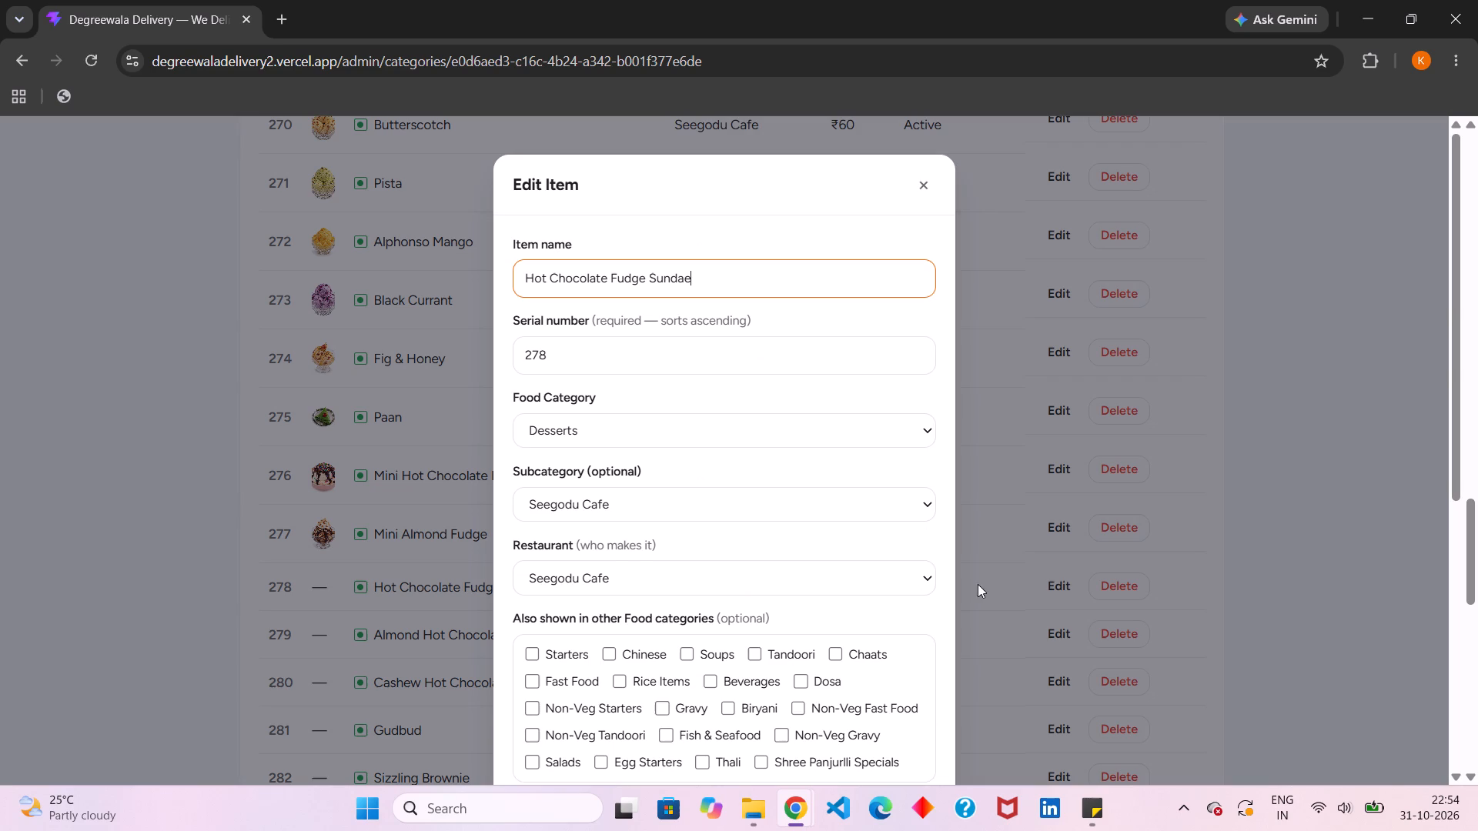
scroll(610, 540, down, 7)
click(541, 619)
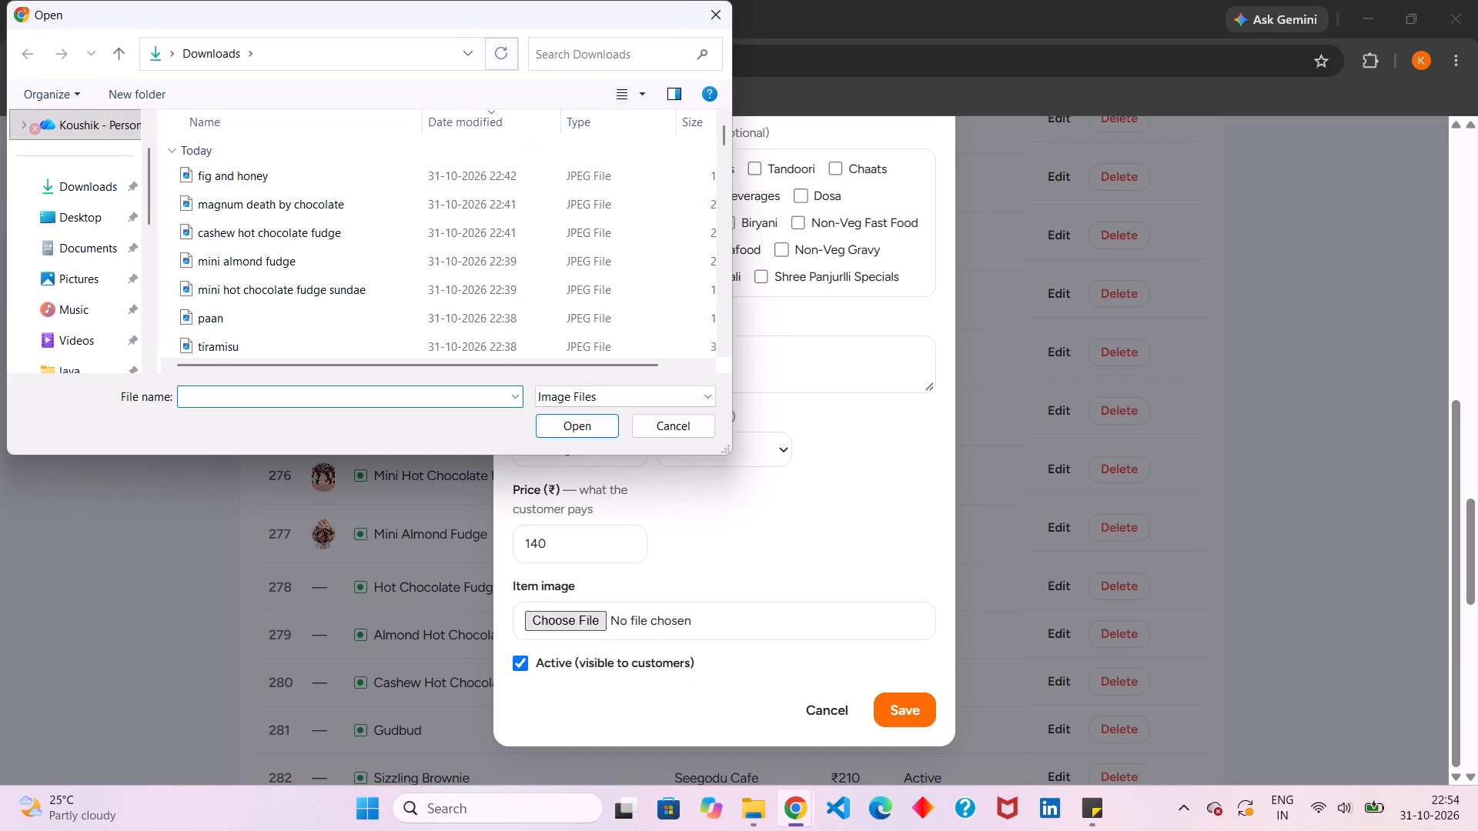
click(597, 51)
key(ctrl+v)
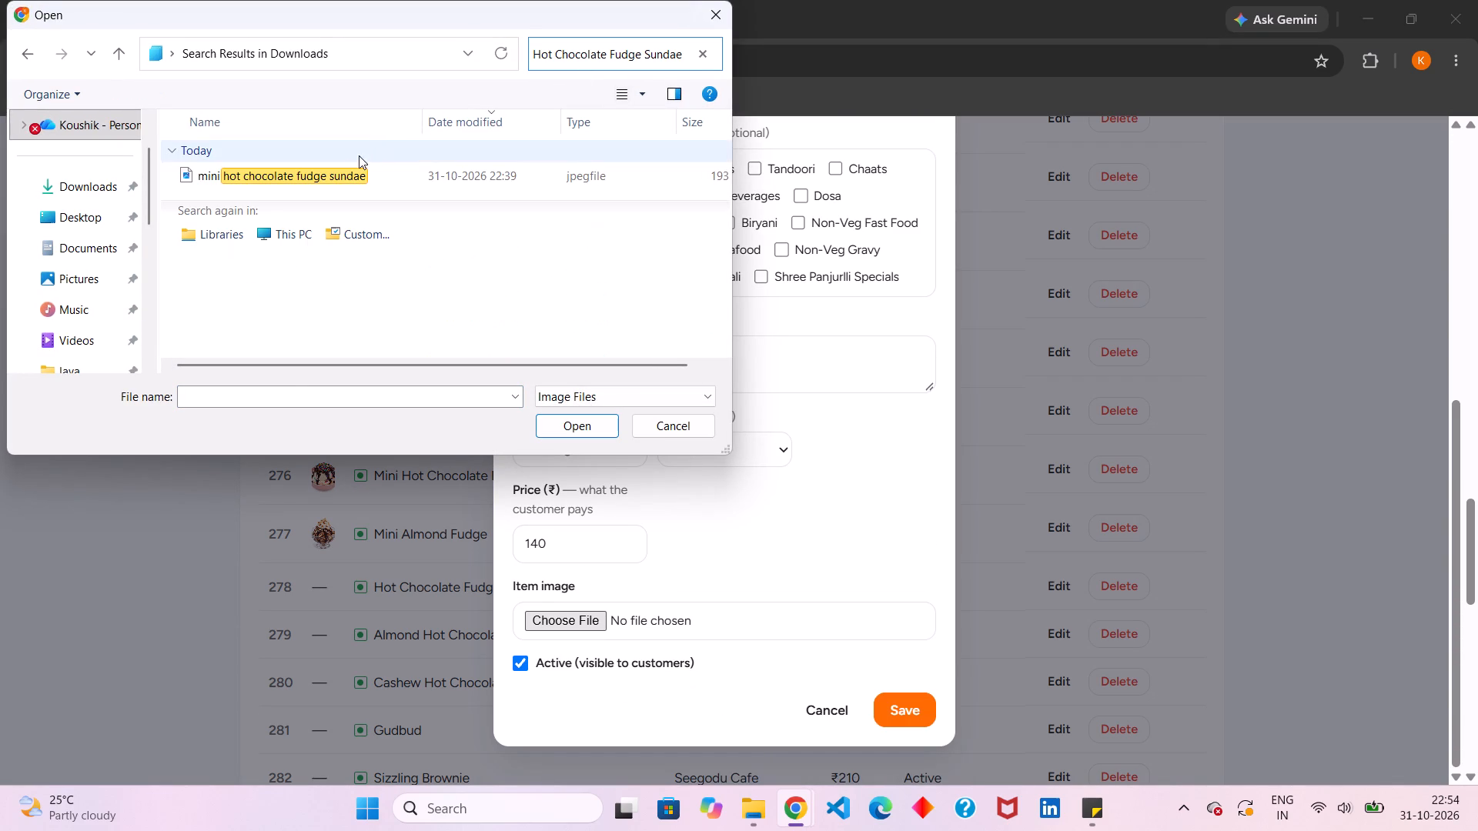
double_click(323, 171)
scroll(685, 546, down, 6)
click(884, 709)
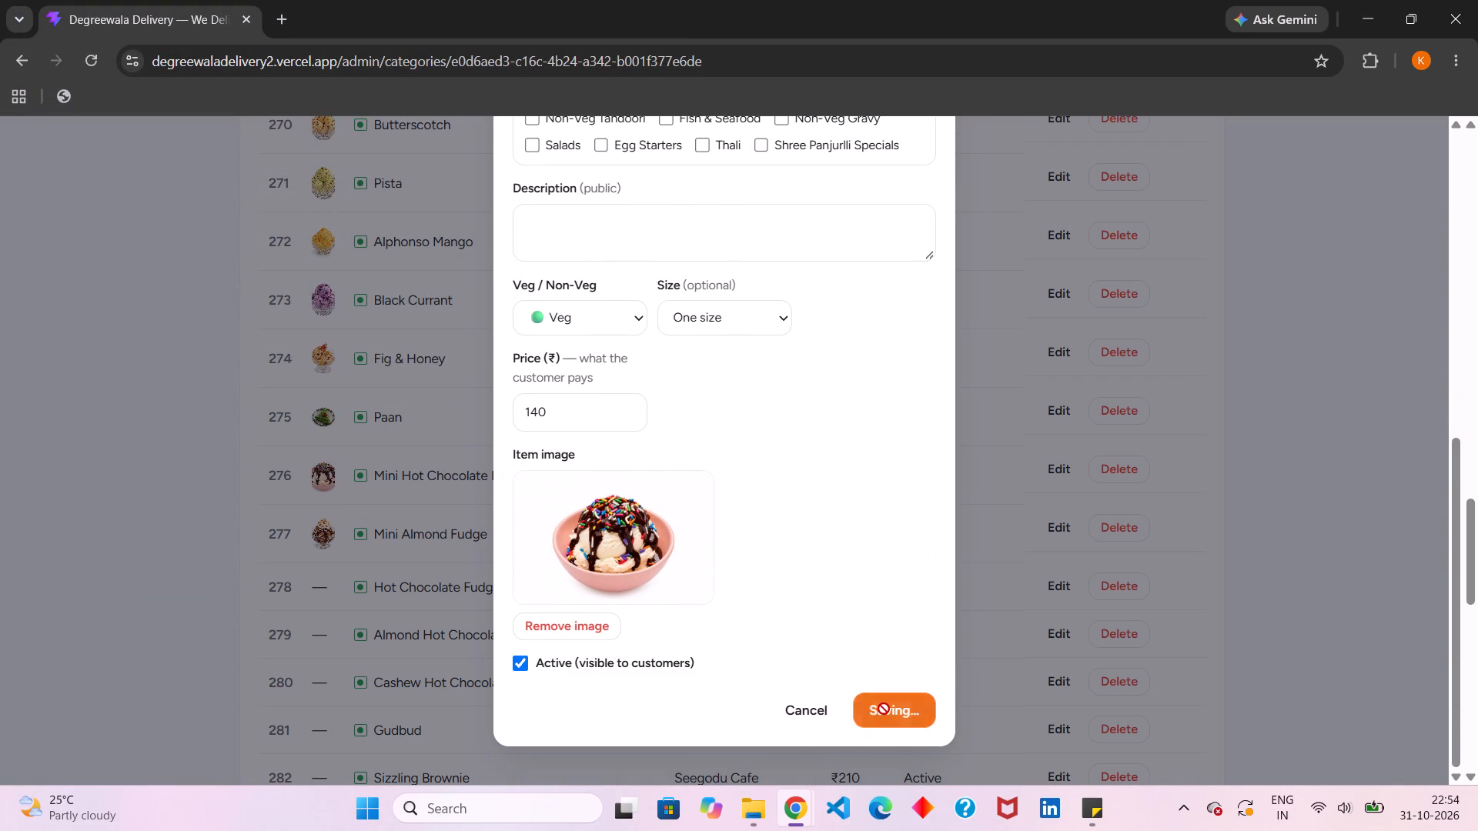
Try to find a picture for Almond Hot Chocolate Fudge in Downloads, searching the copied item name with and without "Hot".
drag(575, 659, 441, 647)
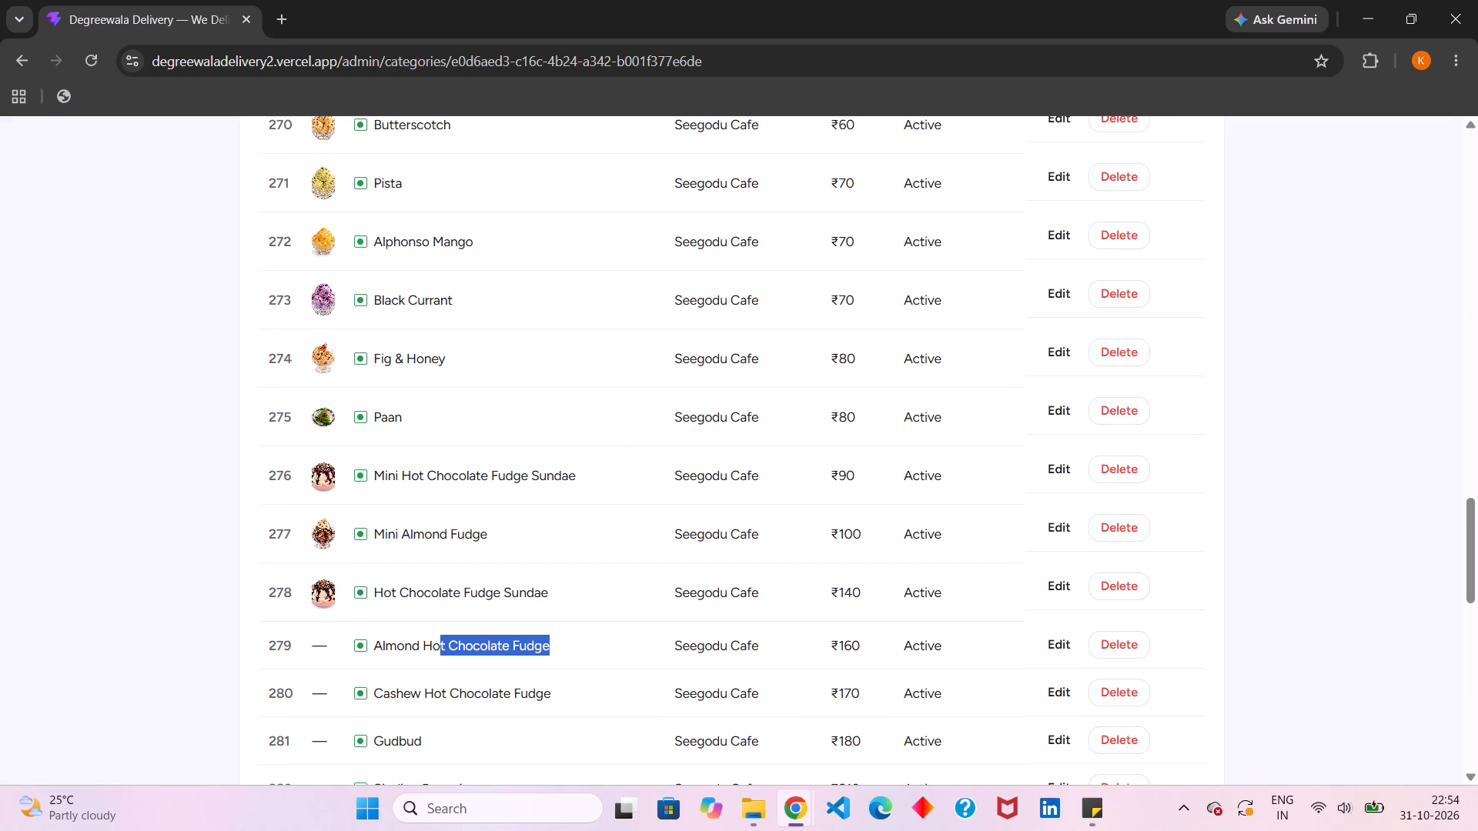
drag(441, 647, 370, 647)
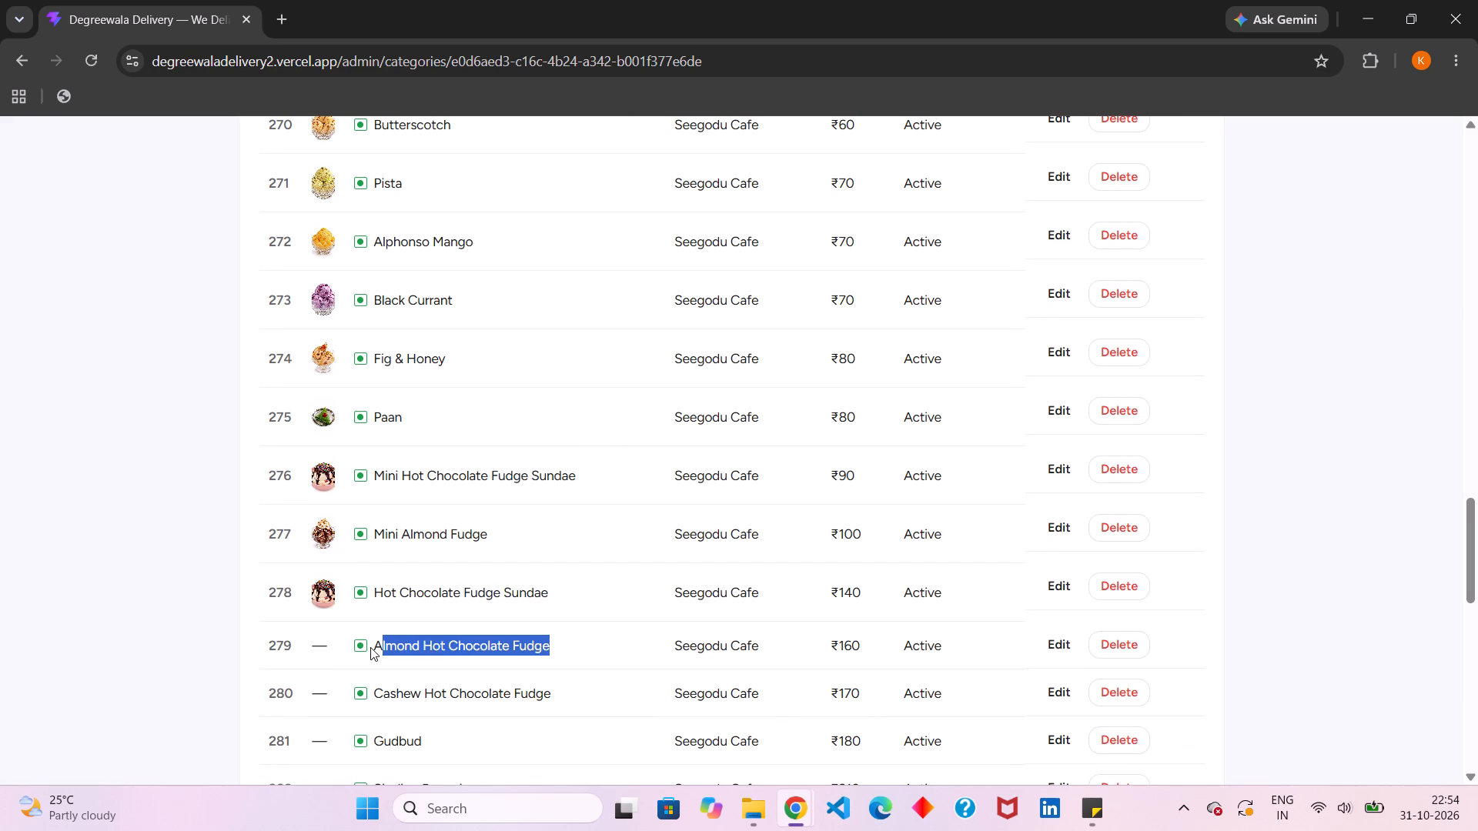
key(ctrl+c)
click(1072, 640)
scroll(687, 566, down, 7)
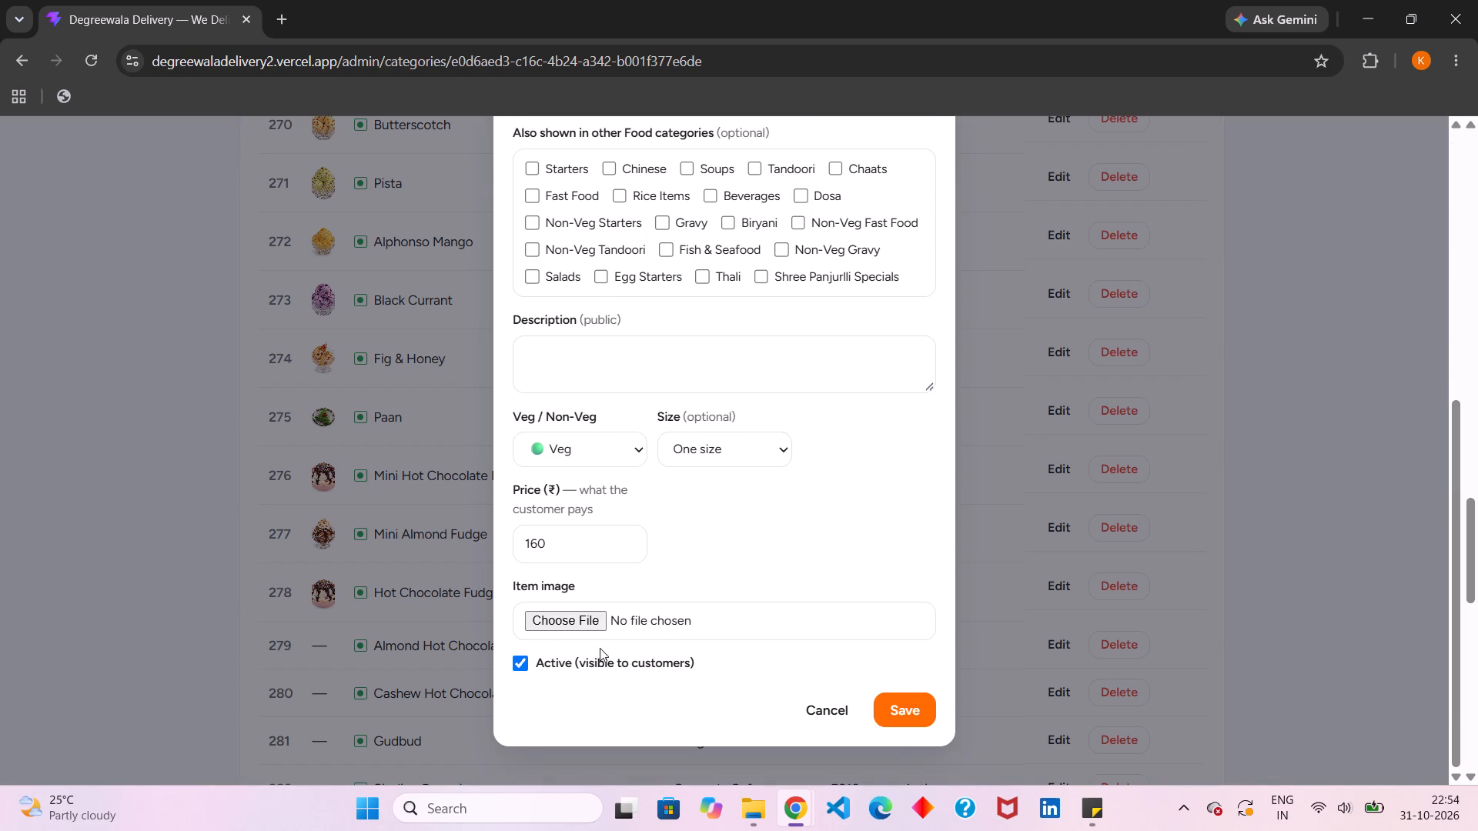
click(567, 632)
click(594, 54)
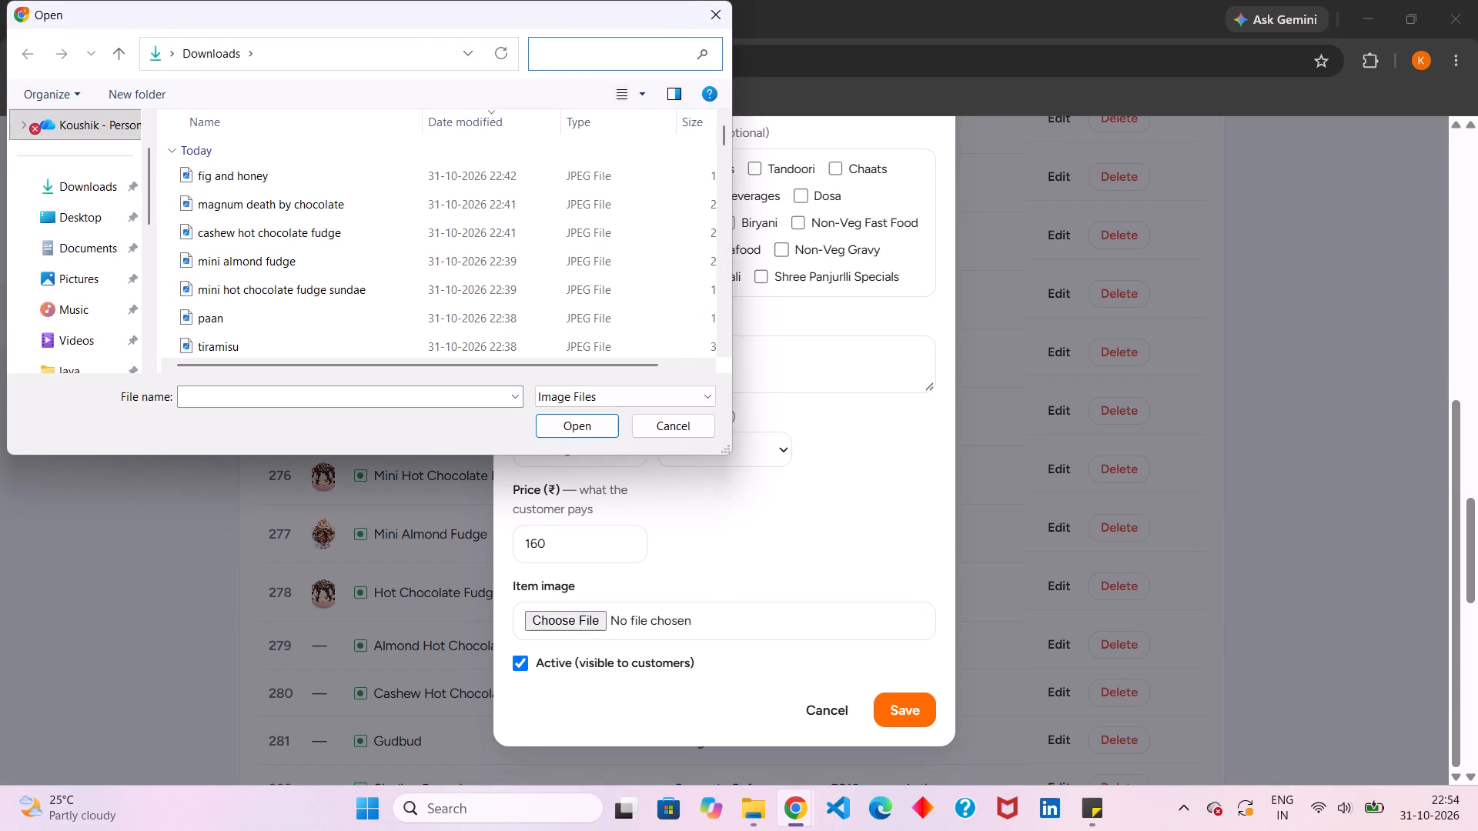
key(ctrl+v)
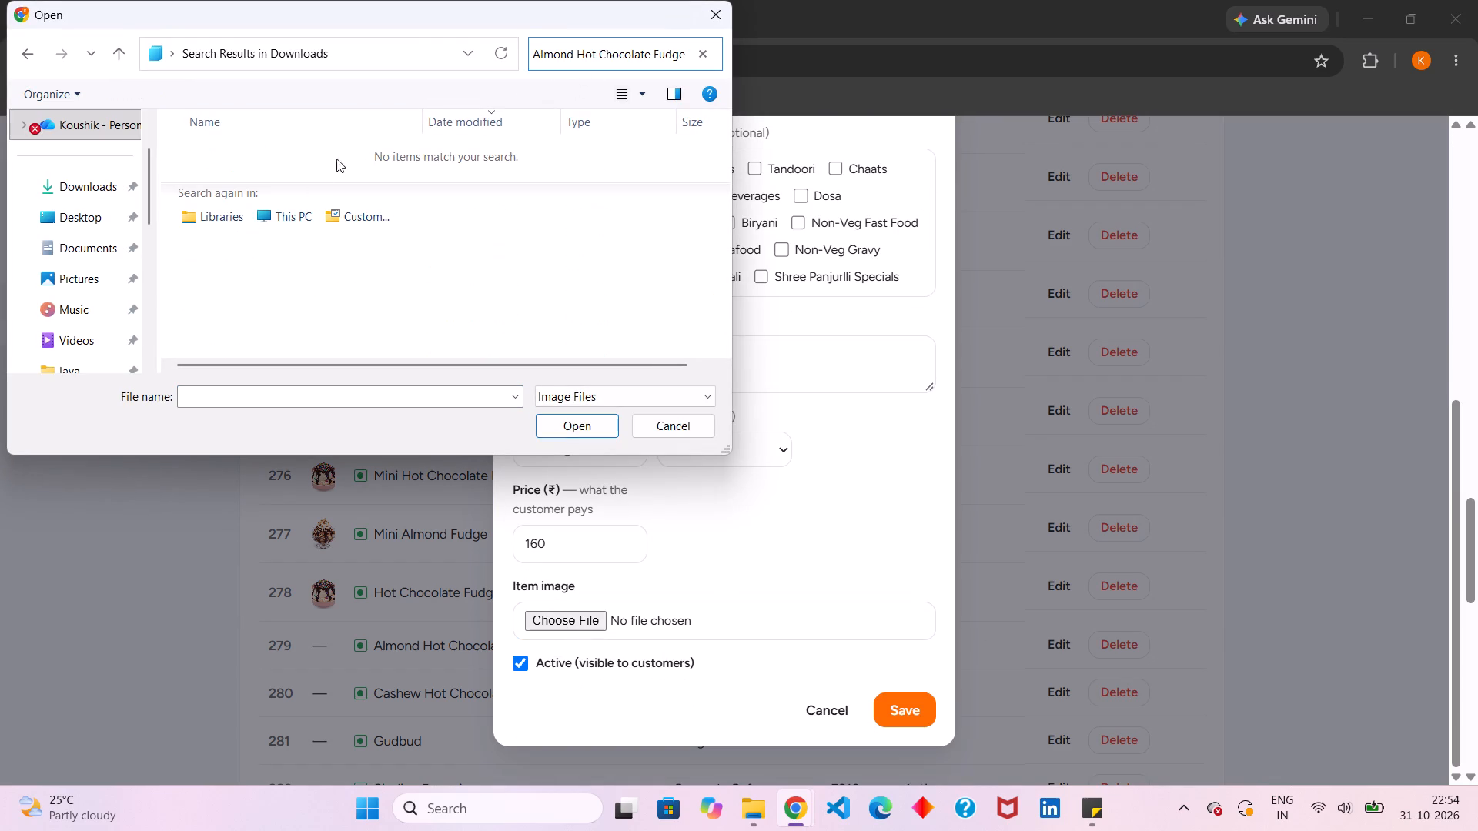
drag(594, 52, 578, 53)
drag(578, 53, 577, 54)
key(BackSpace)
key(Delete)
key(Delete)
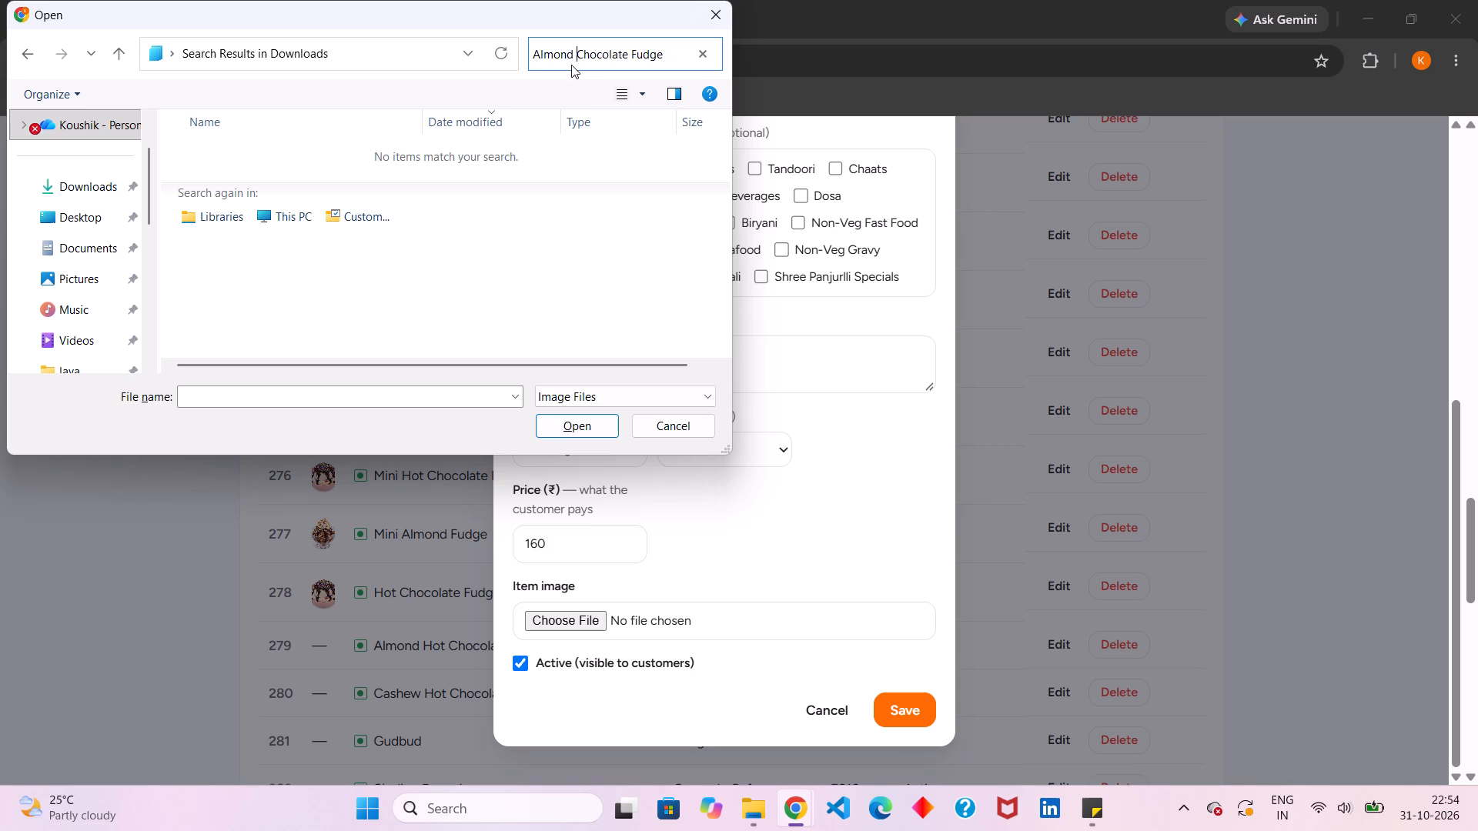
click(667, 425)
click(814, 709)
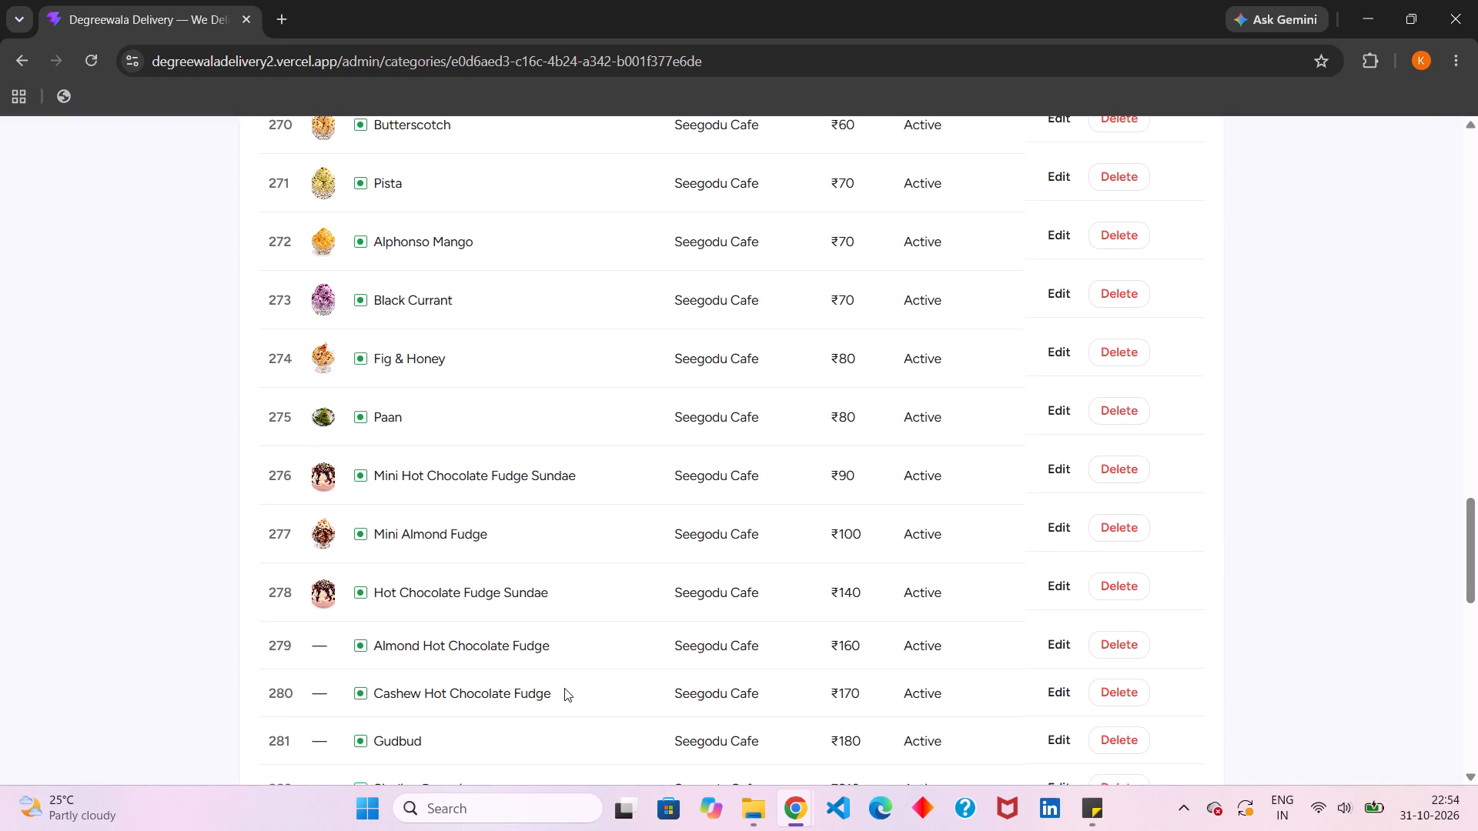
Edit Cashew Hot Chocolate Fudge to use the cashew hot chocolate fudge picture, found by searching Downloads for the copied item name, and save it.
drag(564, 690, 483, 686)
drag(483, 686, 373, 691)
key(ctrl+c)
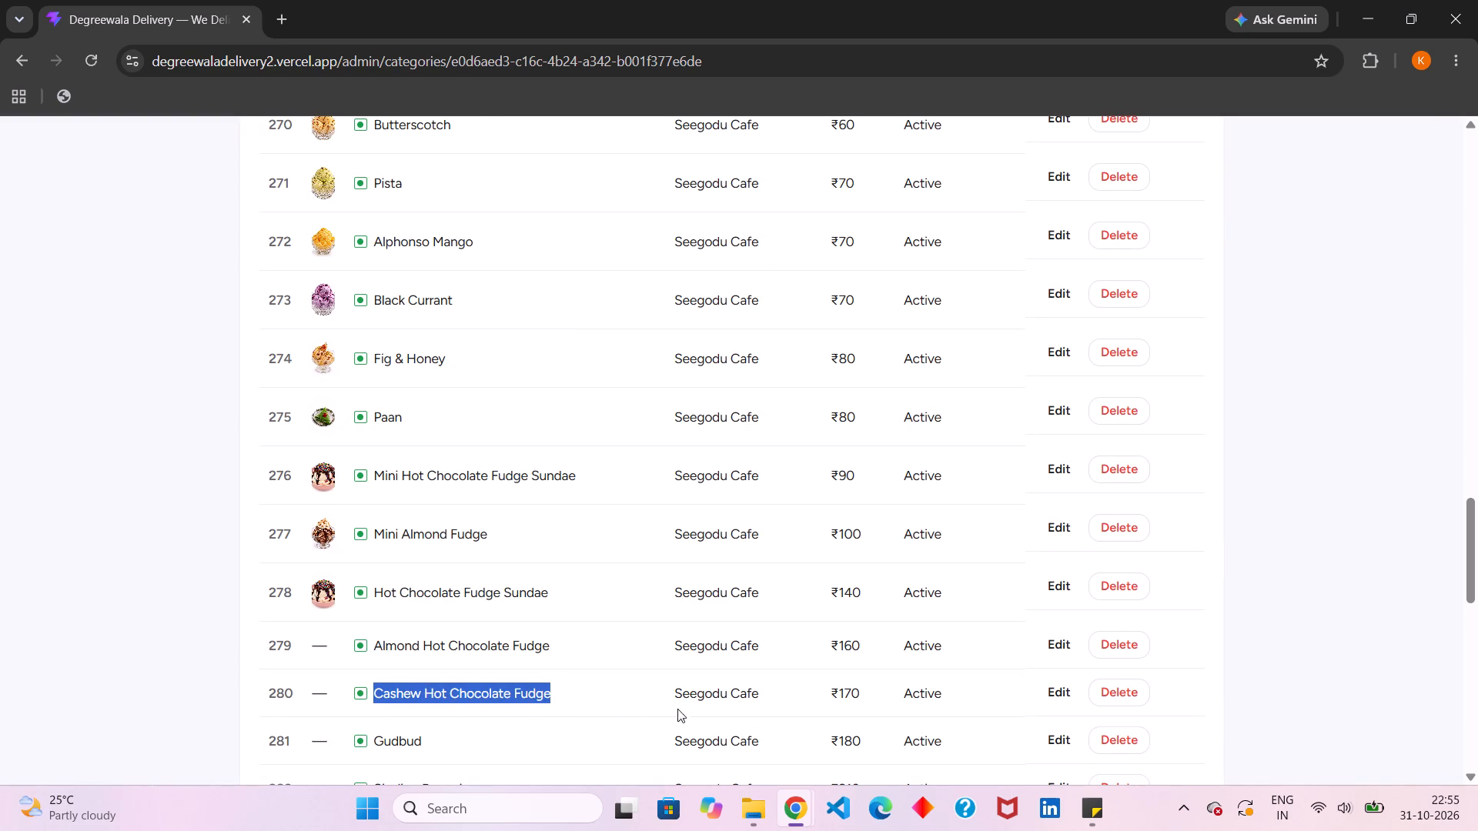
click(1046, 683)
scroll(586, 565, down, 7)
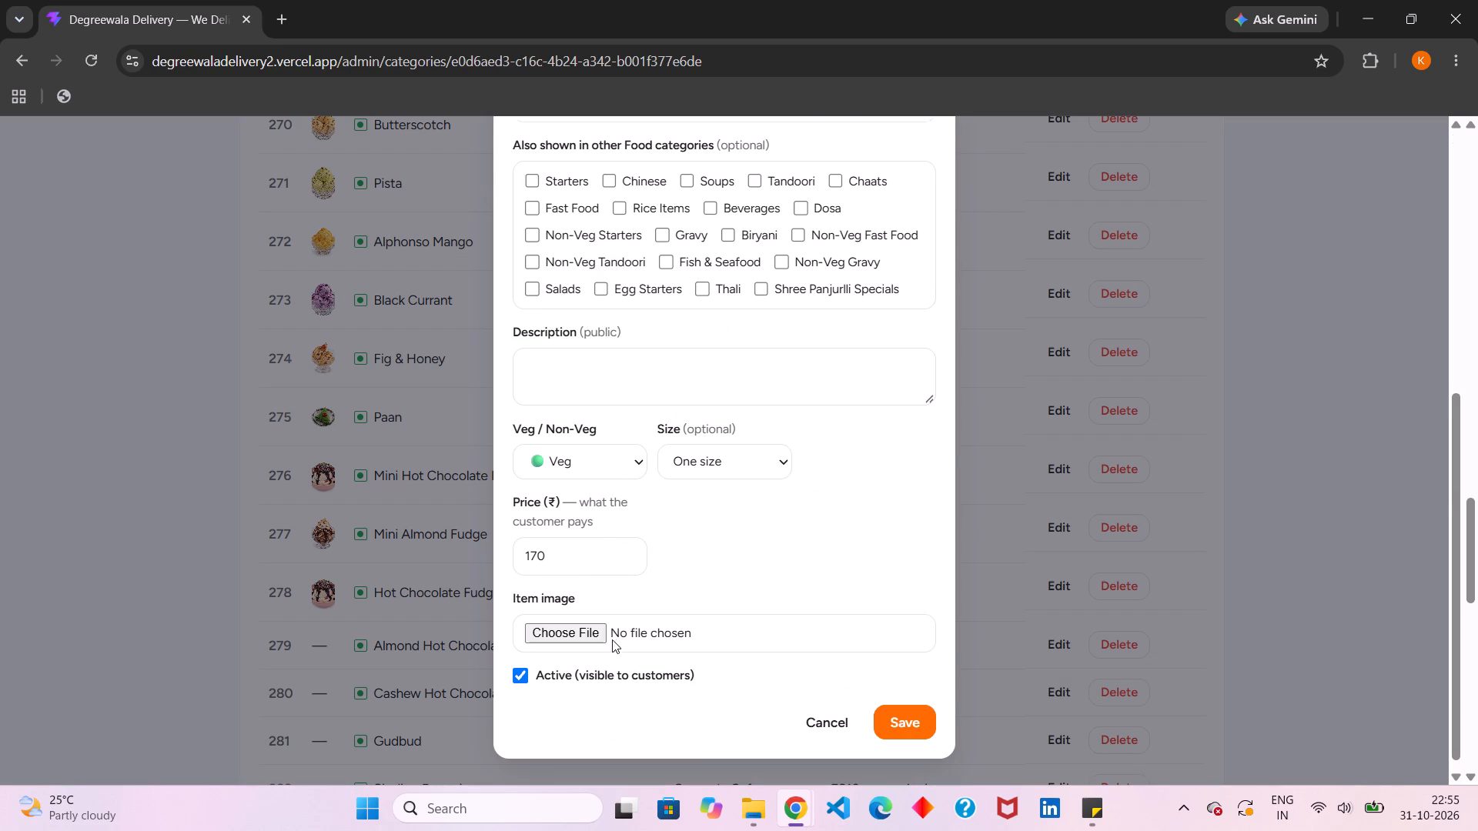
click(576, 623)
click(553, 59)
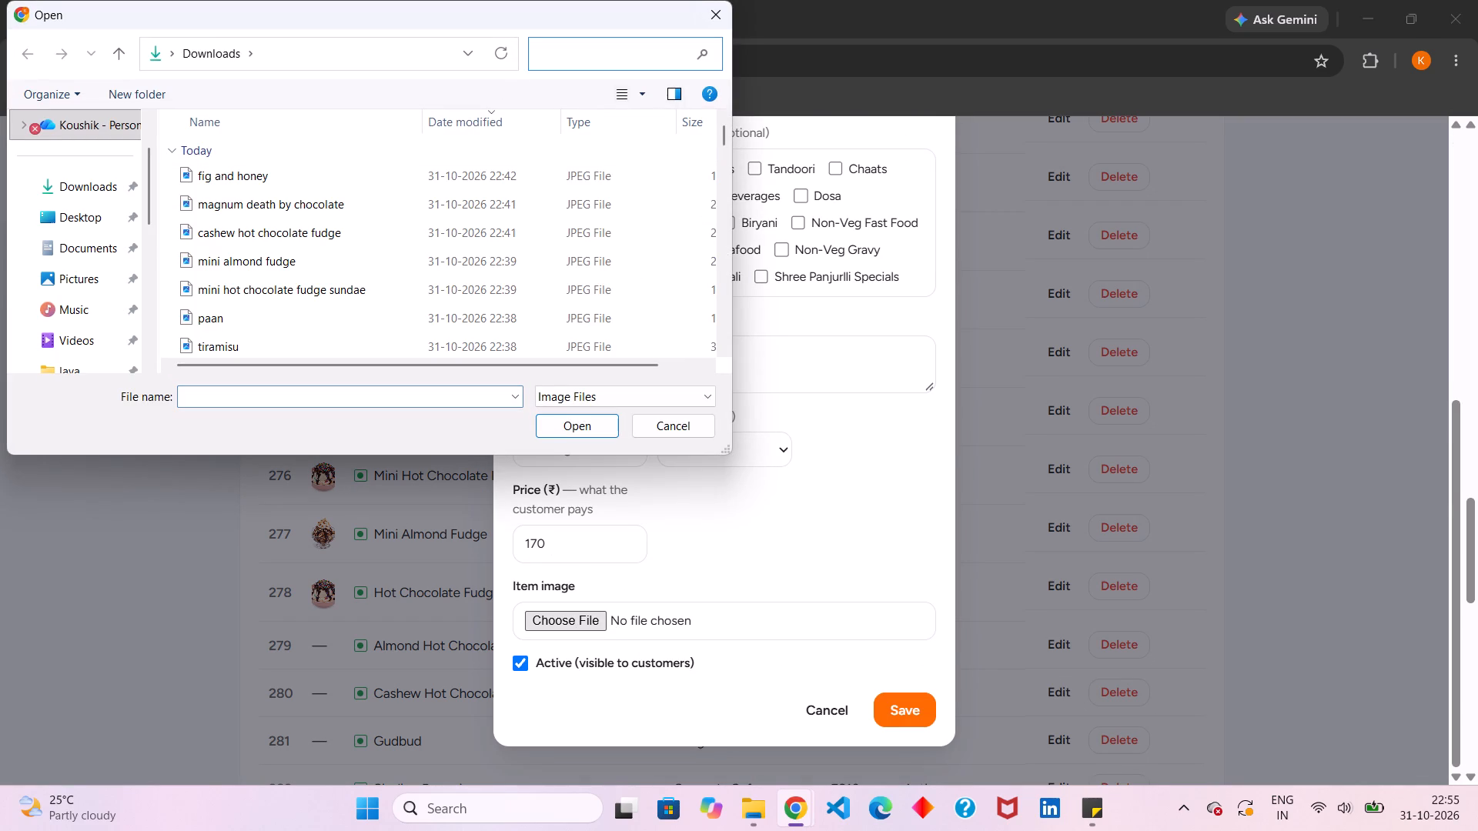
key(ctrl+v)
double_click(327, 169)
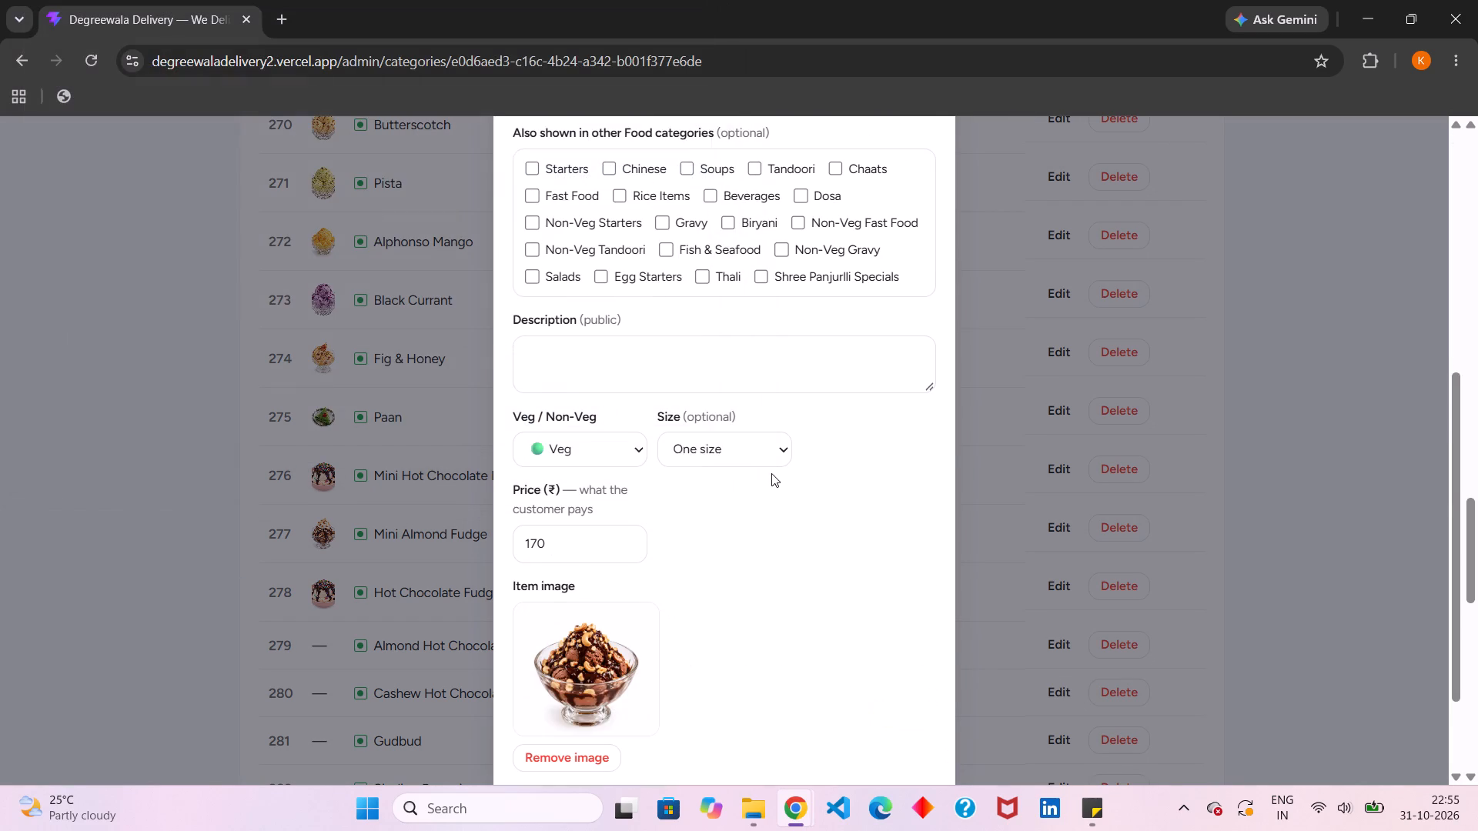
scroll(782, 486, down, 6)
click(894, 707)
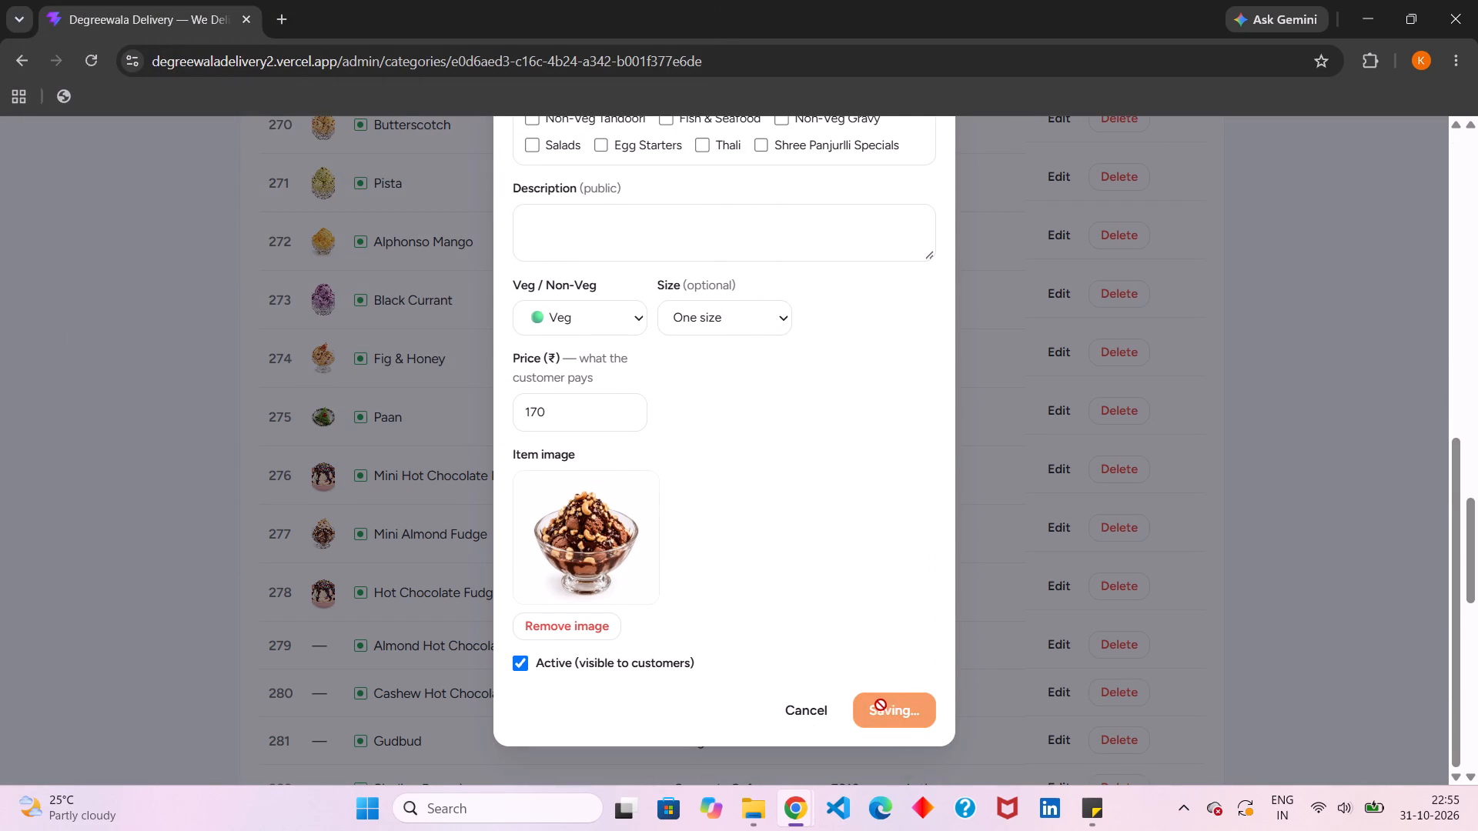
Edit Seegodu Cafe's Gudbud to use the picture found by searching Downloads for the copied item name "Gudbud", and save it.
scroll(520, 612, down, 3)
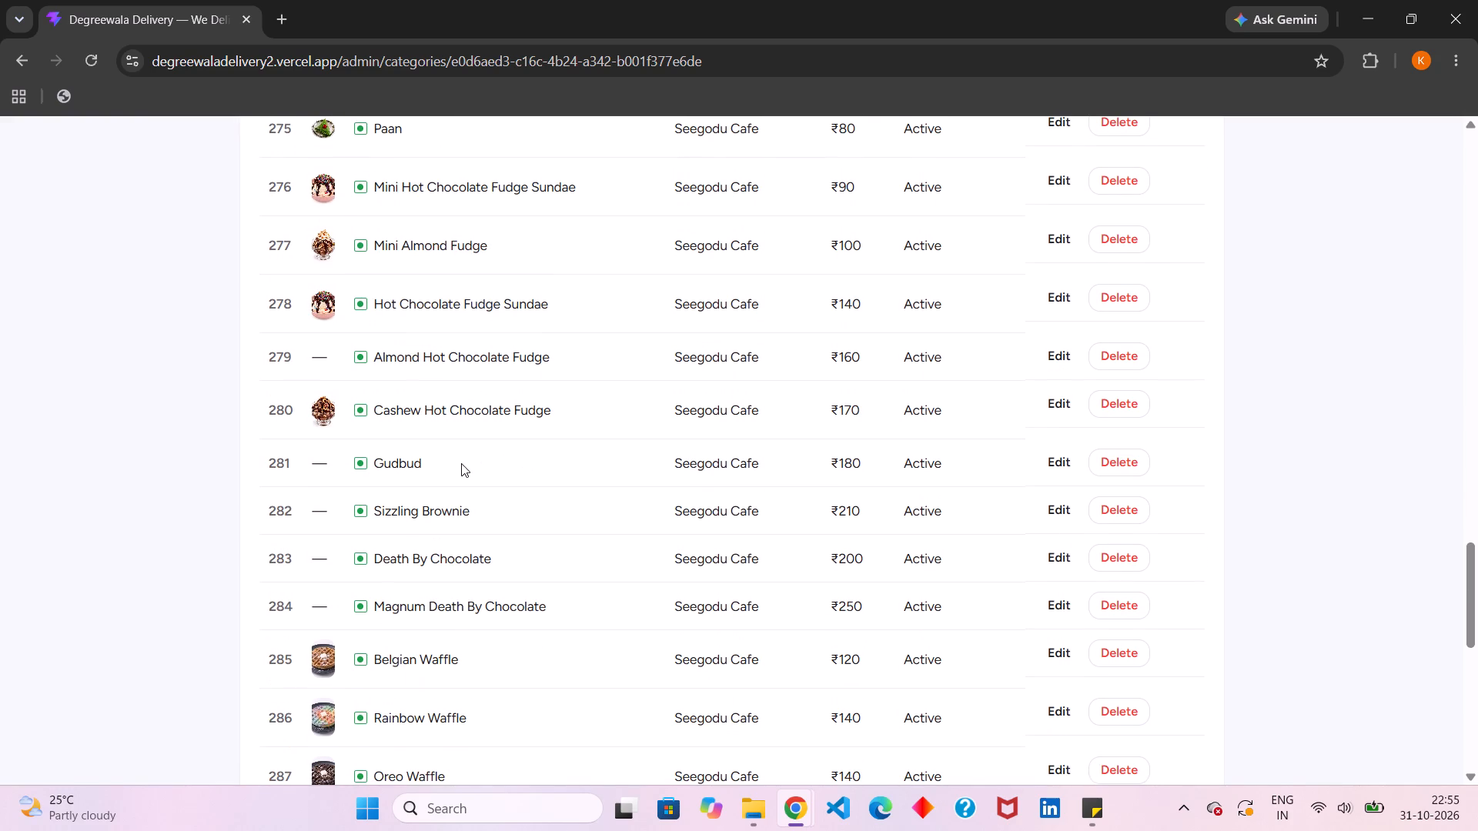
click(461, 463)
drag(474, 463, 377, 466)
key(ctrl+c)
click(1047, 456)
scroll(722, 442, down, 5)
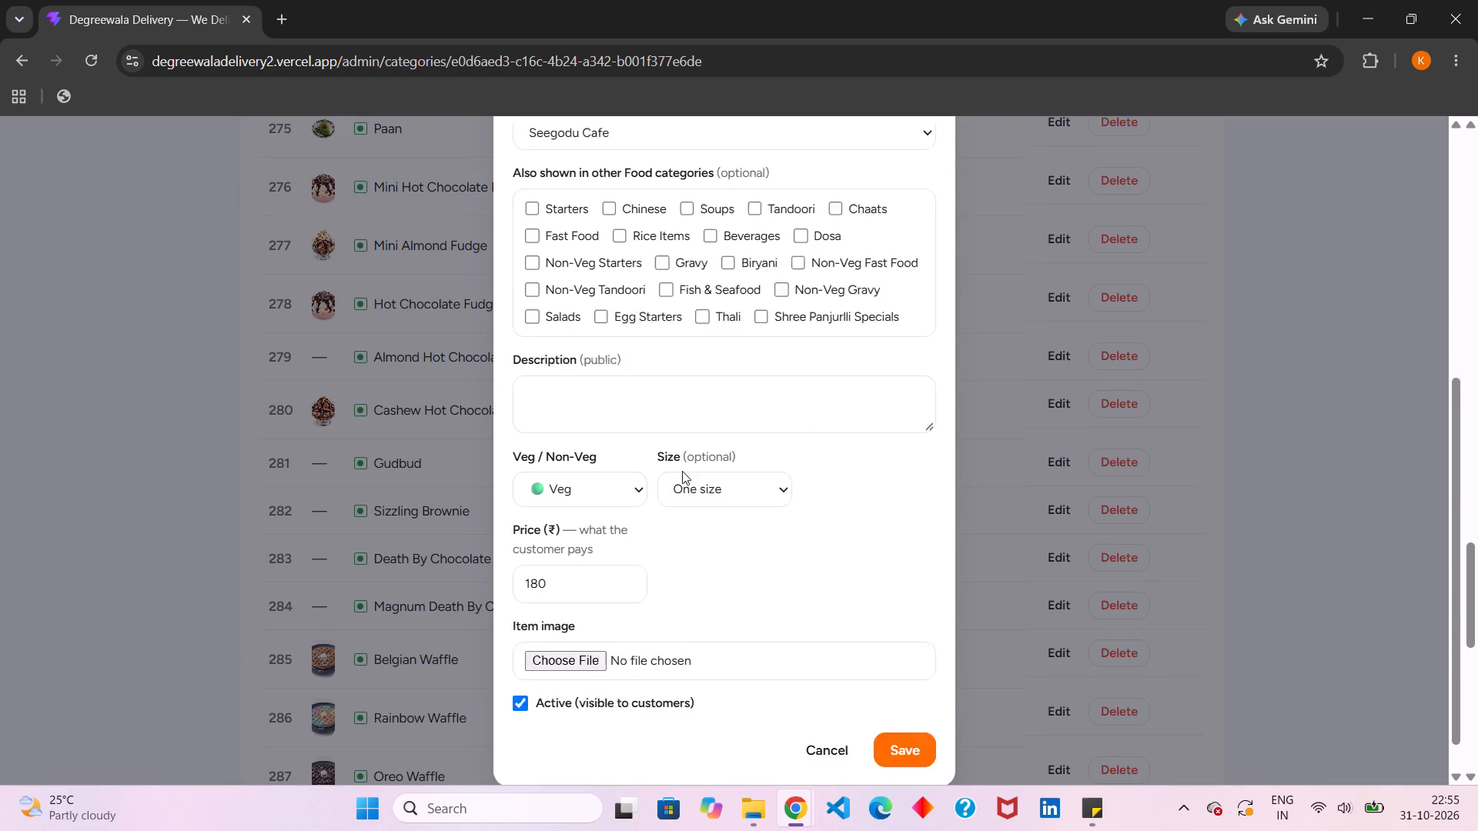
click(560, 606)
click(615, 42)
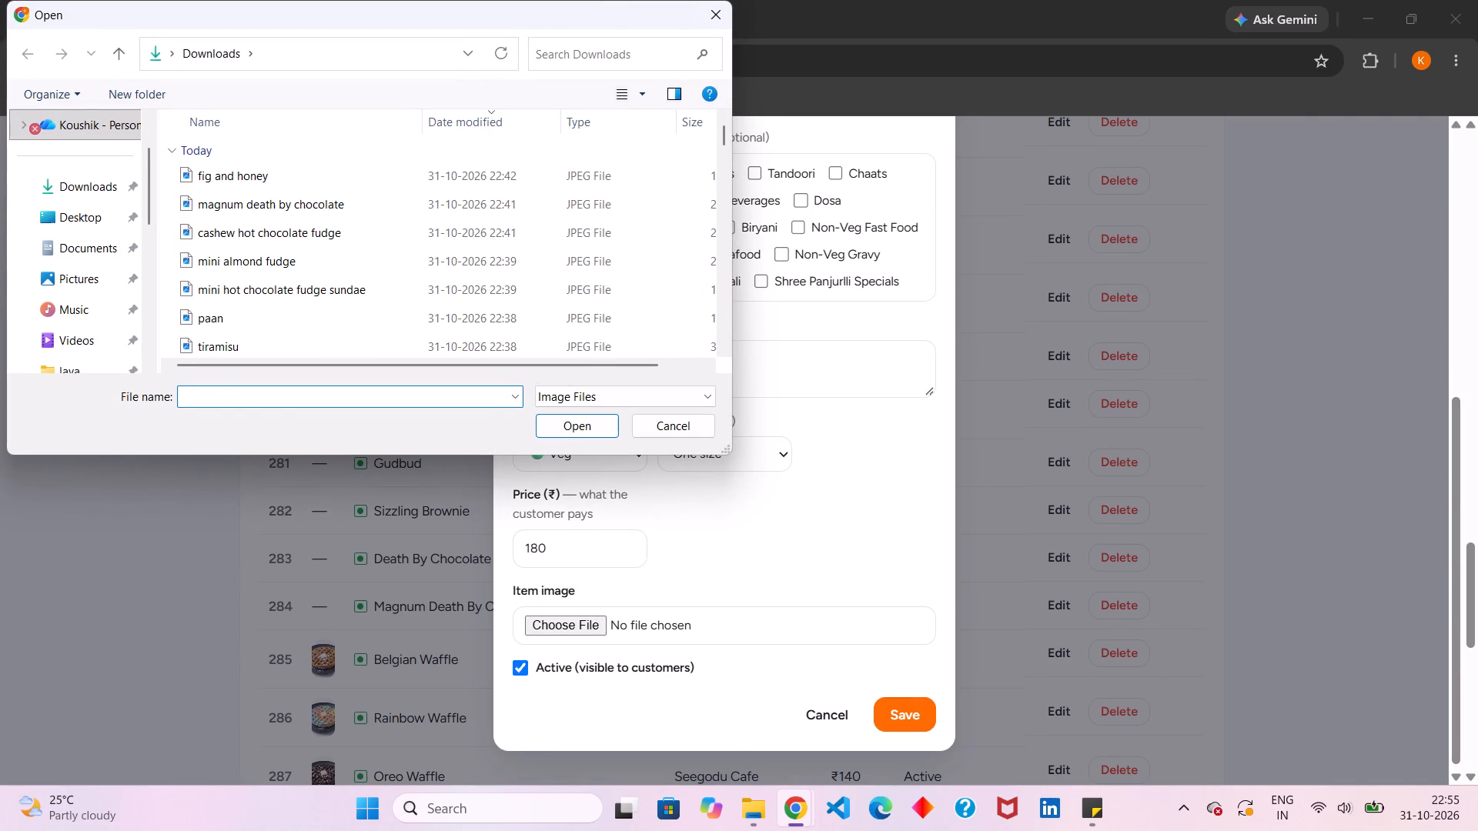
key(ctrl+v)
click(643, 61)
key(ctrl+v)
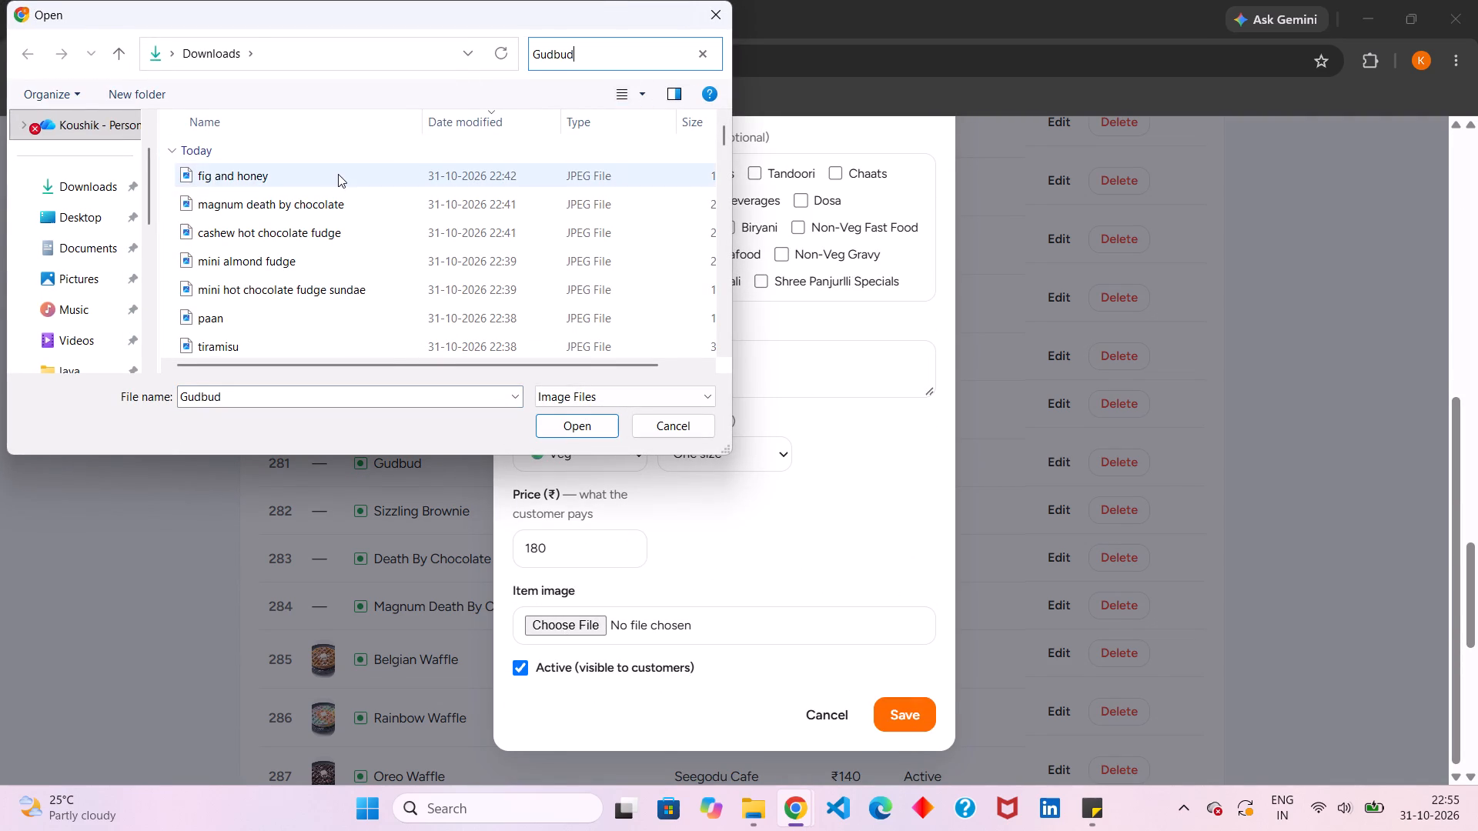
double_click(326, 176)
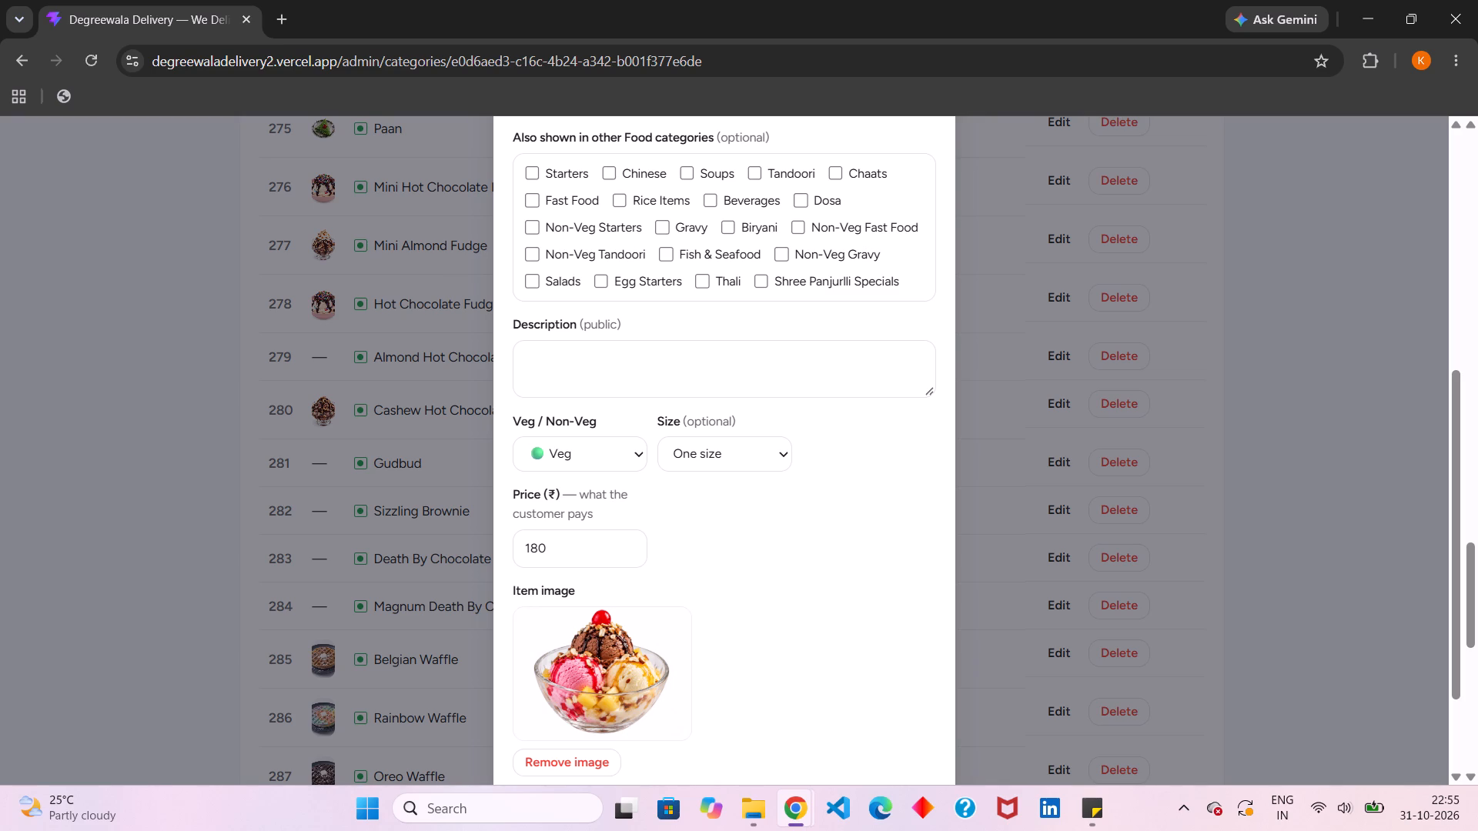
scroll(646, 363, up, 4)
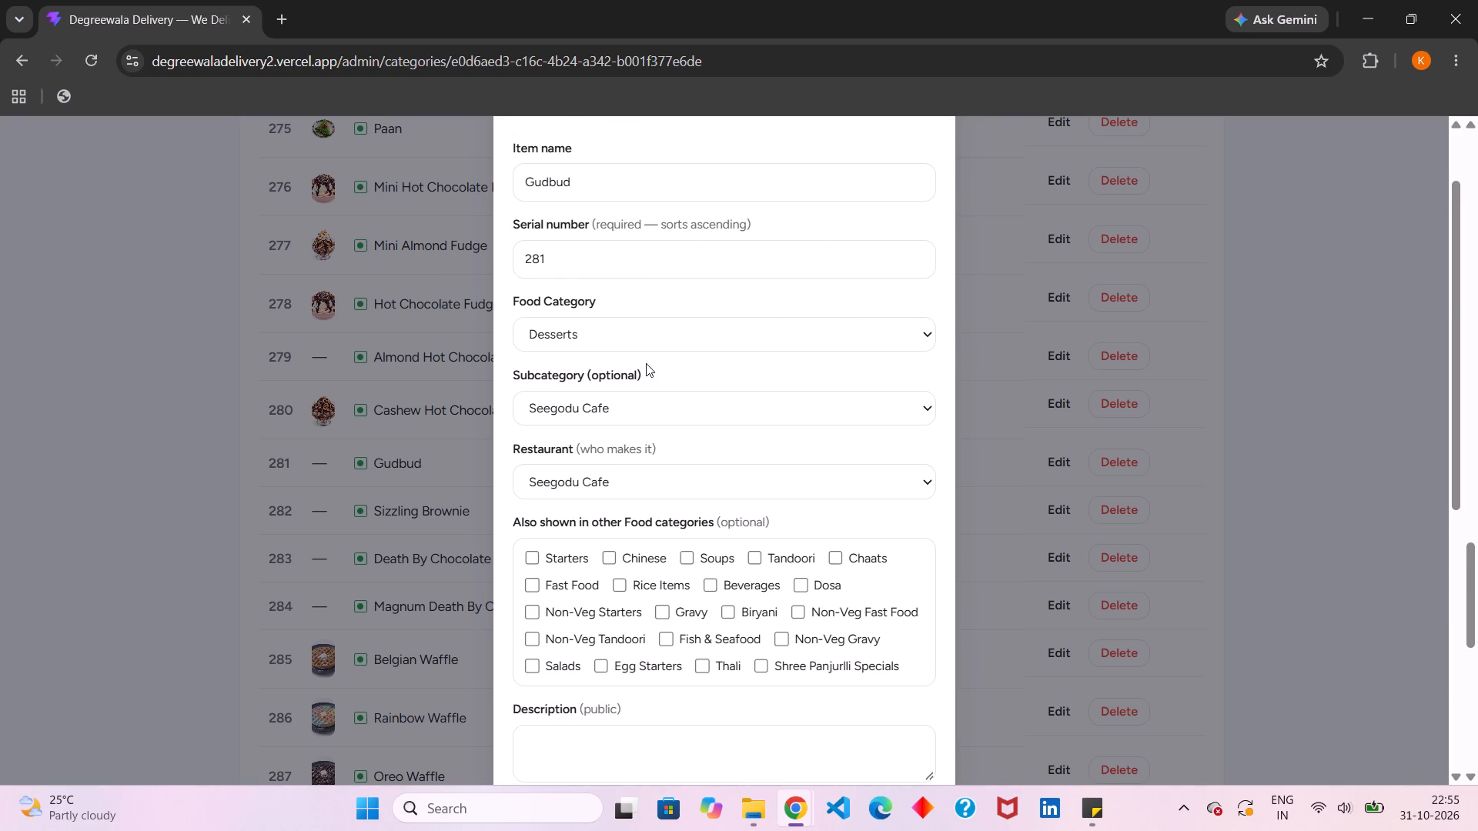
scroll(646, 363, down, 6)
click(904, 705)
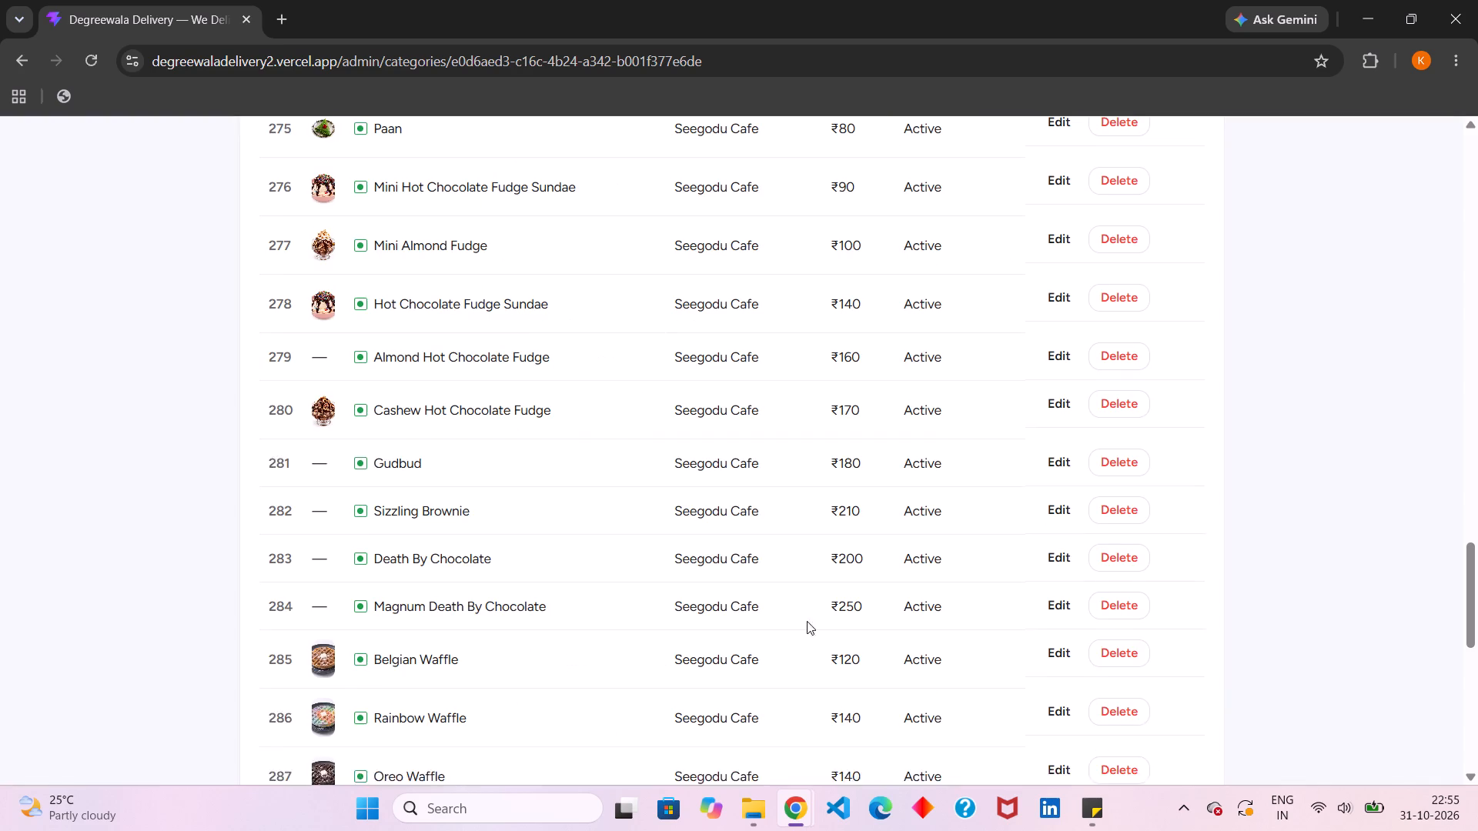
Edit Seegodu Cafe's Sizzling Brownie to use the picture found by searching Downloads for the copied item name, and save it.
drag(492, 522, 374, 539)
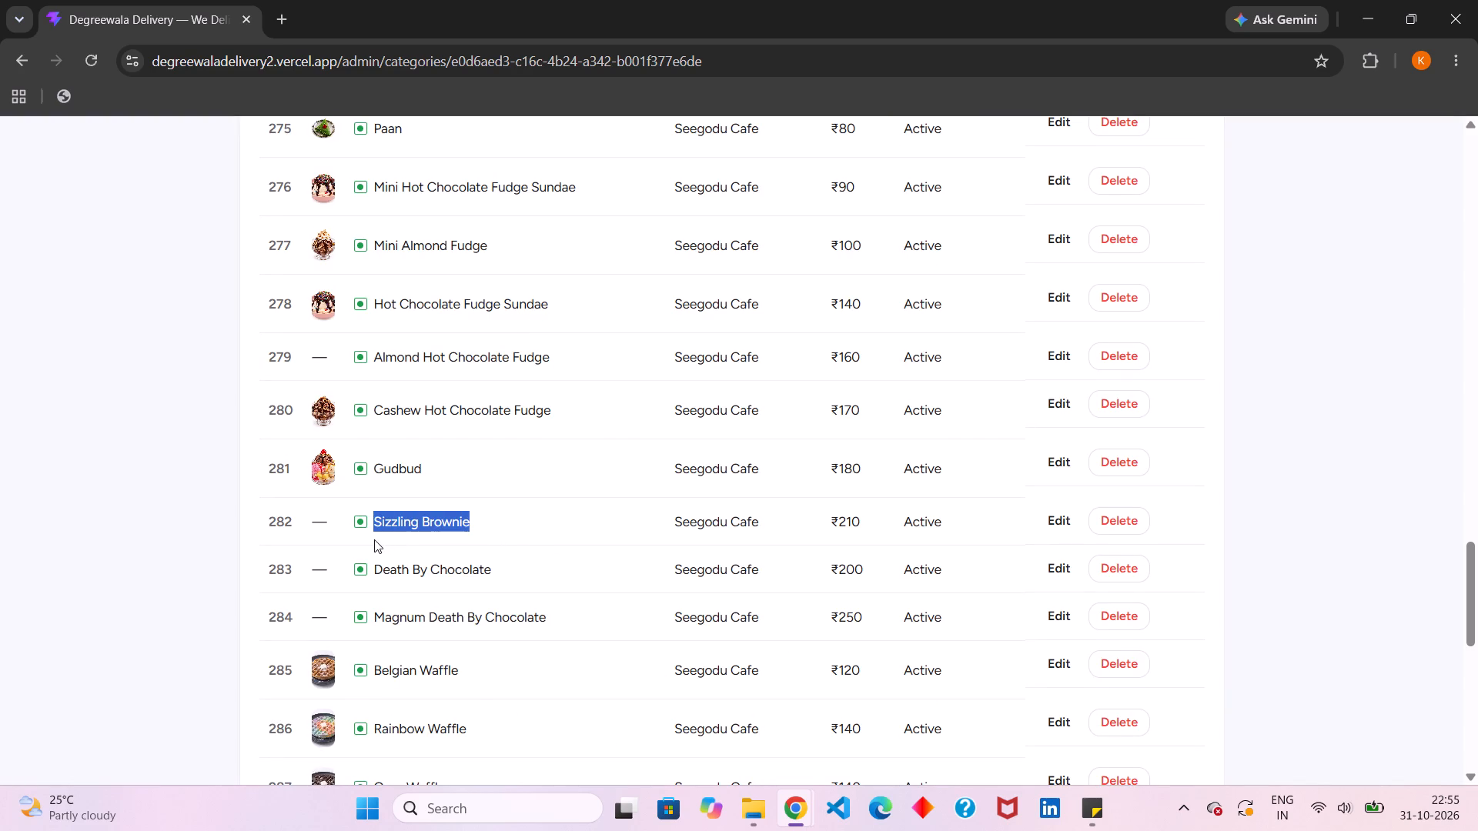
drag(374, 539, 373, 539)
key(ctrl+c)
click(1045, 517)
scroll(661, 407, down, 8)
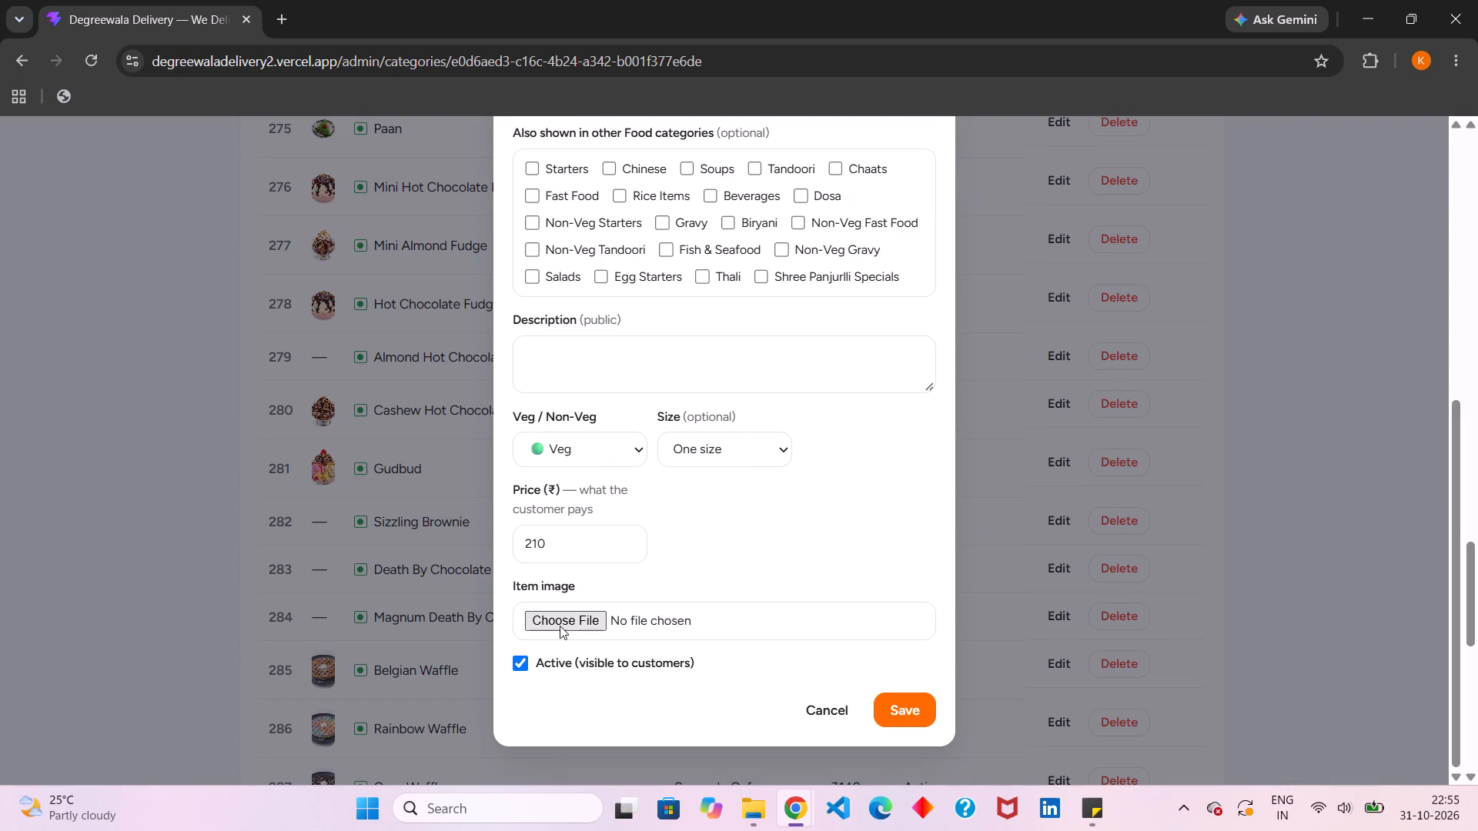
click(566, 629)
click(590, 53)
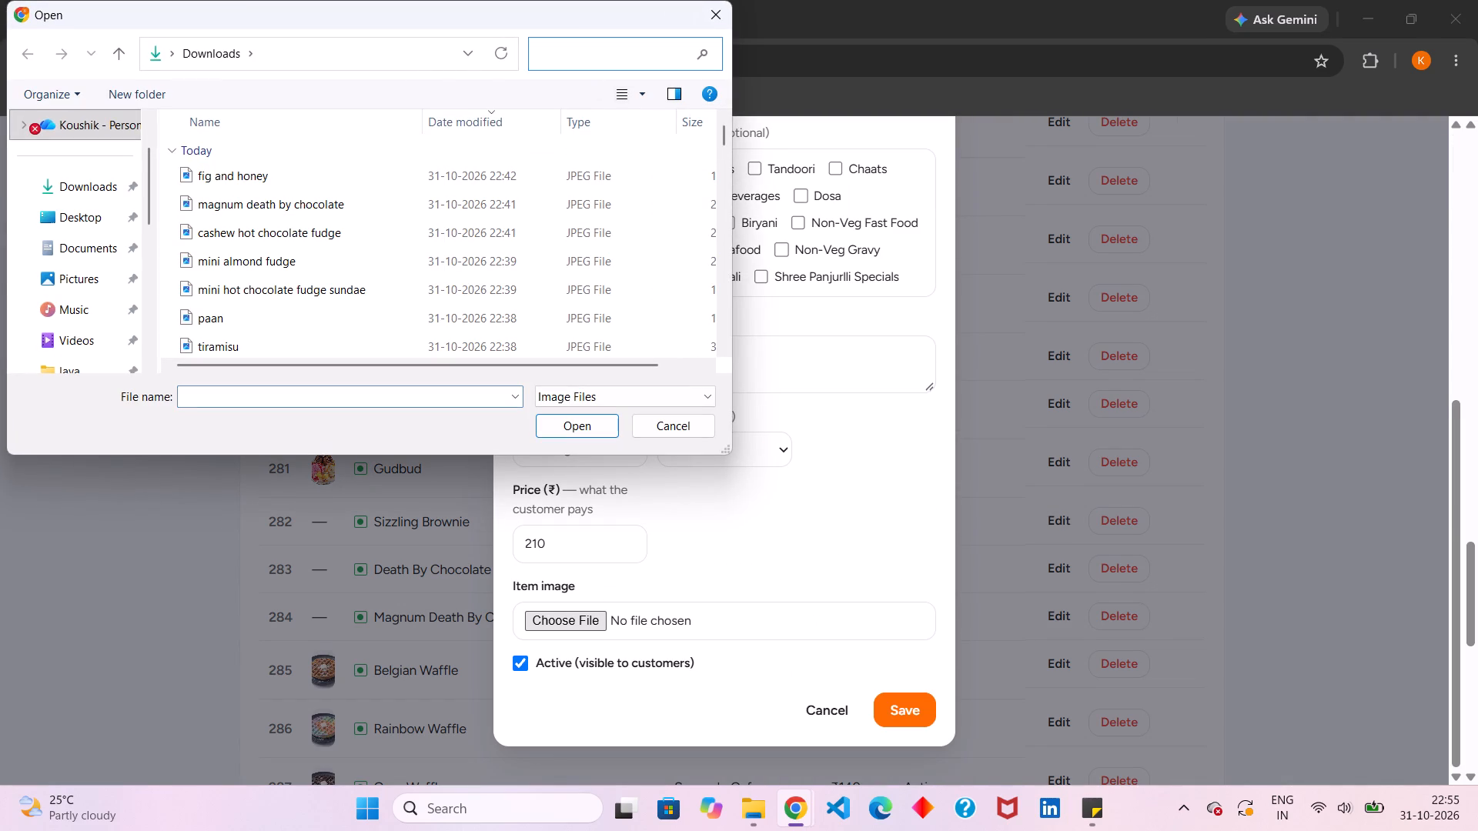
key(ctrl+v)
double_click(343, 169)
scroll(793, 439, down, 2)
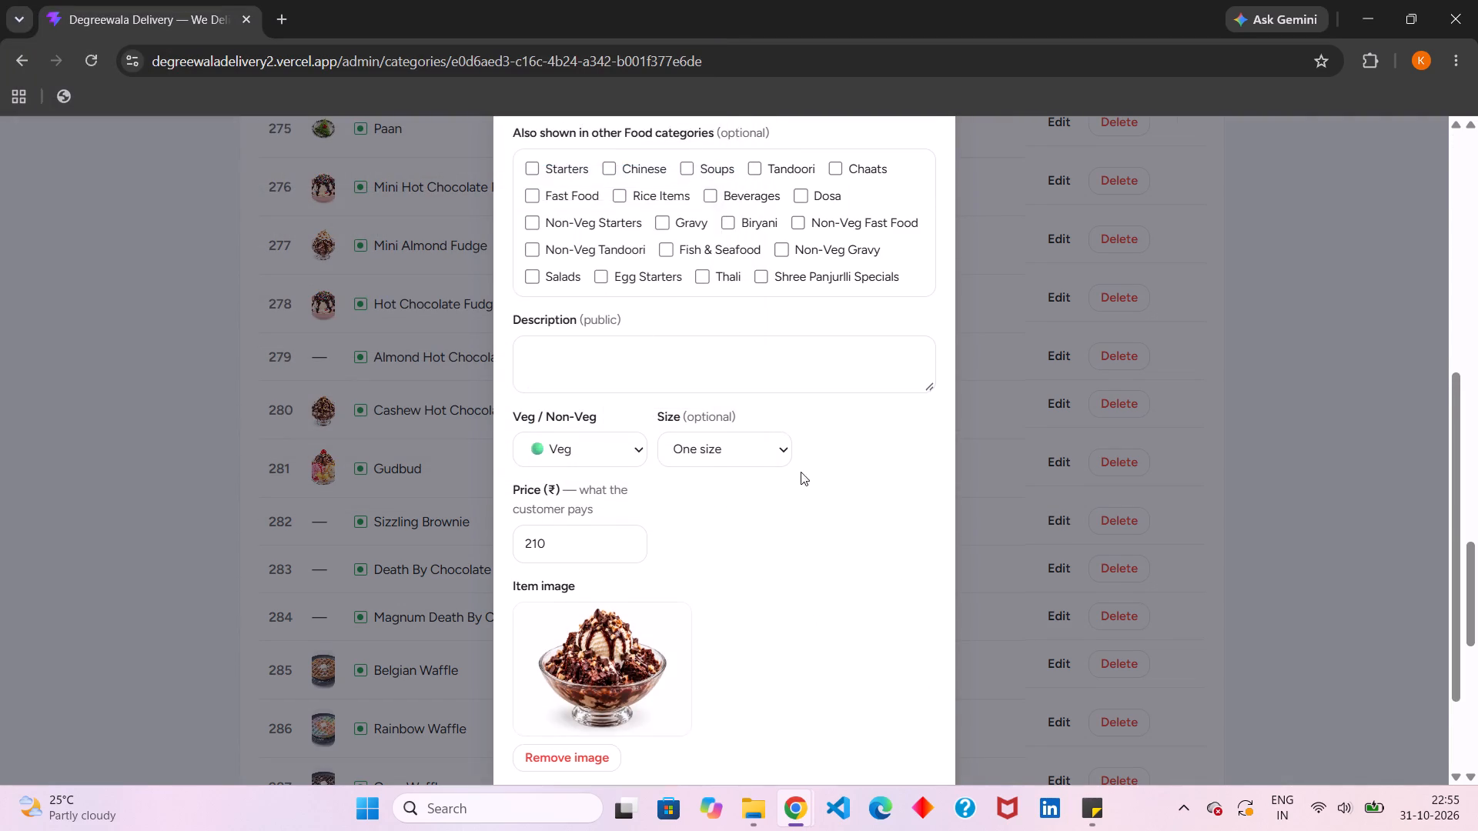
scroll(801, 472, down, 5)
click(884, 708)
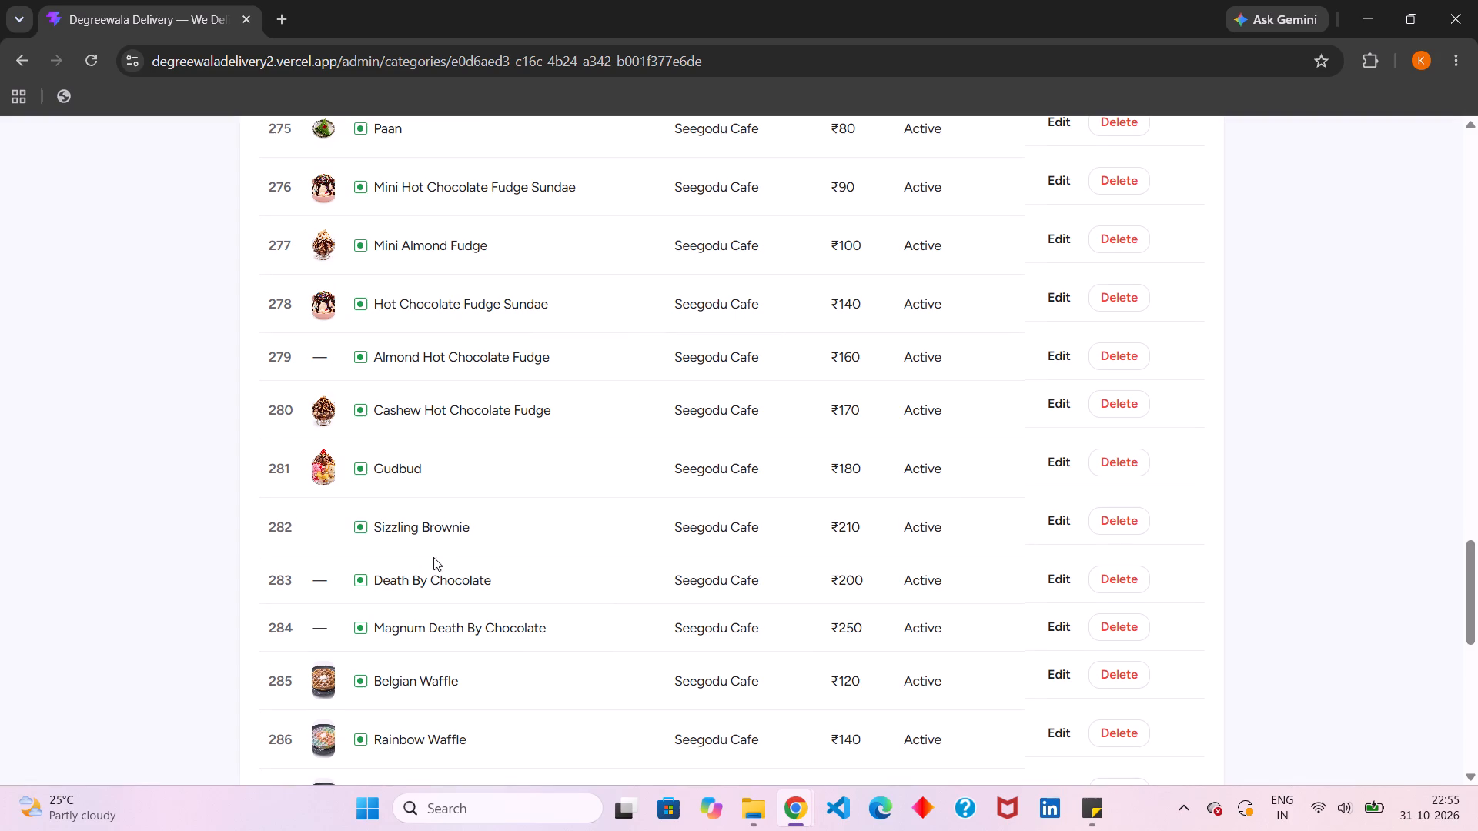
Edit Seegodu Cafe's Death By Chocolate to use the picture found by searching Downloads for "deathby" rather than the copied item name, and save it.
drag(525, 582, 380, 589)
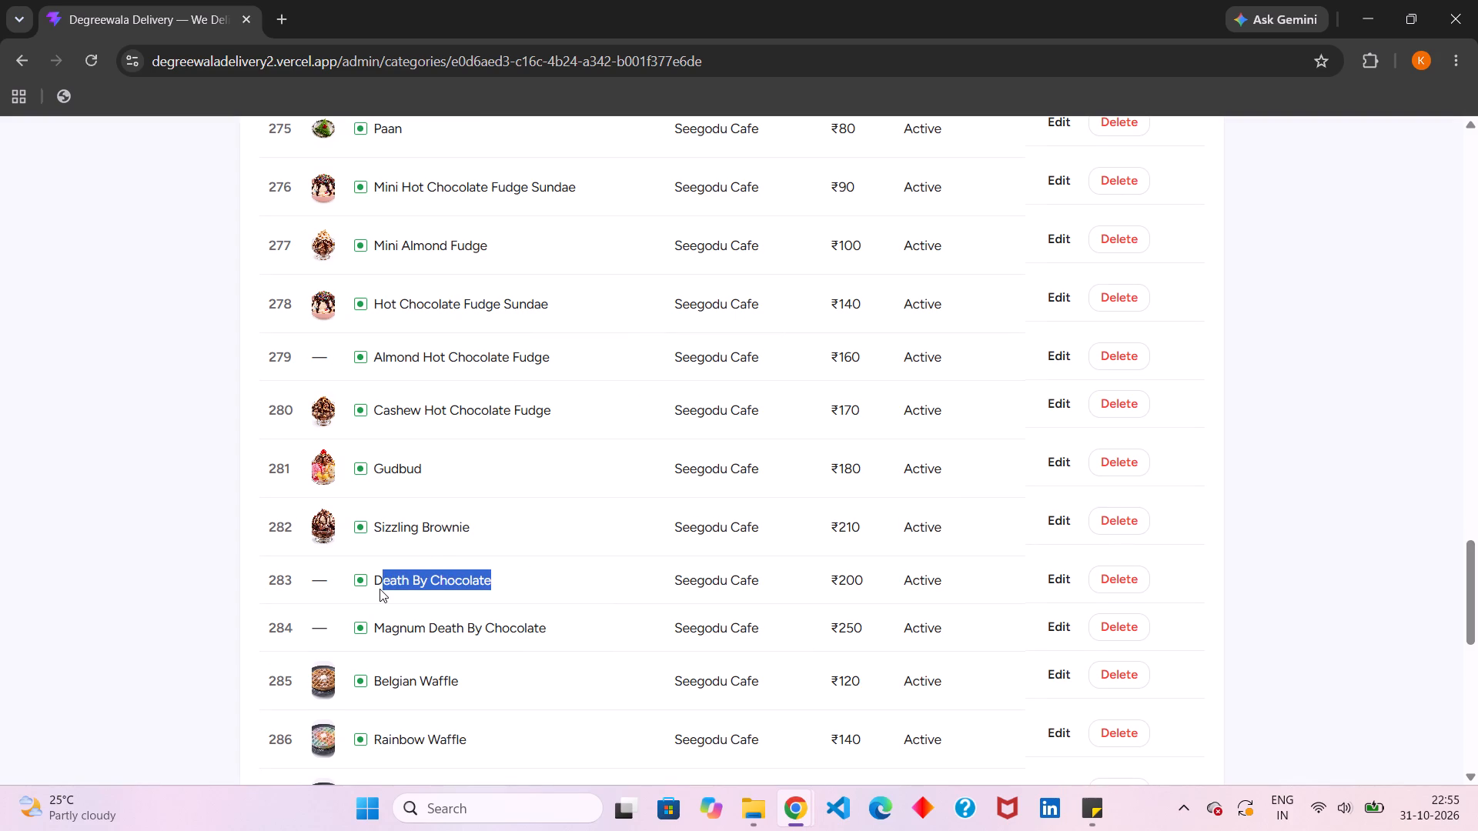
drag(373, 579, 505, 592)
key(ctrl+c)
click(1050, 579)
scroll(585, 444, down, 7)
click(593, 614)
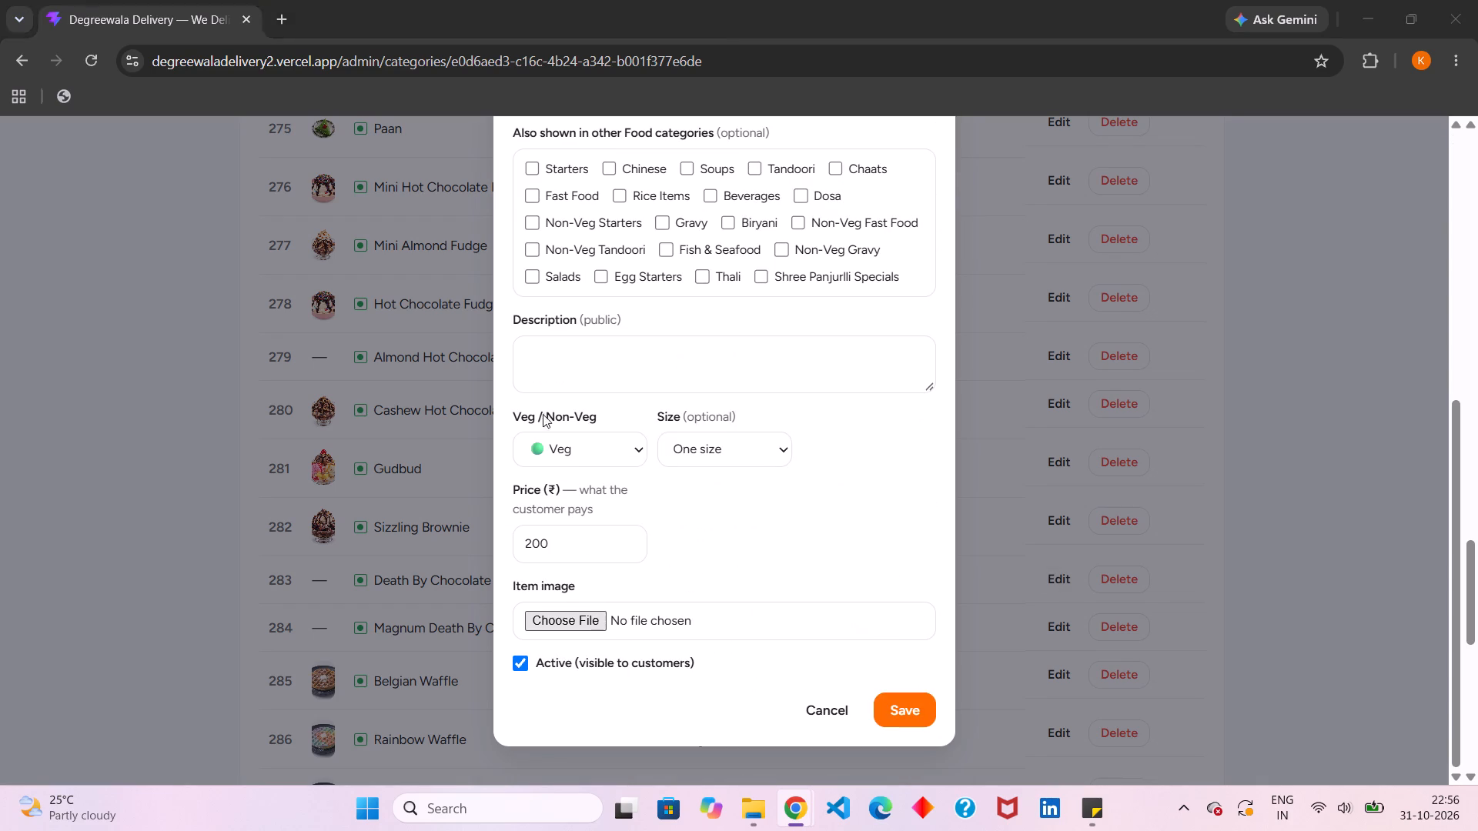
click(625, 51)
key(ctrl+v)
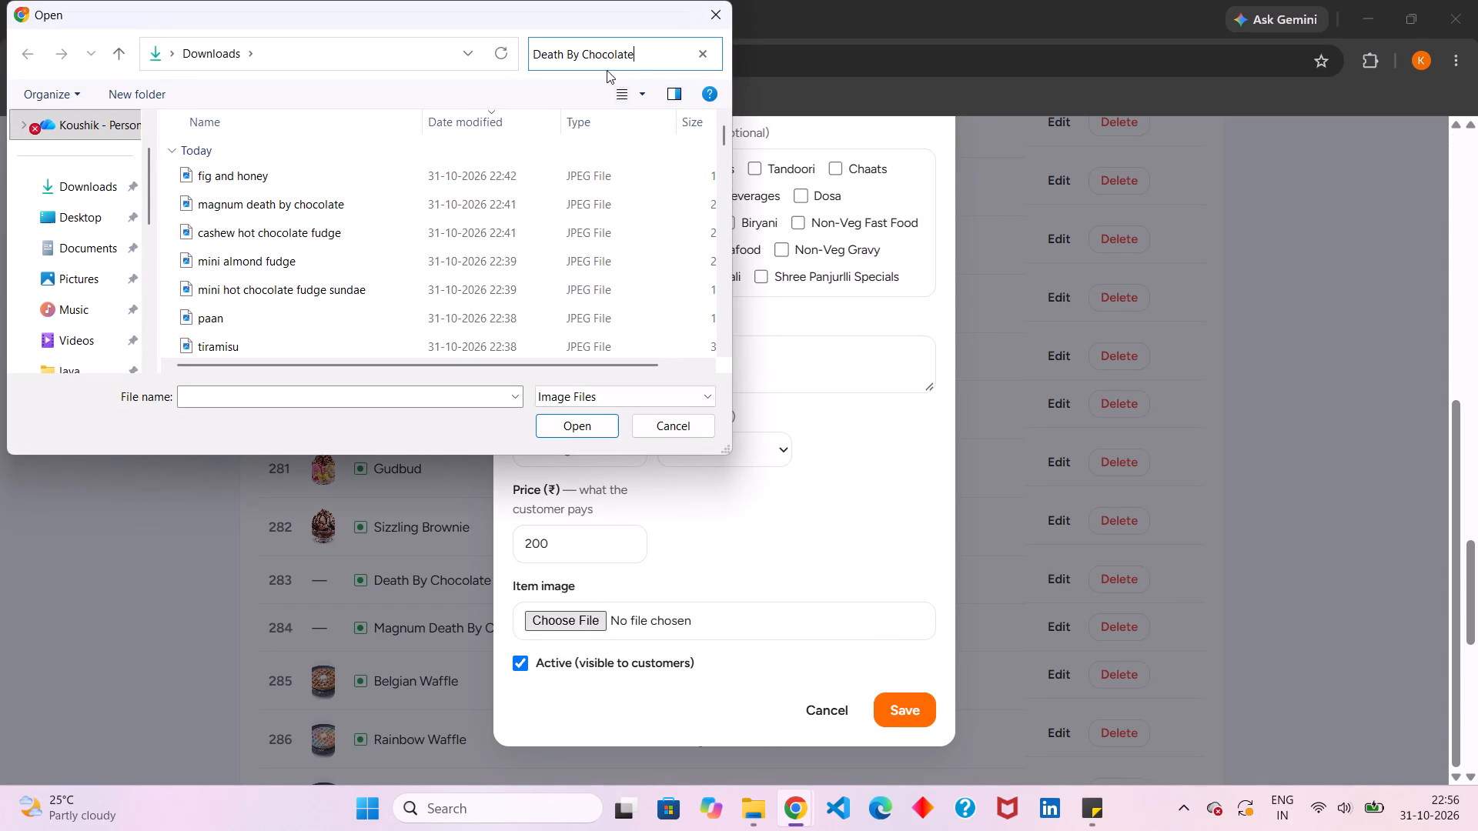
click(358, 168)
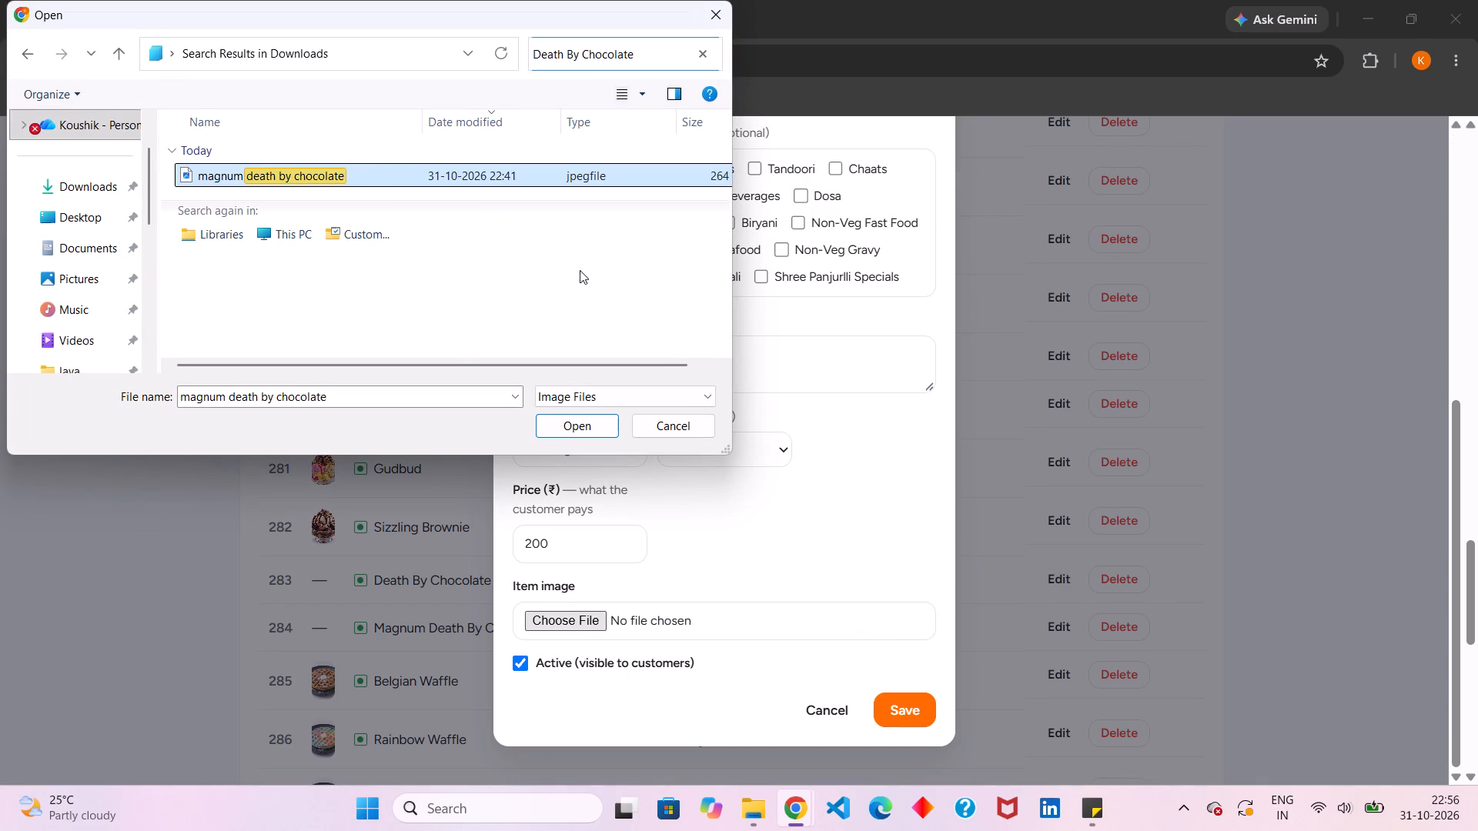
drag(645, 60, 528, 59)
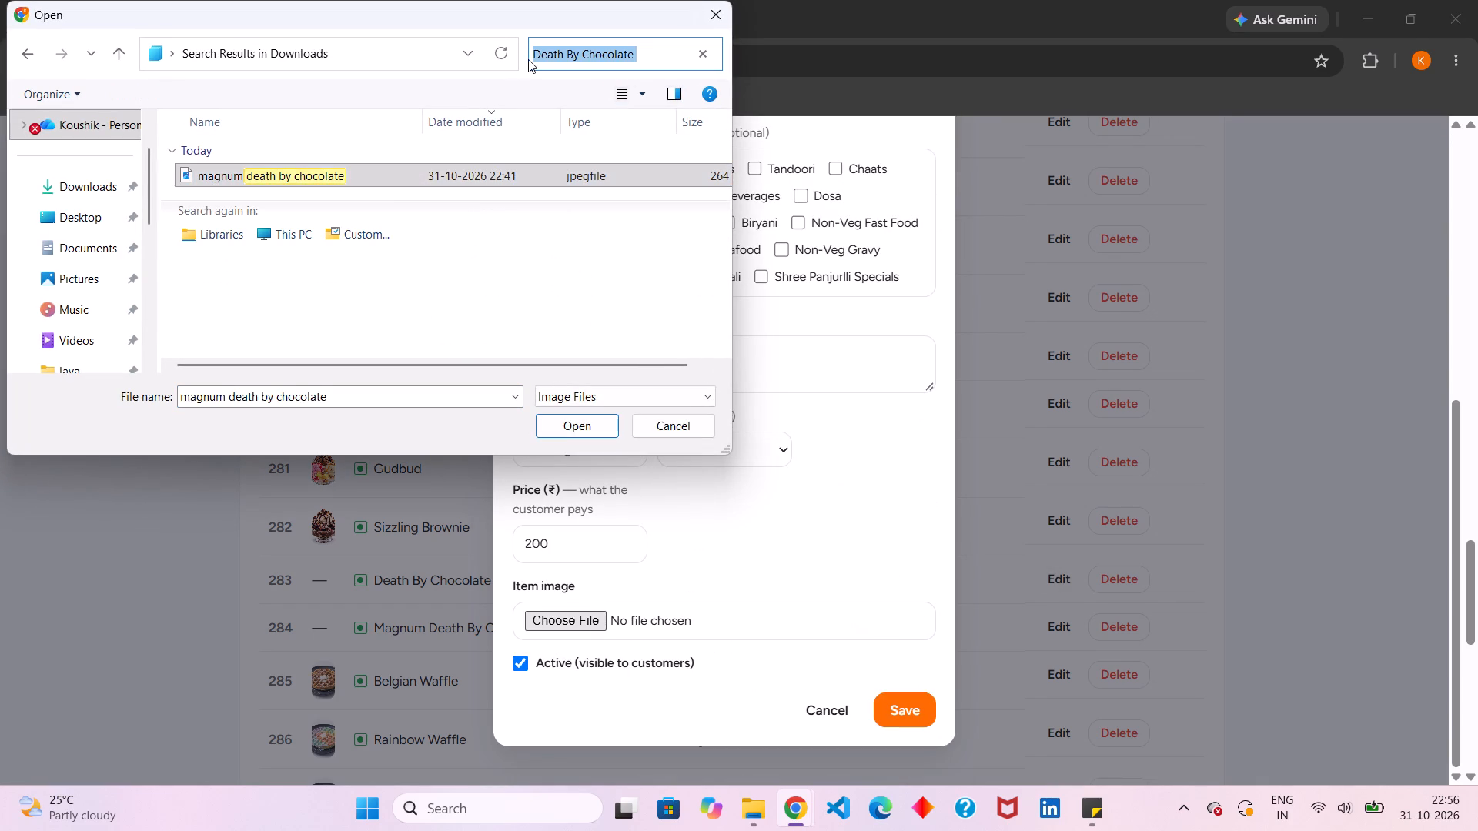
key(BackSpace)
text(deathby)
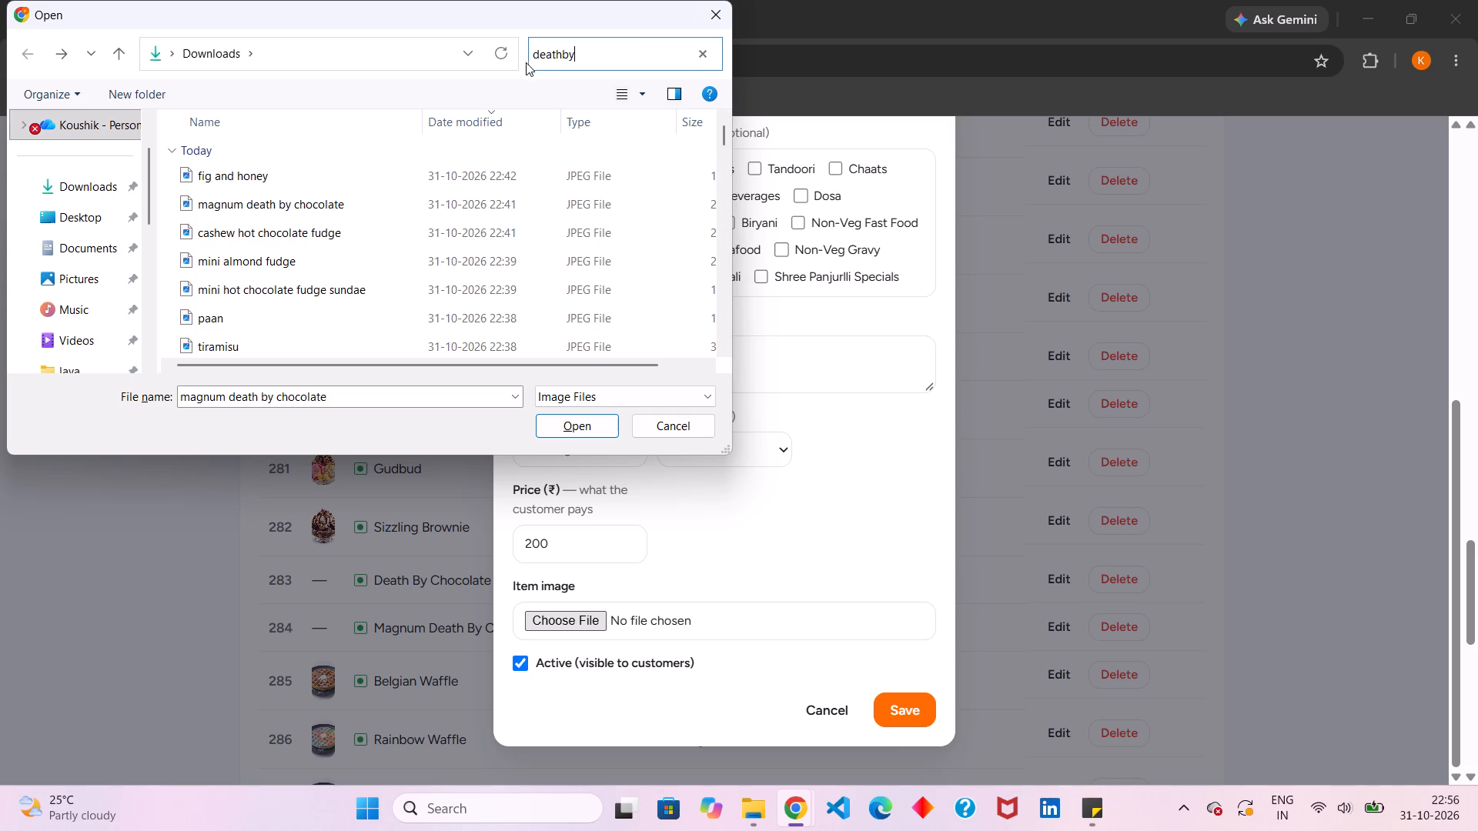
double_click(303, 176)
scroll(891, 479, down, 6)
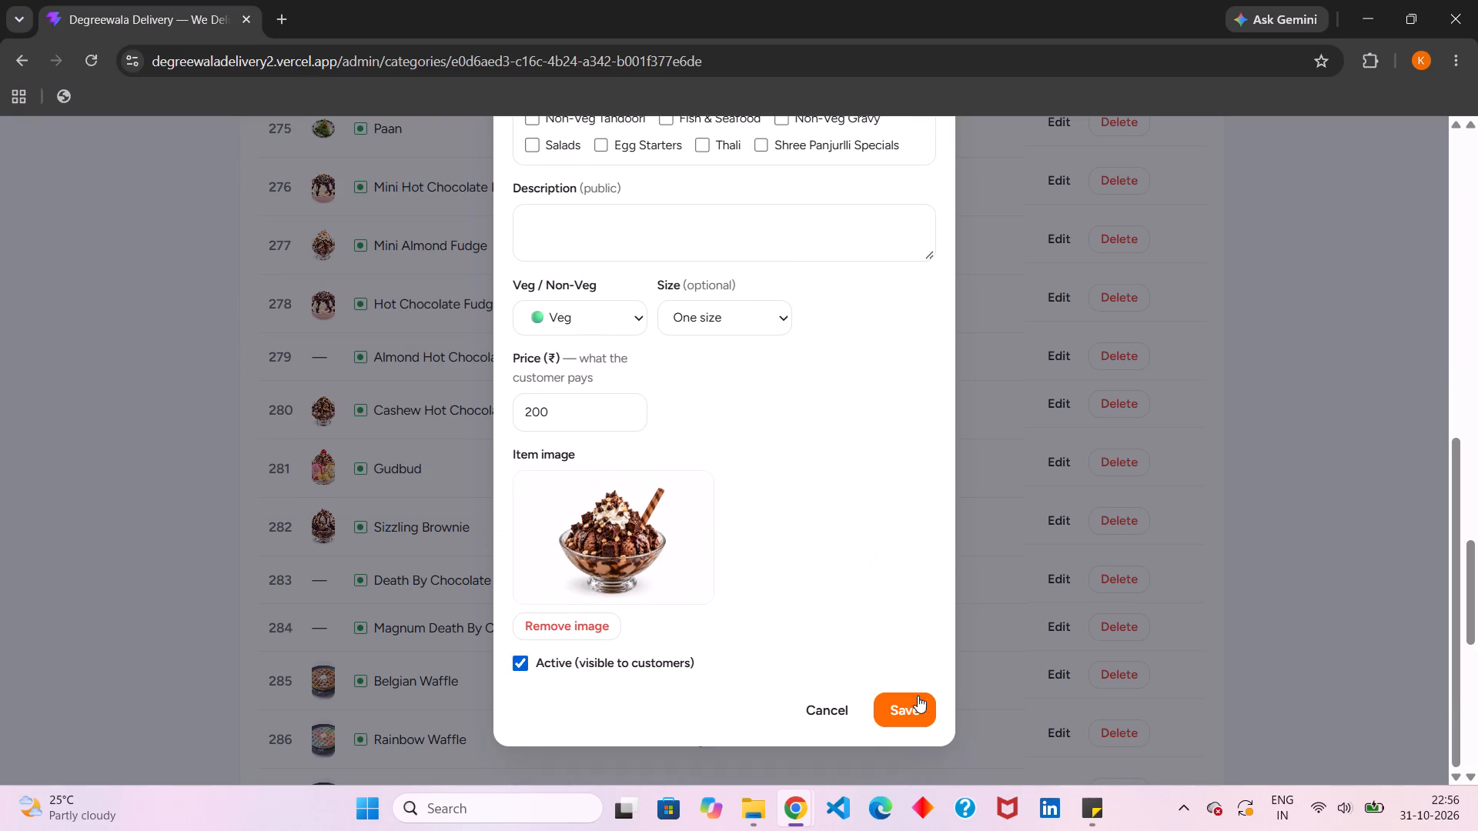
click(917, 716)
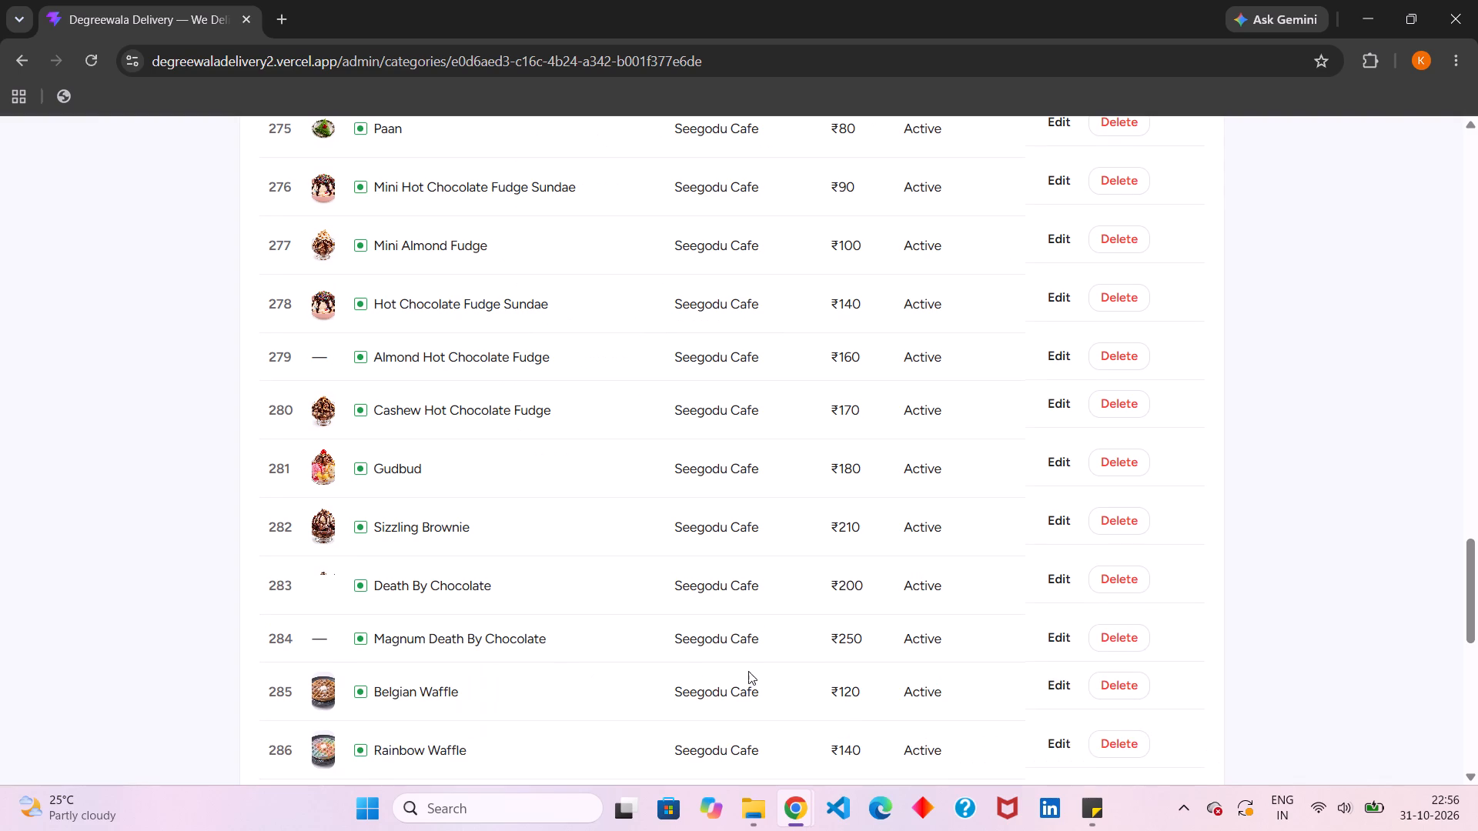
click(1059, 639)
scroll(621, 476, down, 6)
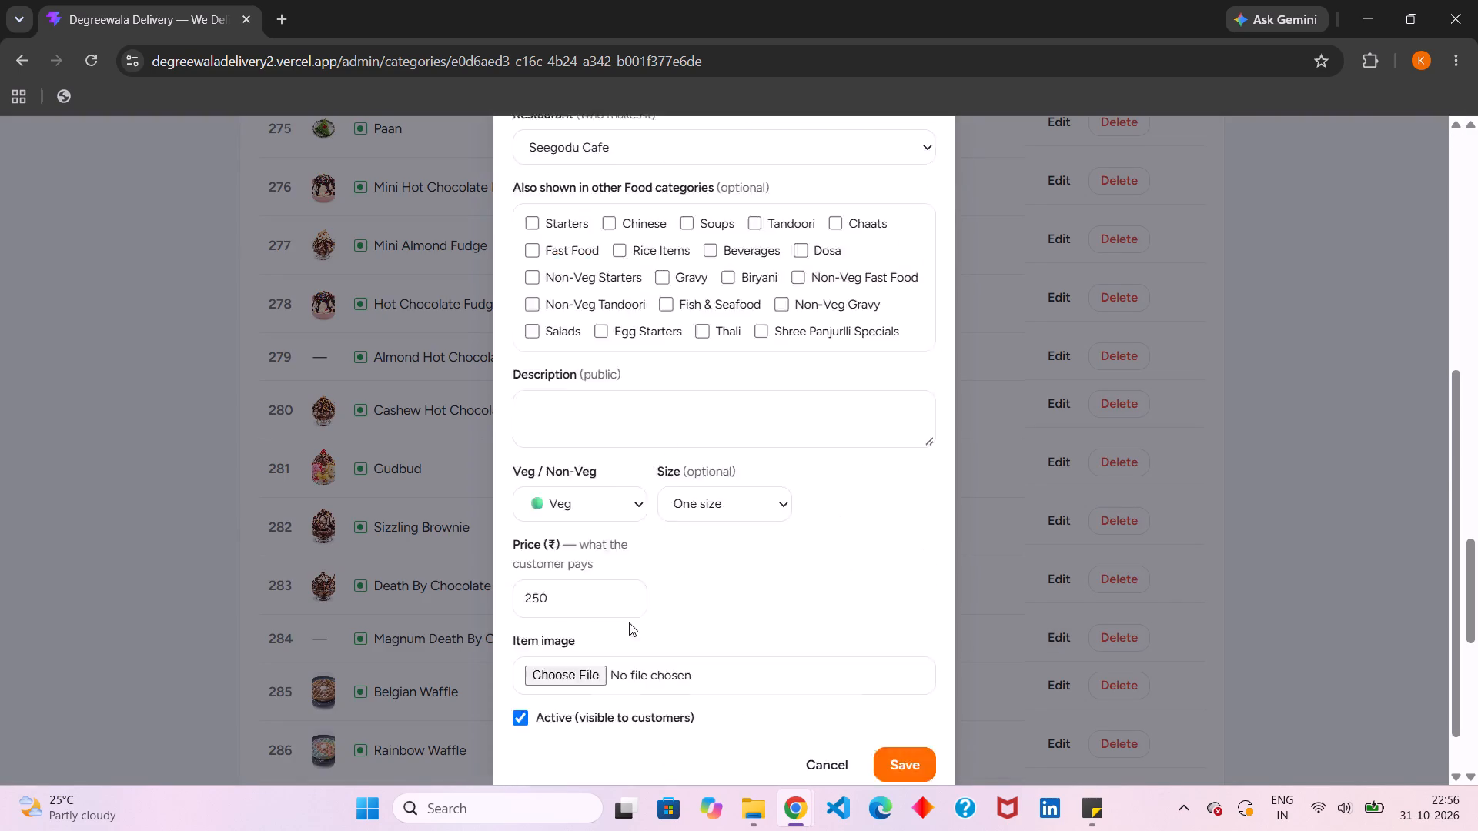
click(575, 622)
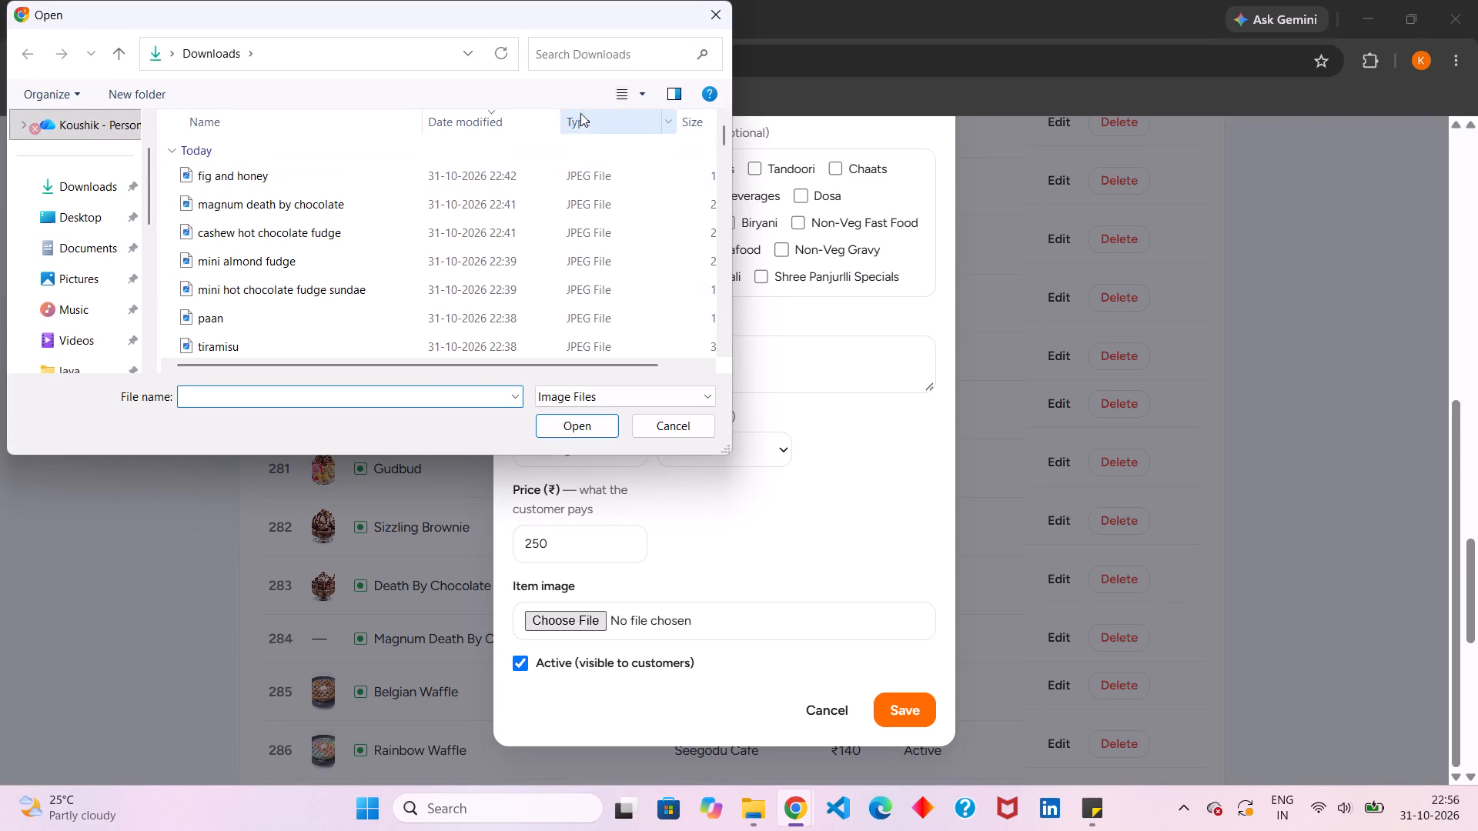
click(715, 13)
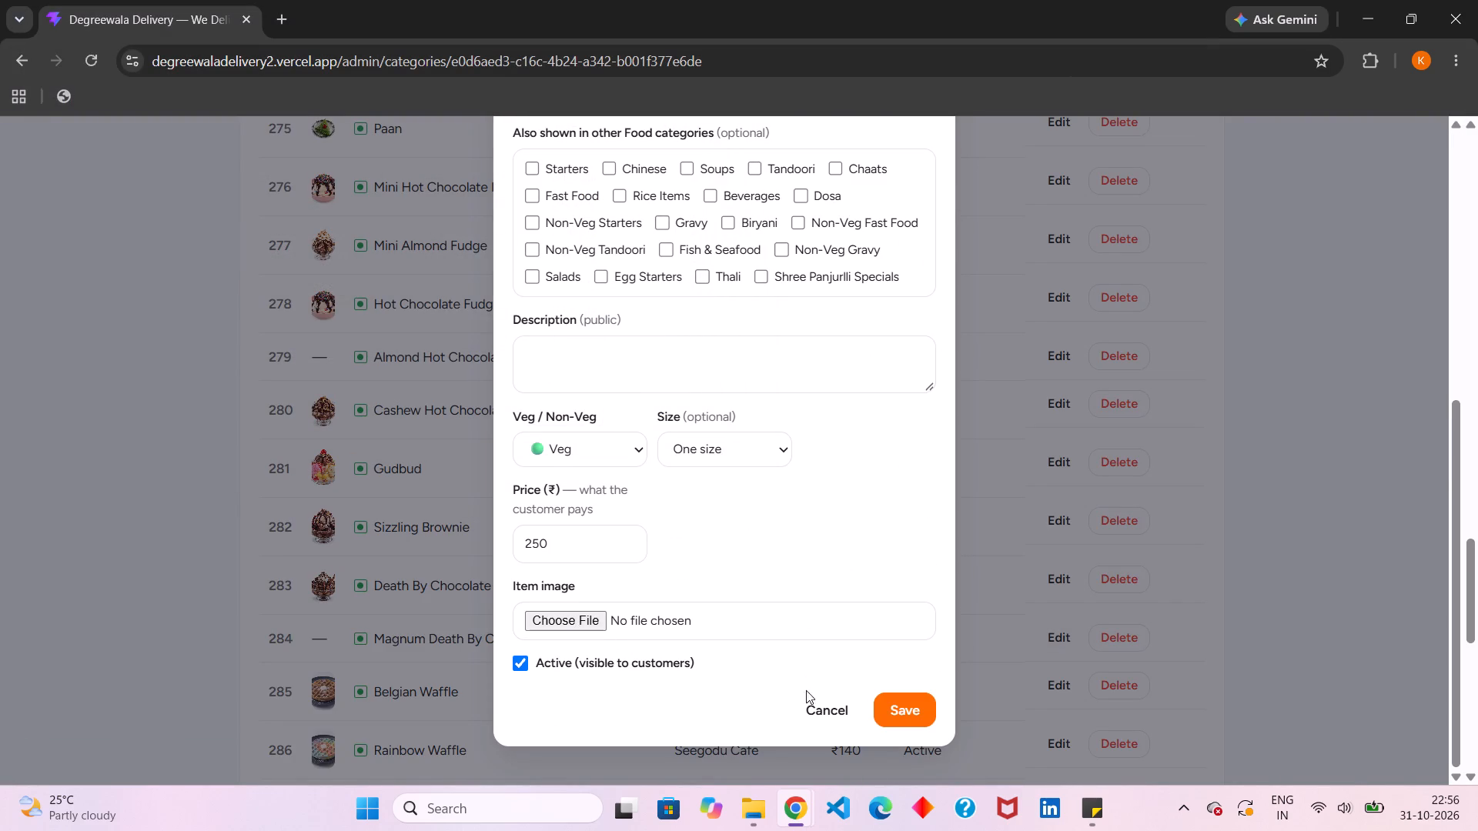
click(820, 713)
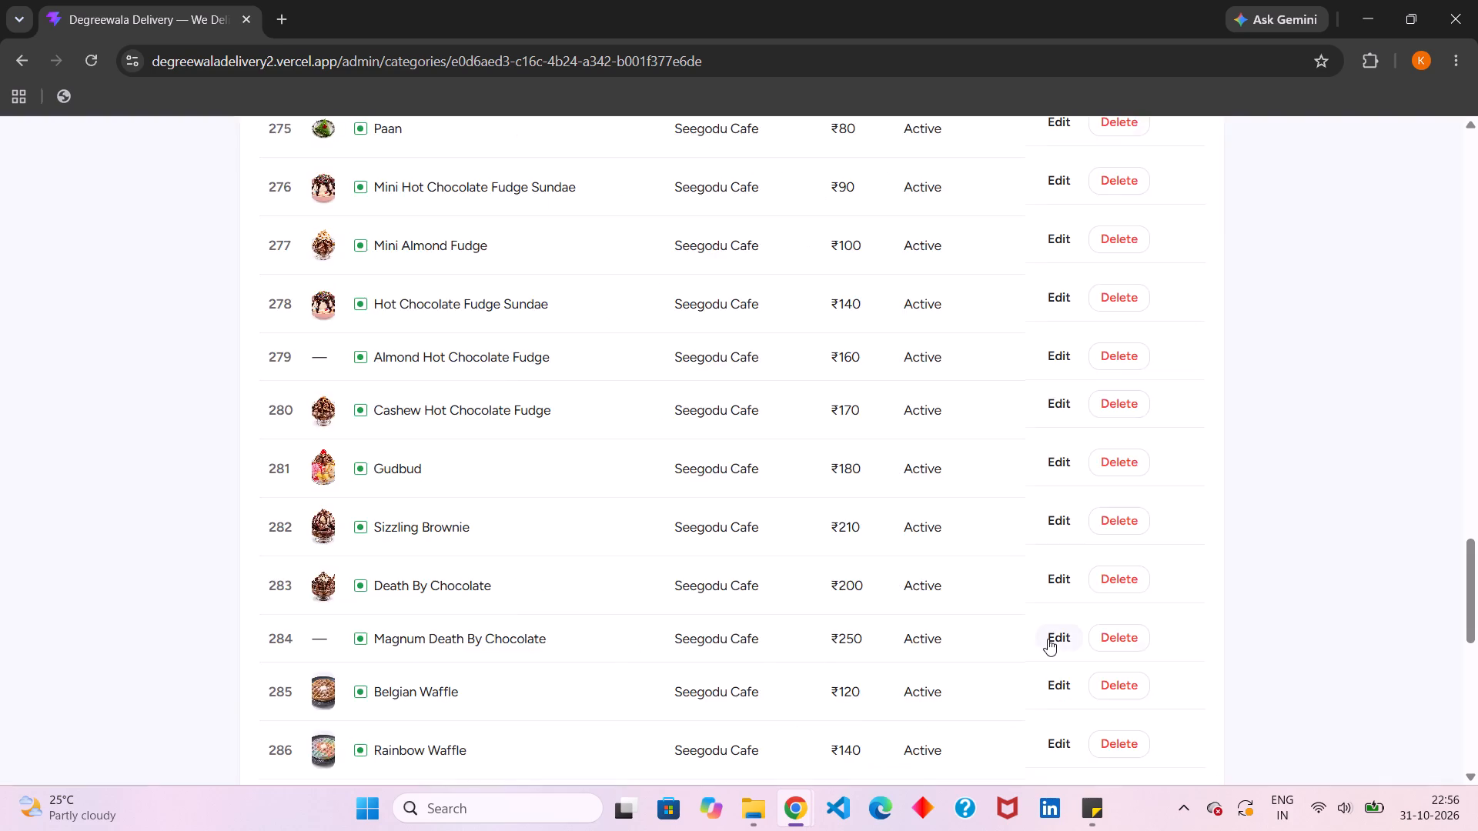
Edit Magnum Death By Chocolate to use the magnum death by chocolate picture, found by searching Downloads for "magnum", and save it.
click(1048, 639)
scroll(722, 516, down, 7)
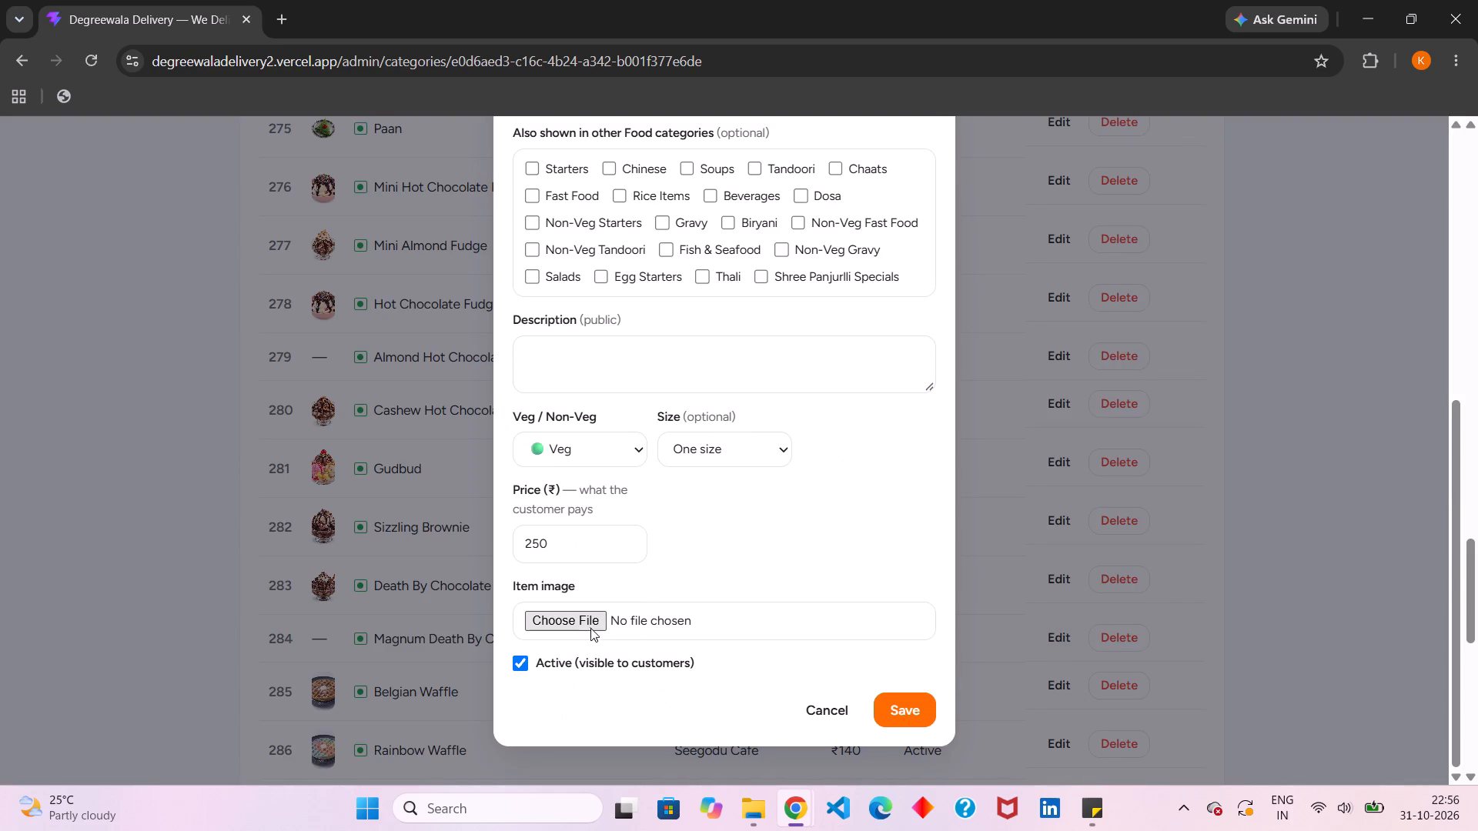
click(584, 623)
click(590, 52)
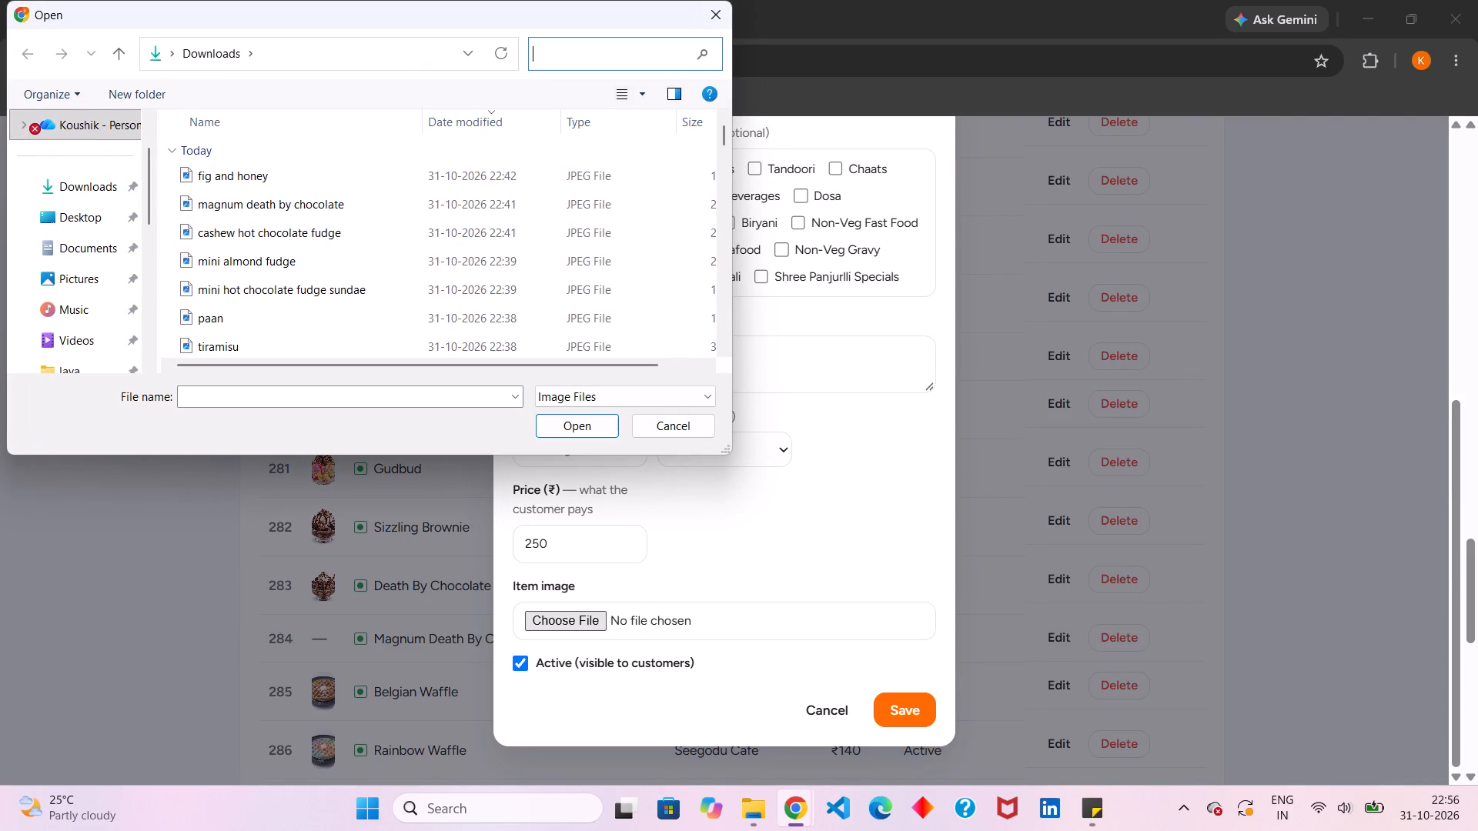
text(magnum)
double_click(363, 172)
scroll(858, 390, down, 7)
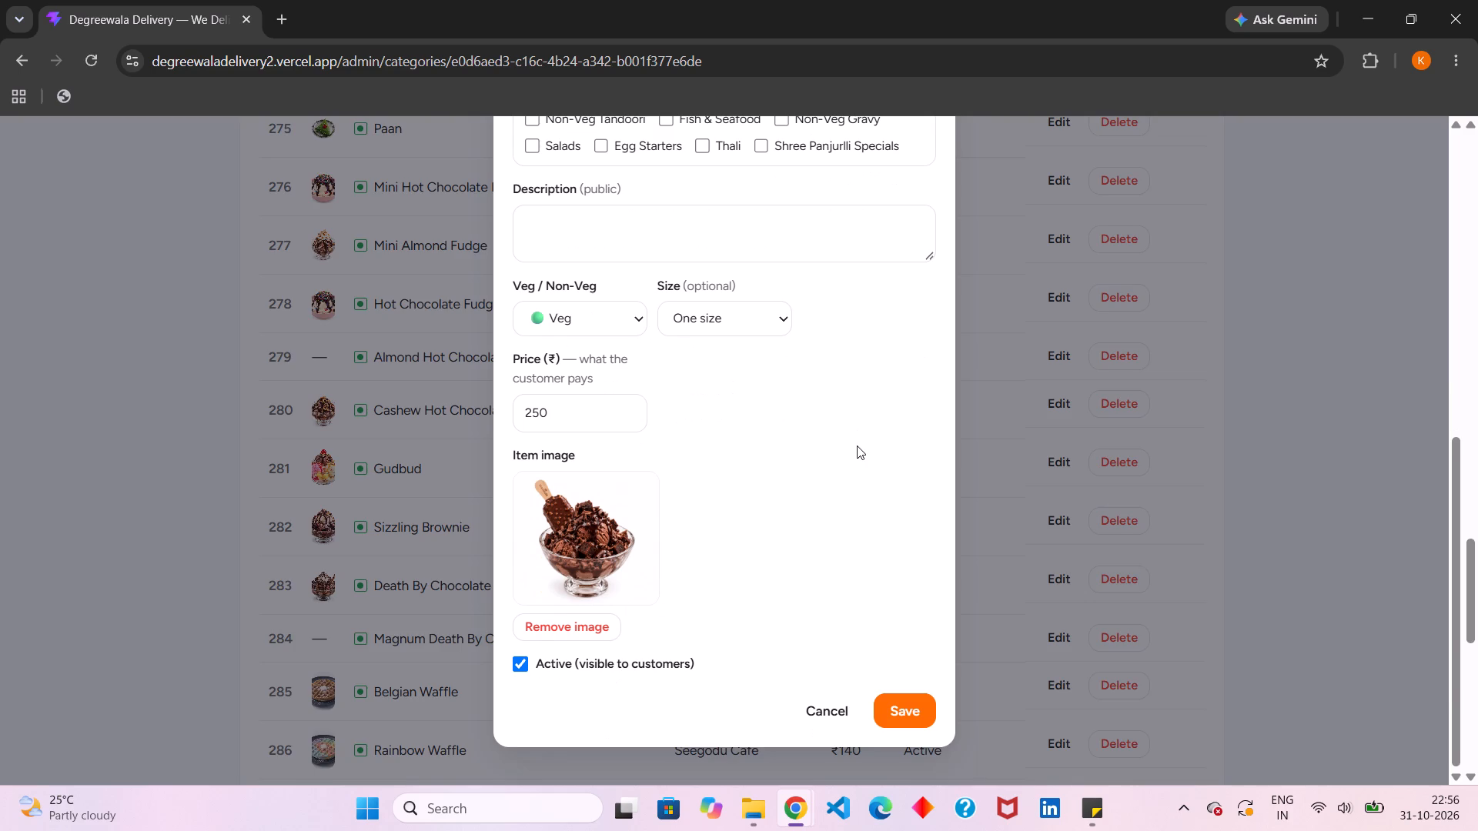
scroll(848, 456, down, 3)
click(890, 716)
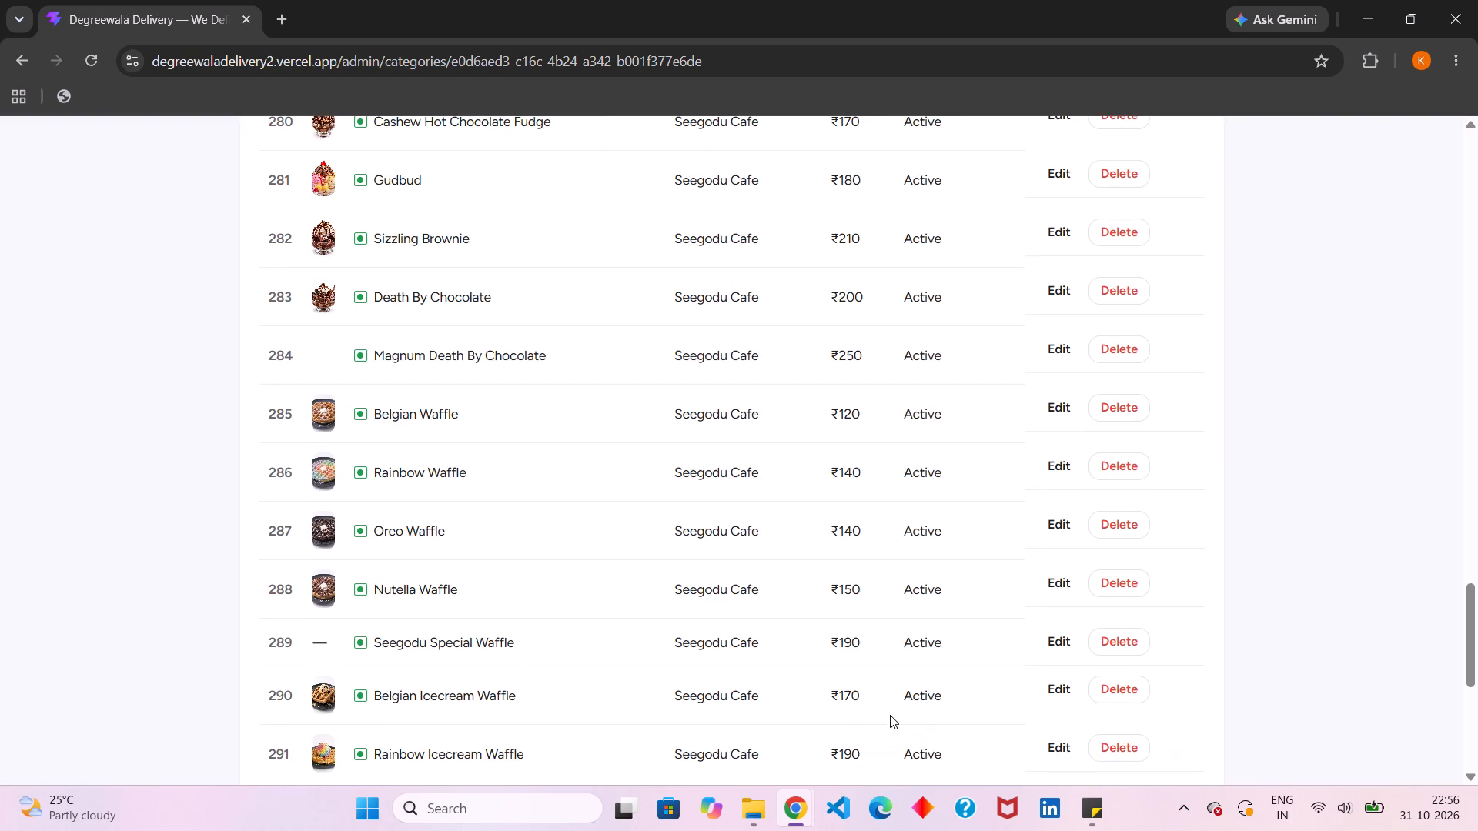
Review the dessert items of IKAH, Cafe Coffee Bee and Seegodu Cafe for any still missing a picture.
scroll(521, 588, up, 8)
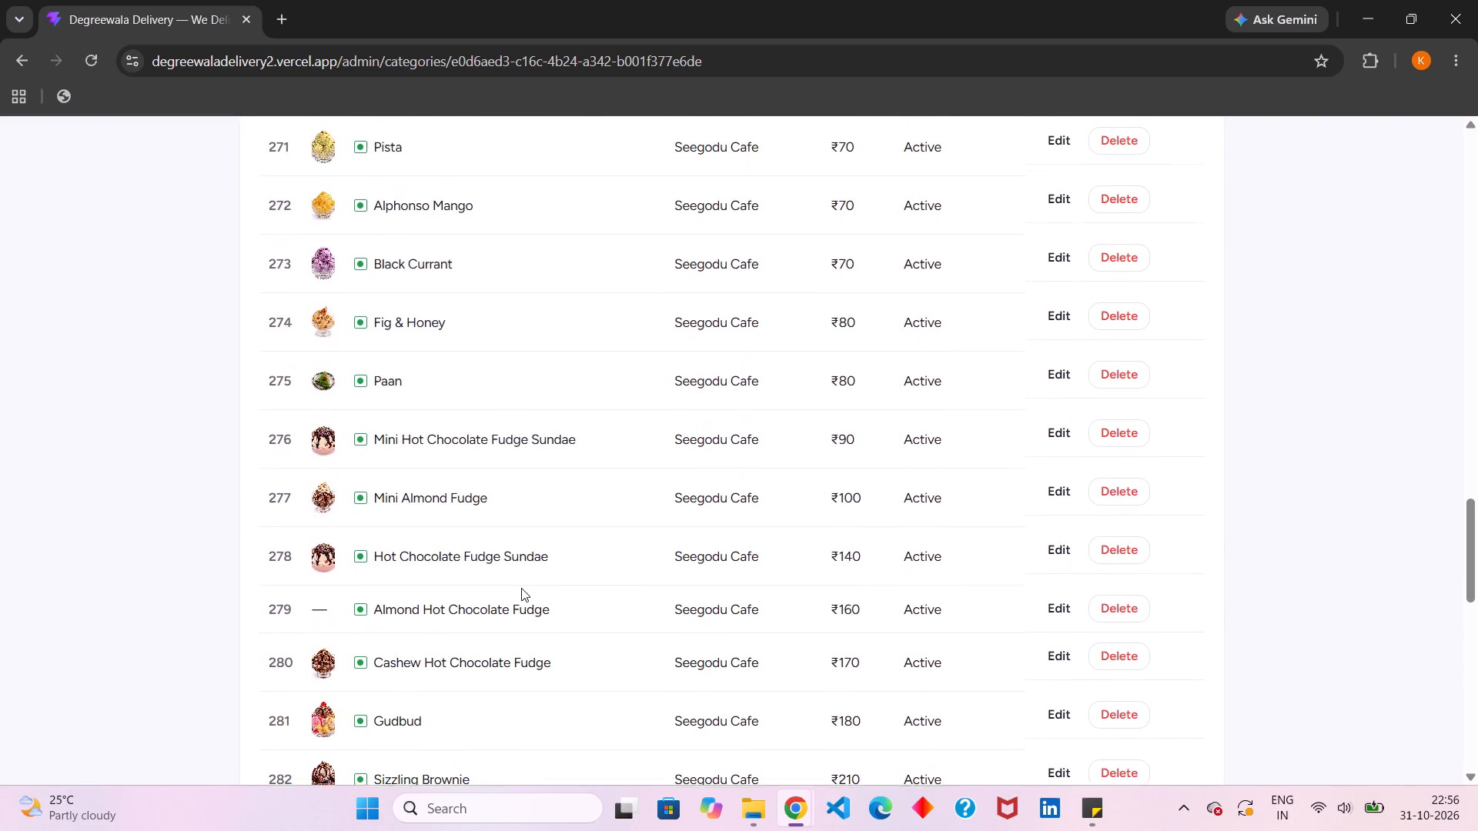
scroll(521, 588, up, 15)
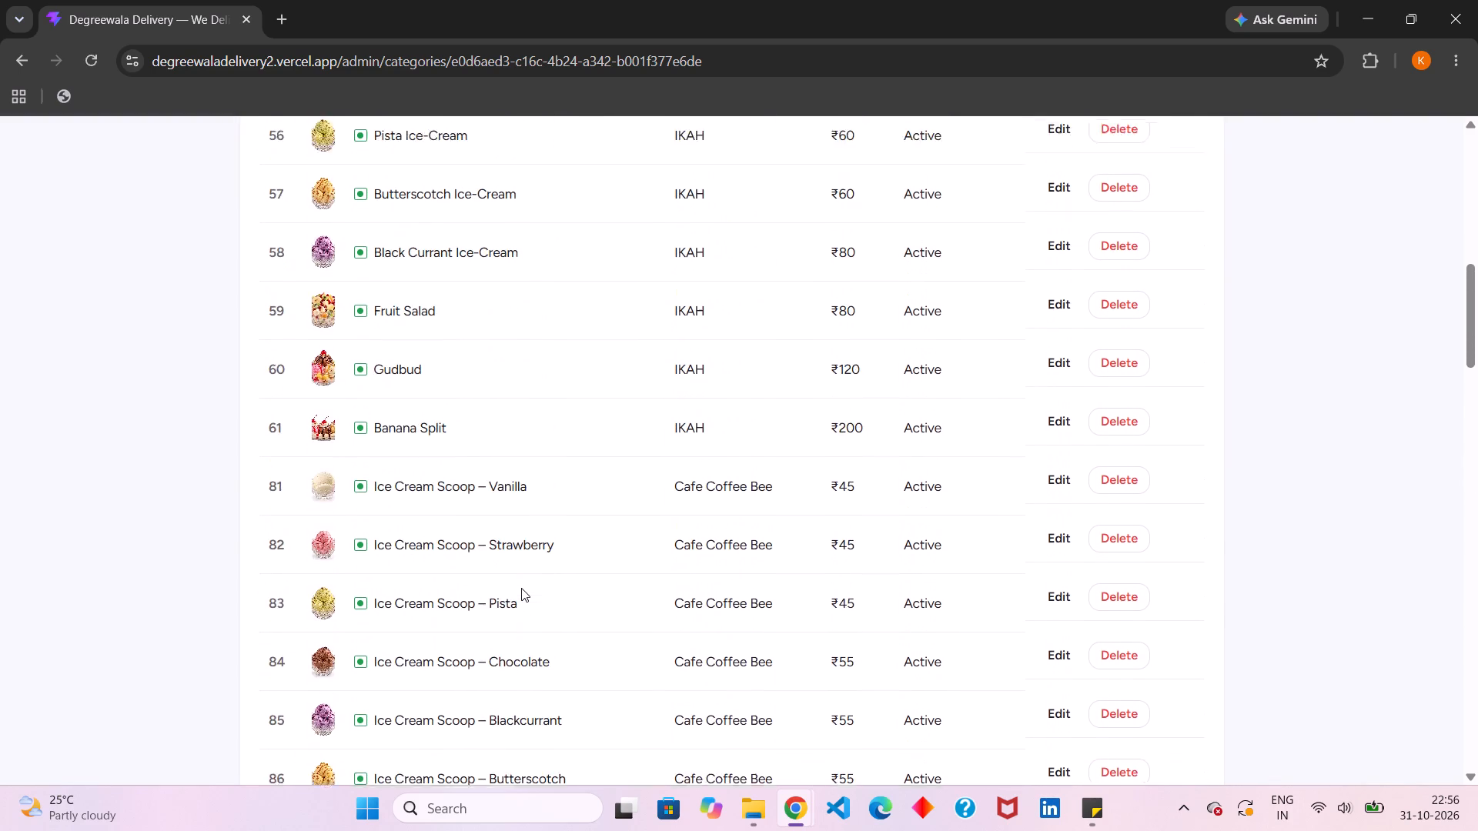
scroll(521, 588, up, 7)
scroll(521, 588, down, 12)
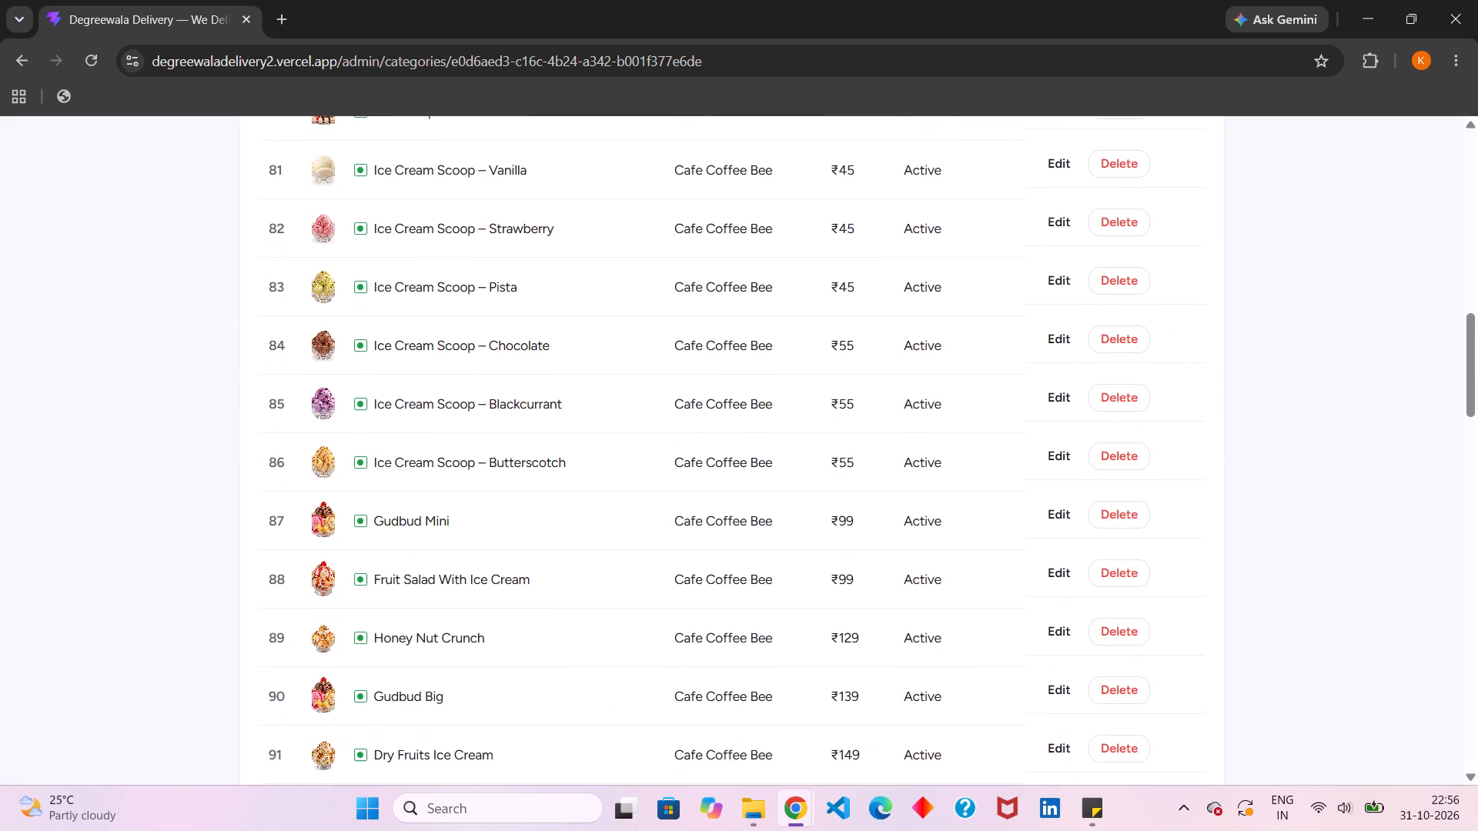
scroll(521, 588, down, 6)
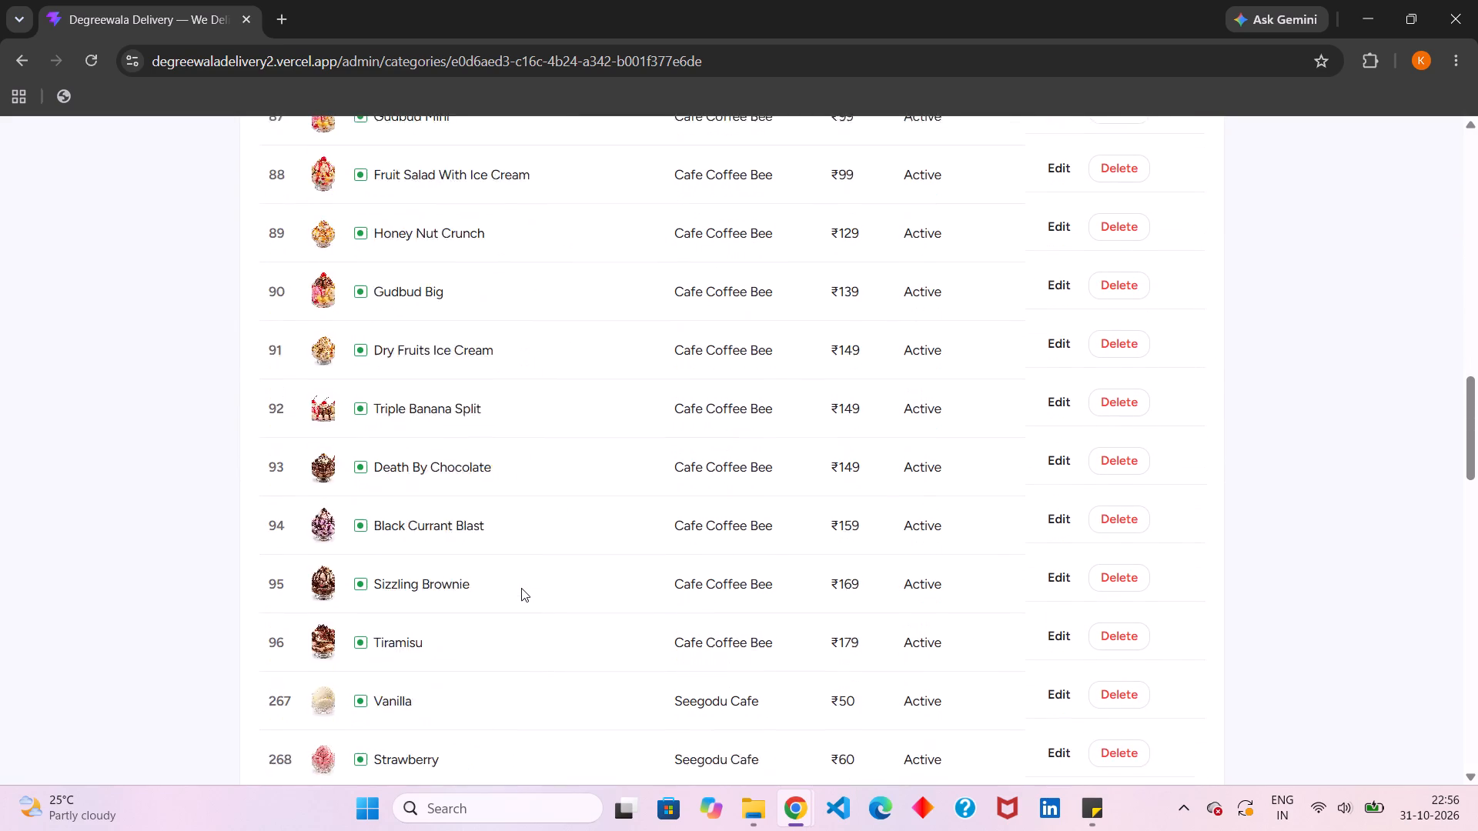
scroll(521, 588, down, 8)
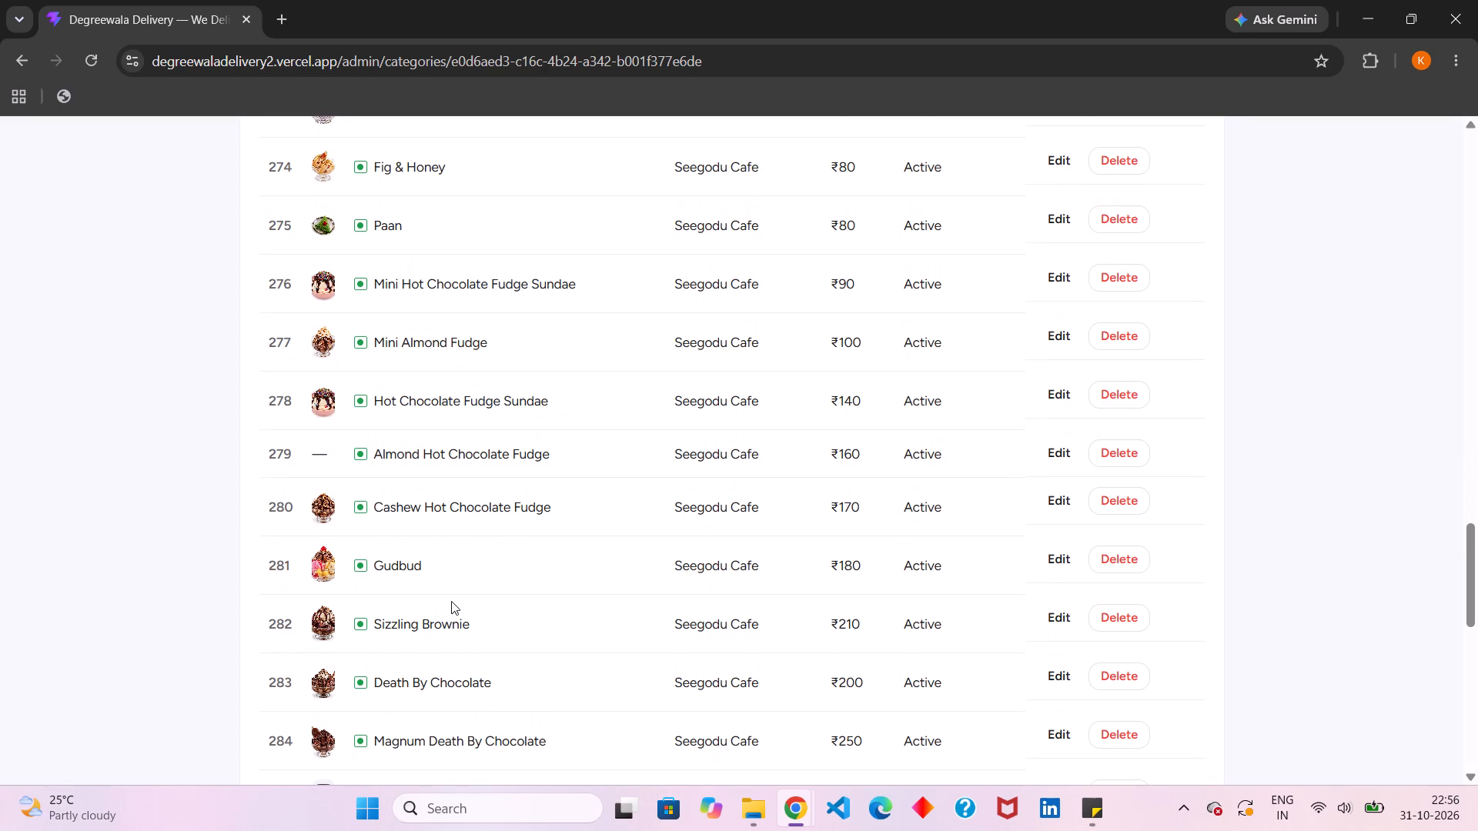
Switch to the sticky note of completed categories, add "(almond hot chocolate fudge)" after "deserts", and leave a blank line below it.
key(alt+Tab)
alt+click(947, 383)
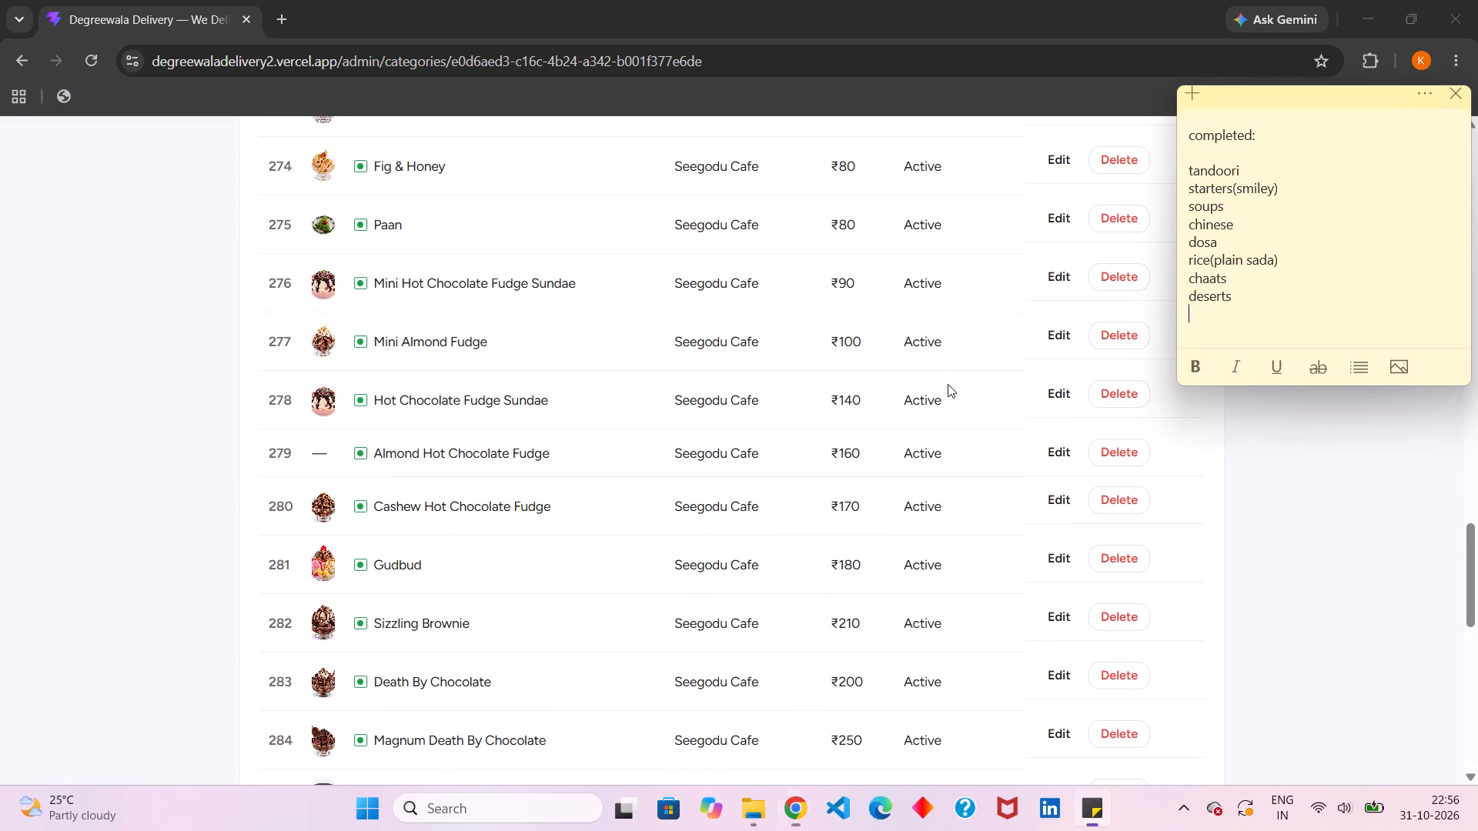
click(1241, 298)
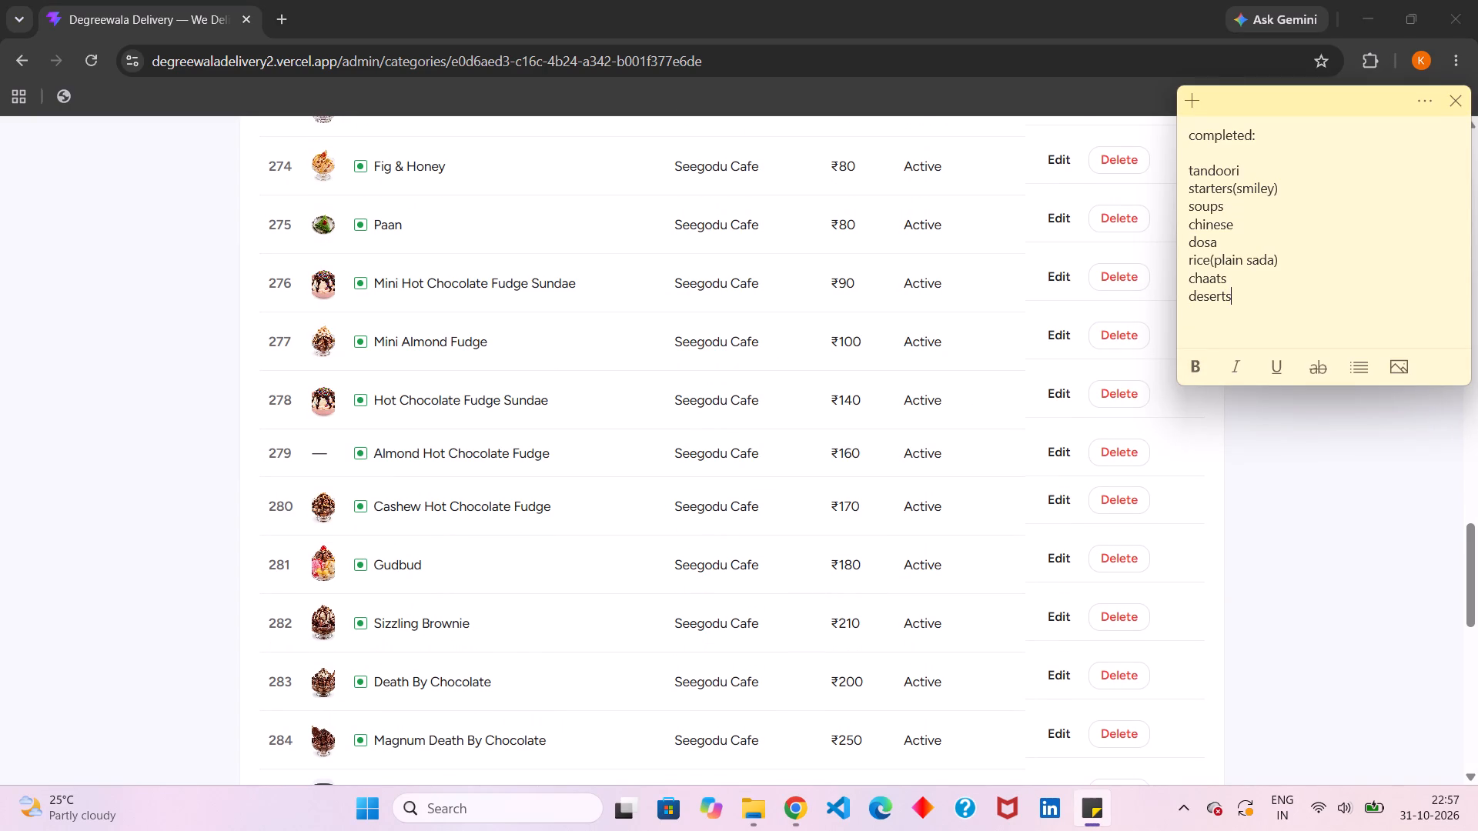
text(())
key(Left)
text(almond hot chos)
key(BackSpace)
text(colate fudge)
key(Down)
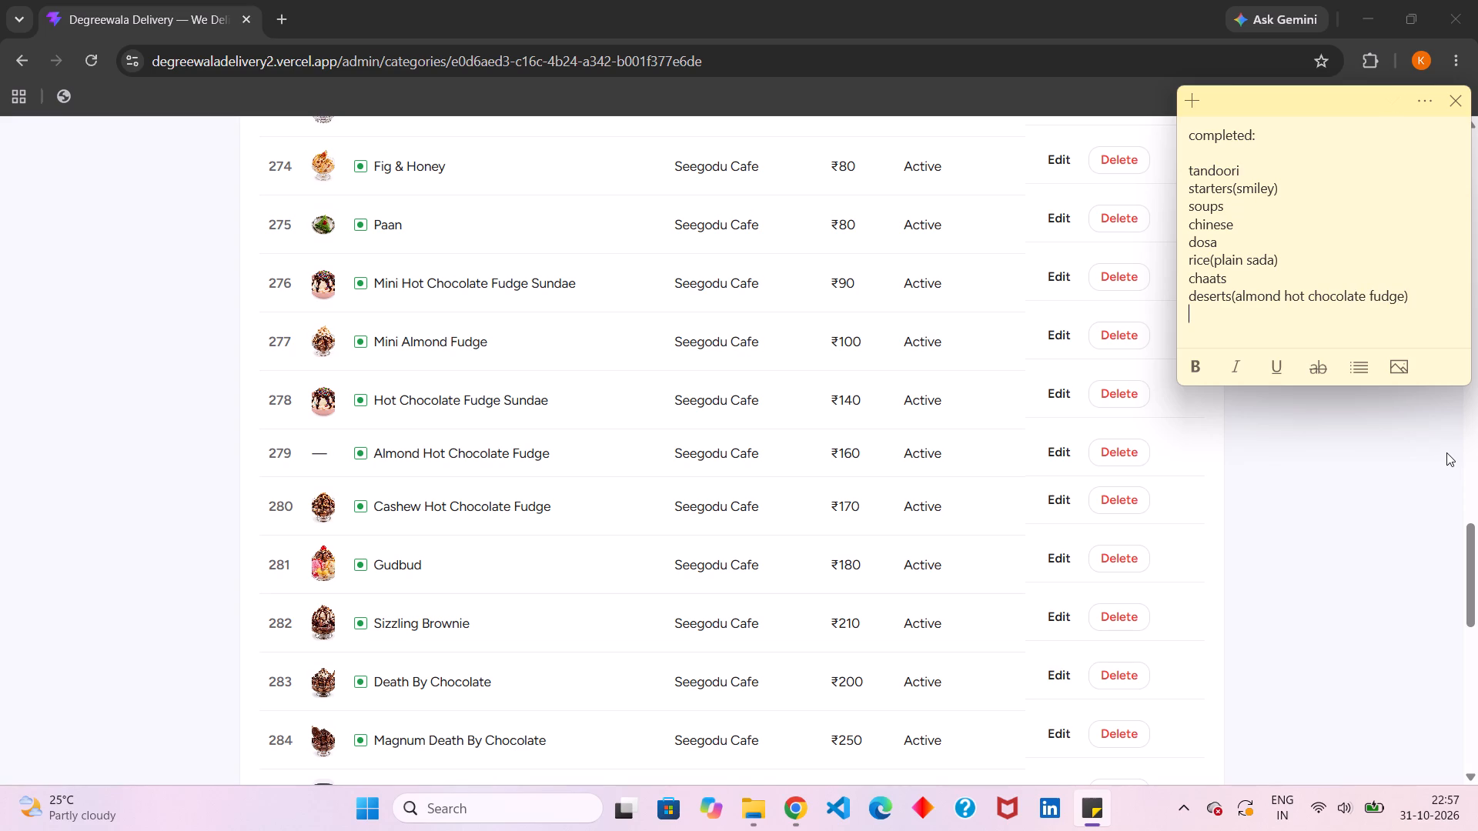
key(Down)
key(Down)
key(Down)
key(Down)
key(BackSpace)
key(Down)
key(Down)
key(Down)
key(Down)
key(Down)
key(Down)
key(Down)
key(Down)
key(Return)
Remove the blank line below the "deserts" entry in the sticky note.
key(BackSpace)
key(Down)
key(Down)
key(Down)
key(Down)
key(Down)
key(Down)
key(Down)
Switch back to the Desserts category in the browser and look through its items for any without a picture.
click(1339, 602)
scroll(1222, 596, down, 11)
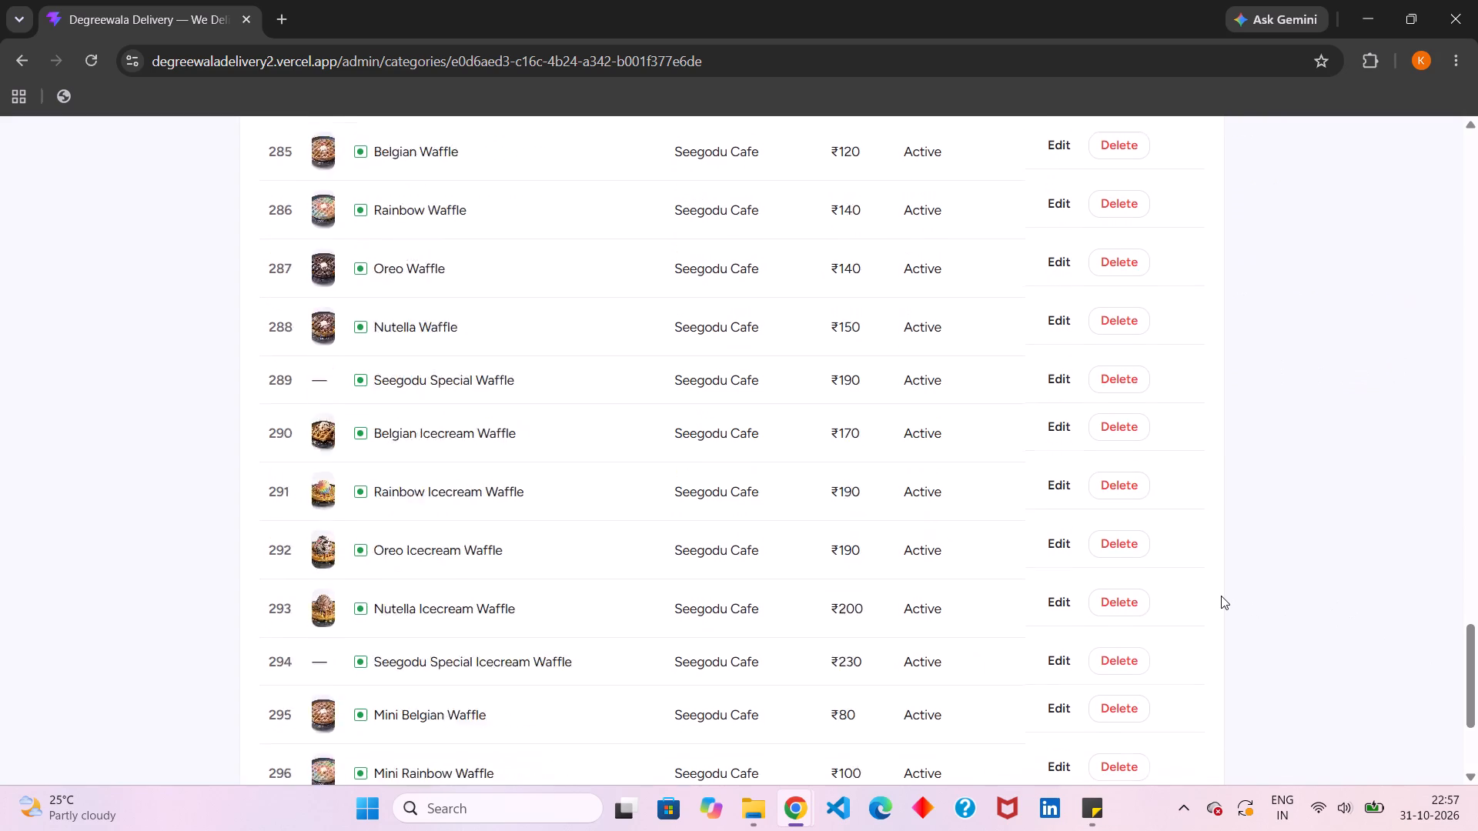
scroll(1221, 596, down, 7)
scroll(1221, 596, up, 10)
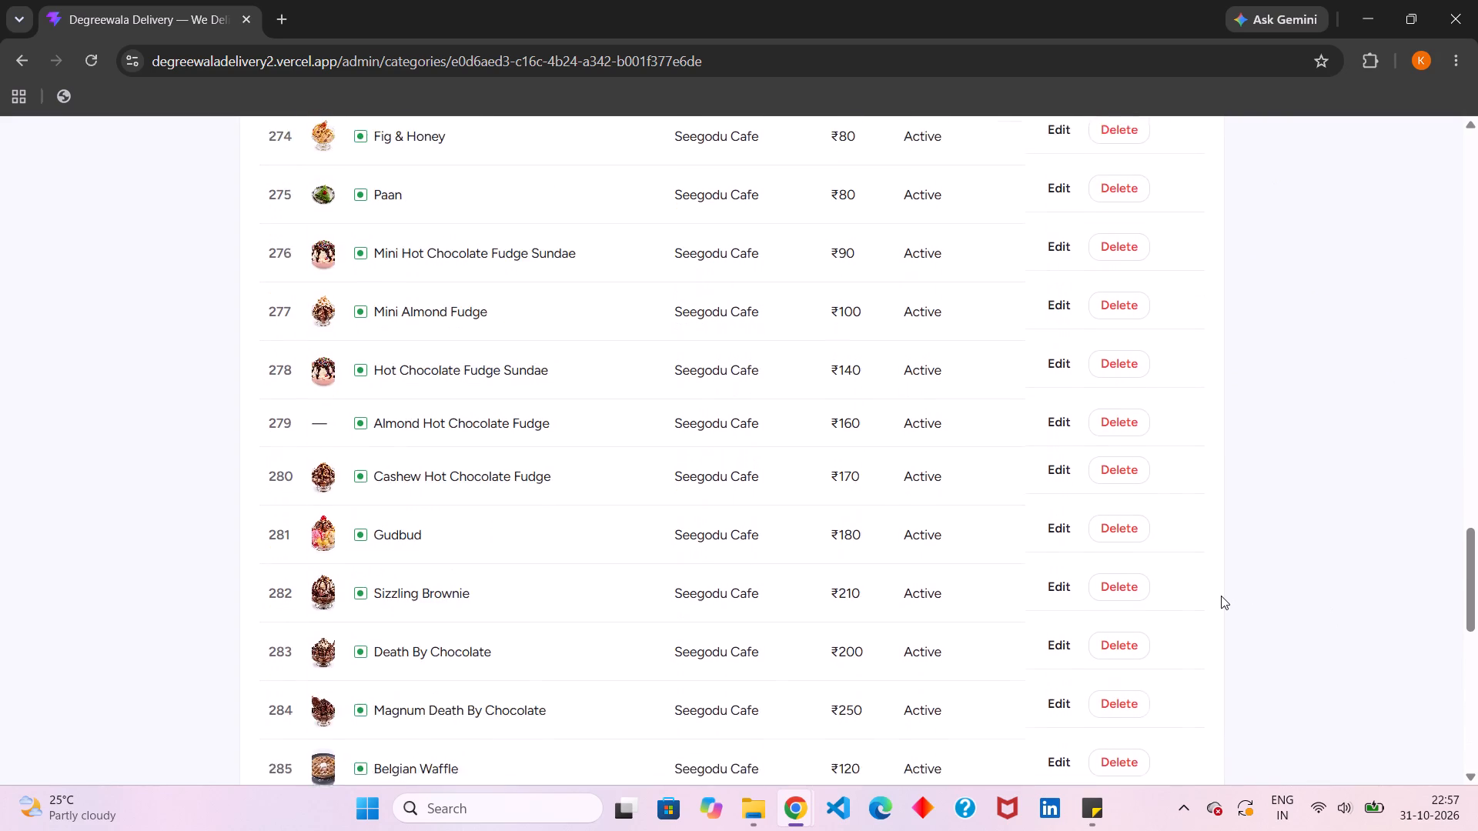
scroll(1221, 596, up, 18)
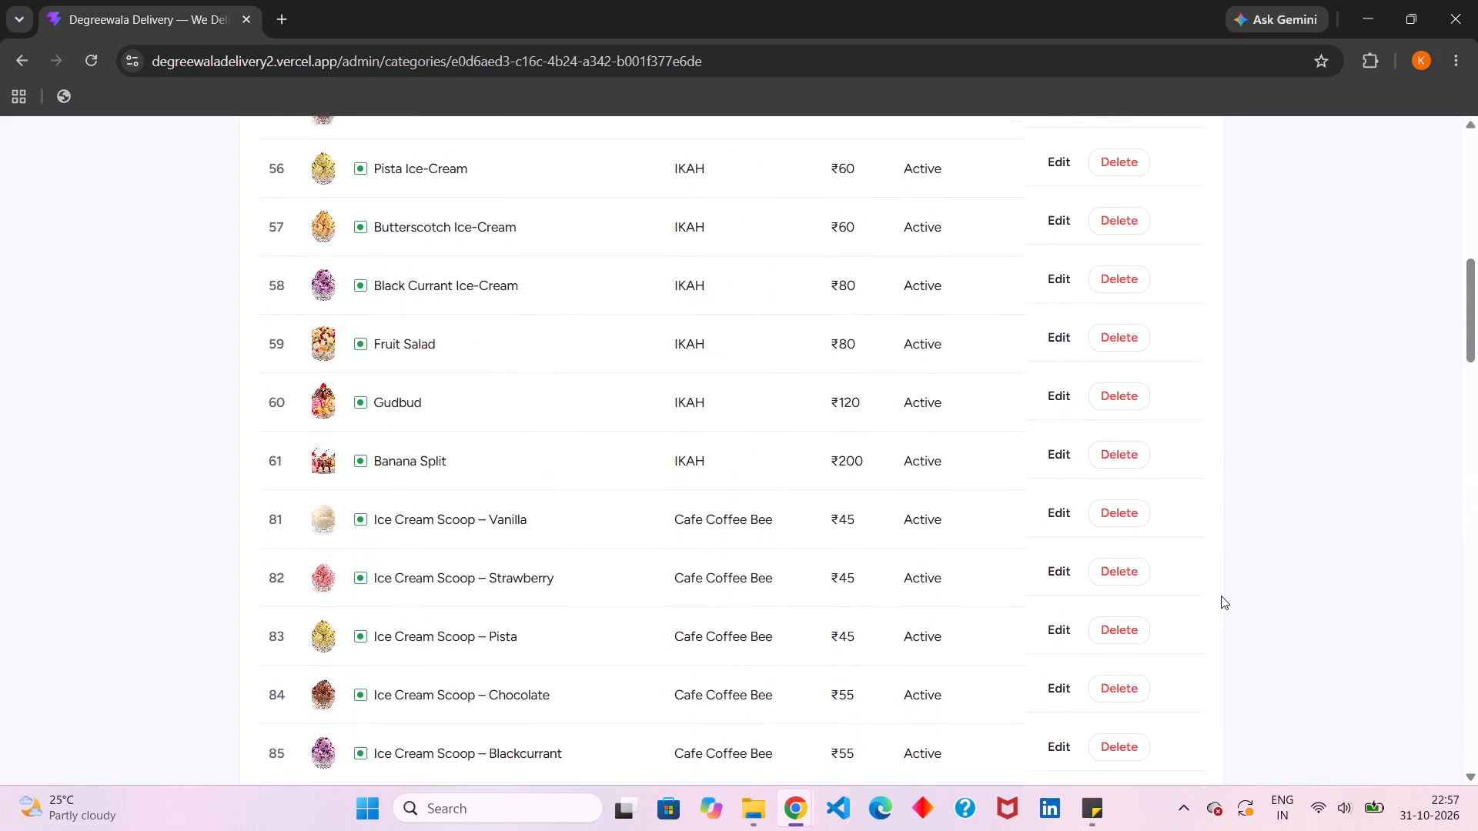
scroll(1221, 596, up, 8)
Go back to the shop's linked items and open the Salads category from the Cucumber Salad entry.
click(1221, 596)
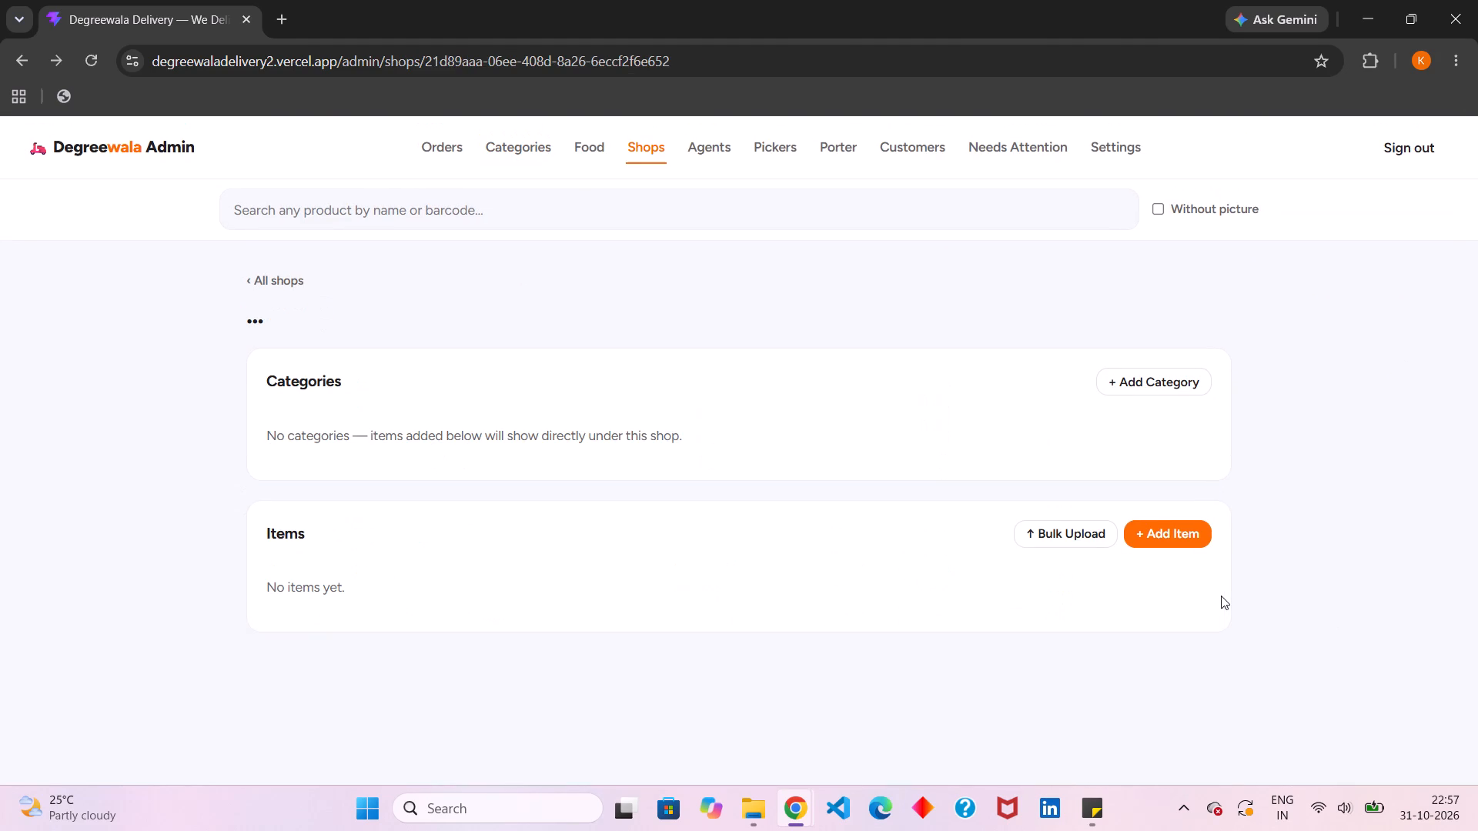
scroll(1172, 614, down, 14)
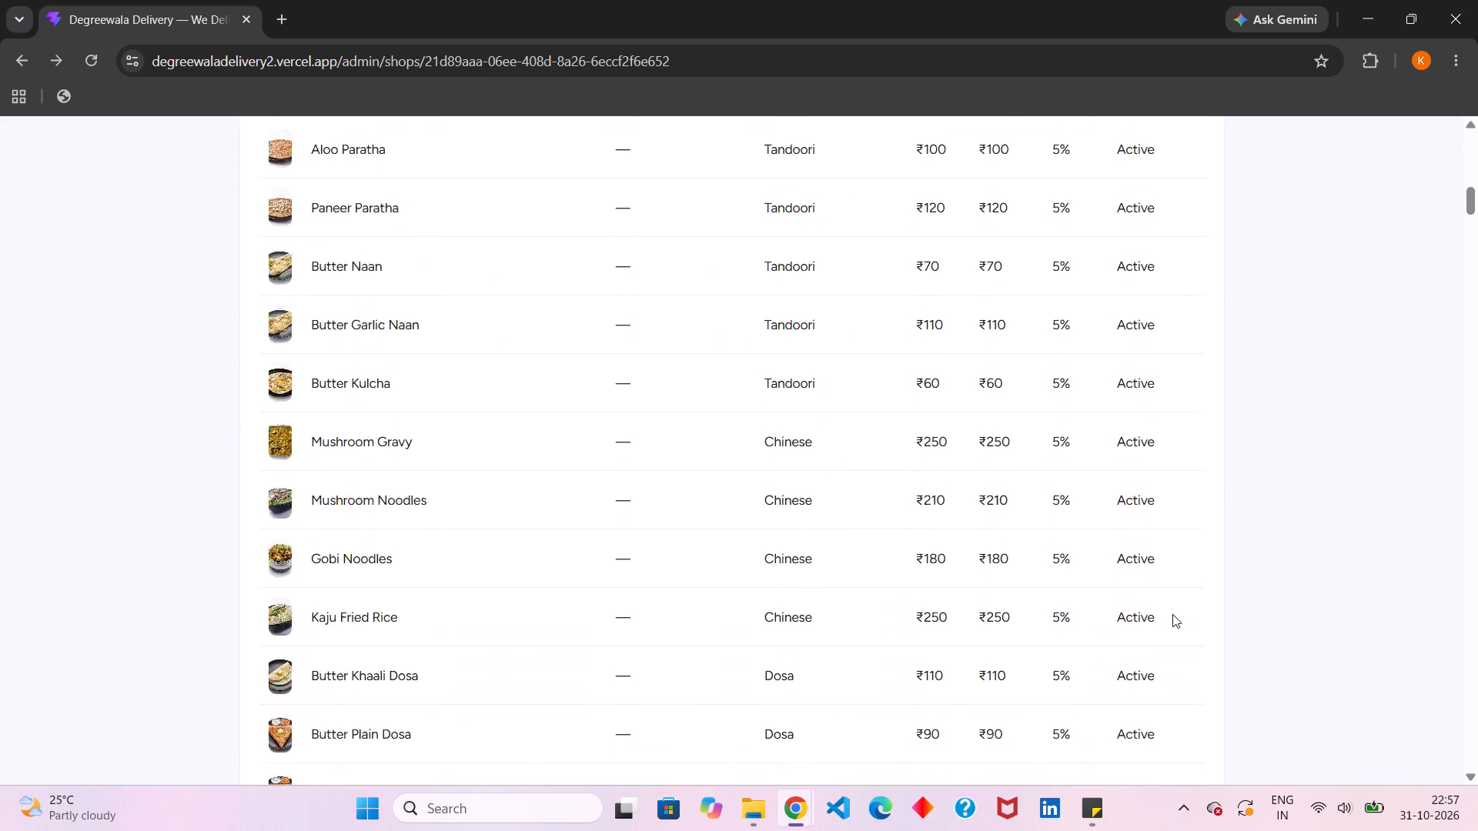
scroll(1172, 614, down, 20)
scroll(1172, 614, down, 12)
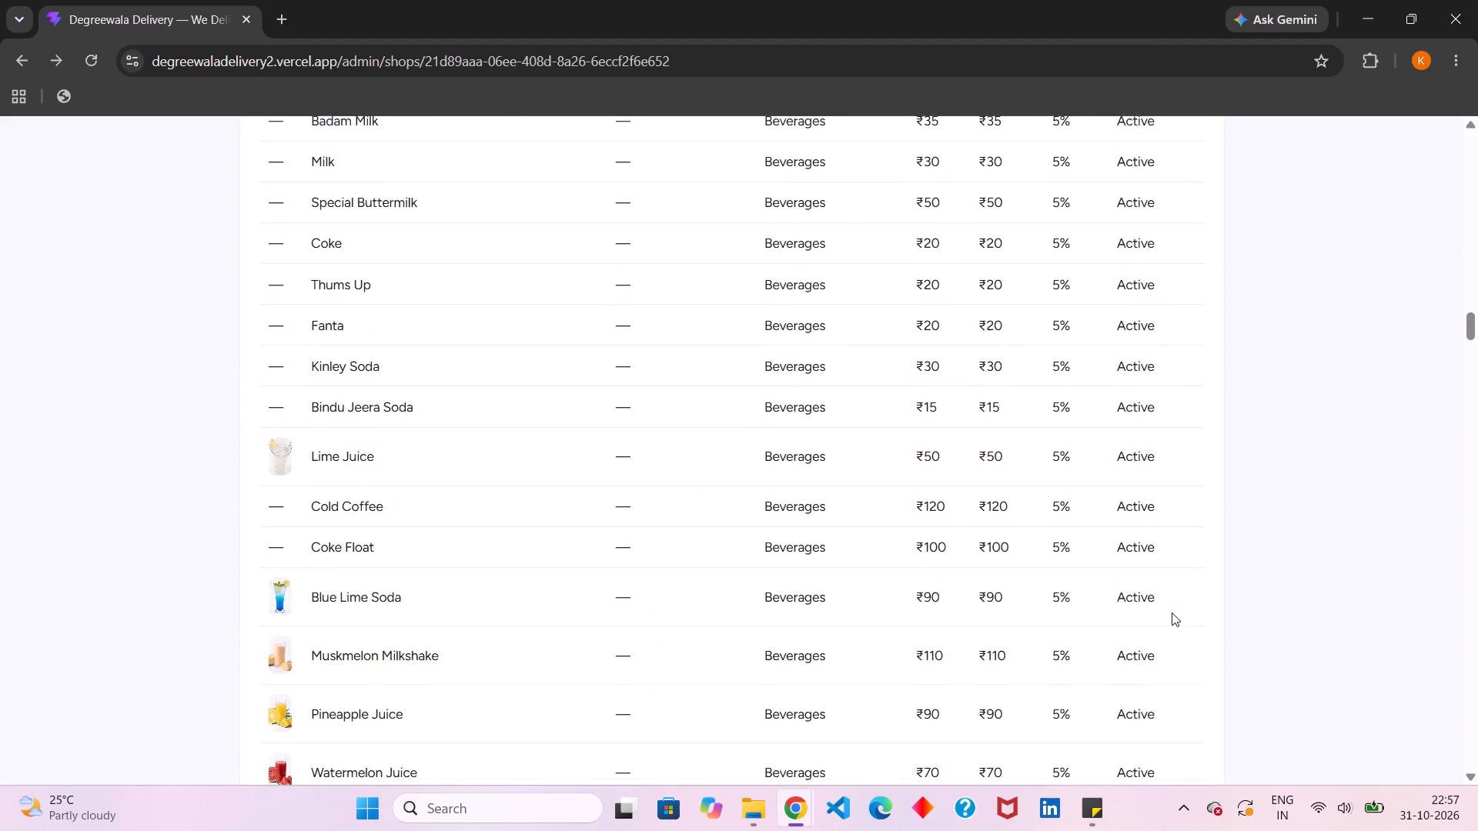
scroll(1172, 612, down, 17)
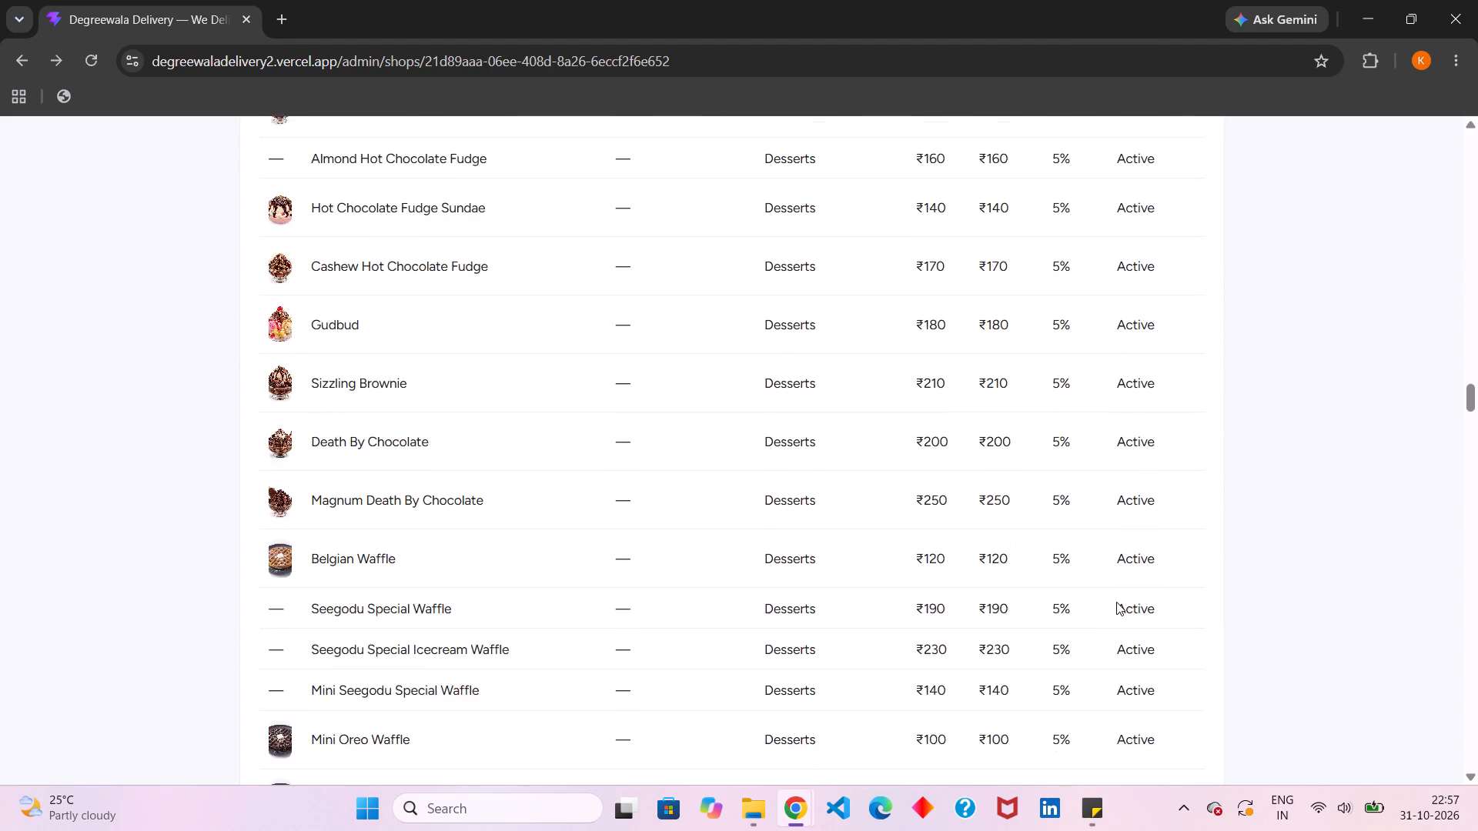
scroll(1116, 602, down, 18)
scroll(1116, 602, up, 3)
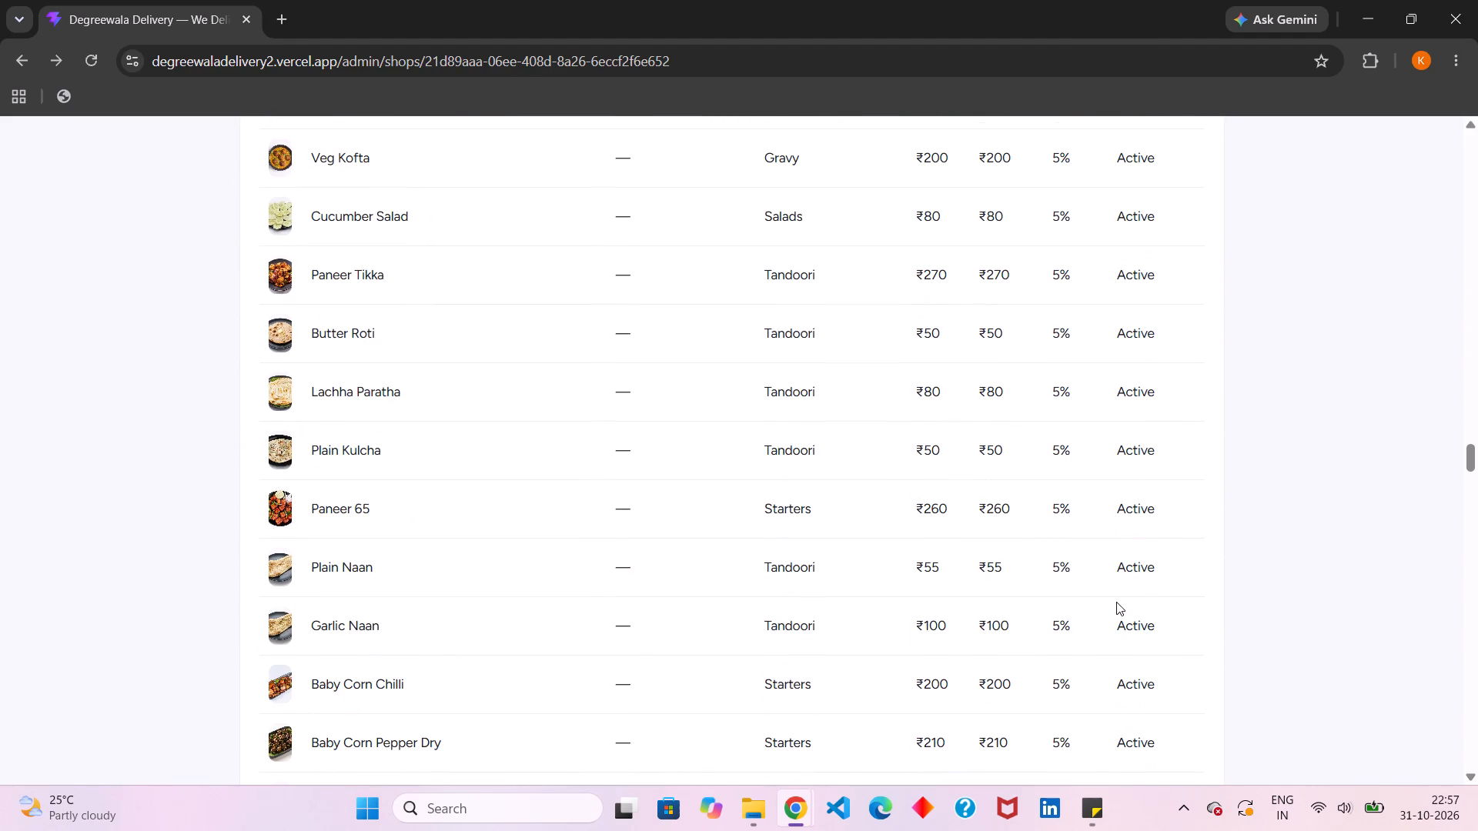
scroll(752, 448, up, 2)
click(764, 419)
click(769, 413)
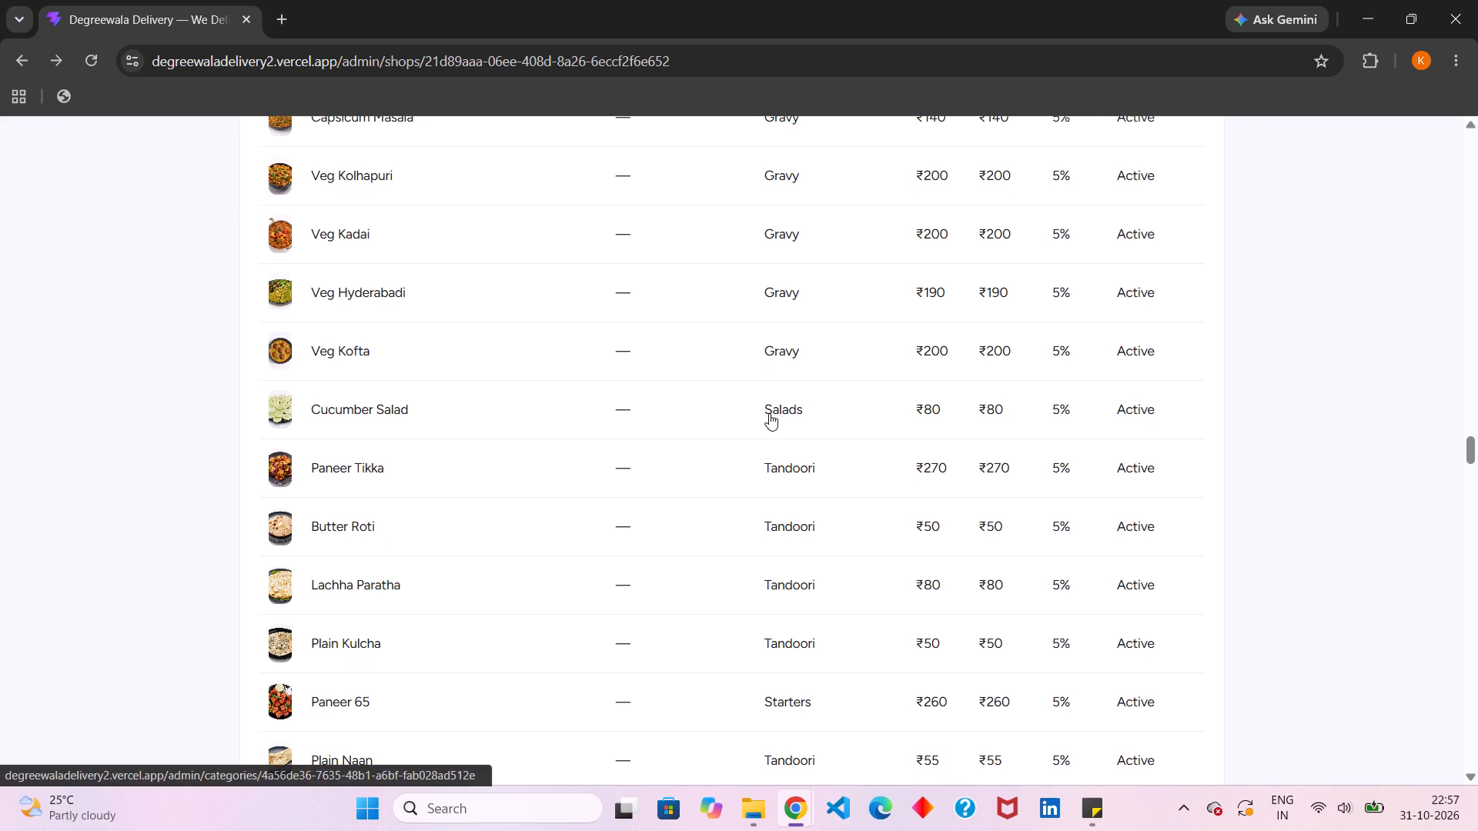
Open Shree Panjurlli's Green Salad for editing and search Downloads for "green" to find its item image.
scroll(768, 529, down, 7)
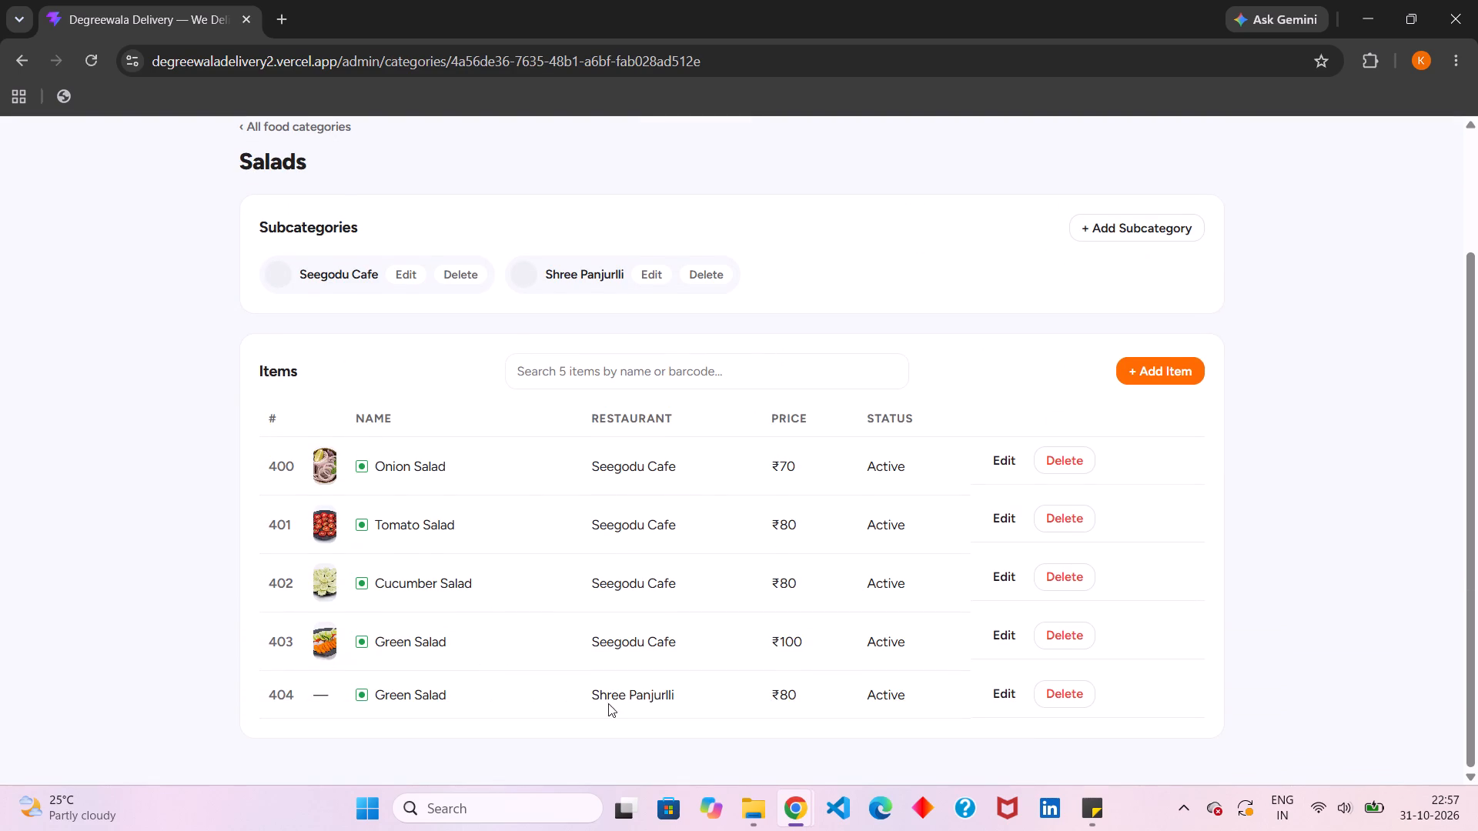
click(991, 699)
scroll(637, 506, down, 6)
click(563, 615)
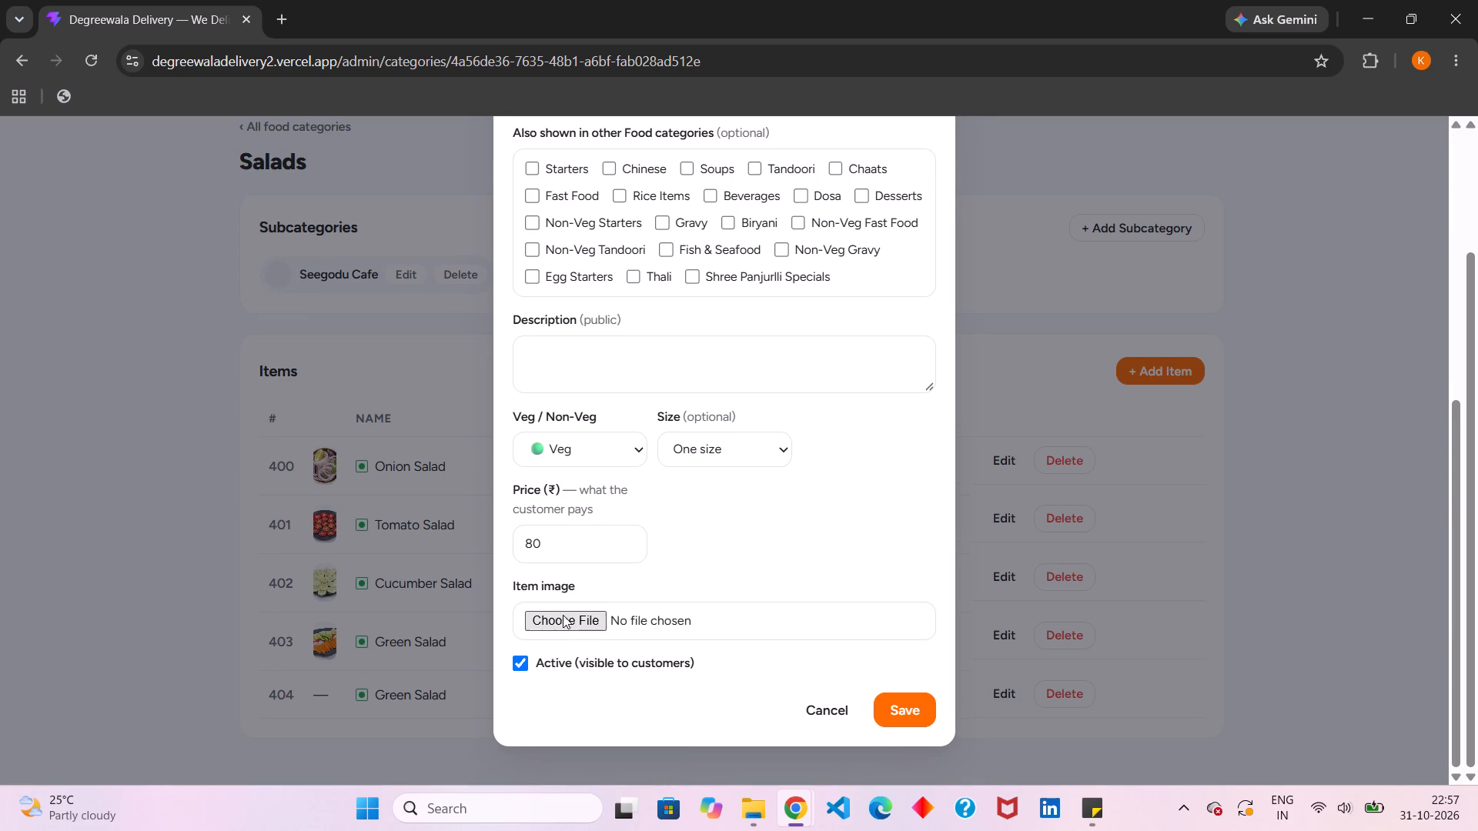
click(580, 50)
key(g)
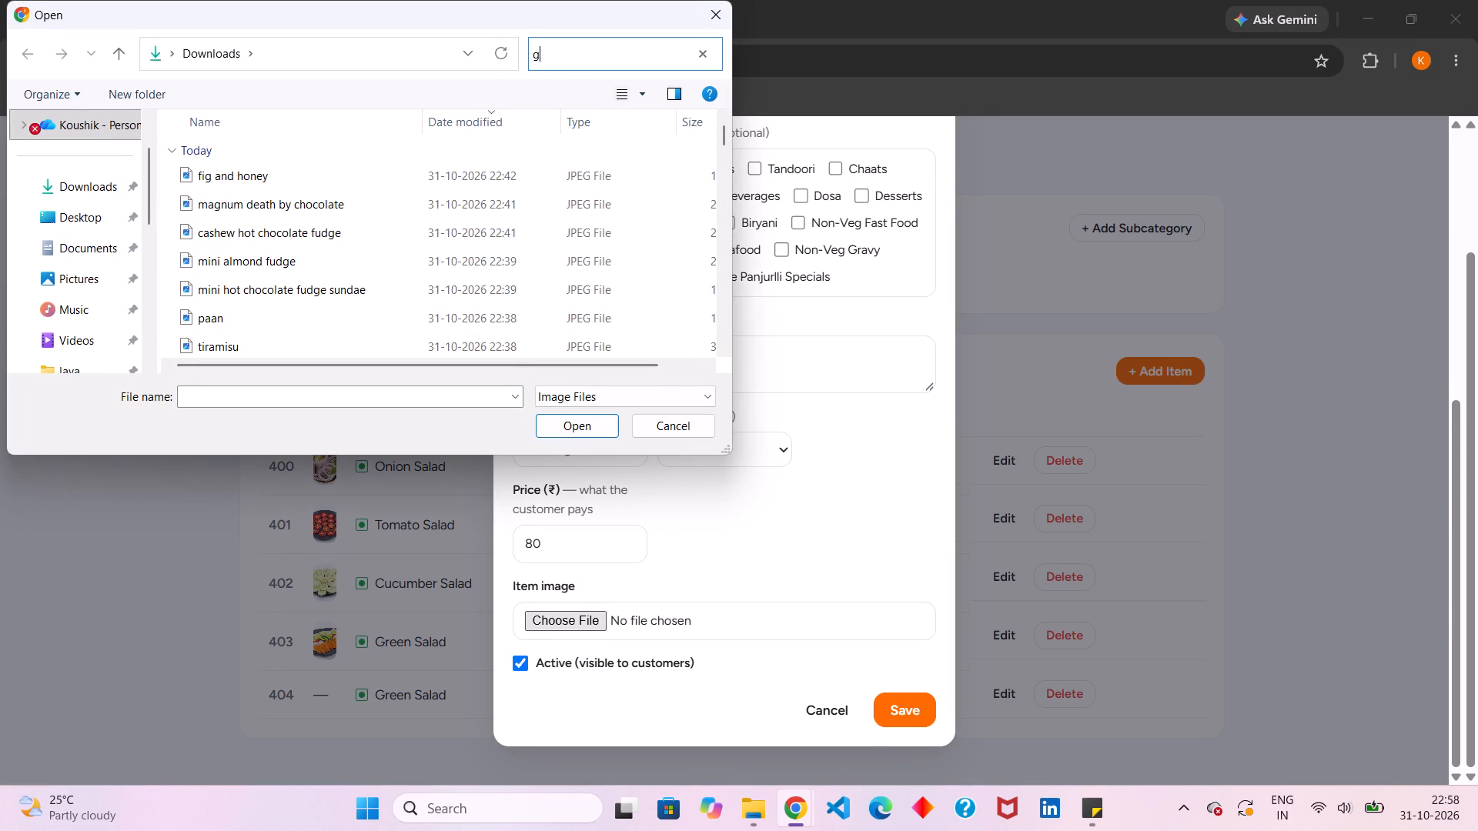
key(r)
key(e)
key(e)
key(n)
scroll(70, 310, down, 3)
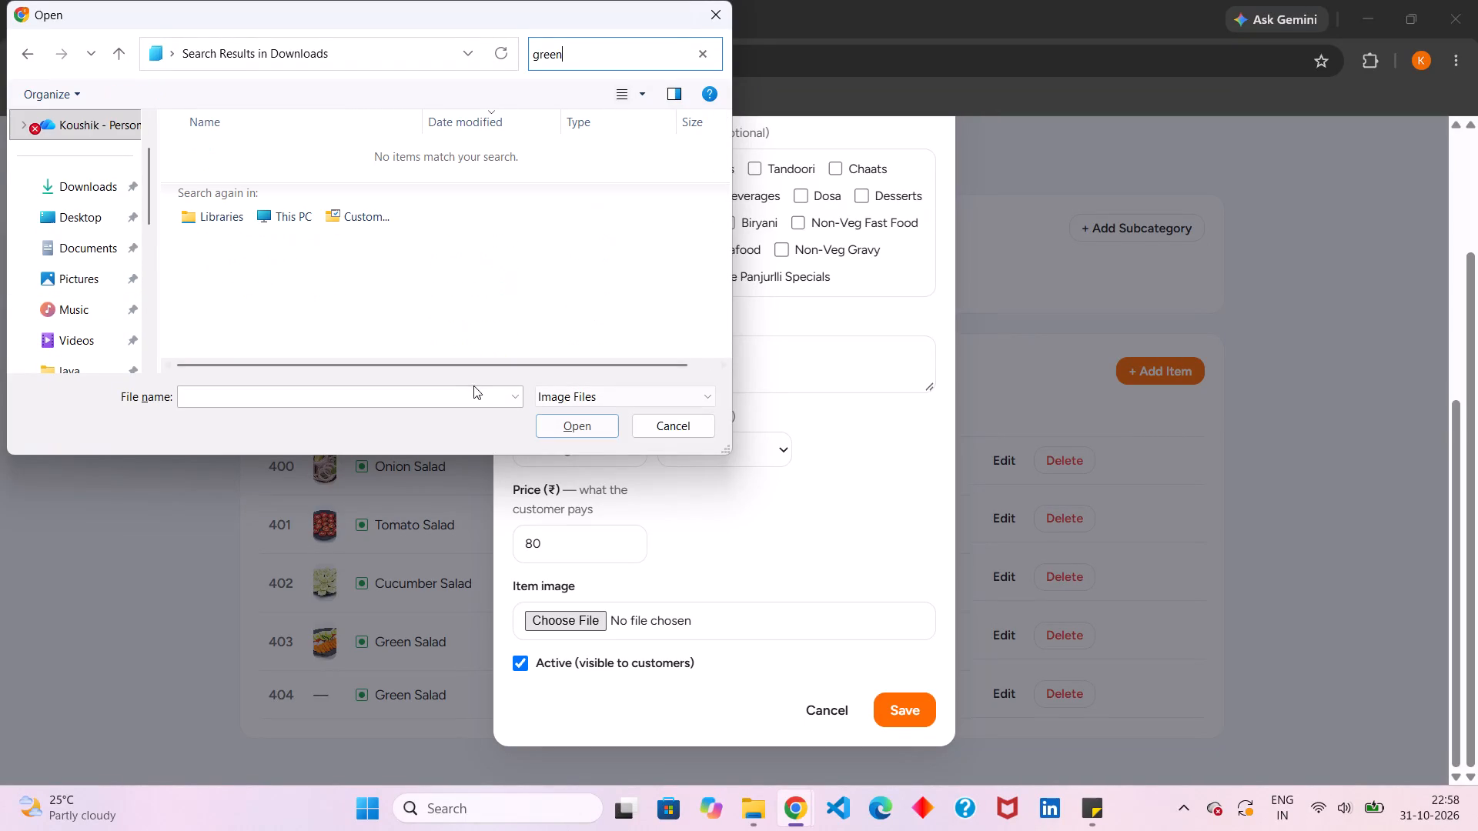
scroll(74, 255, down, 2)
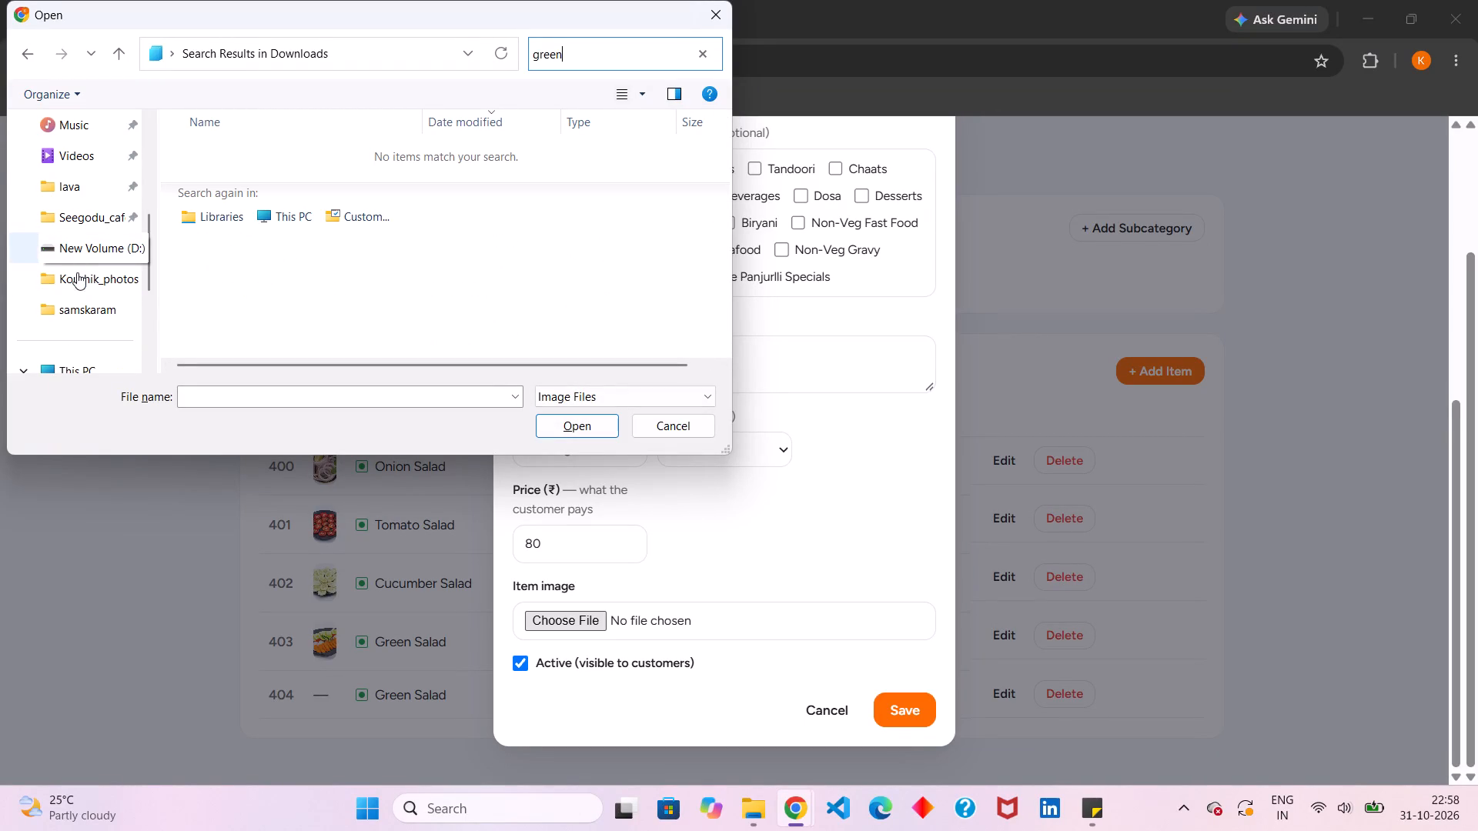
Use the picture found by searching the Seegodu_cafe folder for "green s" as the Green Salad's item image, and save the item.
click(89, 206)
click(563, 52)
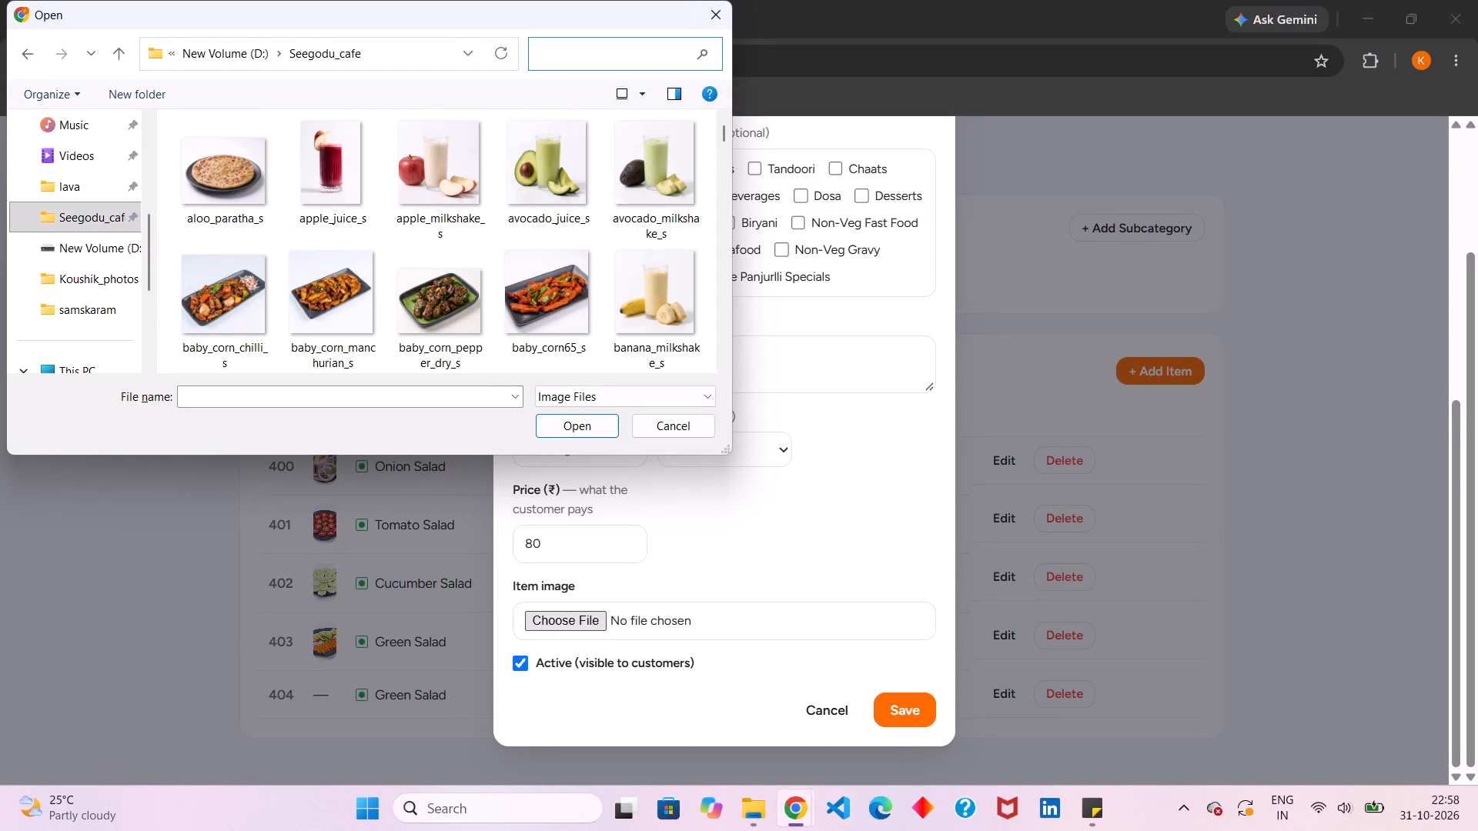
key(g)
text(re)
text(en)
key(space)
key(s)
double_click(357, 158)
scroll(612, 406, down, 5)
click(913, 713)
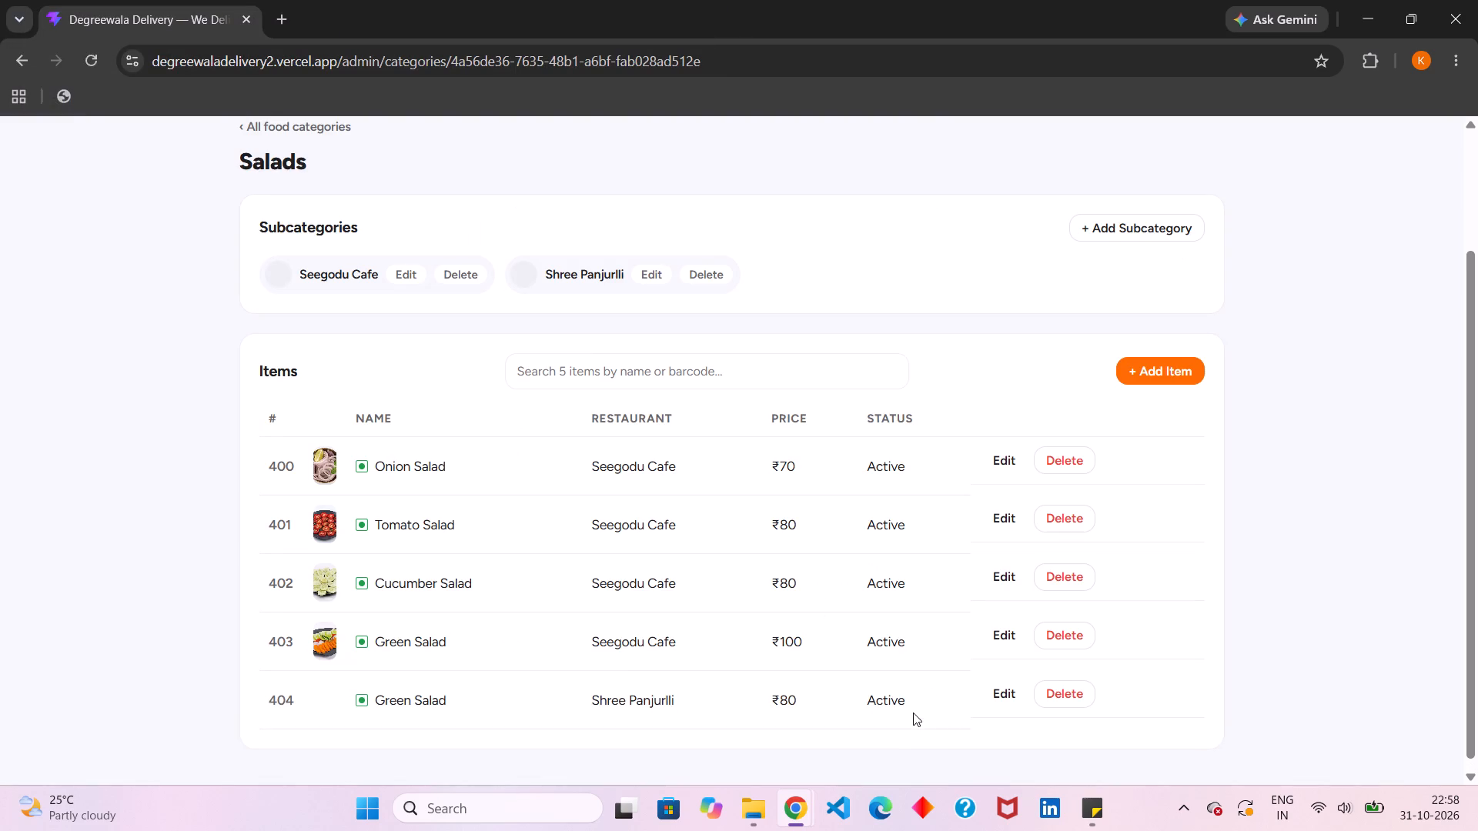
Check the Salads items for missing pictures and return to the shop's linked items.
click(674, 663)
click(674, 661)
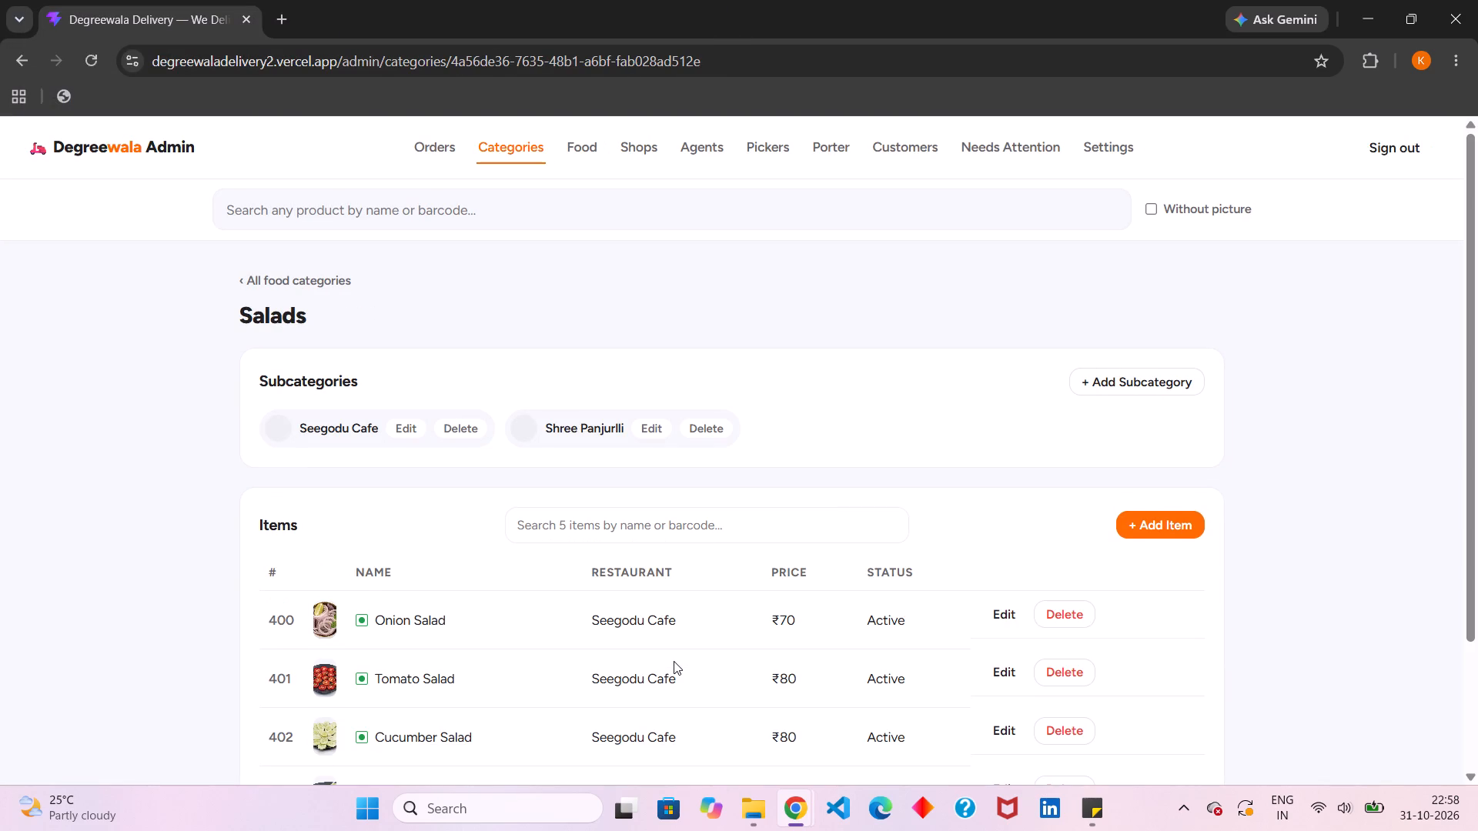
scroll(674, 661, down, 2)
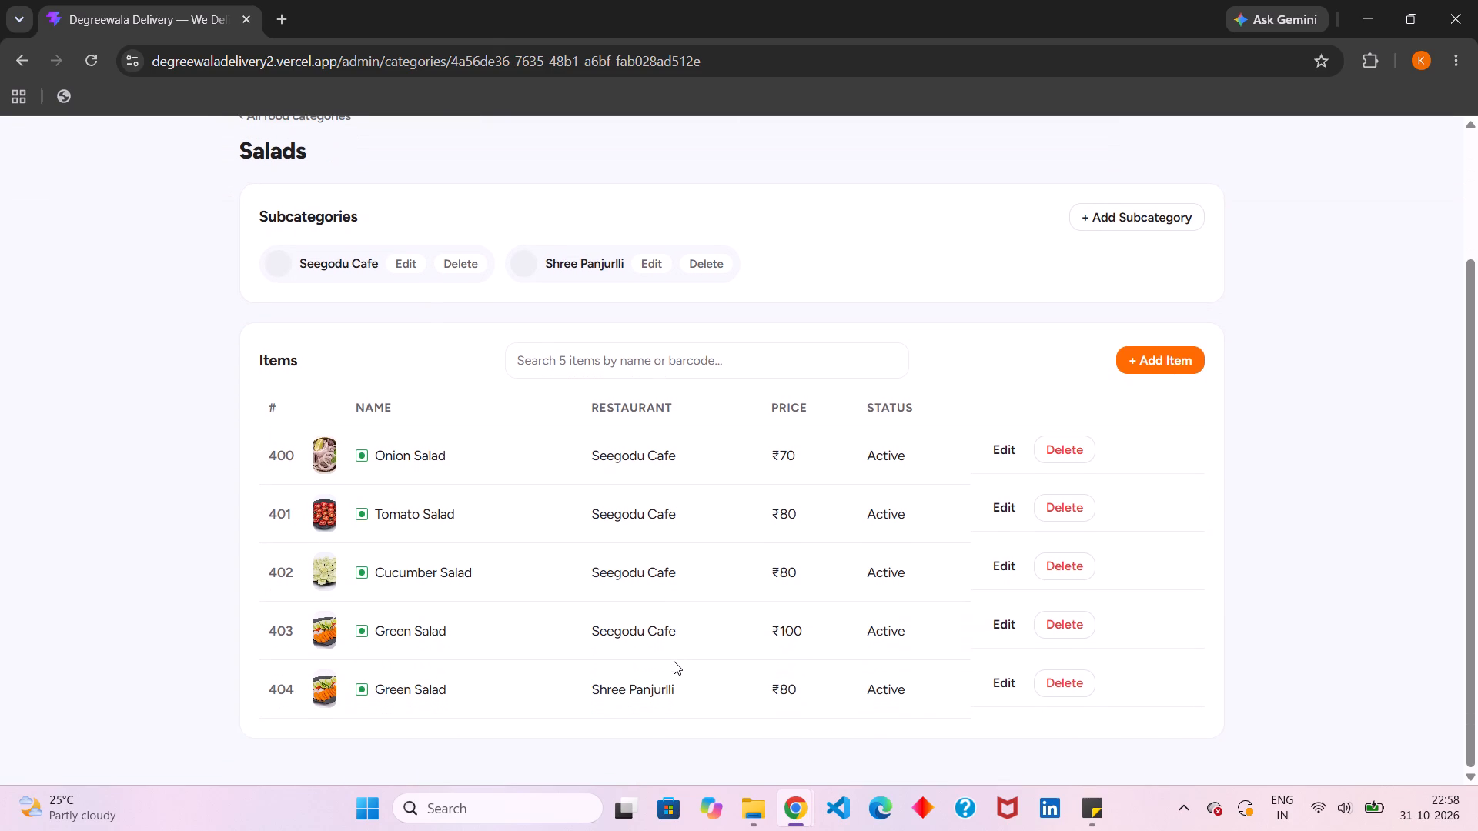
click(524, 632)
scroll(524, 632, down, 5)
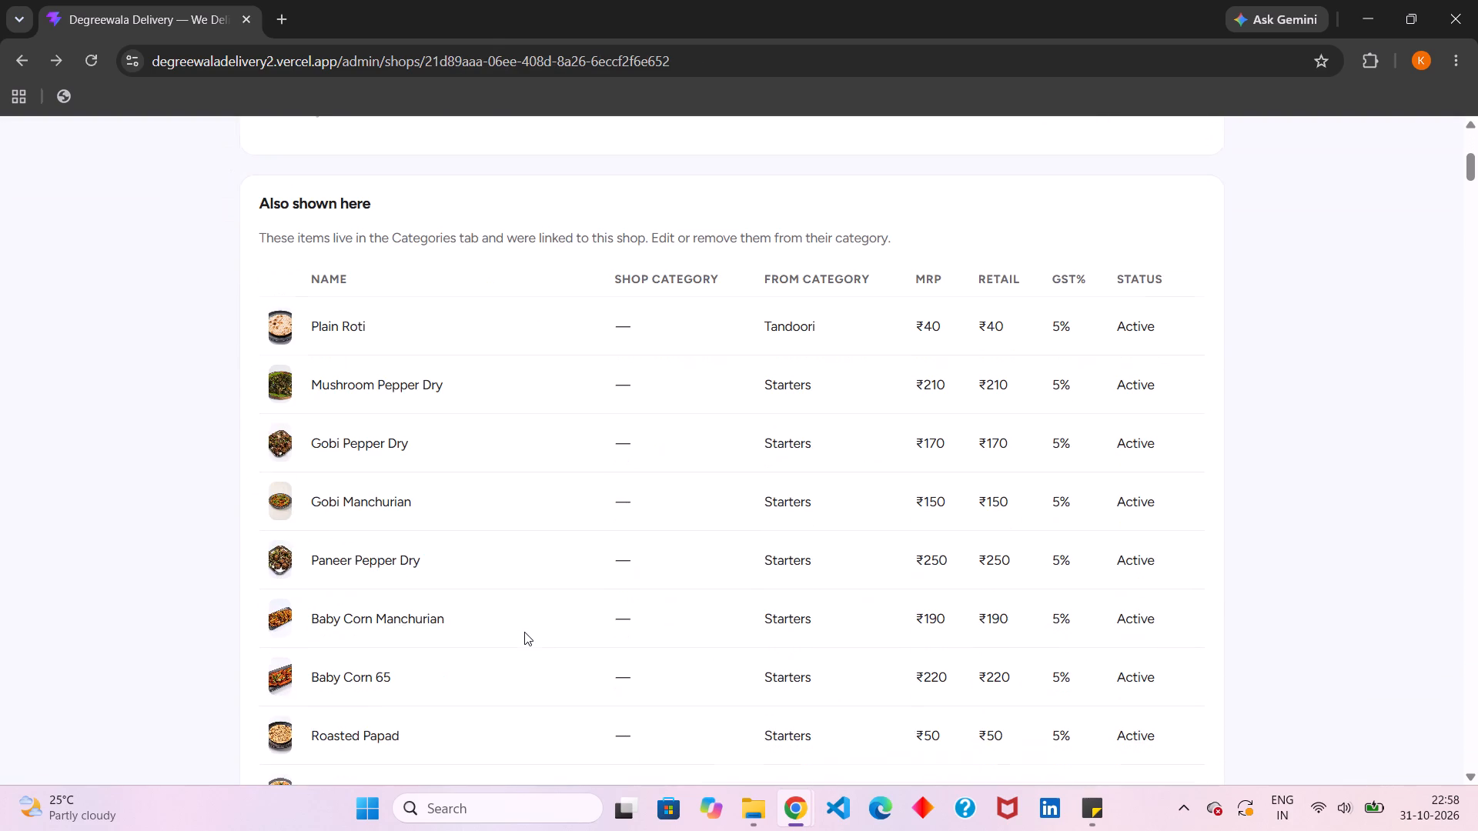
Switch to the sticky note and add "salads" on a new line below the "deserts" entry.
key(alt+Tab)
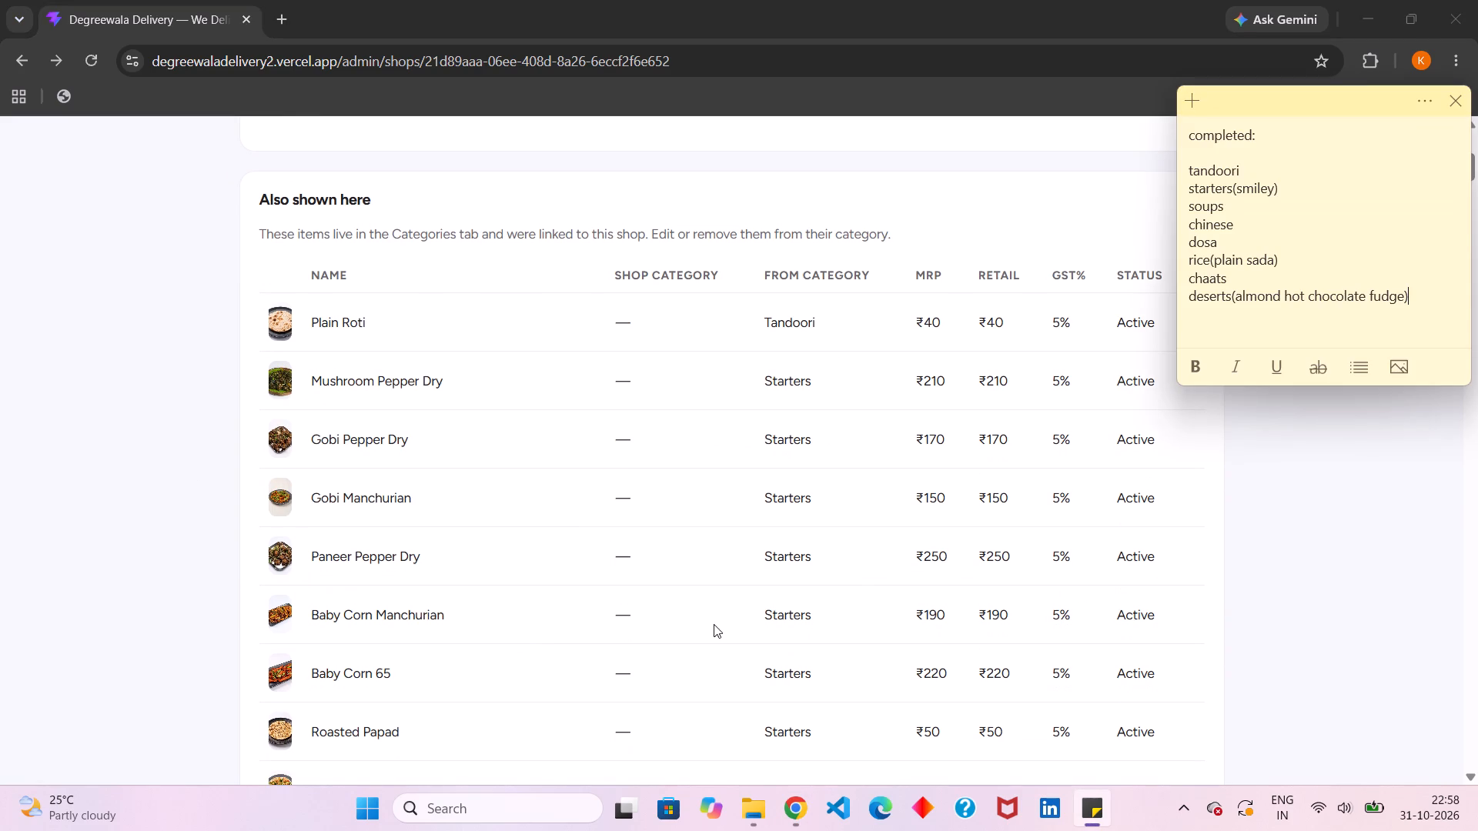
key(Return)
text(salads)
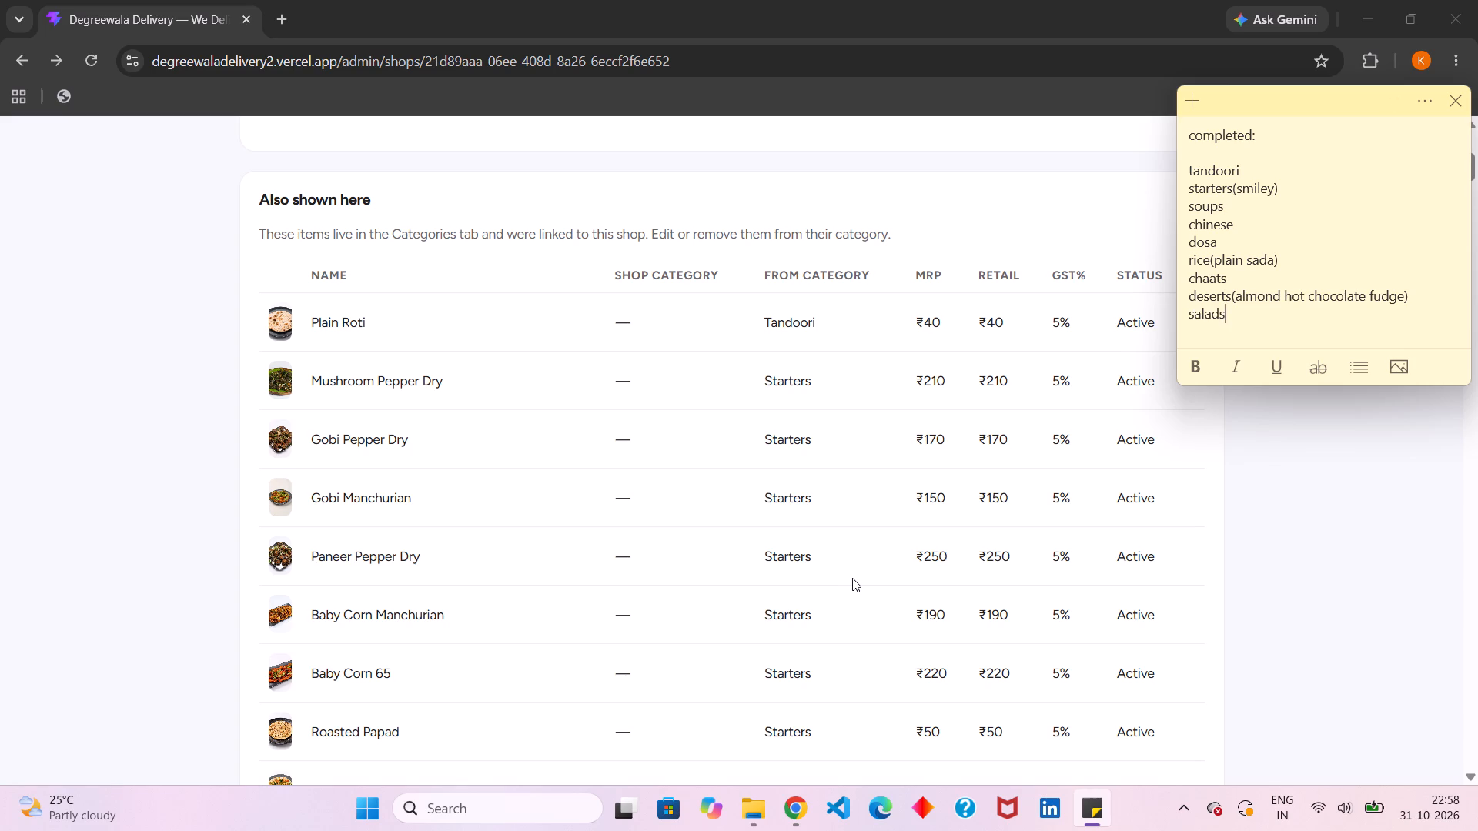
Examine the shop's linked items for missing pictures, comparing their categories with the completed list in the sticky note.
click(1269, 527)
scroll(1043, 511, down, 1)
scroll(1042, 511, up, 2)
scroll(1042, 511, down, 3)
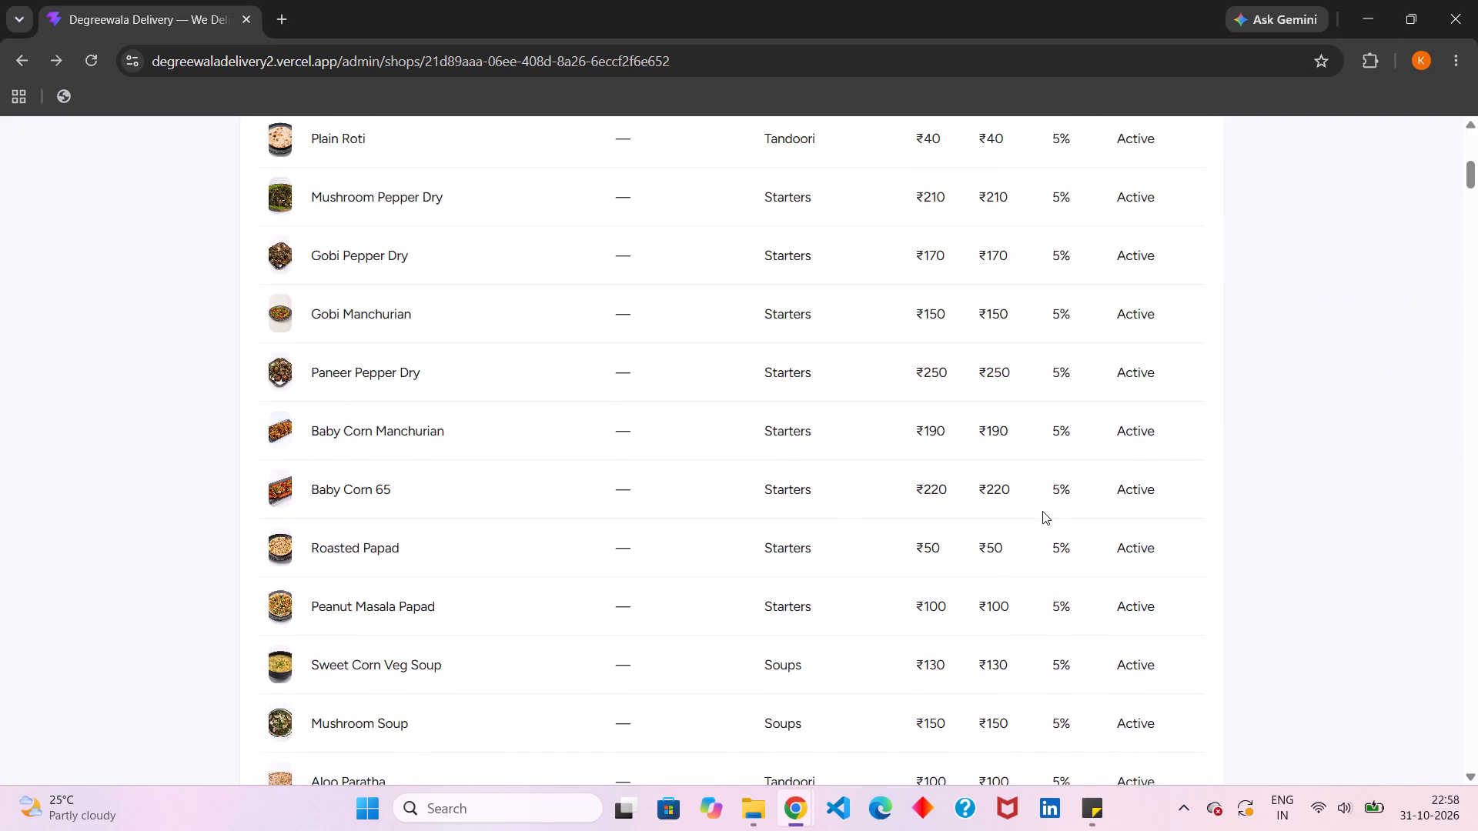
scroll(1042, 511, down, 6)
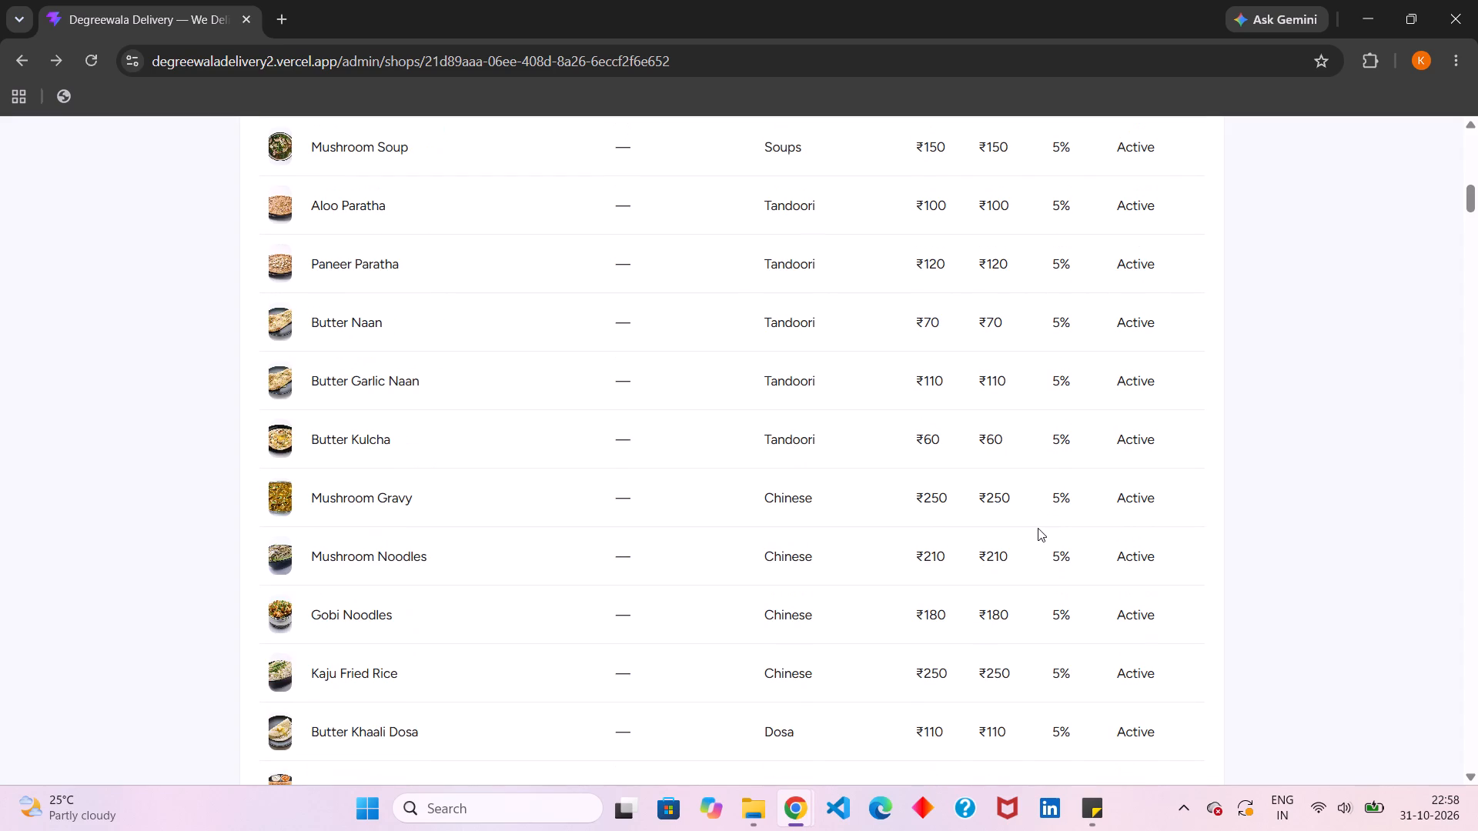
key(alt+Tab)
scroll(1038, 528, down, 2)
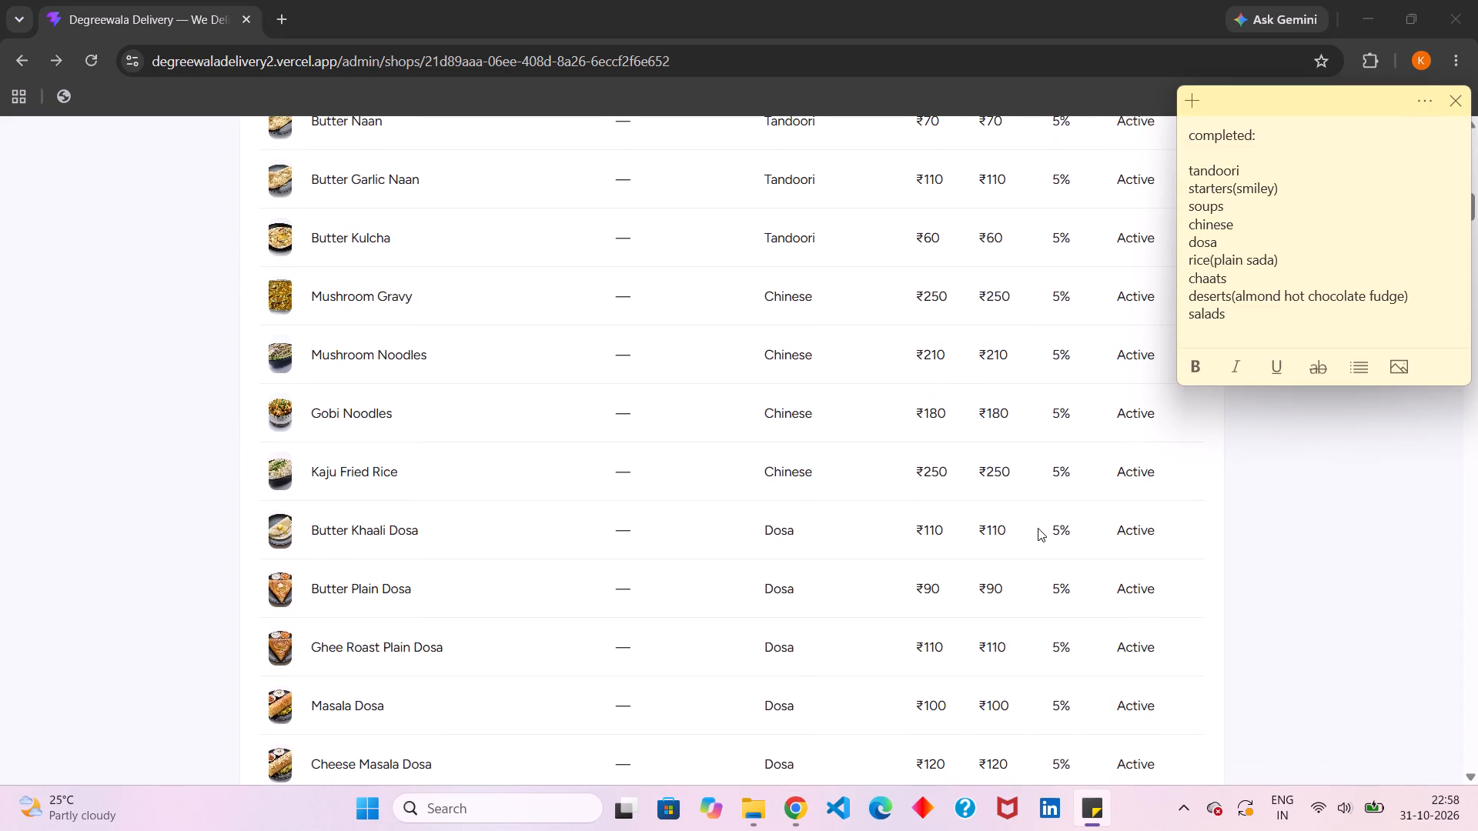
scroll(1038, 528, up, 3)
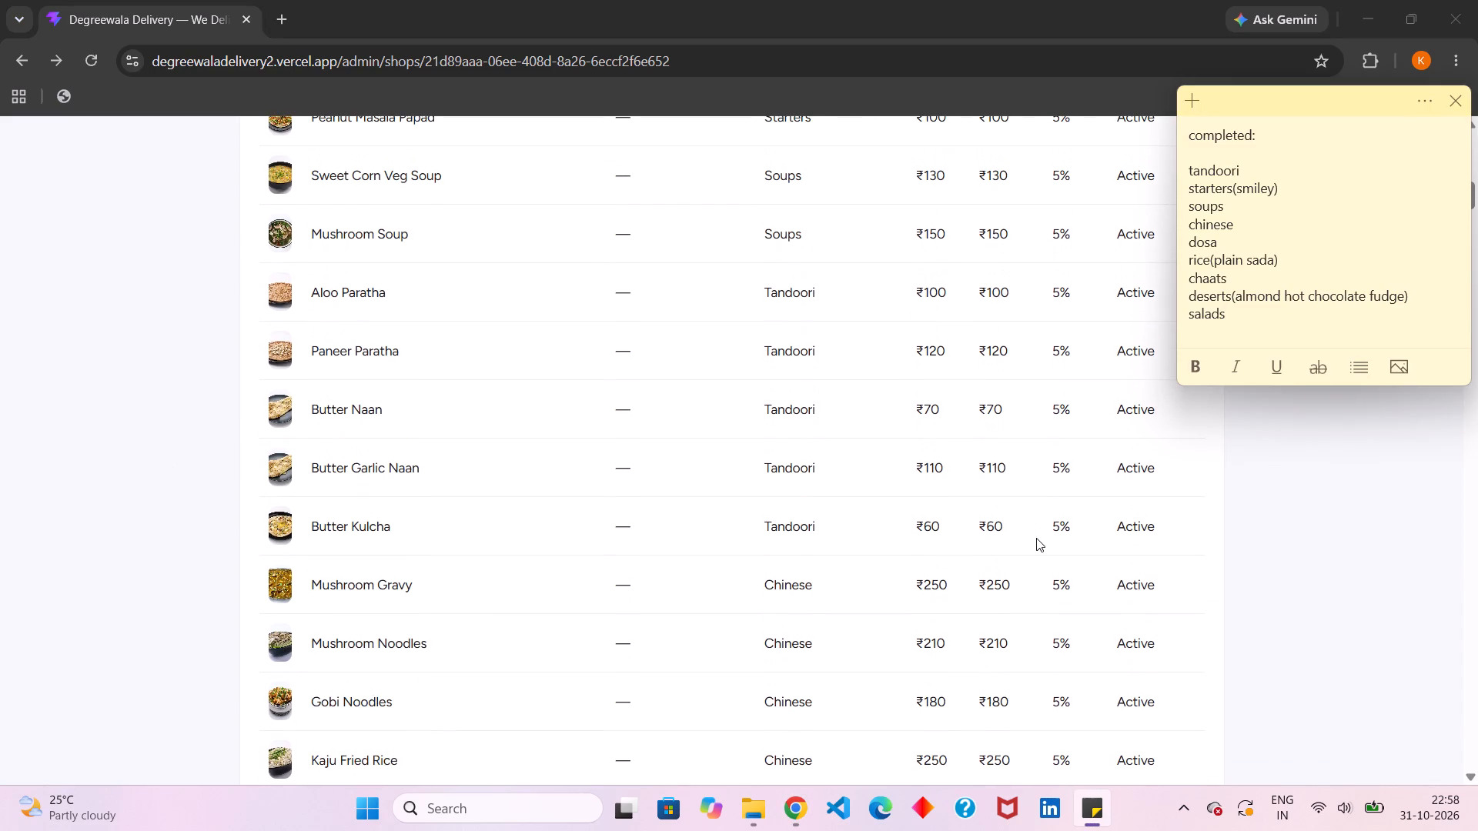
scroll(1038, 537, up, 1)
scroll(1038, 537, down, 4)
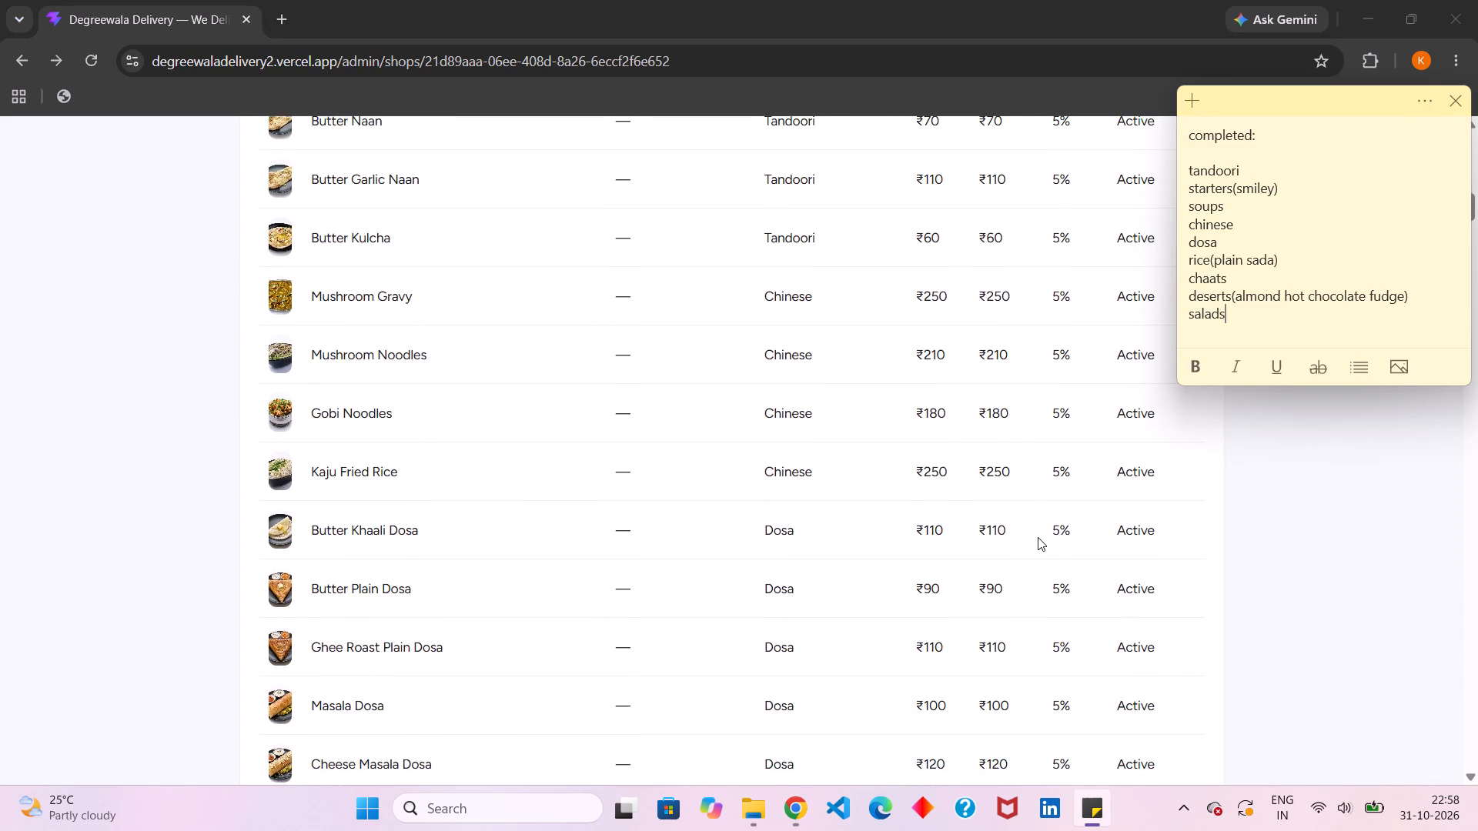
scroll(1038, 537, down, 10)
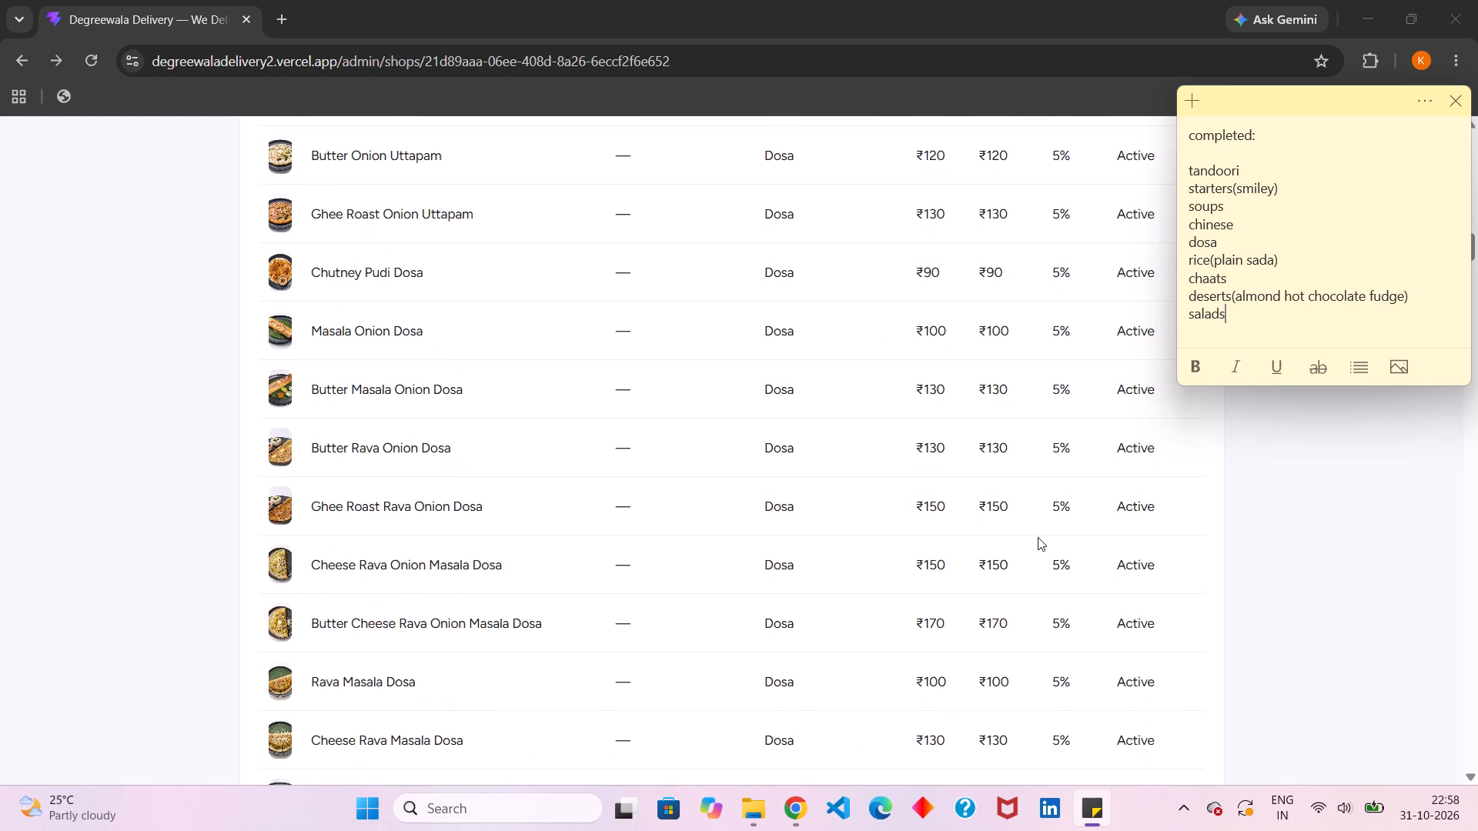
scroll(1038, 537, down, 10)
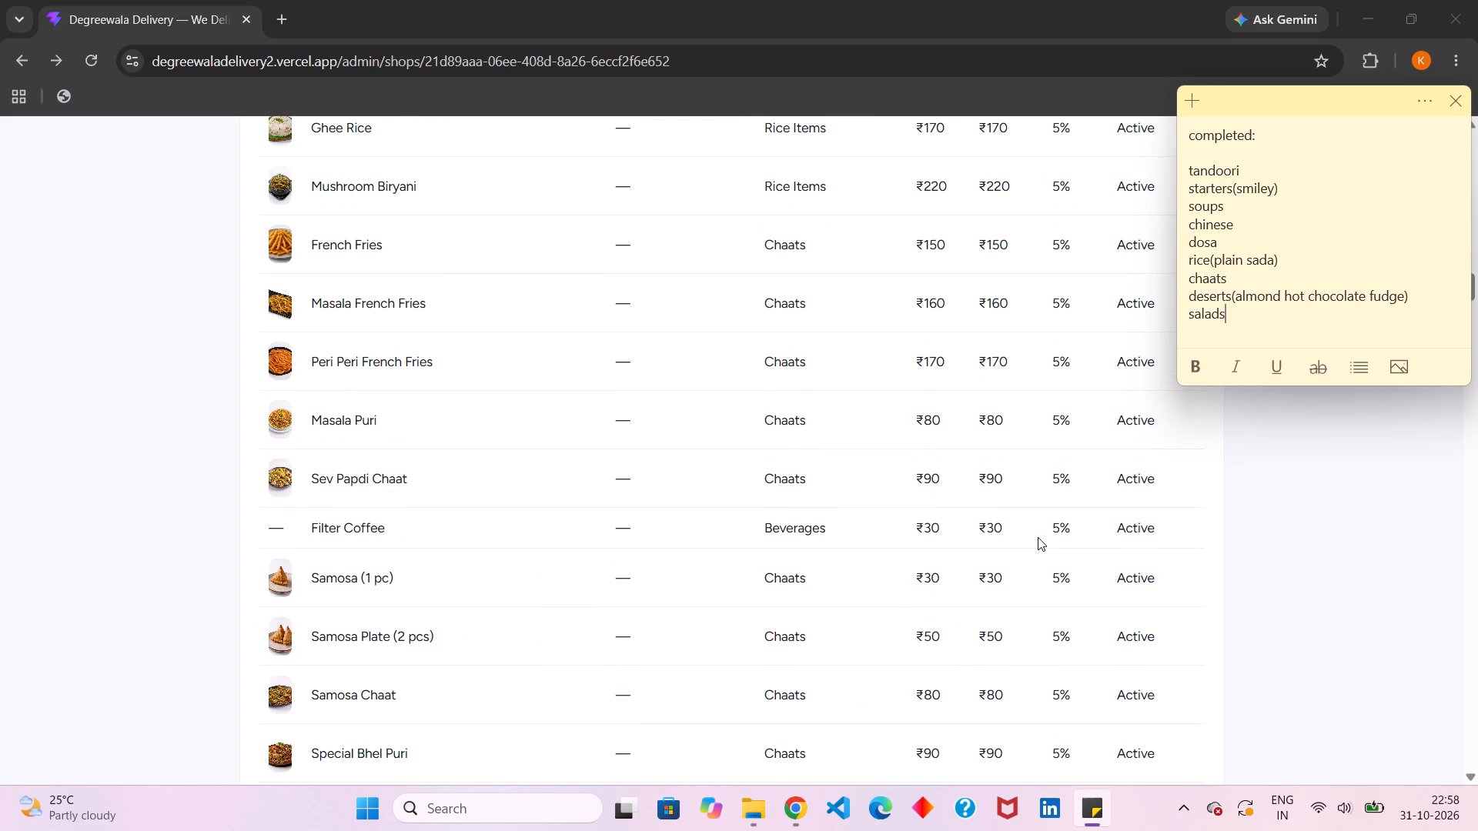
scroll(1038, 537, down, 3)
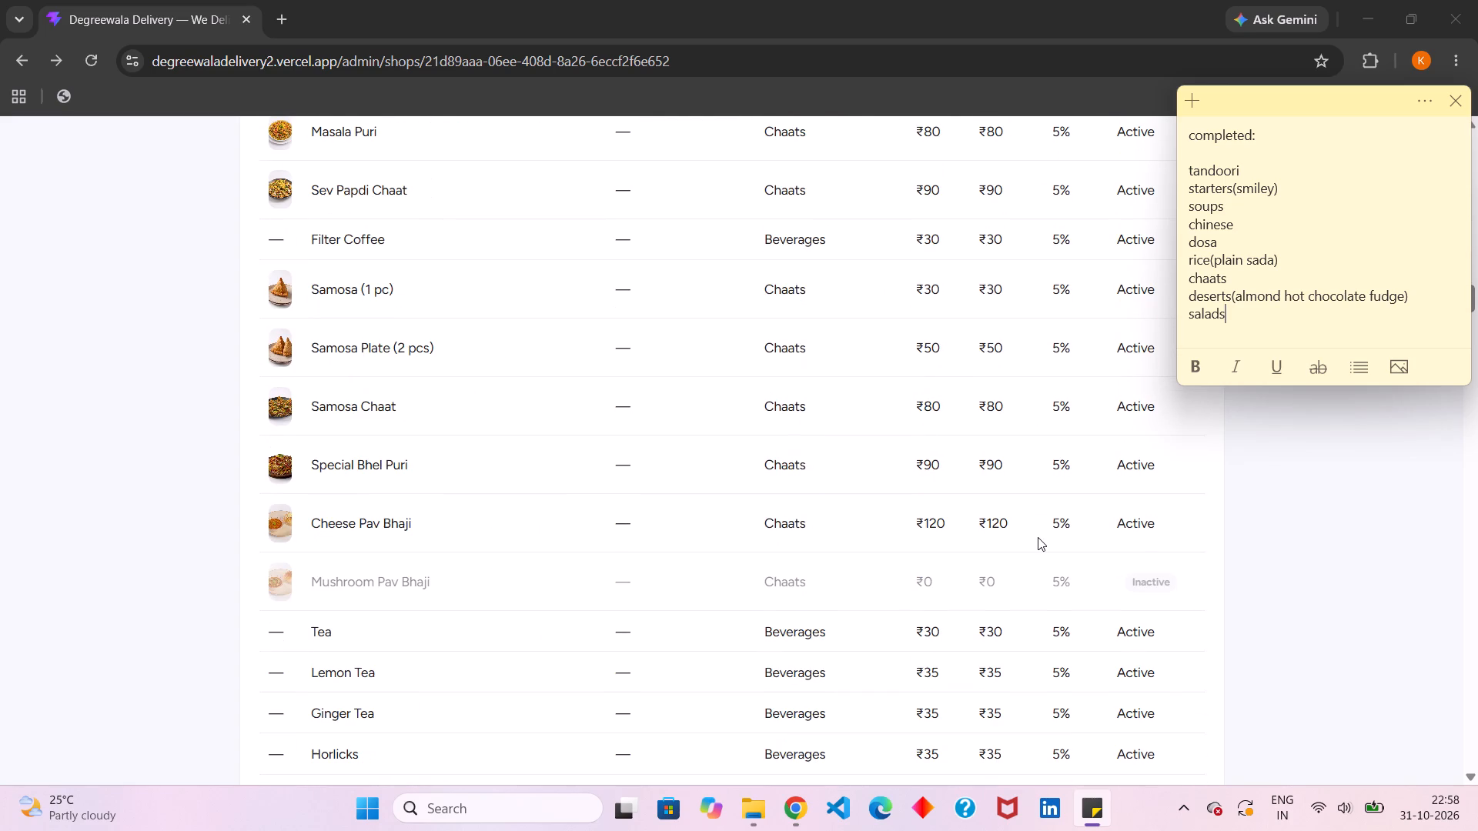
scroll(1038, 537, down, 3)
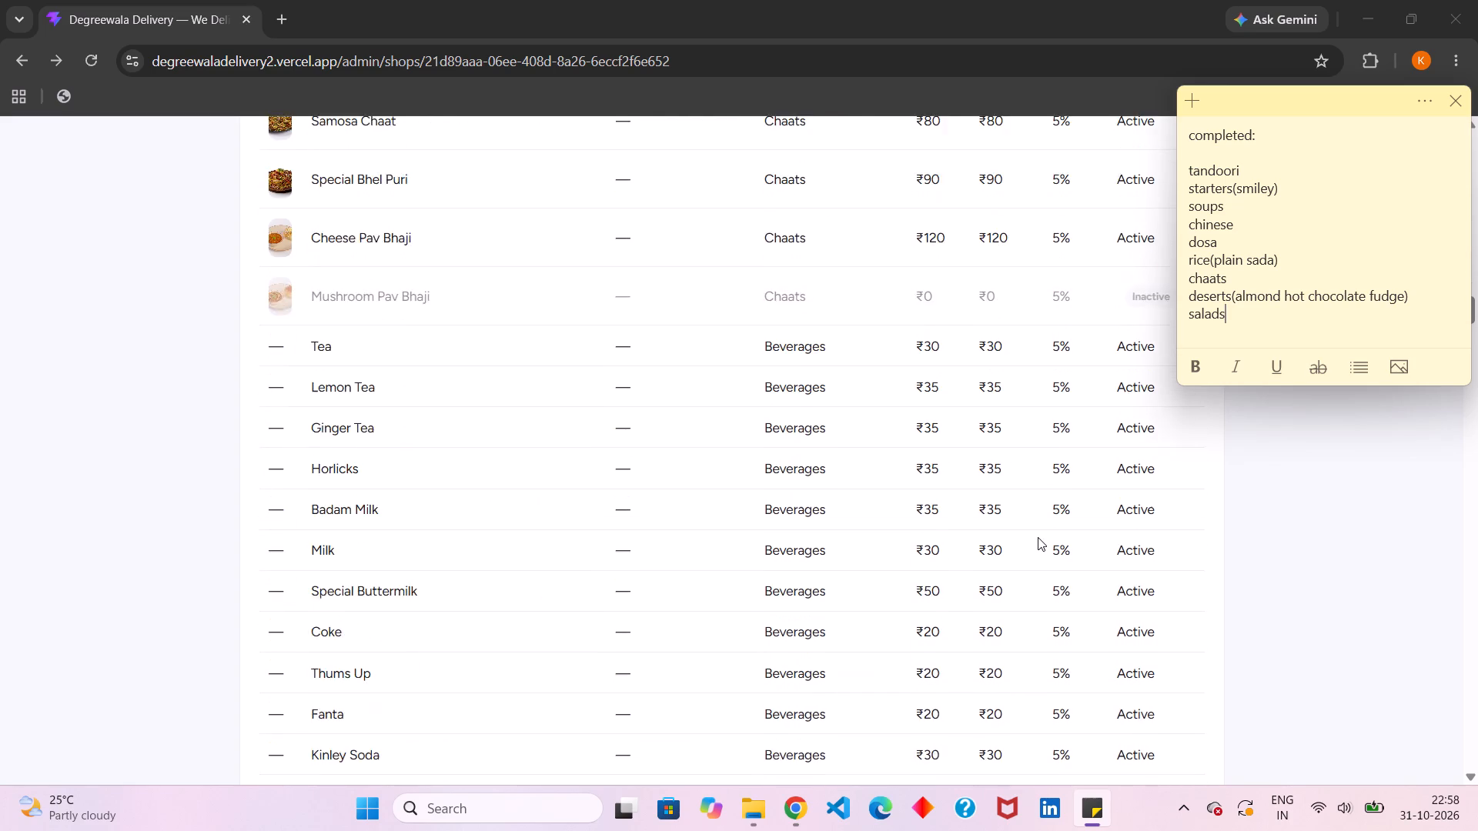
scroll(1038, 537, down, 13)
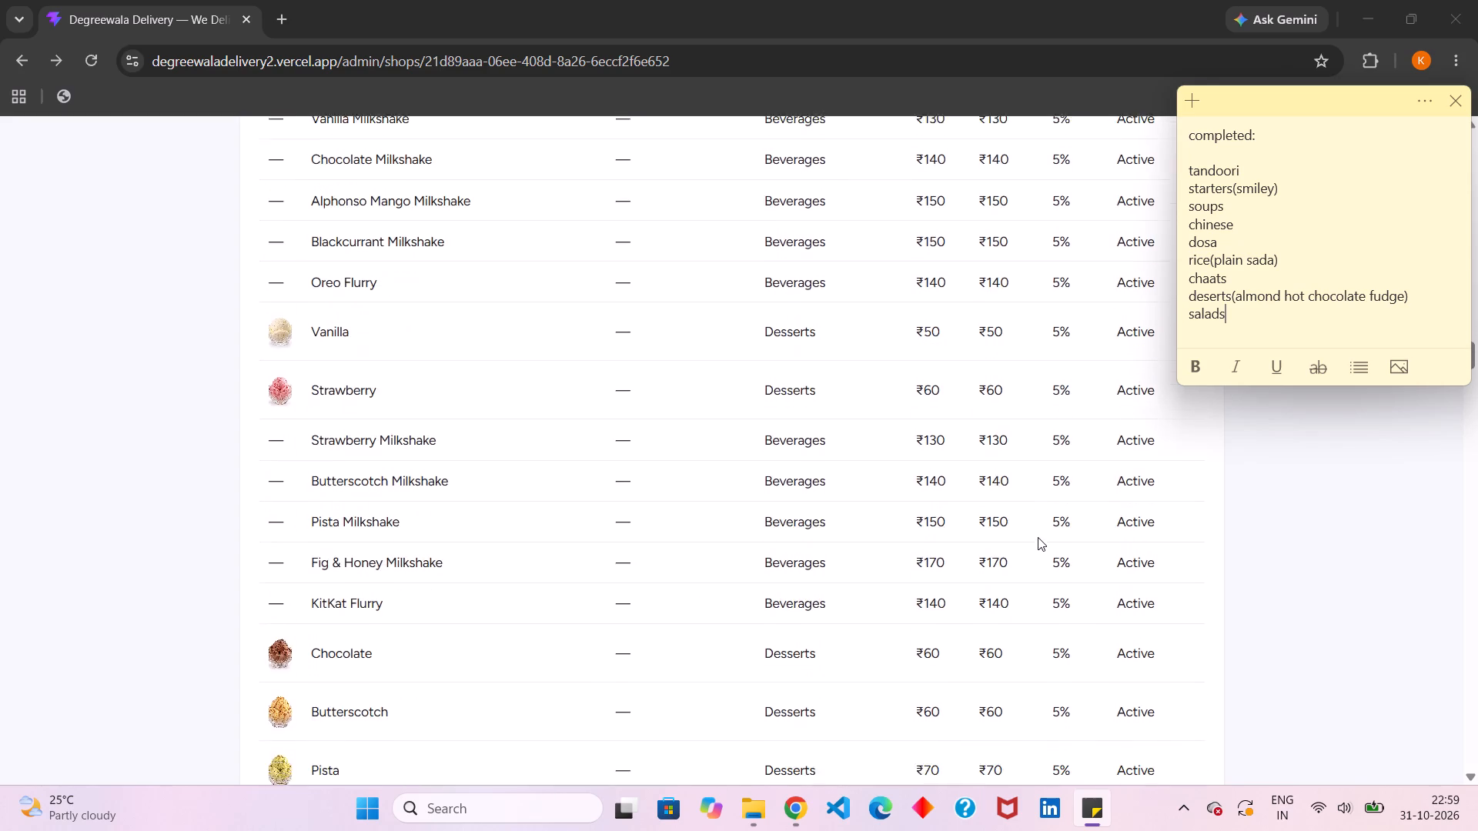
scroll(1038, 537, down, 13)
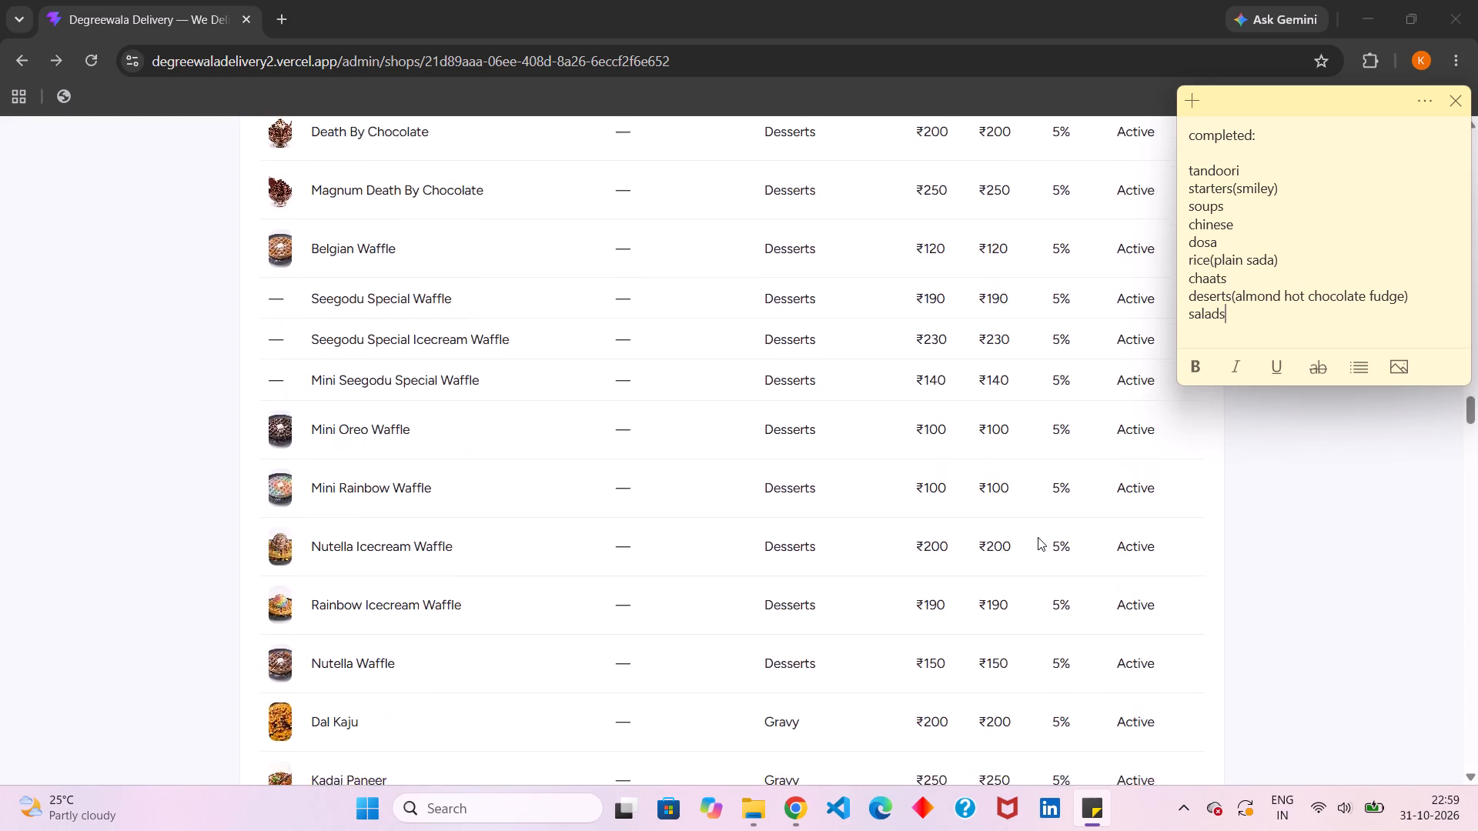
scroll(1038, 537, down, 7)
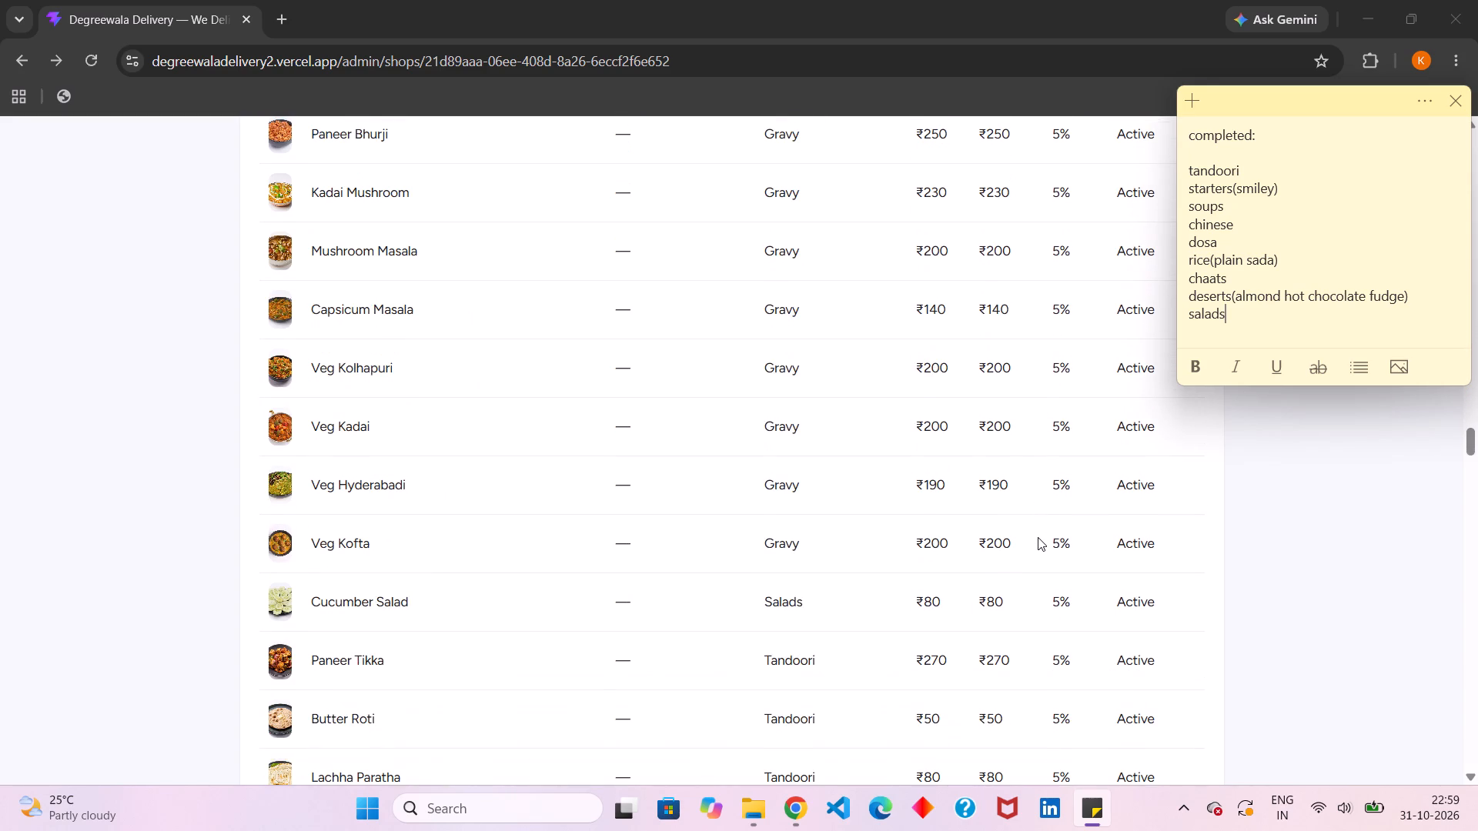
scroll(1038, 537, down, 2)
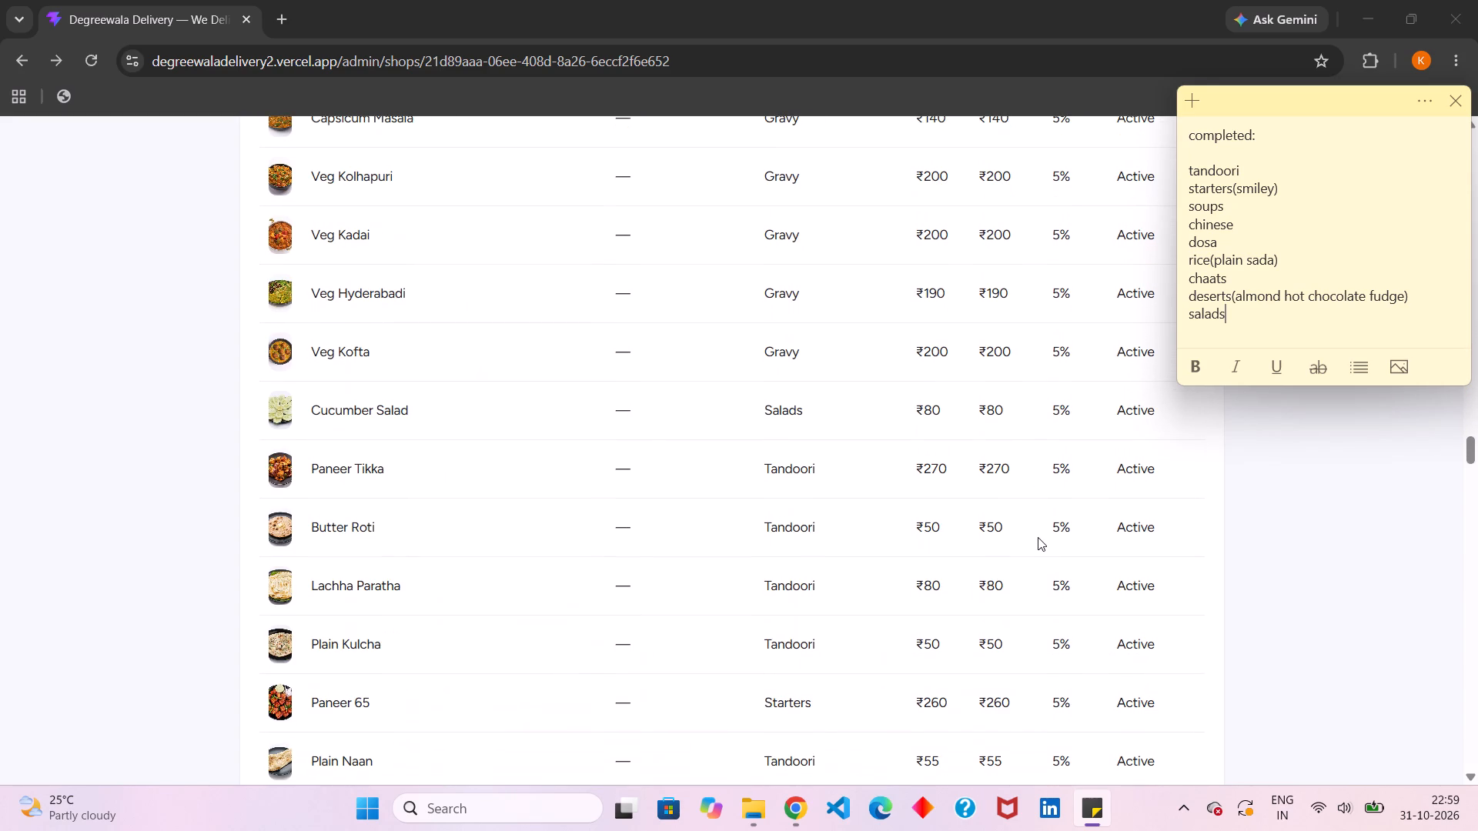
scroll(1038, 537, down, 7)
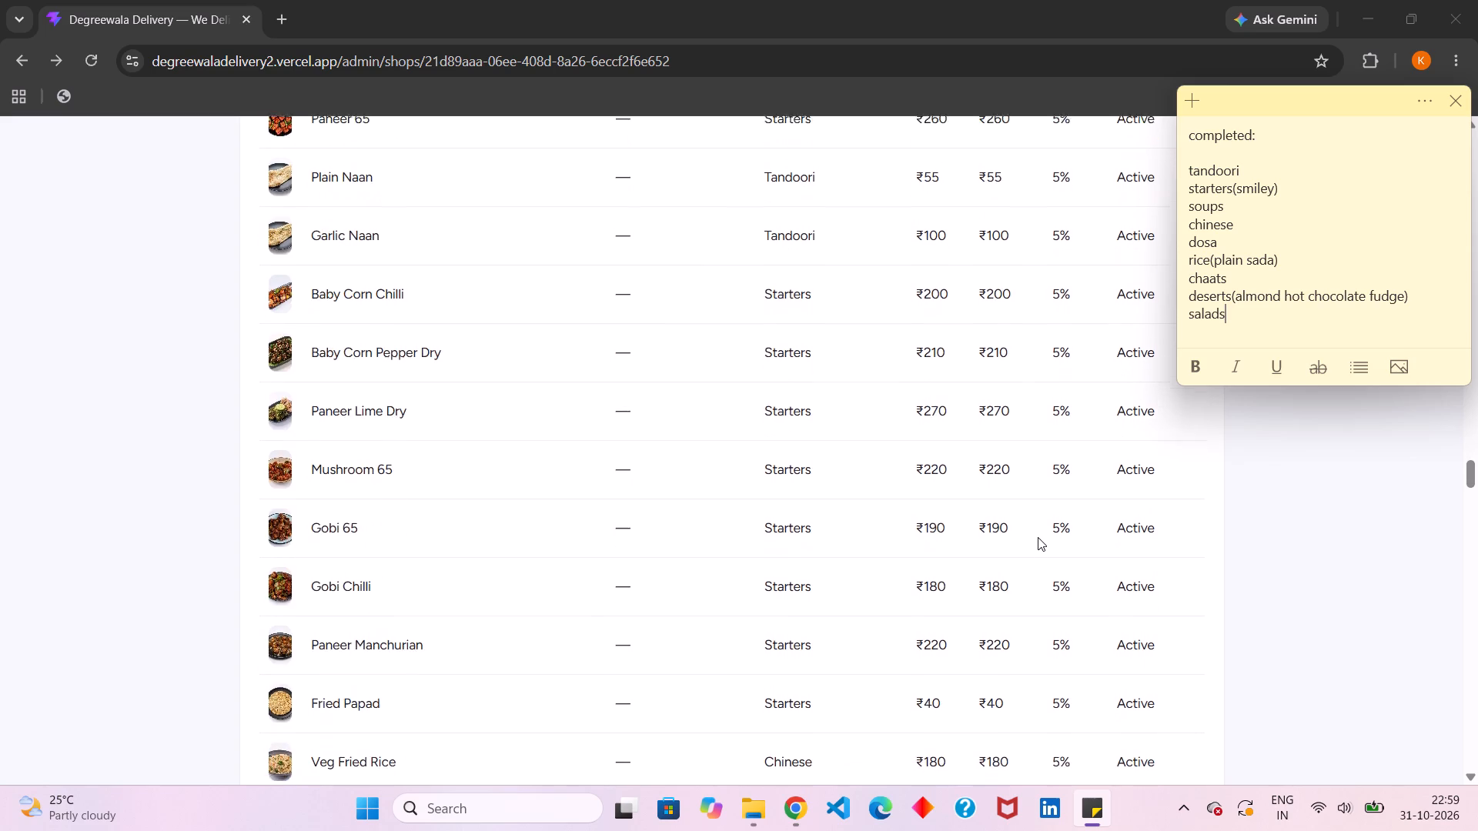
scroll(1038, 537, down, 7)
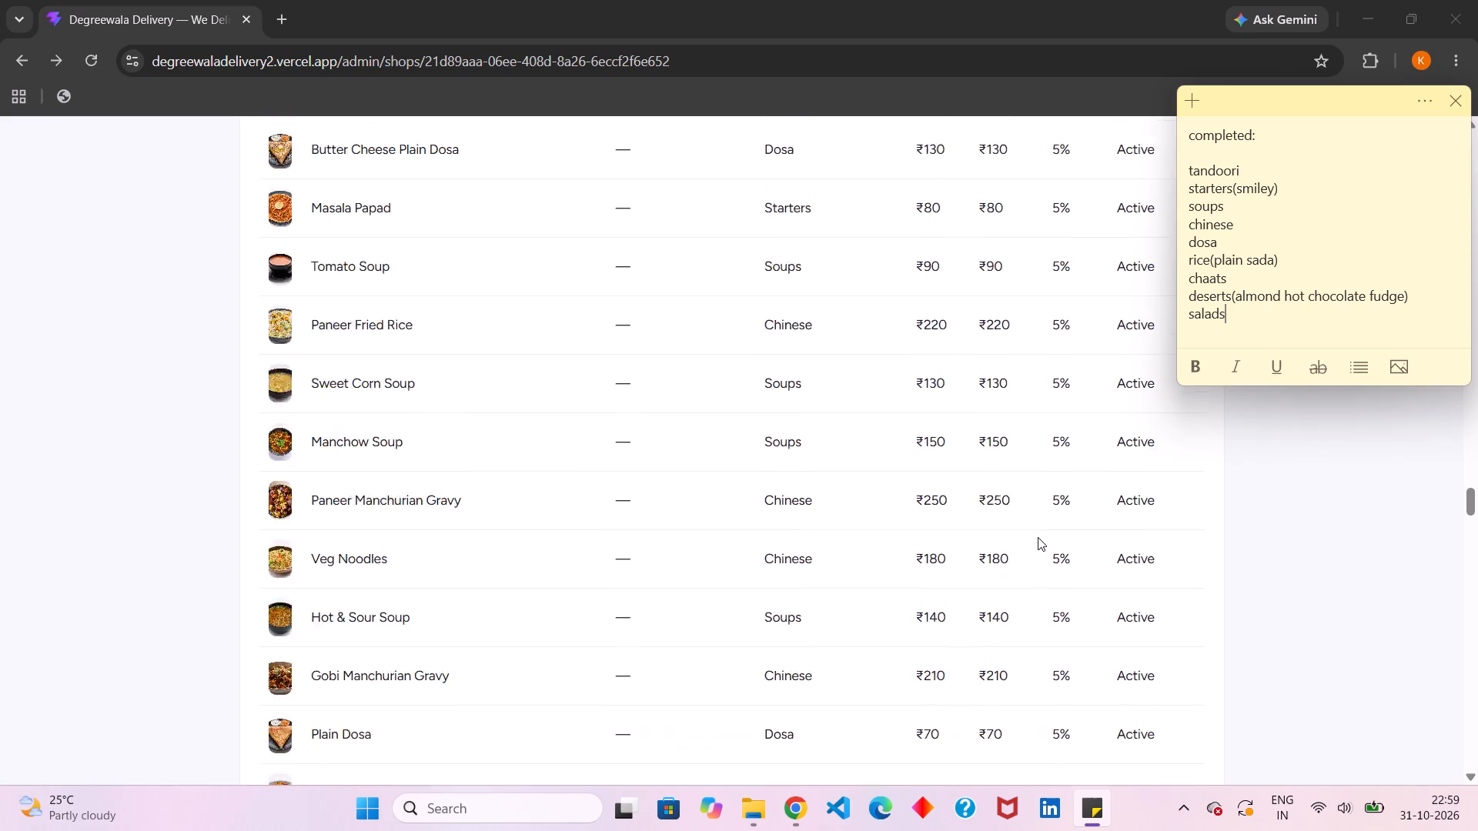
scroll(1038, 537, down, 8)
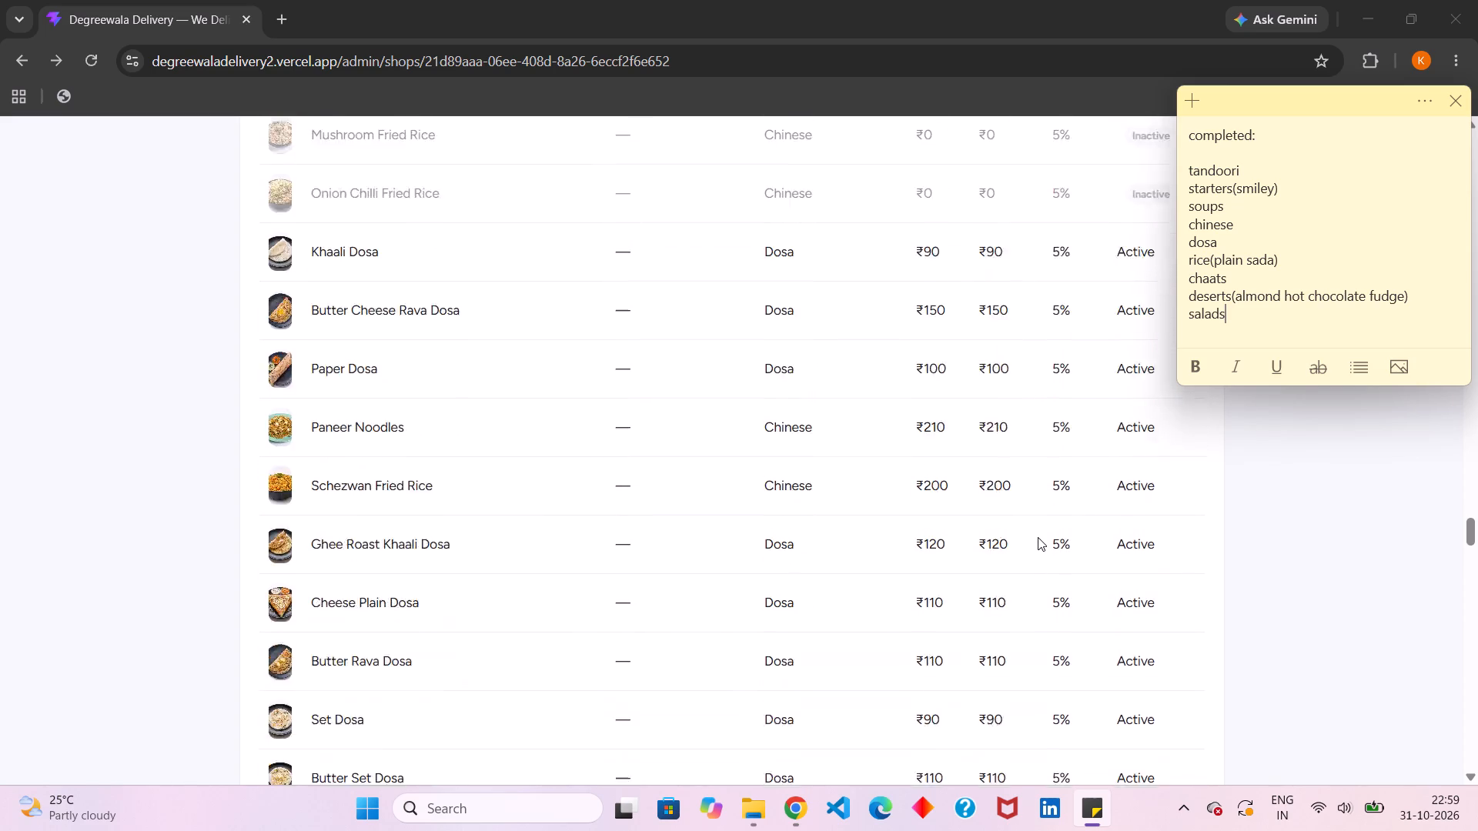
scroll(1038, 537, down, 8)
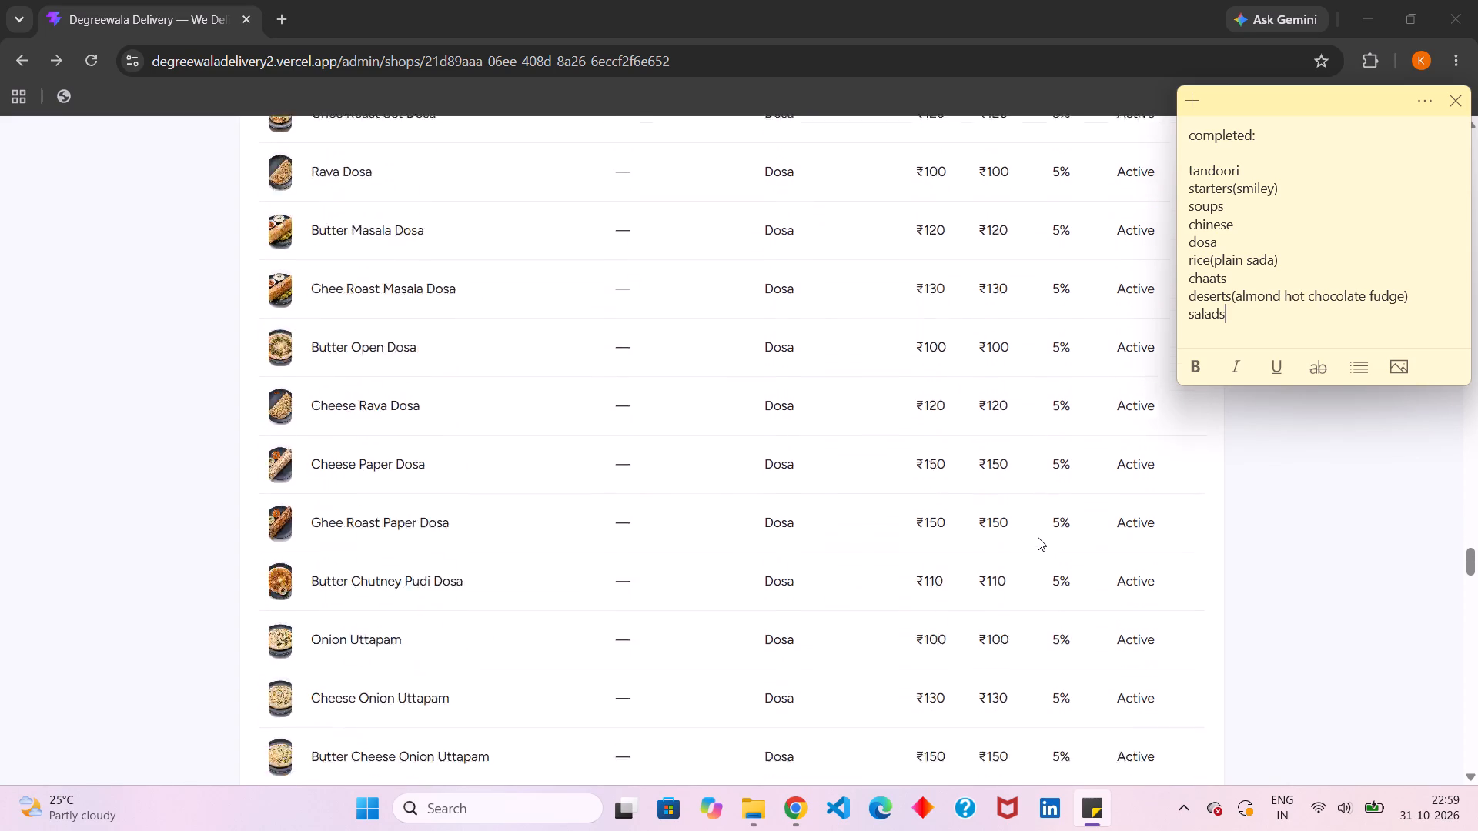
scroll(1038, 537, down, 14)
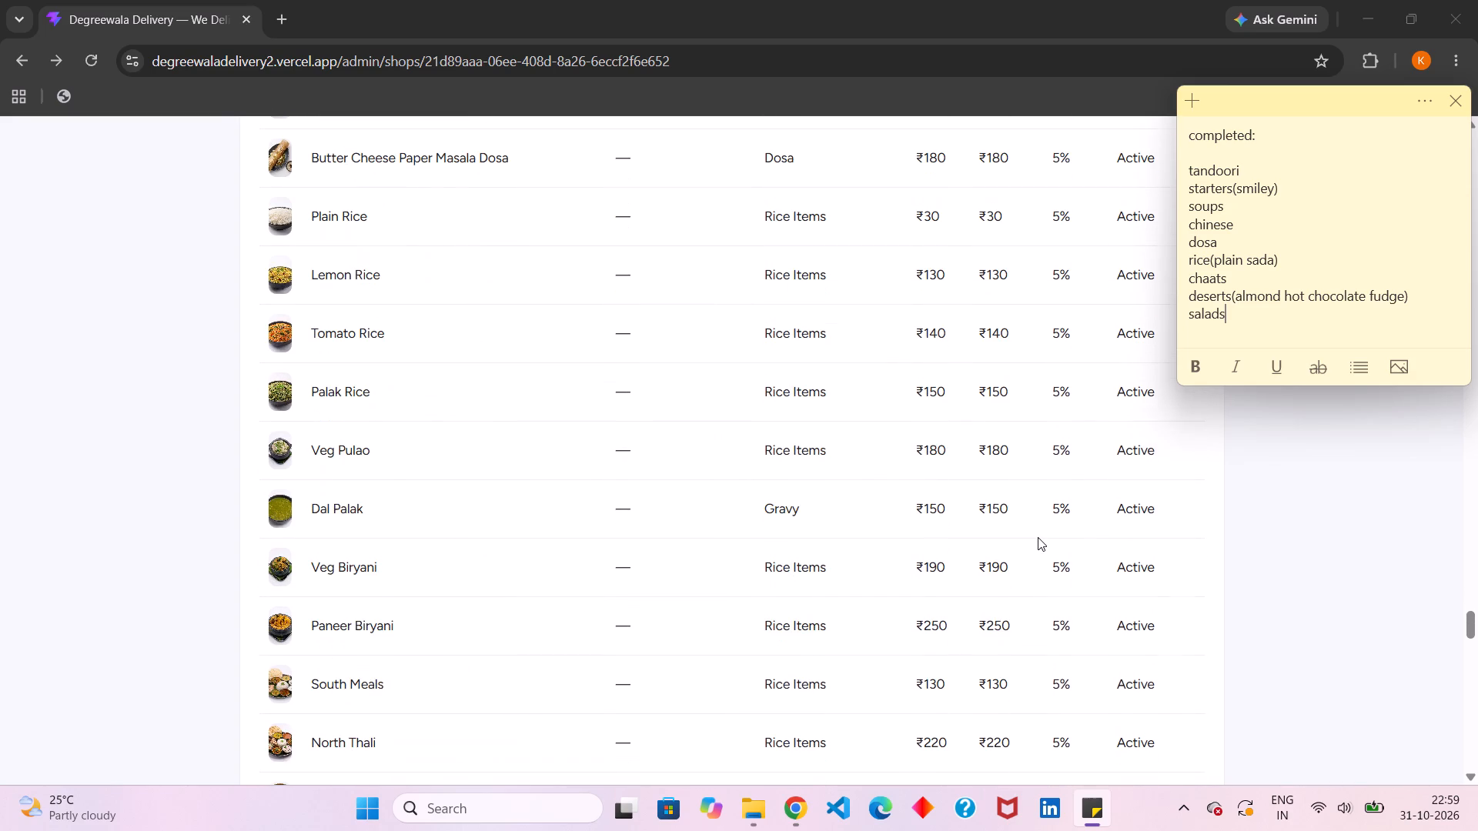
Go through the shop's linked items again to check which categories still have items without pictures.
click(812, 444)
scroll(805, 506, down, 11)
scroll(808, 508, down, 12)
click(809, 508)
scroll(814, 508, down, 14)
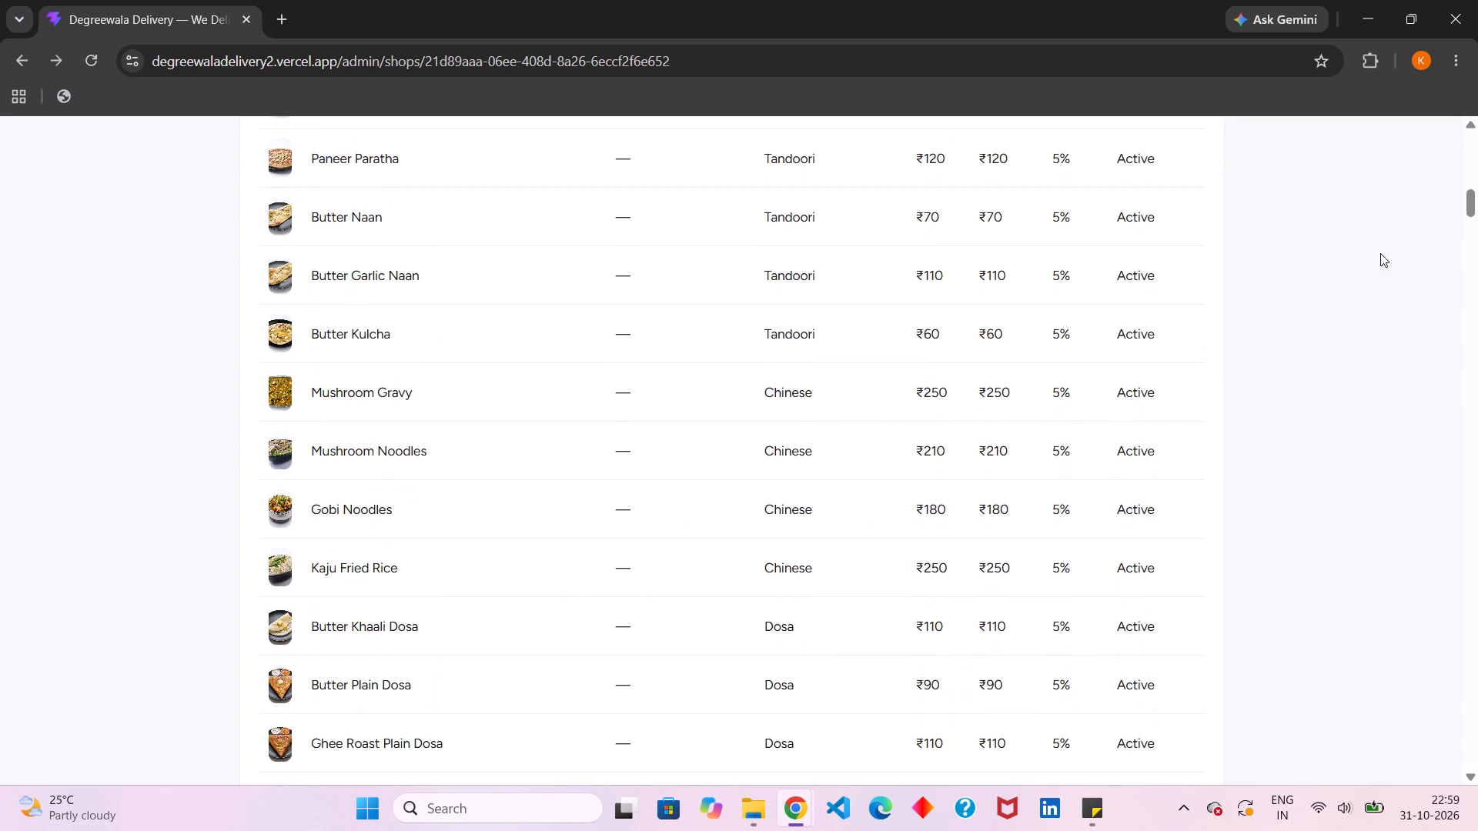
scroll(1125, 352, down, 20)
scroll(1125, 352, down, 8)
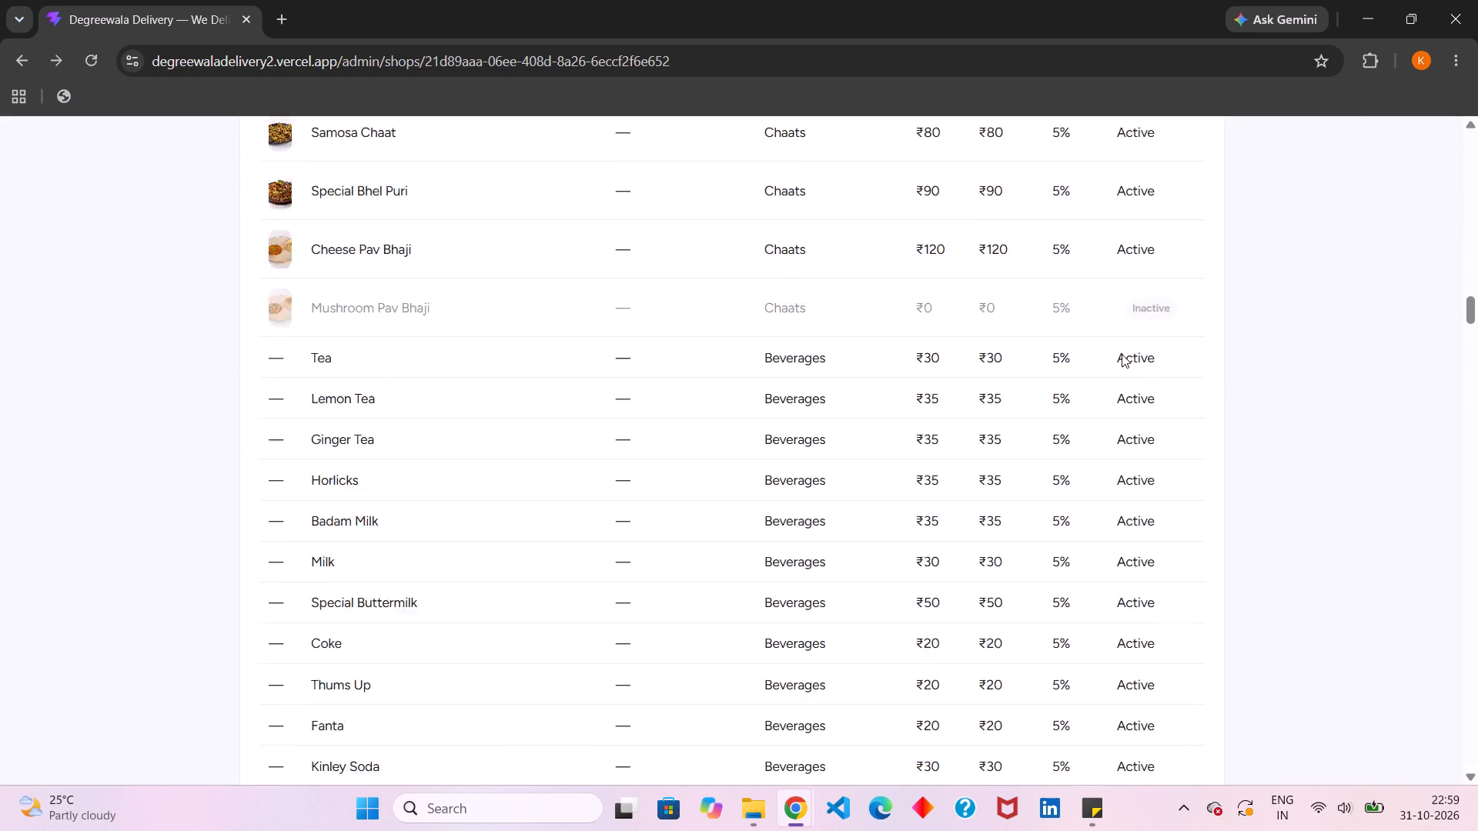
scroll(1122, 354, down, 15)
scroll(1122, 354, down, 16)
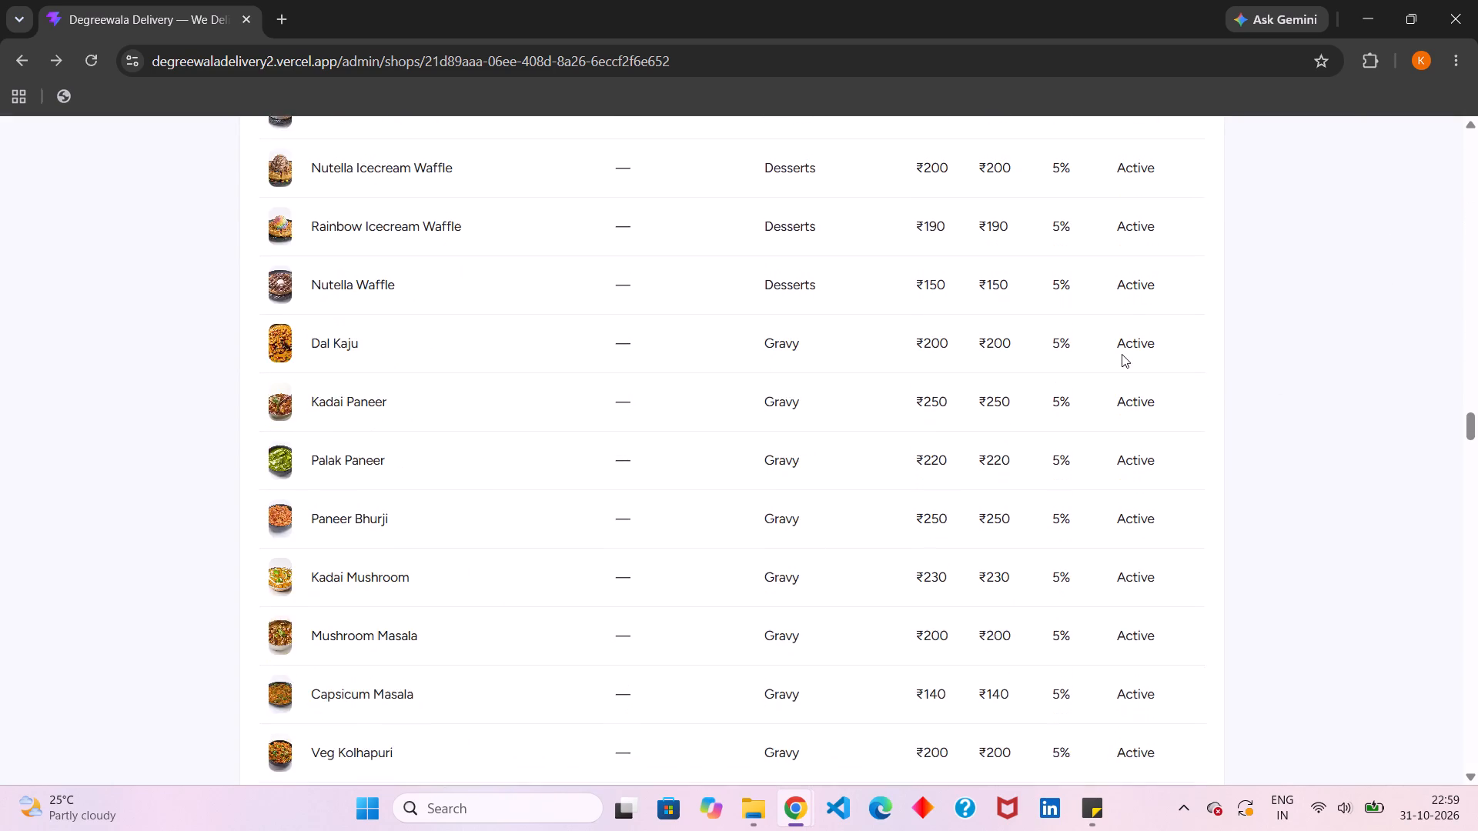
scroll(1122, 354, down, 9)
scroll(1122, 354, up, 20)
scroll(1122, 354, up, 4)
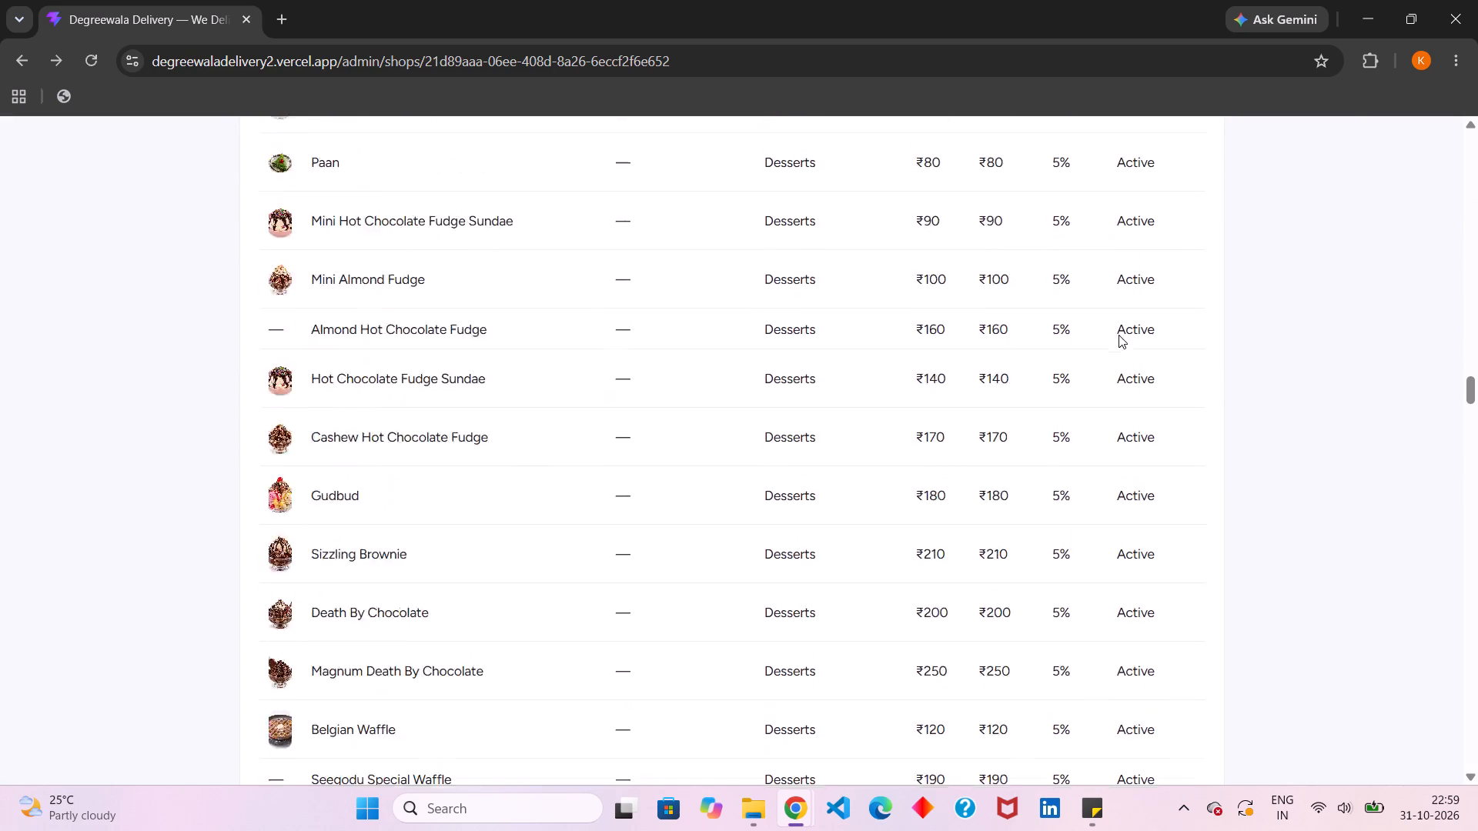
scroll(1119, 335, up, 20)
scroll(1119, 335, up, 19)
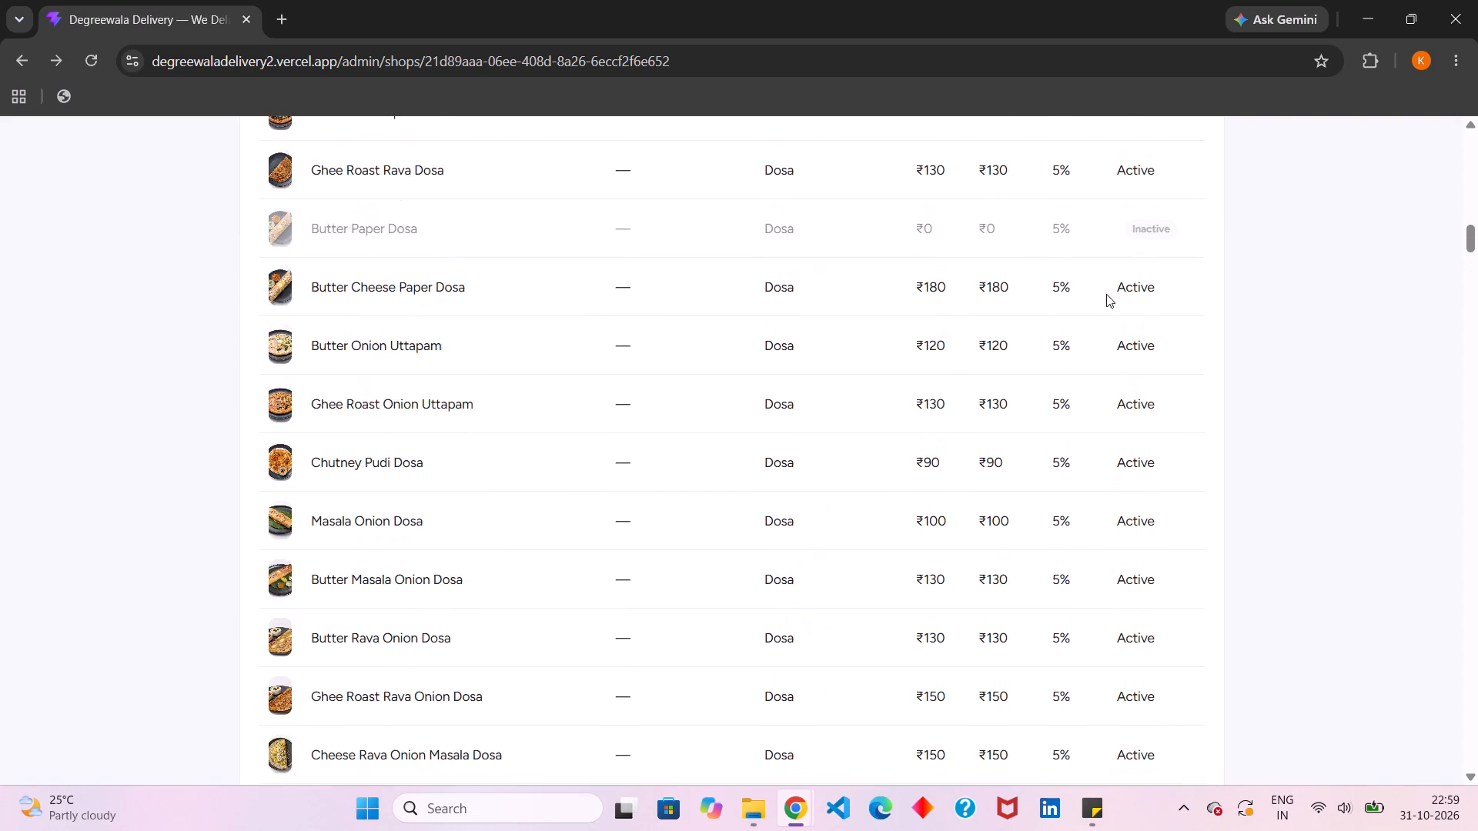
scroll(1106, 294, up, 17)
scroll(1106, 289, down, 11)
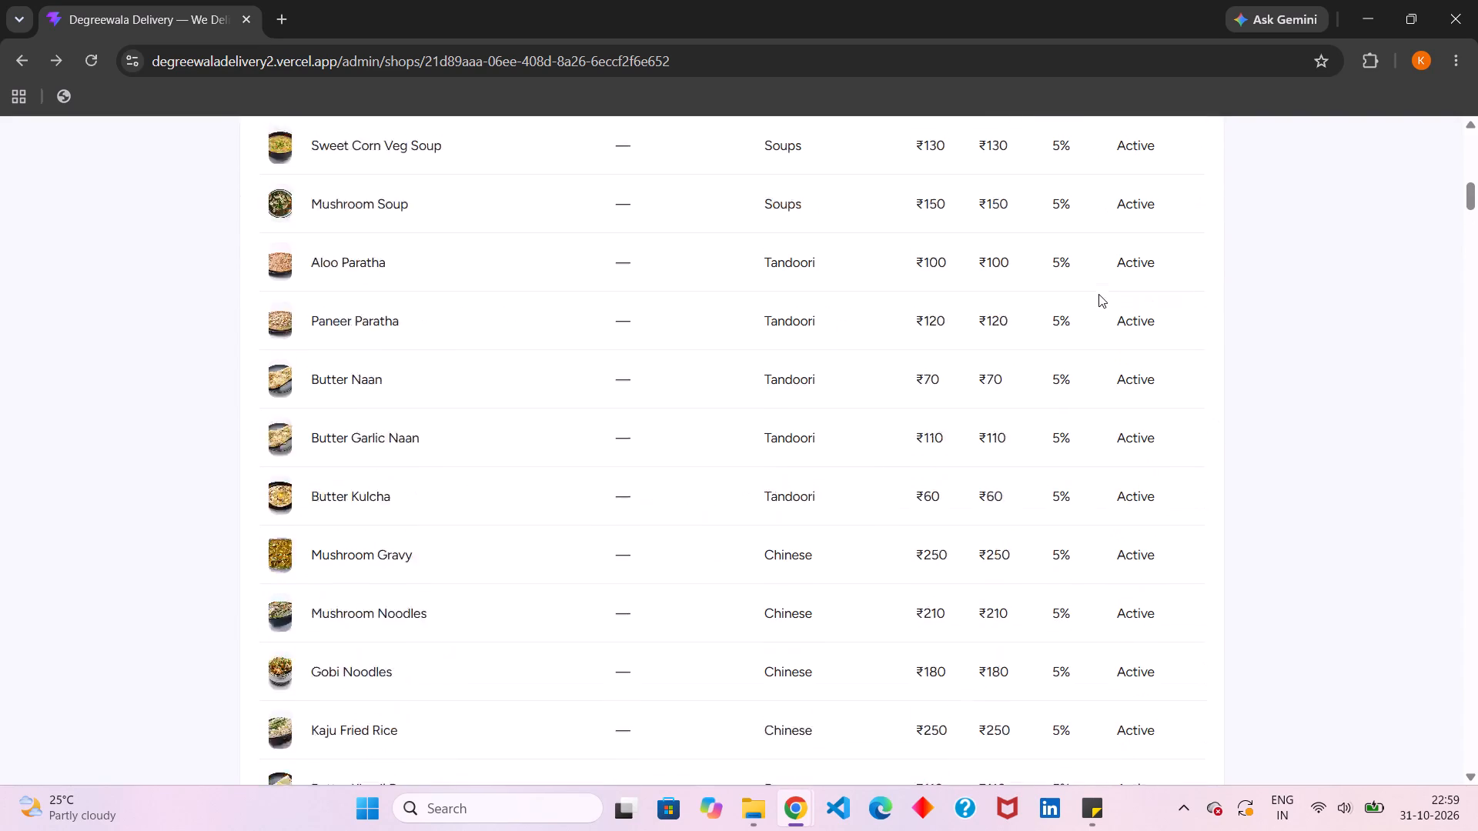
scroll(1097, 294, down, 20)
scroll(1097, 294, down, 14)
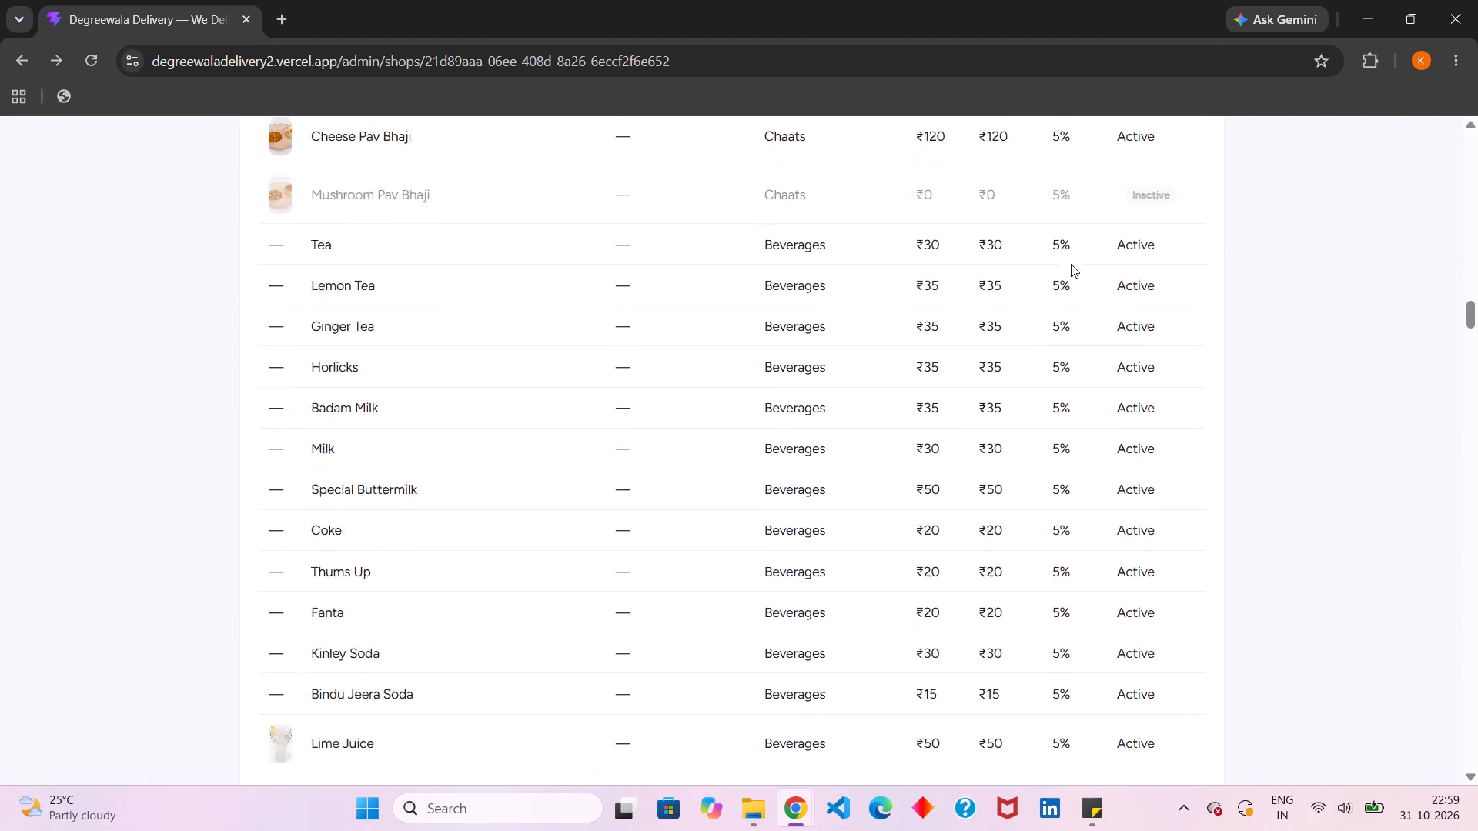
scroll(1071, 264, down, 11)
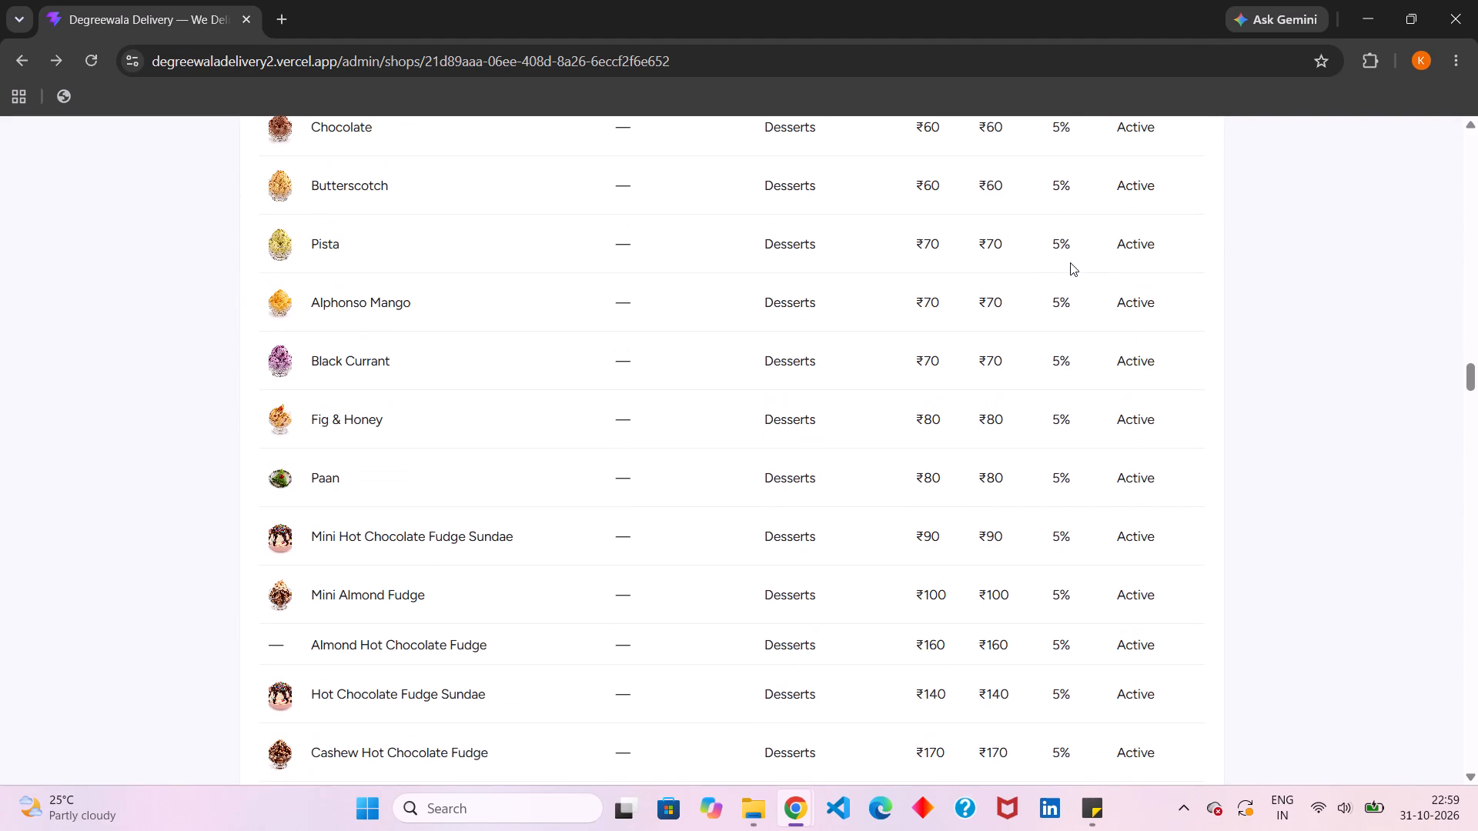
scroll(1033, 213, down, 6)
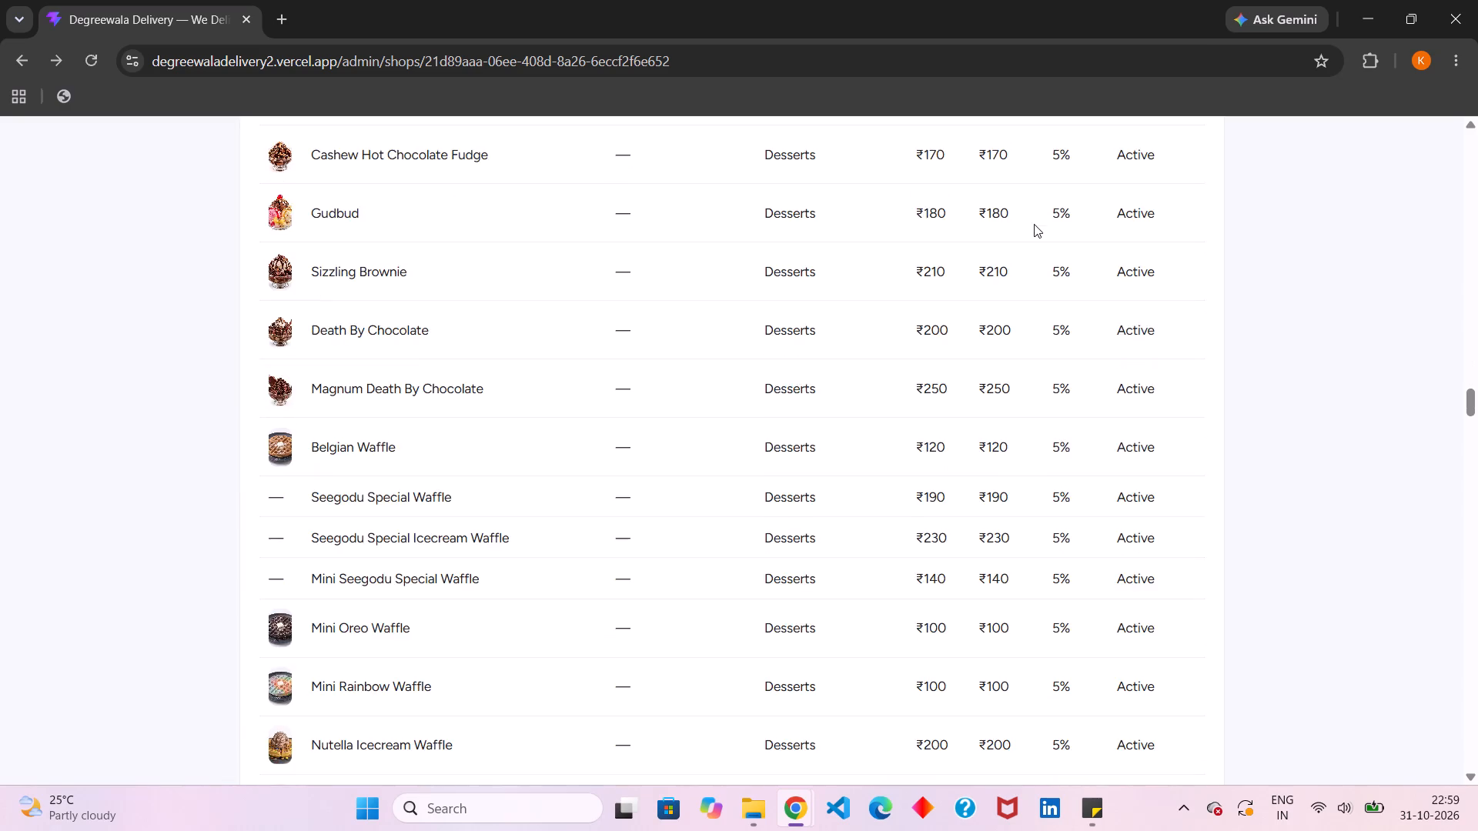
scroll(1038, 232, down, 11)
scroll(1045, 262, down, 16)
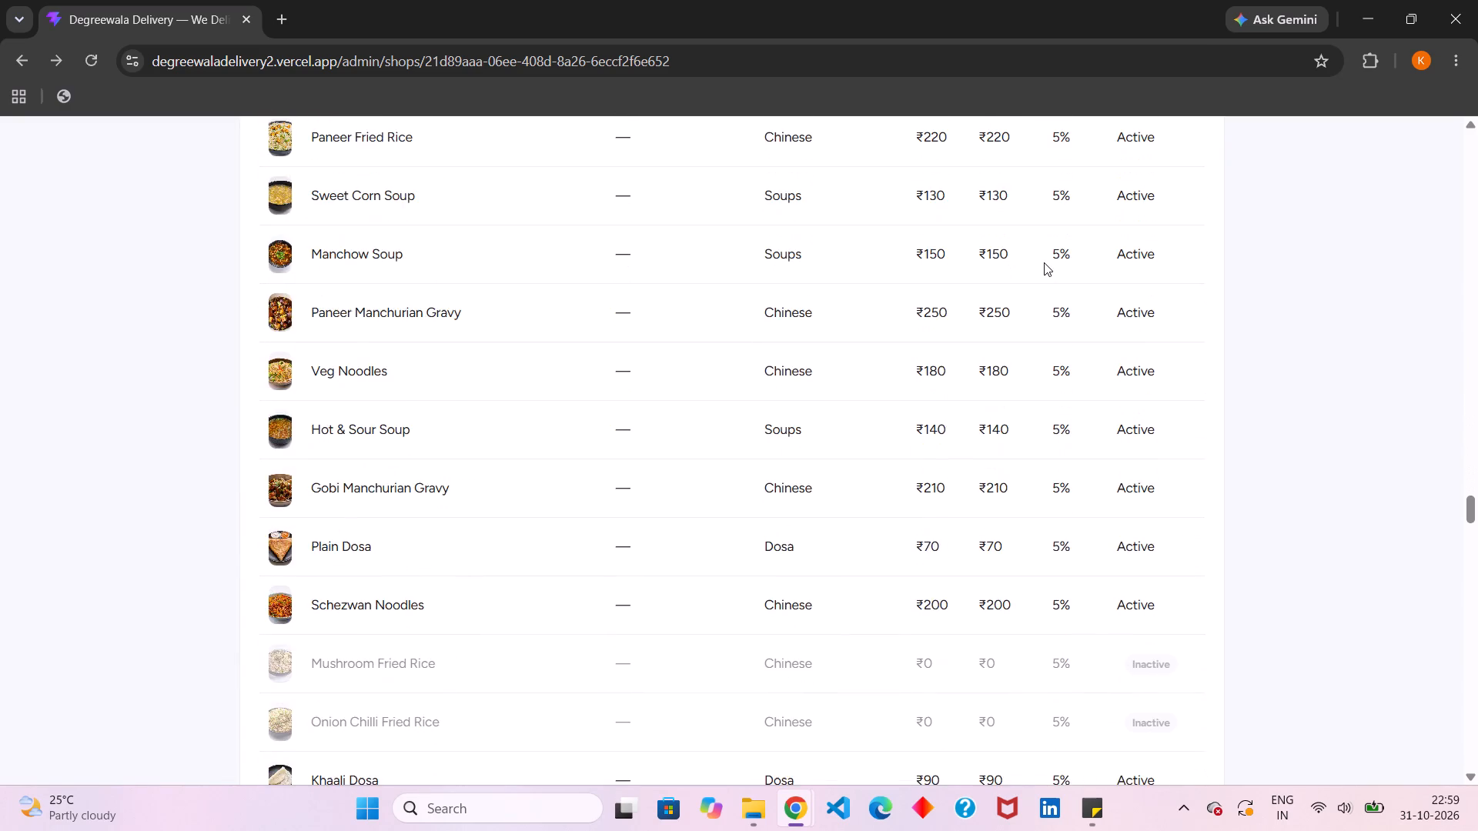
scroll(1044, 263, down, 18)
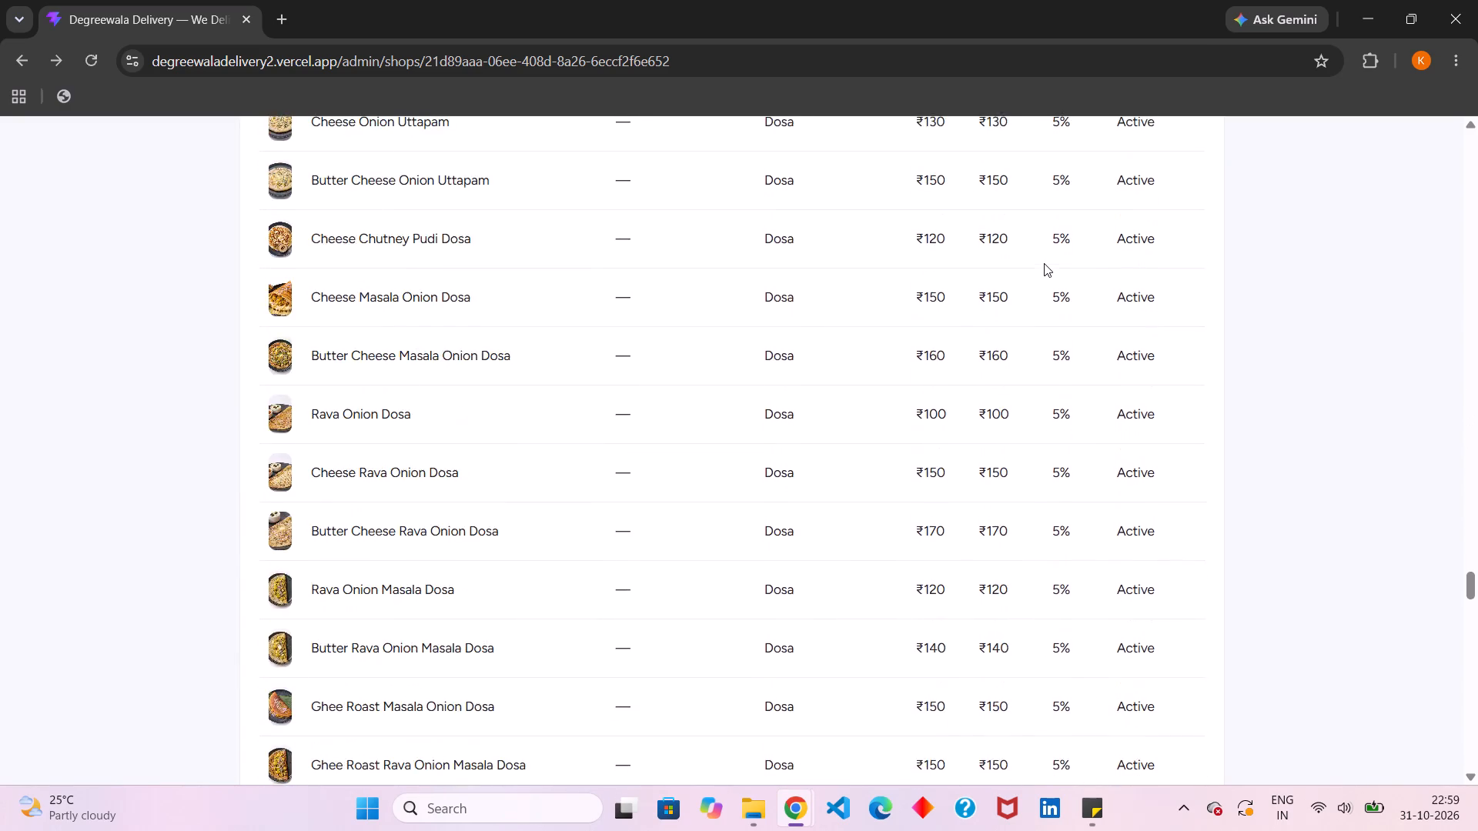
scroll(1044, 263, down, 16)
scroll(1044, 263, up, 4)
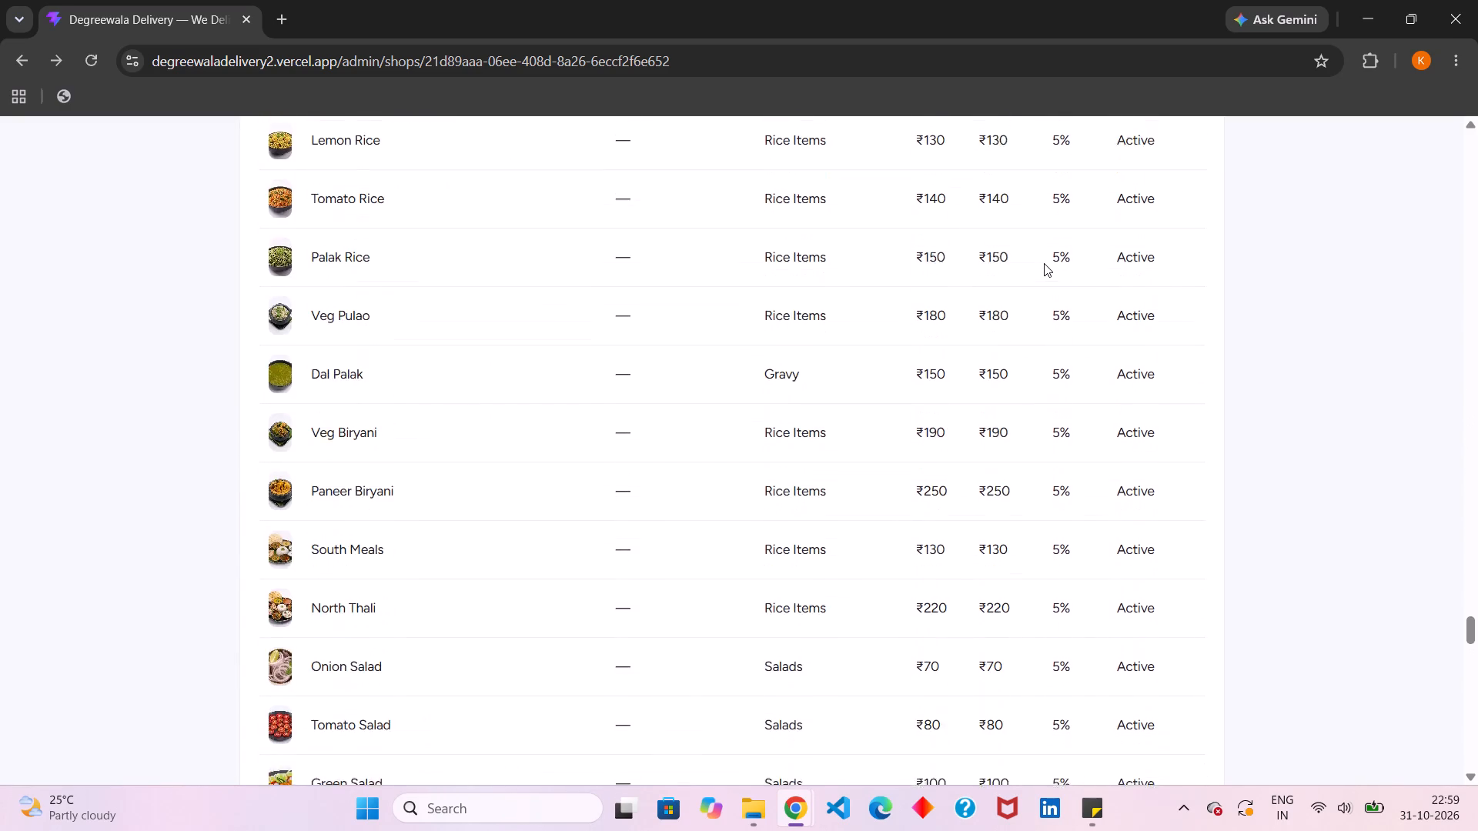
scroll(1044, 263, up, 13)
scroll(1043, 264, up, 15)
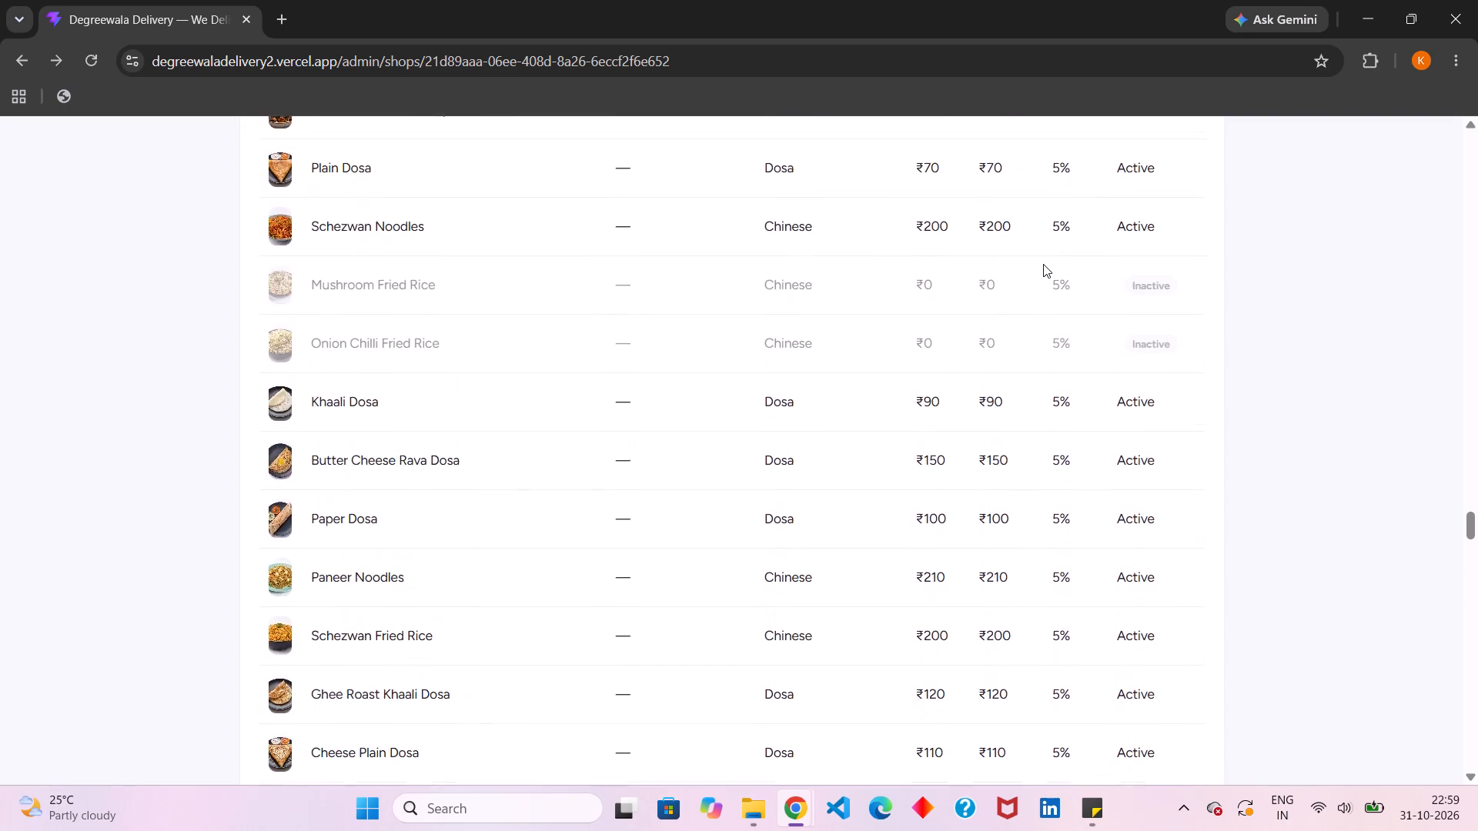
scroll(1043, 264, up, 20)
scroll(1043, 264, up, 12)
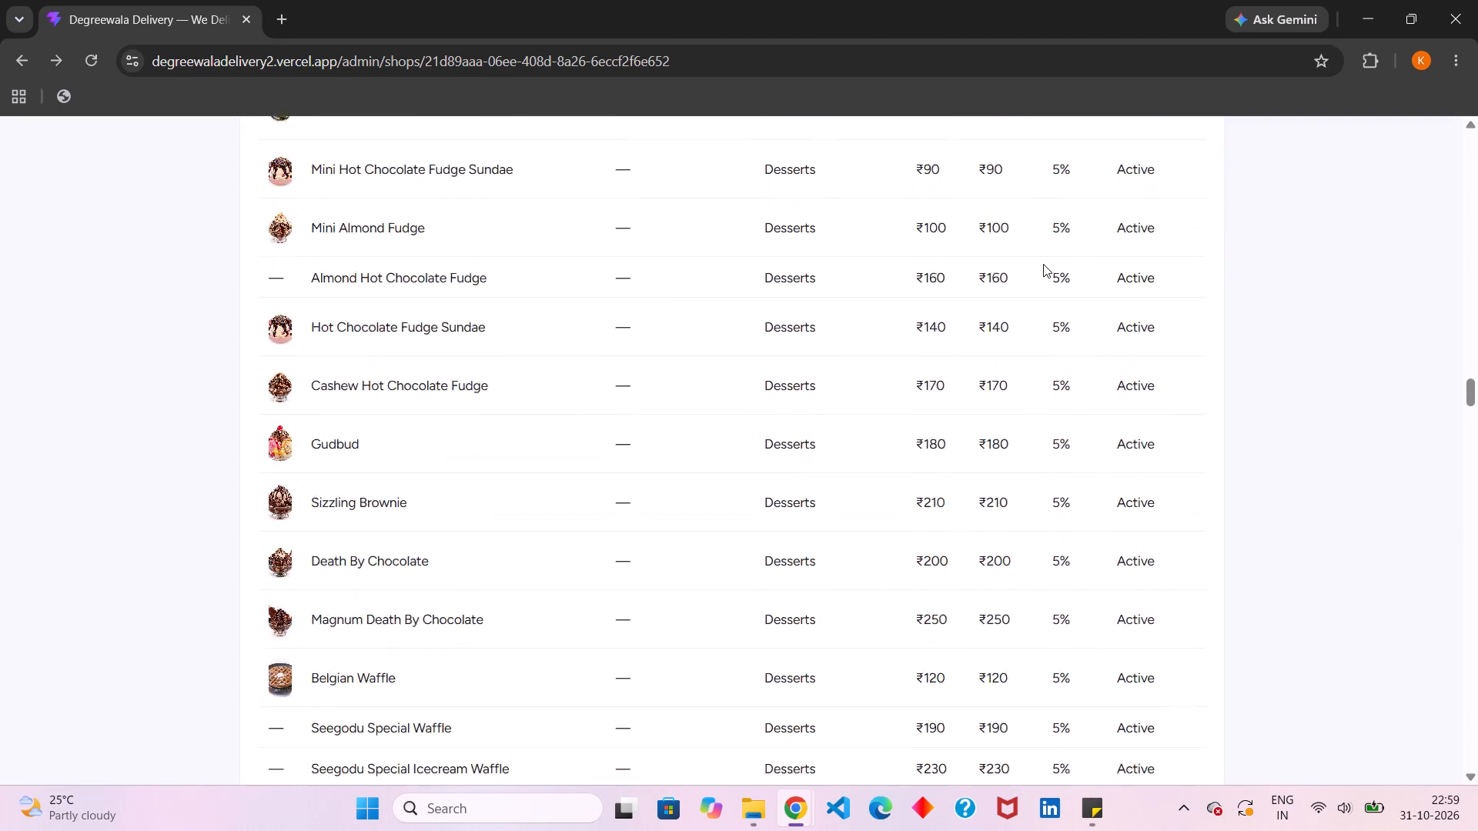
scroll(1043, 264, up, 20)
scroll(1043, 264, up, 6)
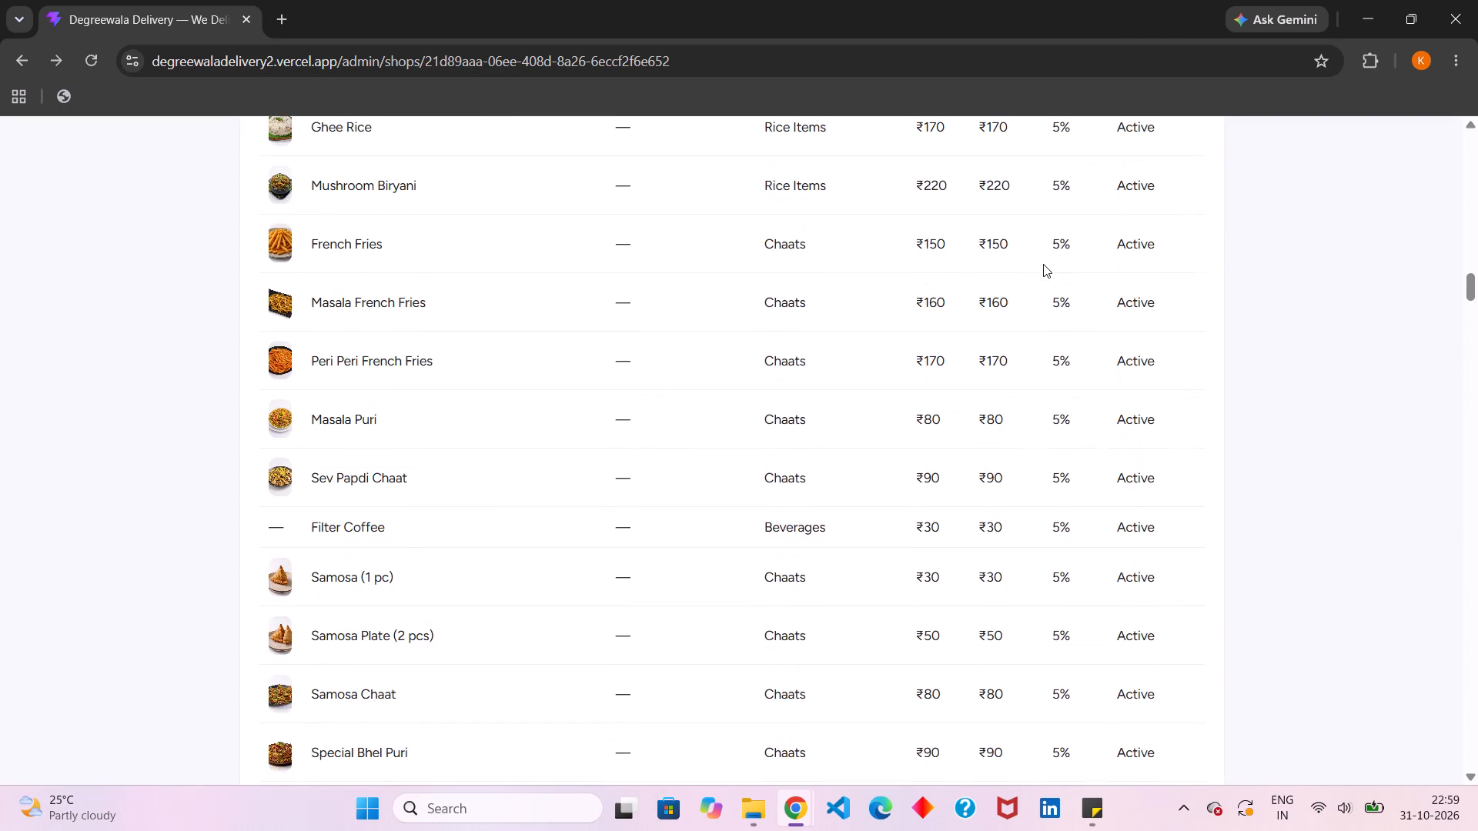
scroll(1043, 264, up, 5)
scroll(1042, 300, down, 9)
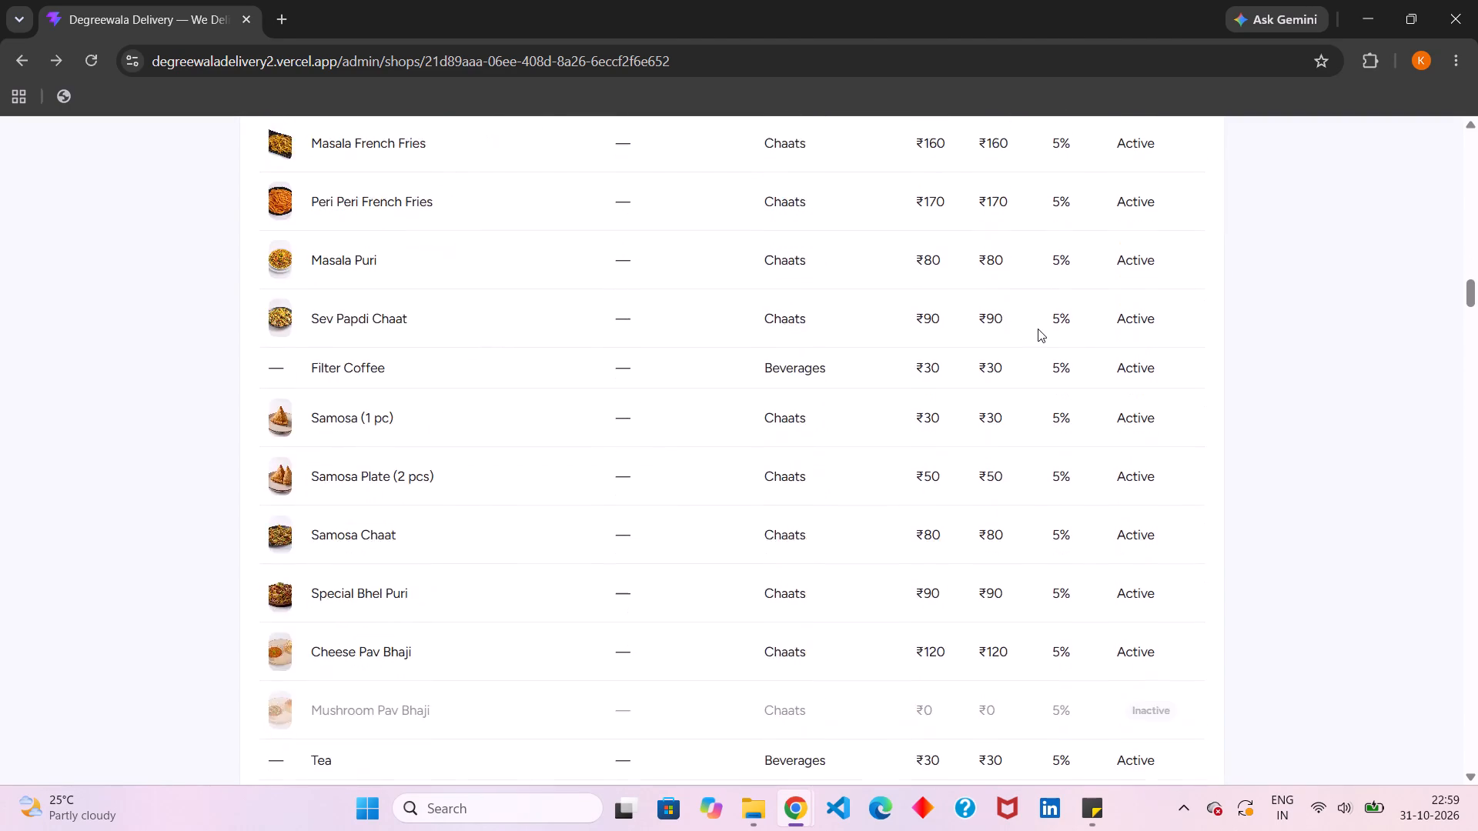
scroll(1038, 329, down, 5)
scroll(1038, 329, up, 14)
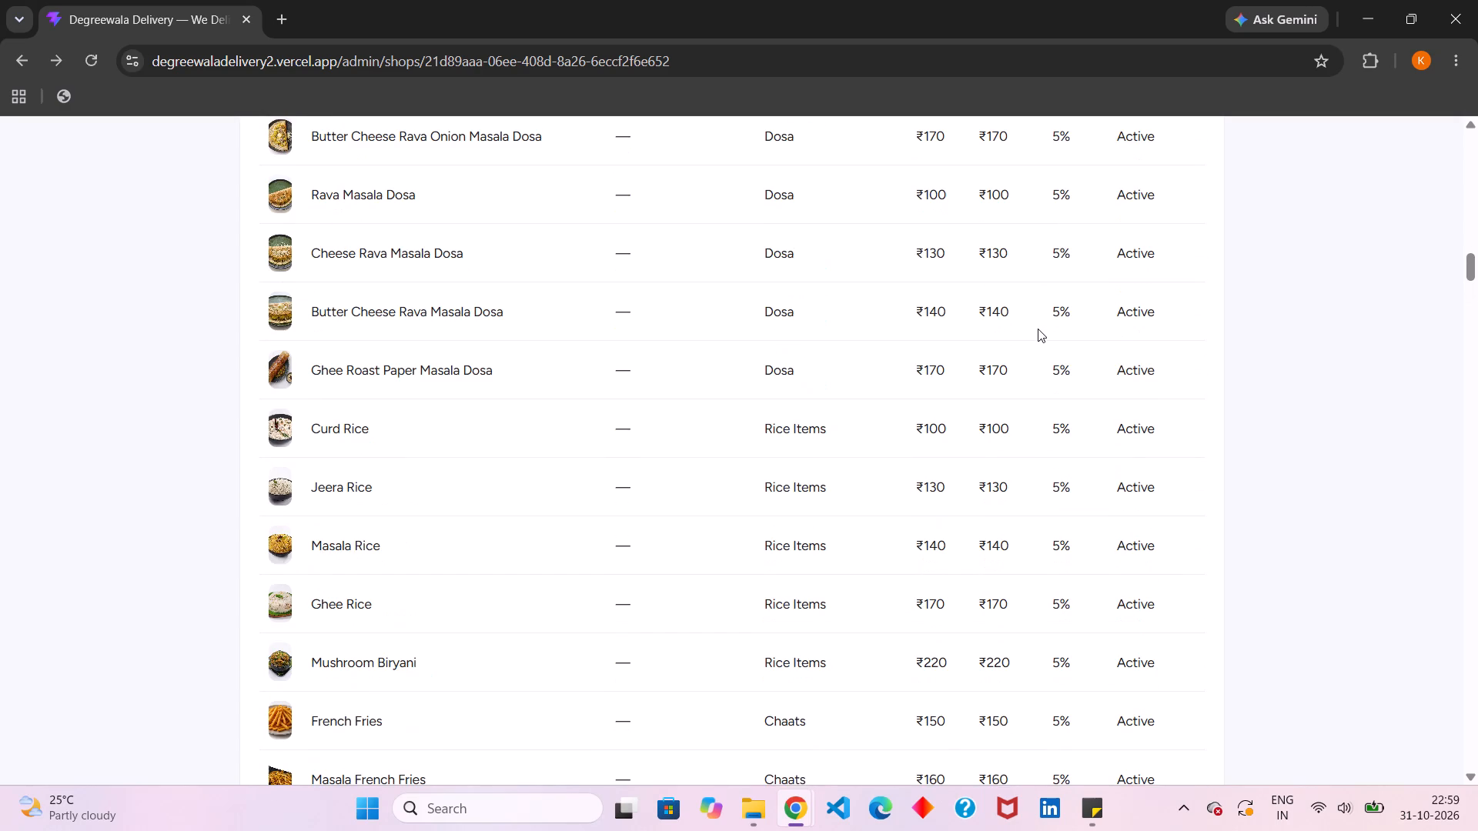
Examine the shop's linked items for missing pictures, from the Dosa entries down to the Salads and Gravy entries.
scroll(1038, 329, down, 11)
scroll(1035, 341, down, 12)
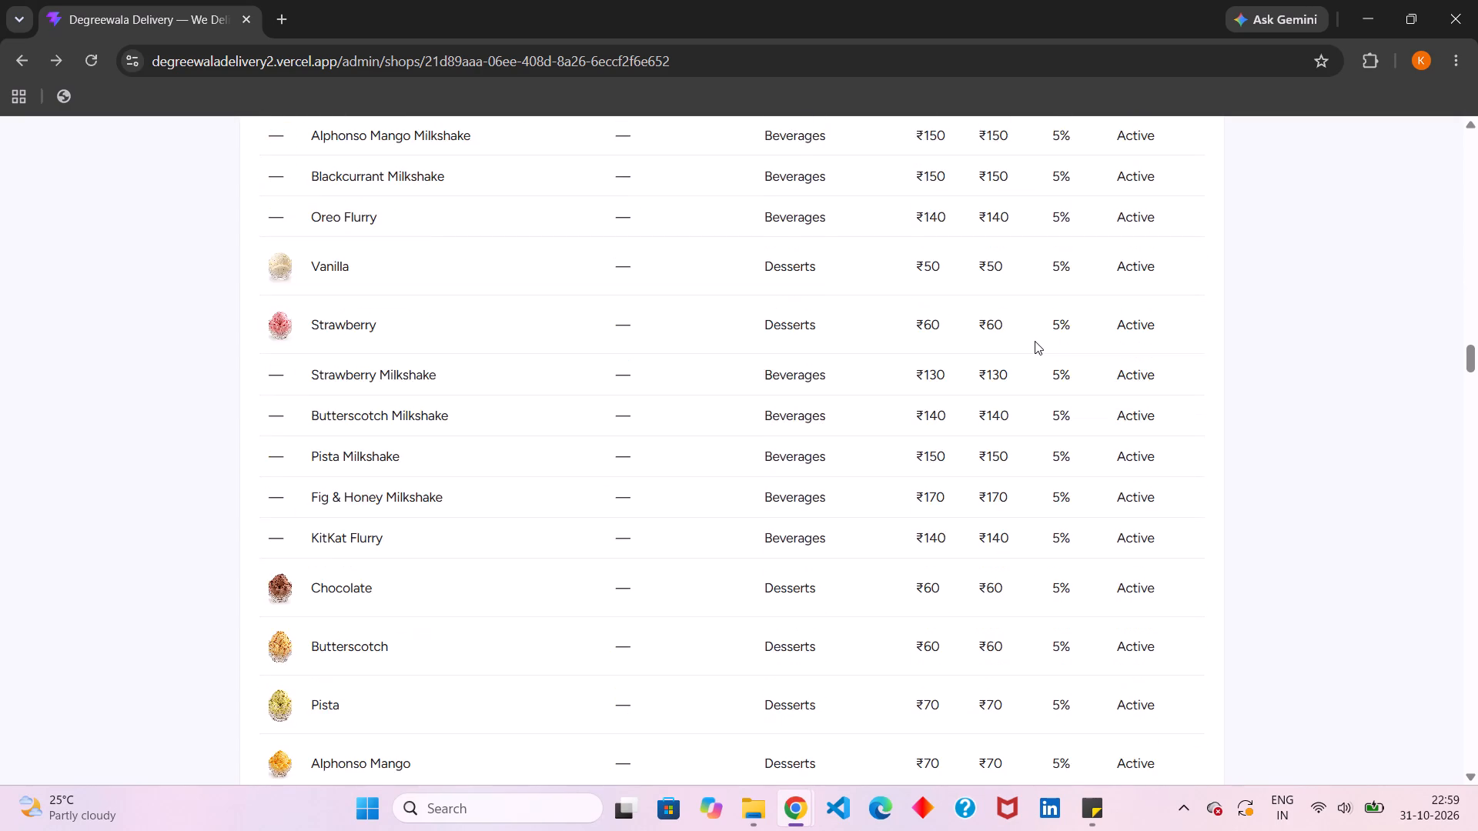
scroll(1035, 341, down, 12)
scroll(1034, 340, down, 13)
scroll(1035, 328, down, 16)
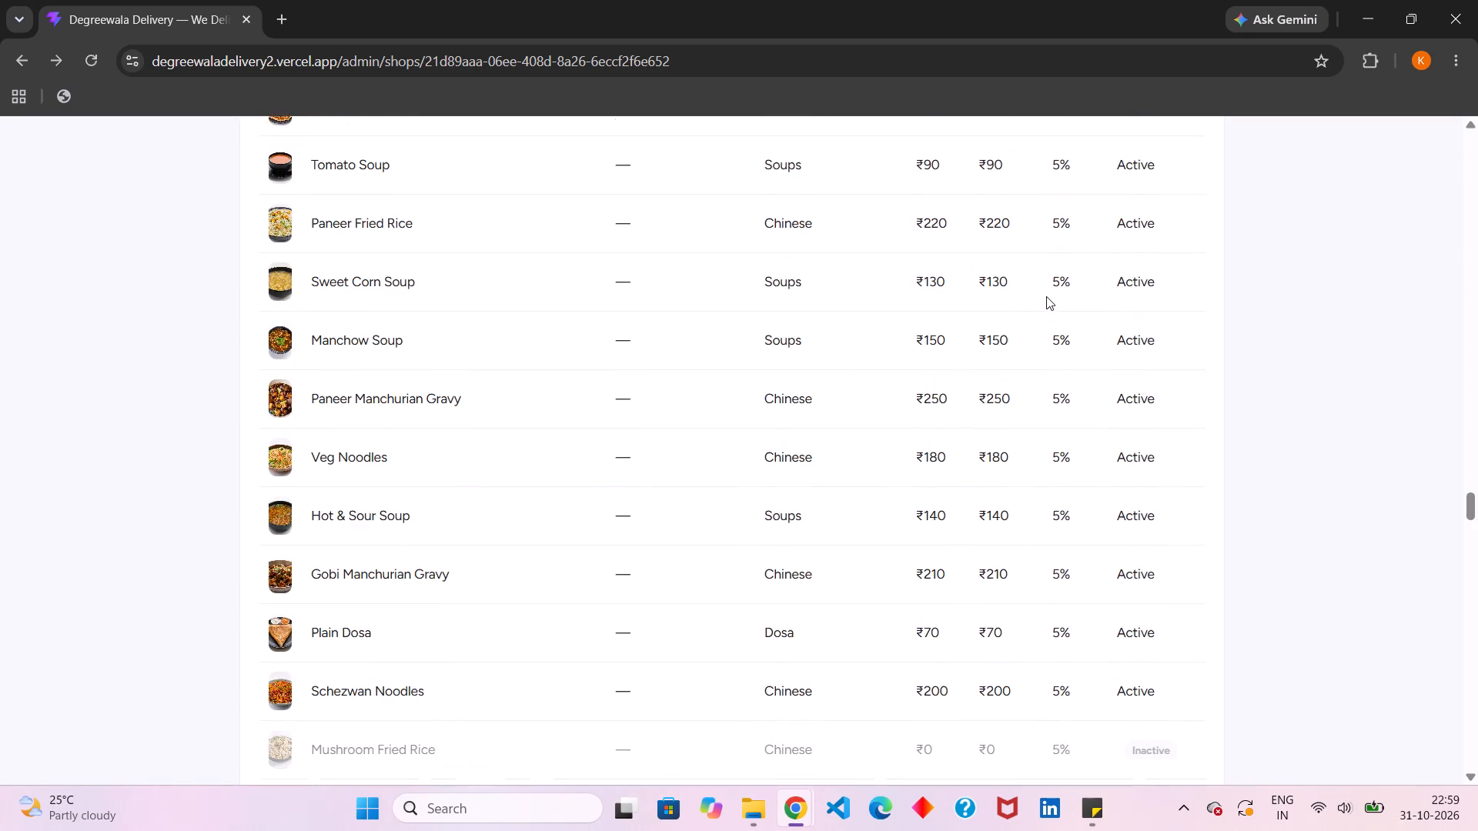
scroll(1046, 296, down, 18)
scroll(1048, 292, down, 13)
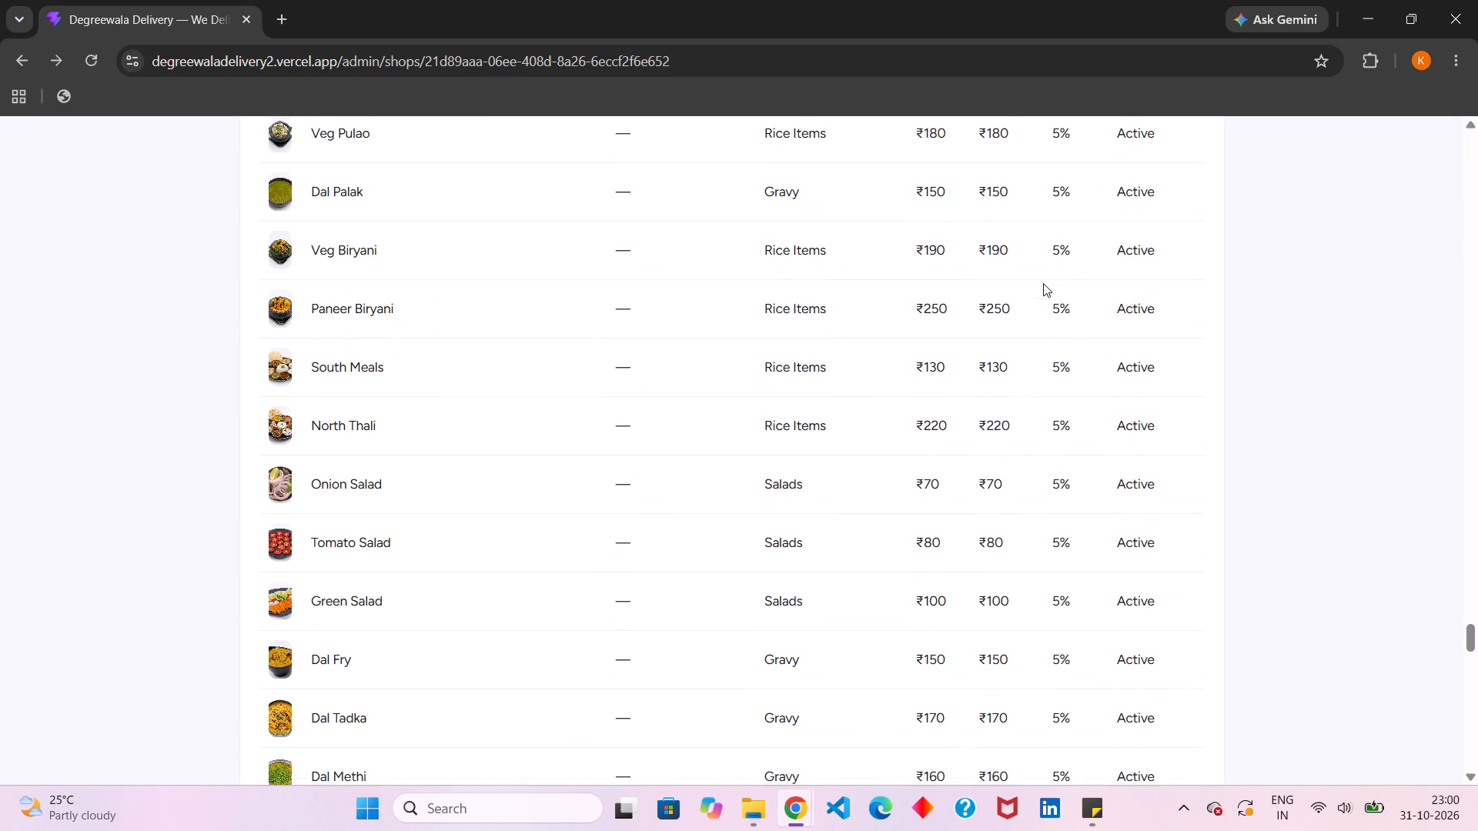
scroll(1043, 283, down, 5)
scroll(1043, 283, up, 7)
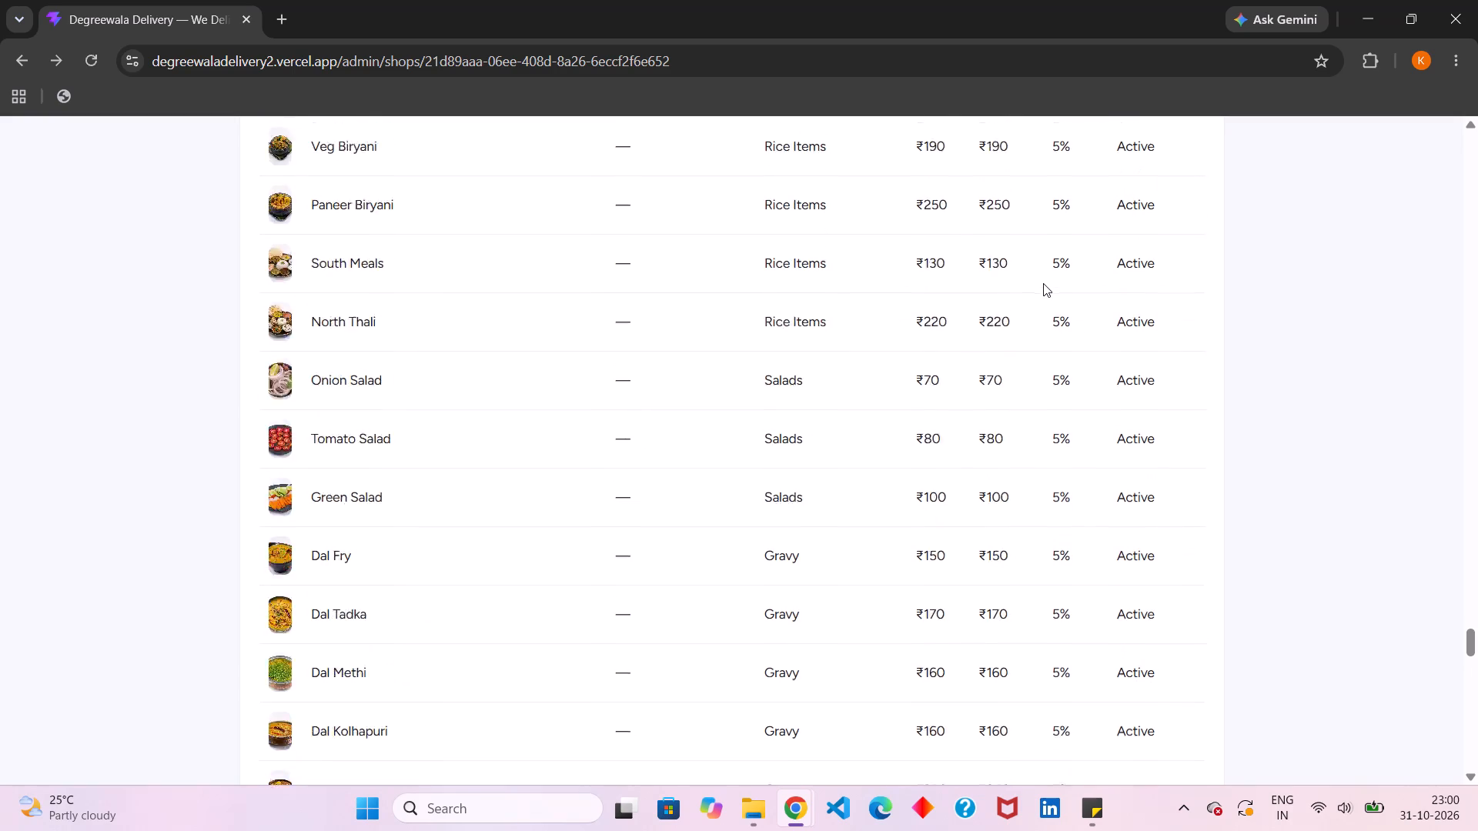
scroll(1008, 284, up, 2)
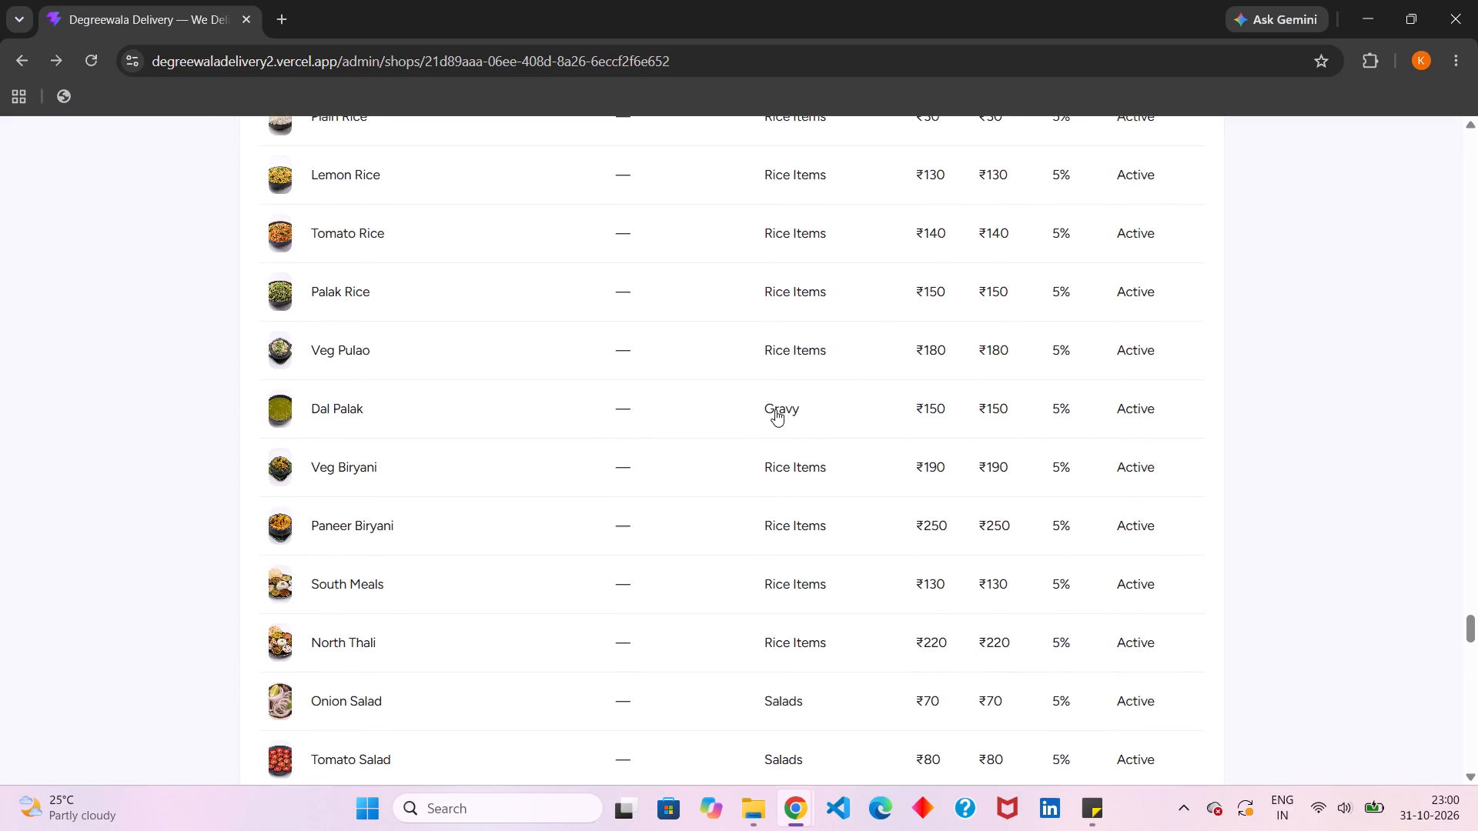
Check the Gravy category's items for missing pictures and return to the shop's linked items.
click(775, 409)
scroll(774, 409, down, 1)
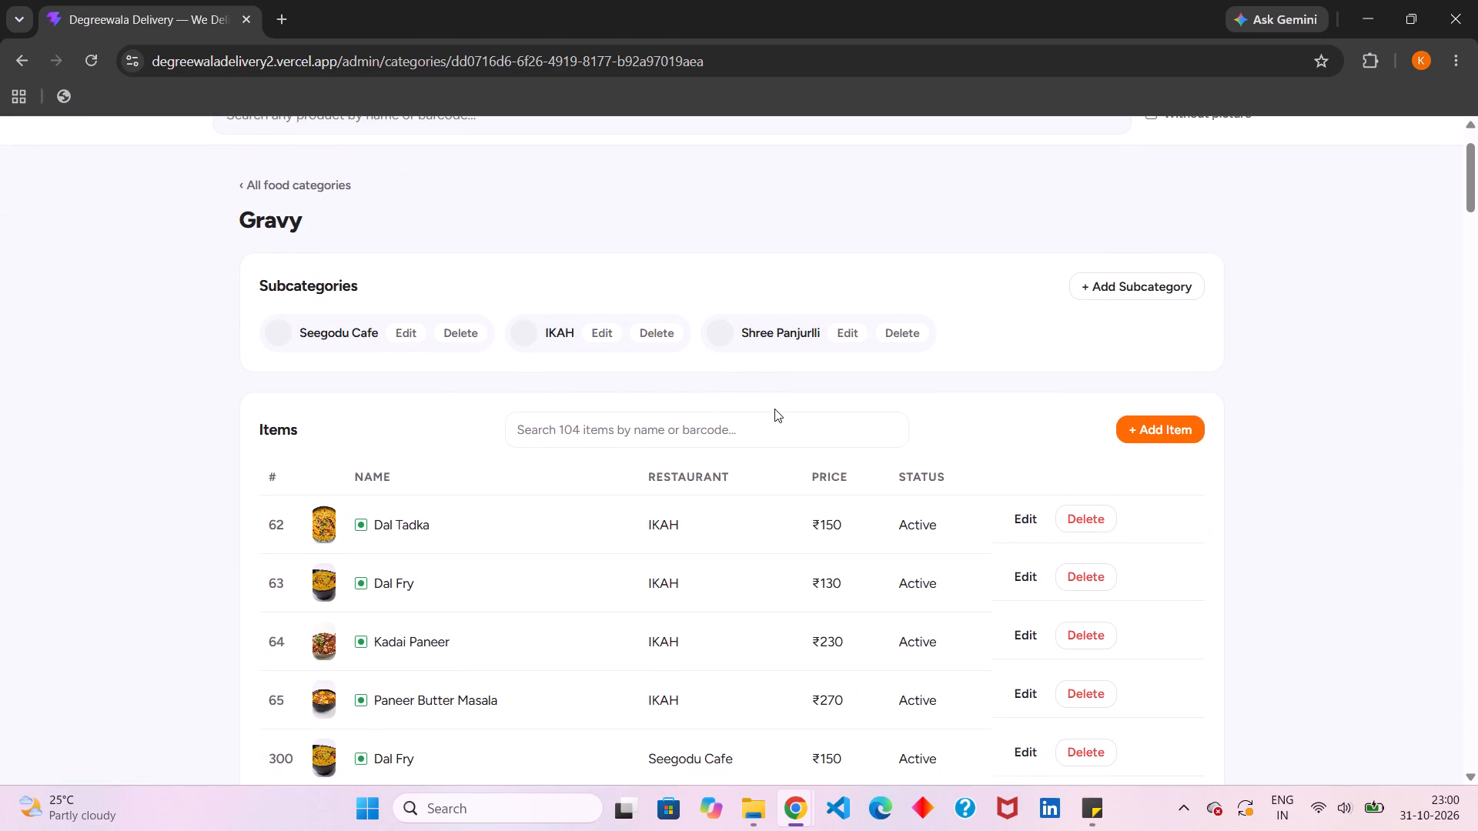
scroll(774, 409, down, 8)
click(774, 409)
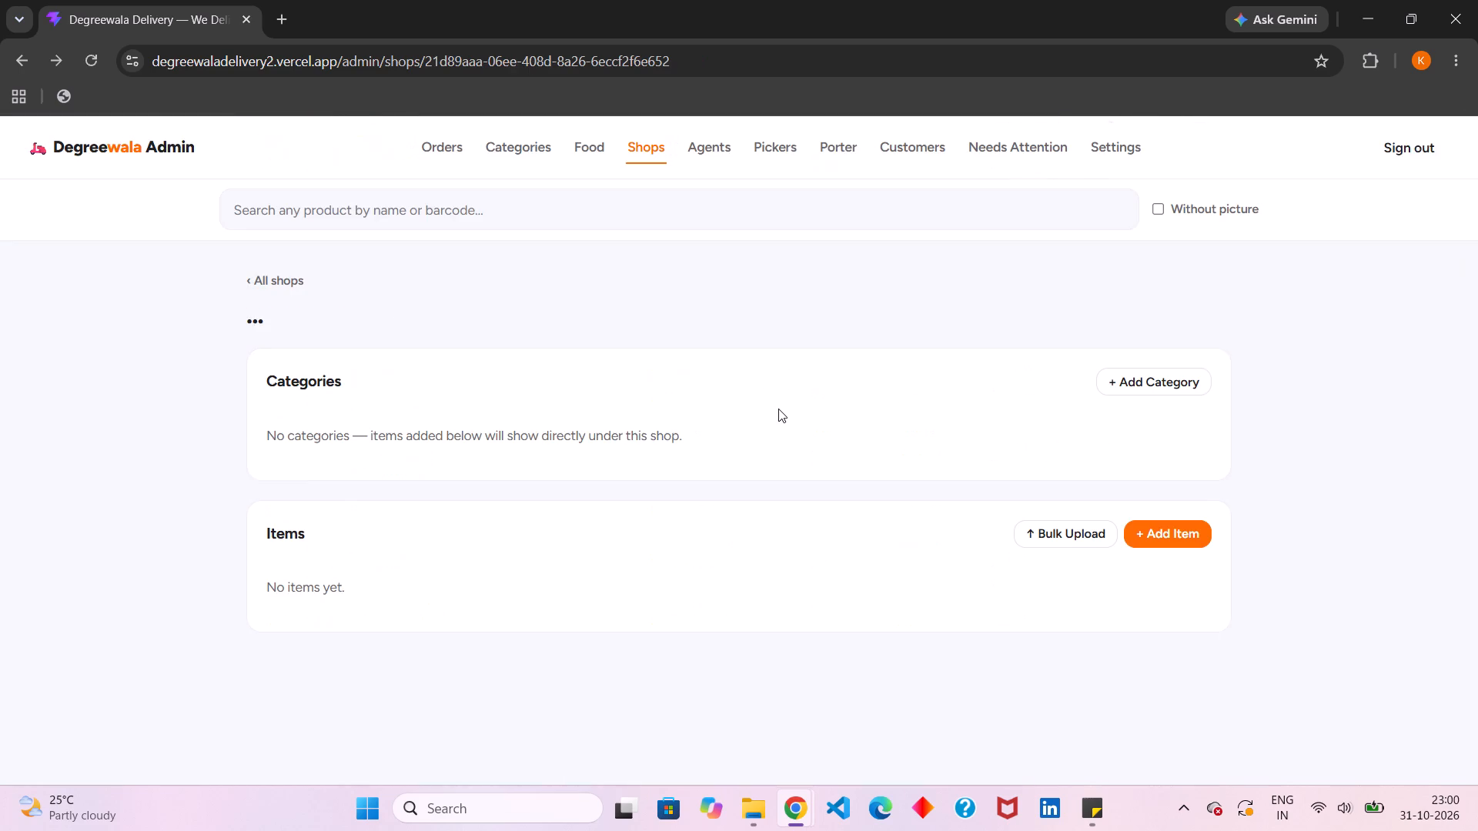
Find the Salads entries among the shop's linked items, check that category's items for missing pictures, and return to the shop.
scroll(810, 422, down, 12)
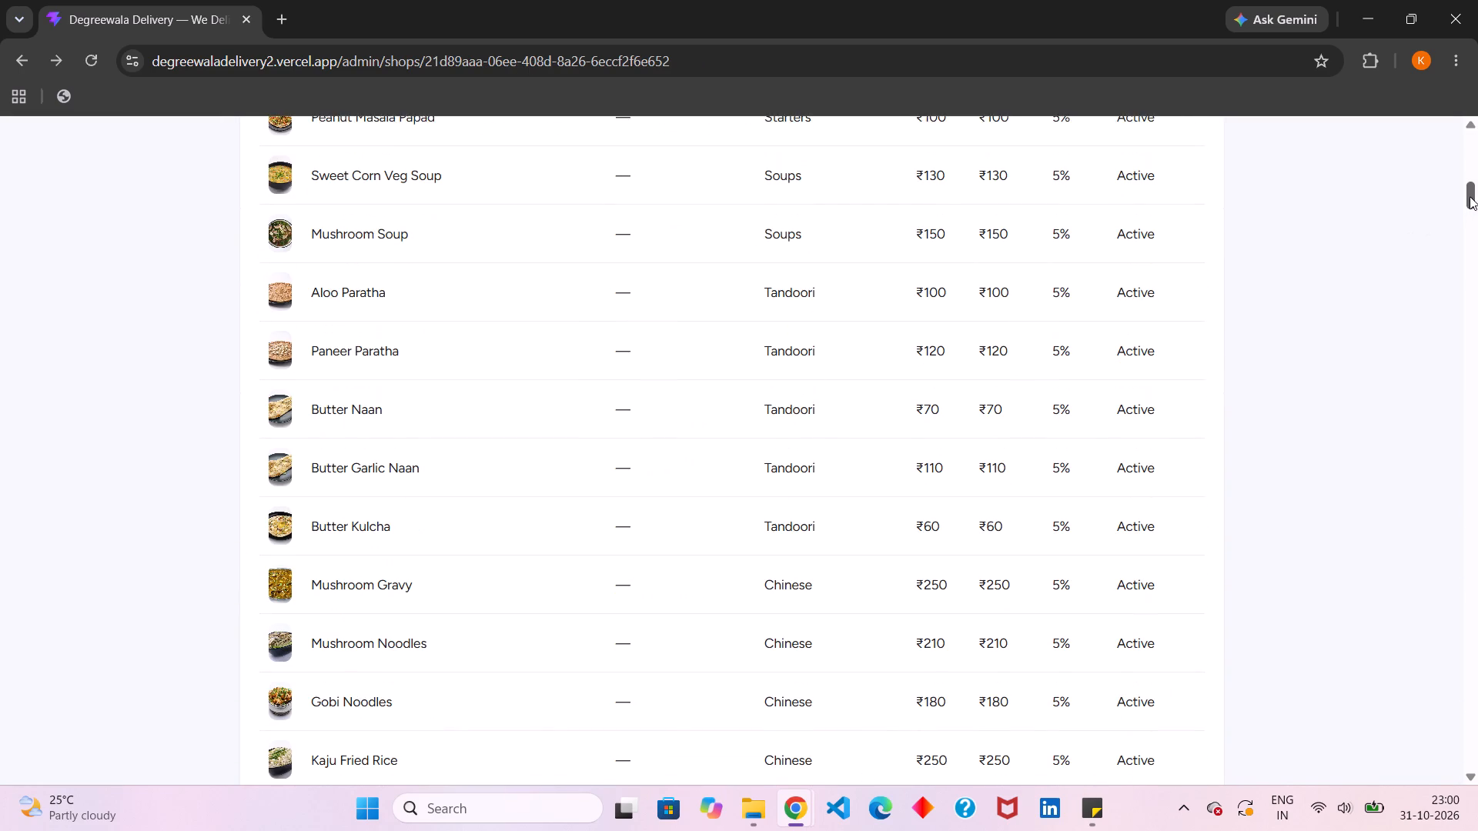
drag(1470, 196, 1436, 598)
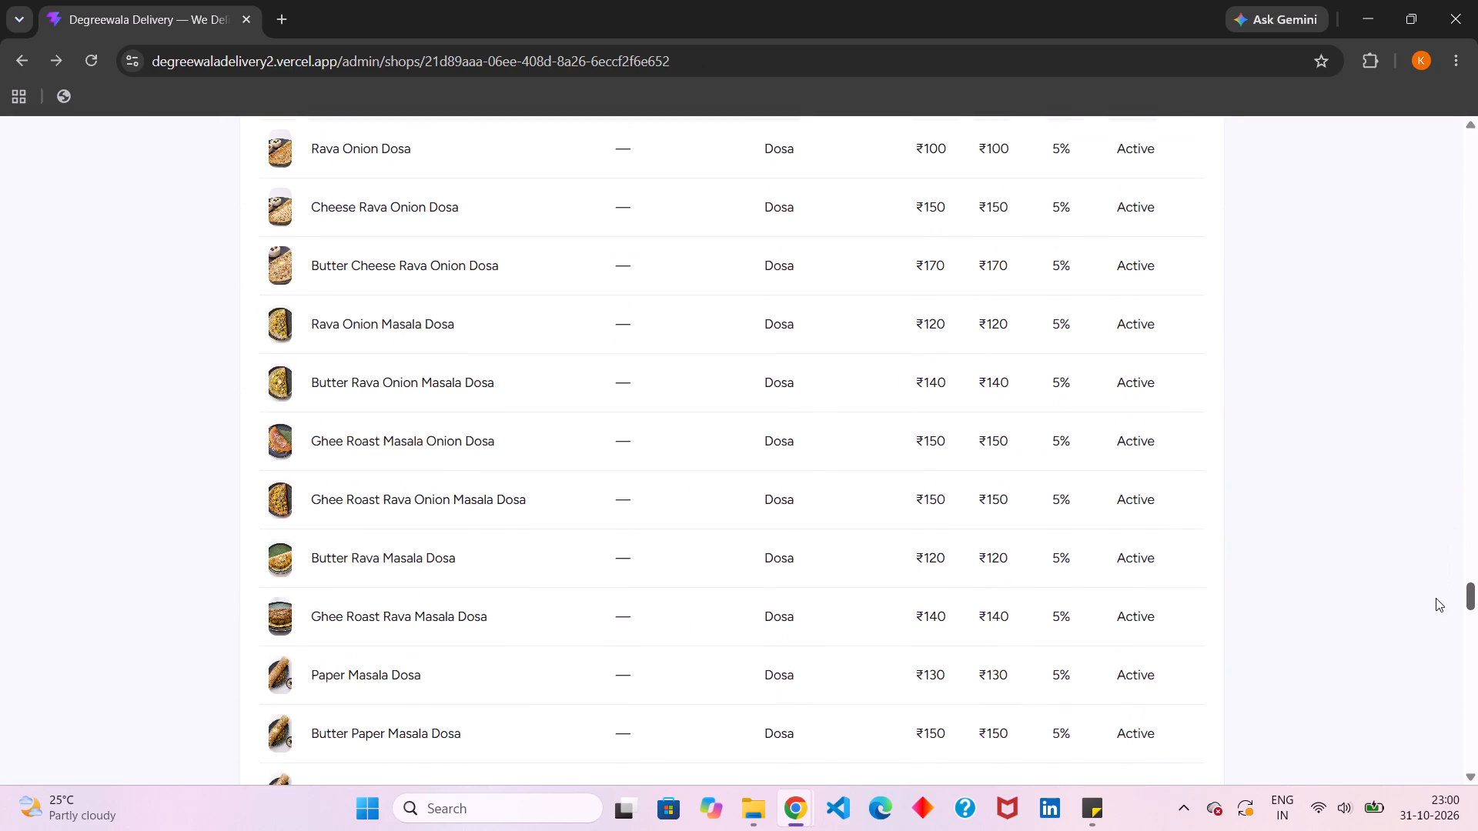
drag(1436, 598, 1433, 616)
scroll(896, 501, down, 11)
scroll(757, 449, up, 5)
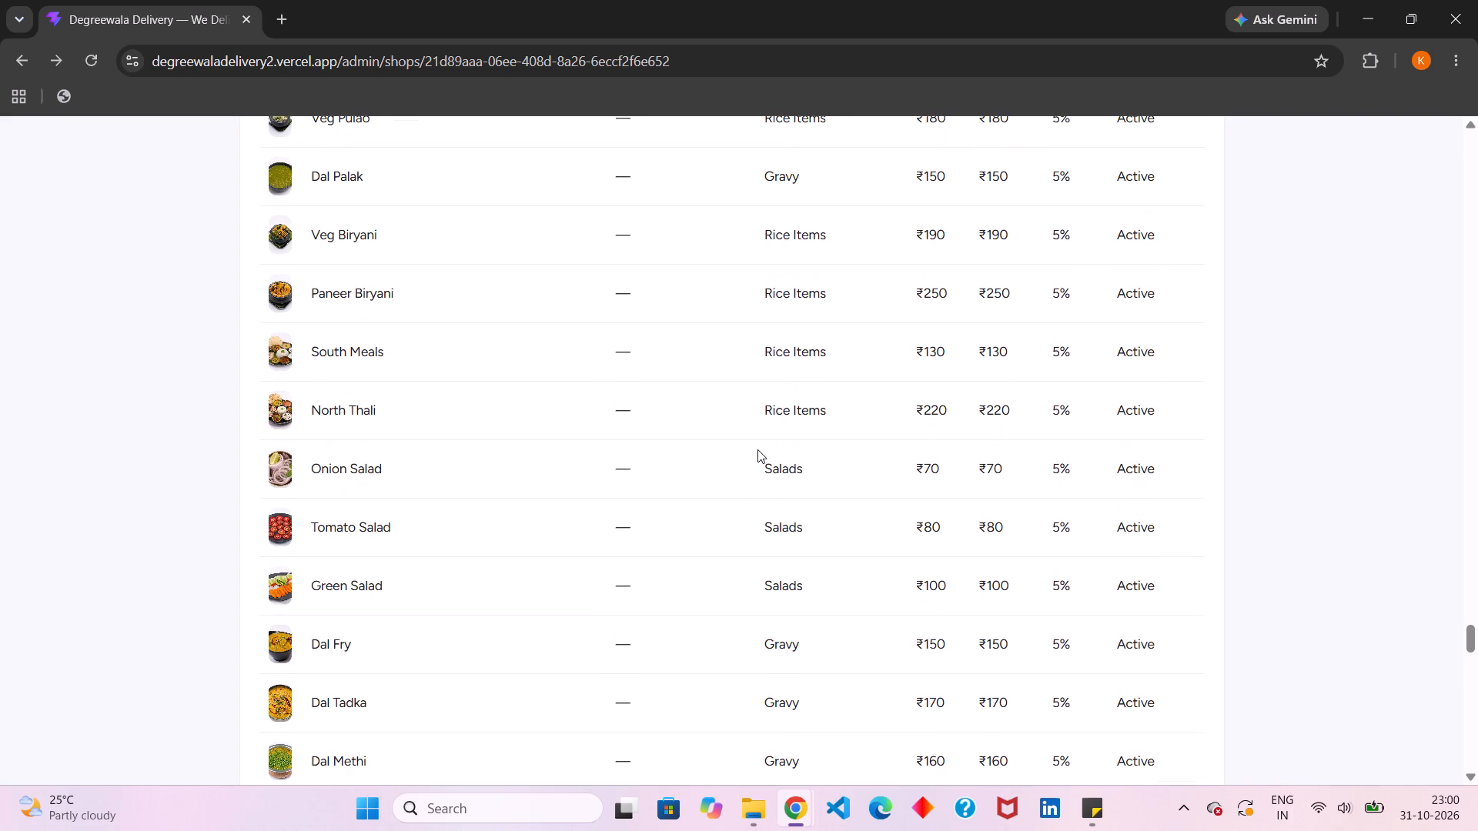
click(777, 475)
scroll(777, 475, down, 2)
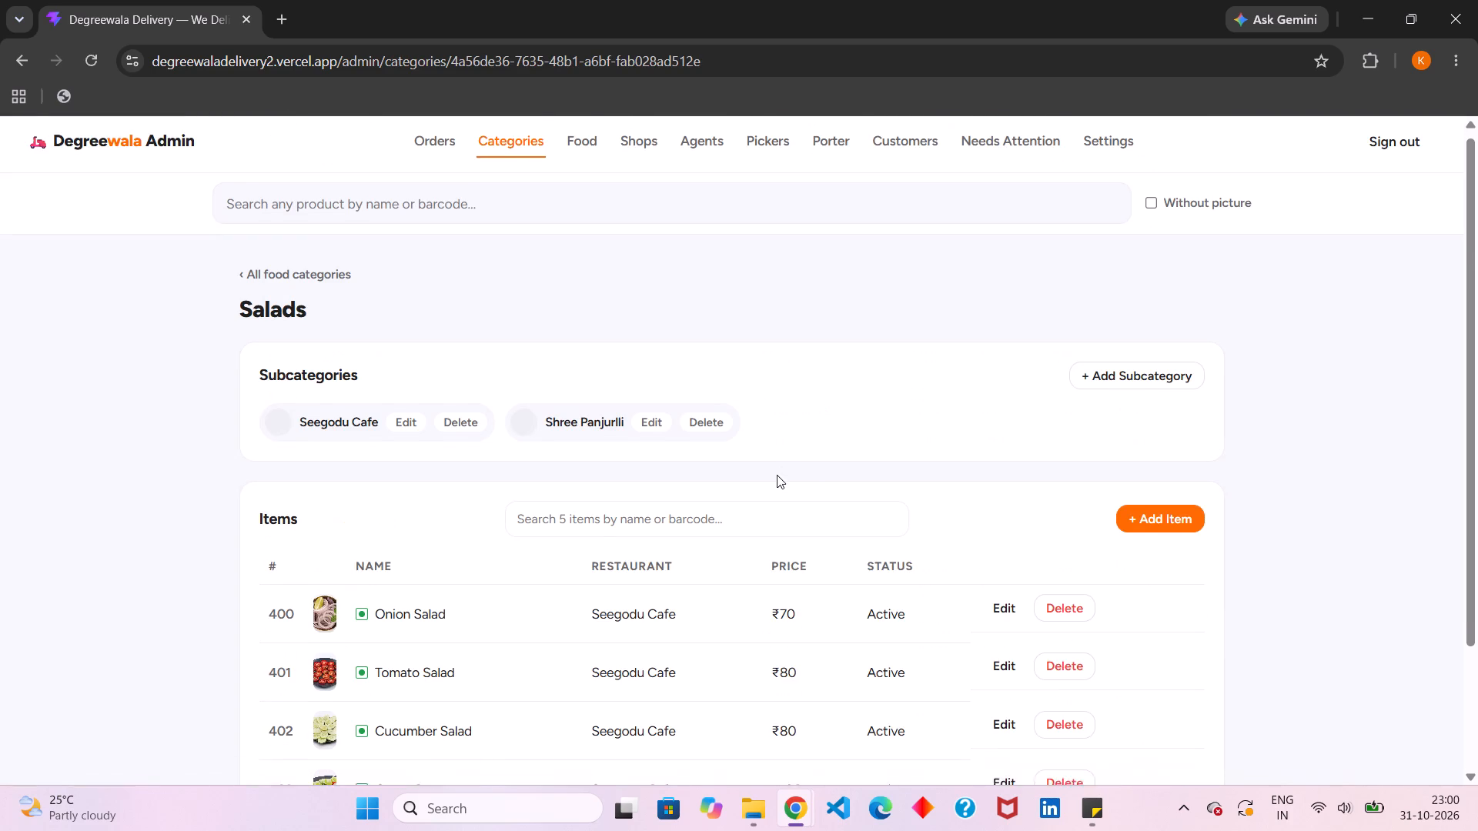
scroll(777, 475, down, 4)
click(786, 475)
Reopen the Salads category from the Green Salad entry in the shop's linked items, then return to the shop.
scroll(820, 574, down, 5)
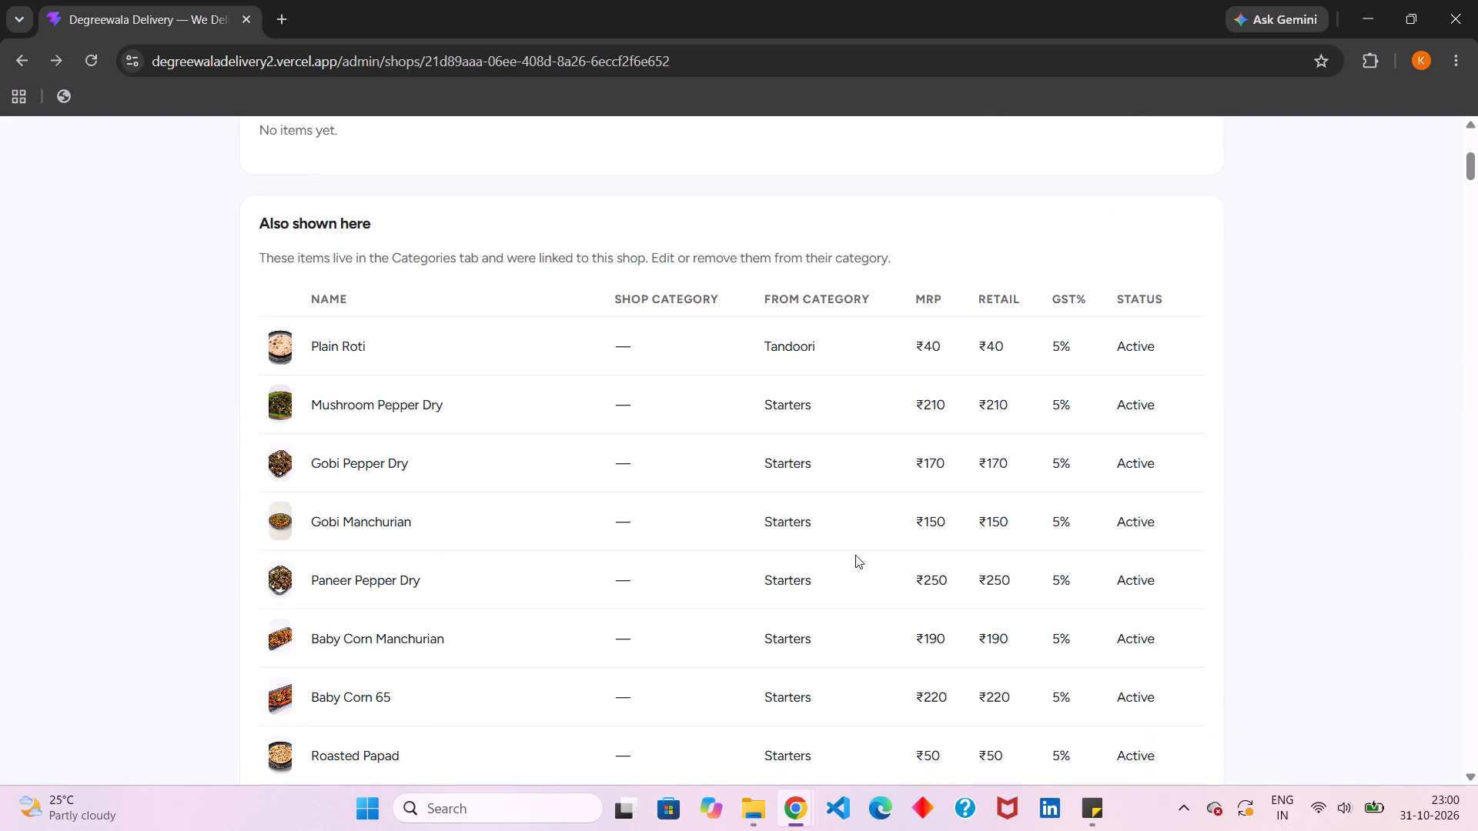
drag(1468, 169, 1454, 511)
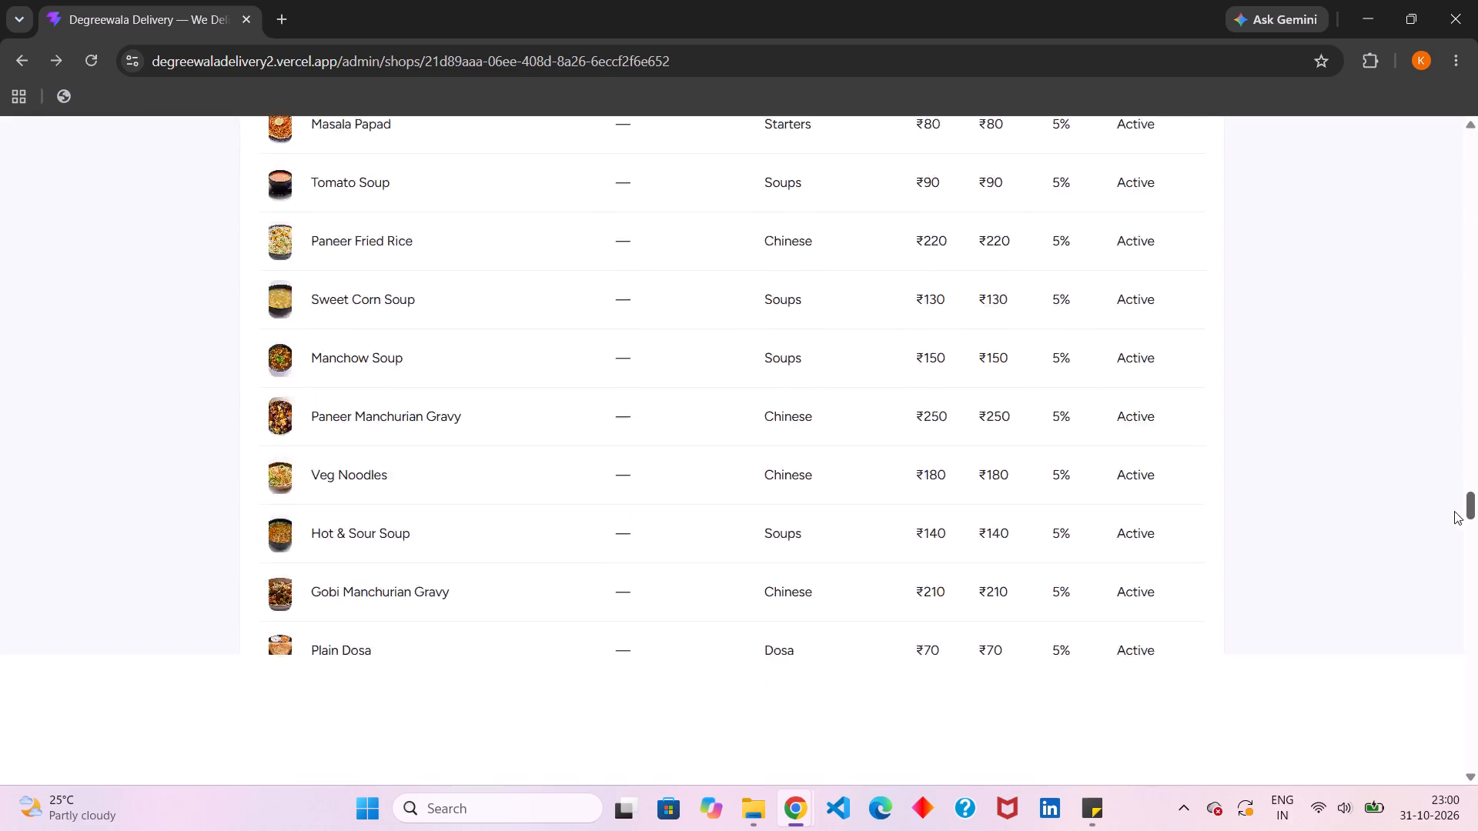
drag(1454, 511, 1396, 602)
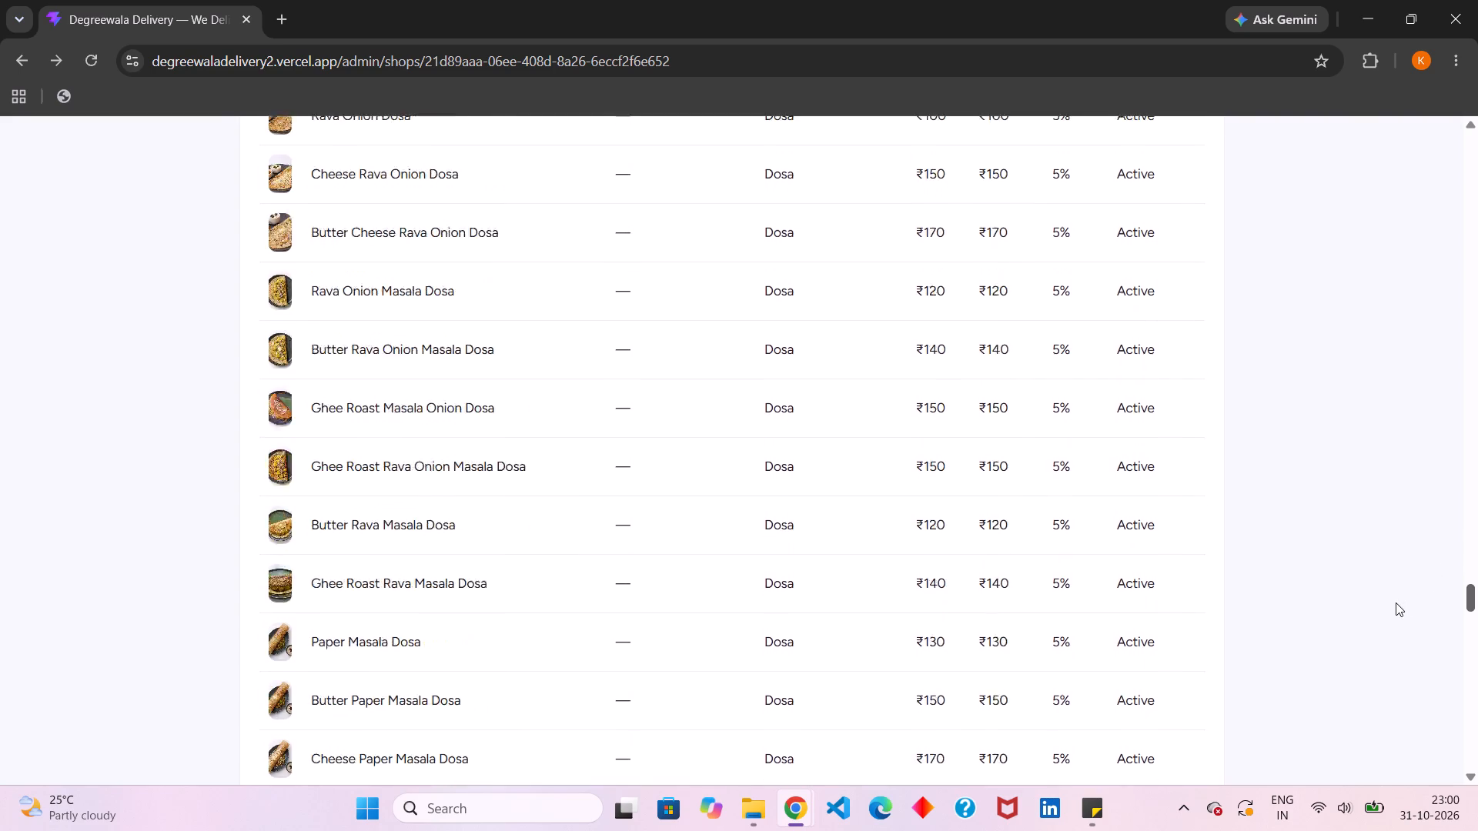
drag(1396, 602, 1477, 597)
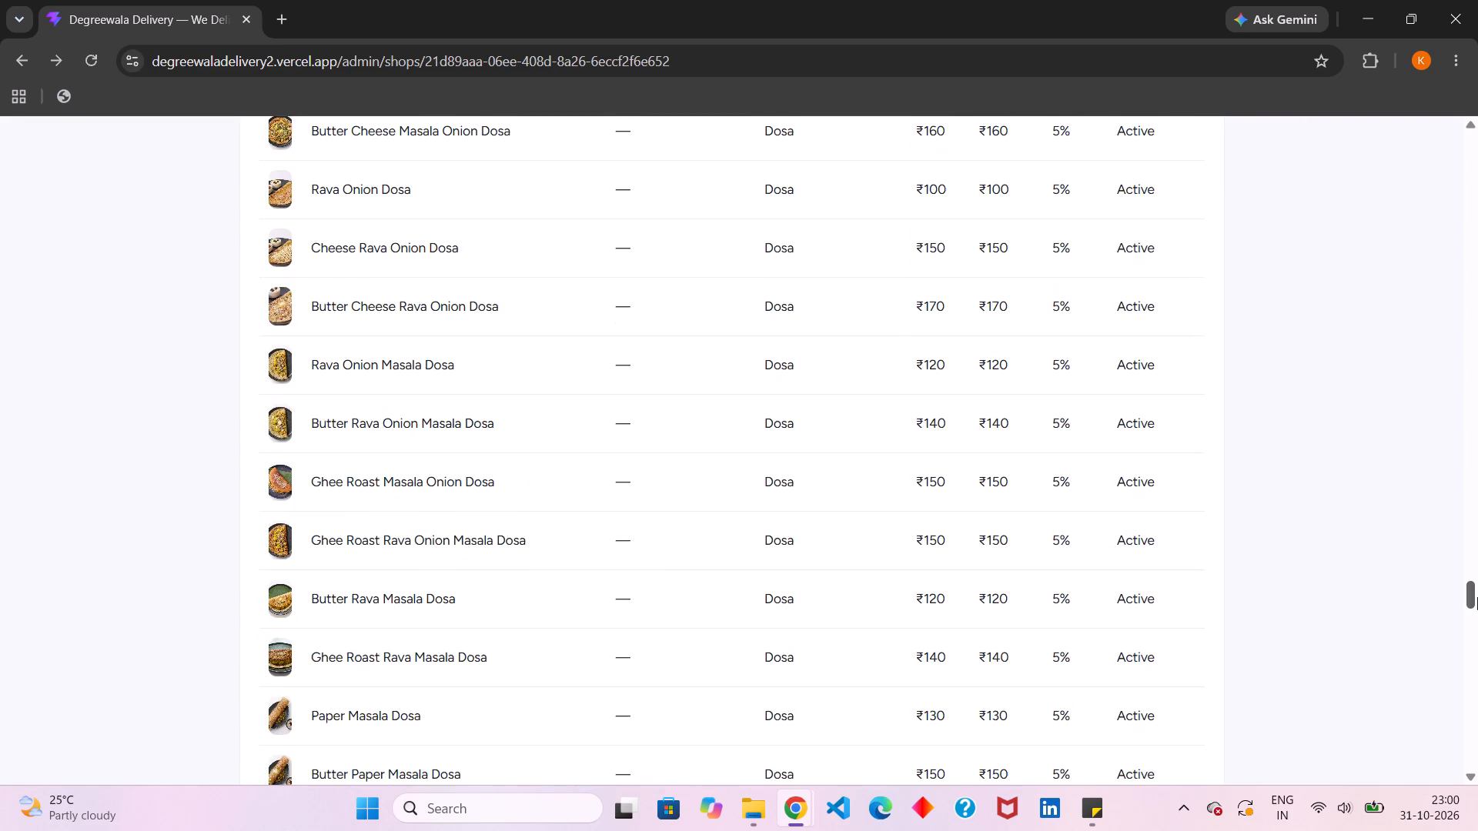
drag(1477, 597, 1477, 643)
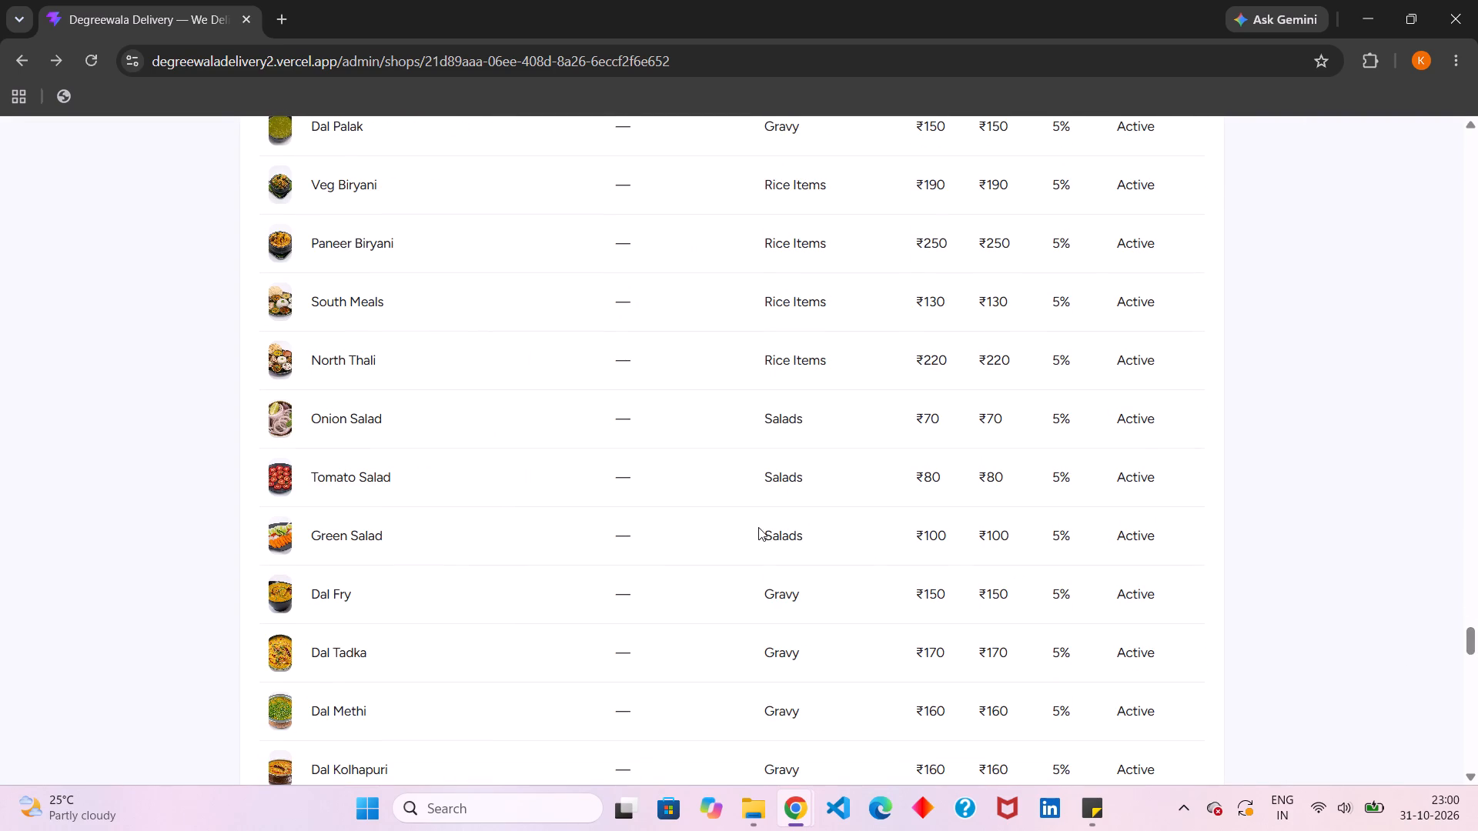
click(785, 533)
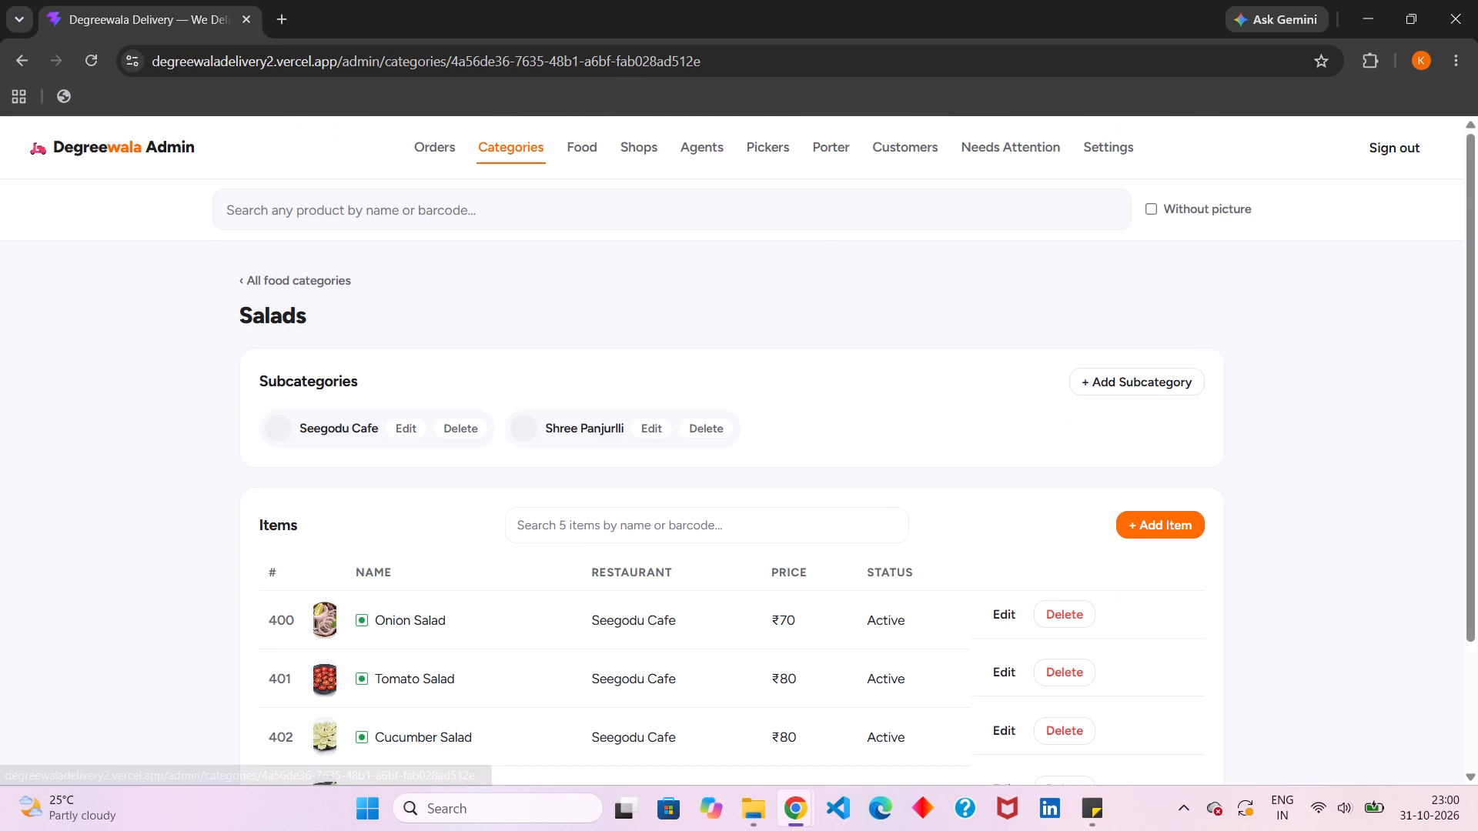
click(785, 533)
Examine the rest of the shop's linked items, from the Dosa entries to the end of the list, for missing pictures.
drag(1470, 156, 1466, 385)
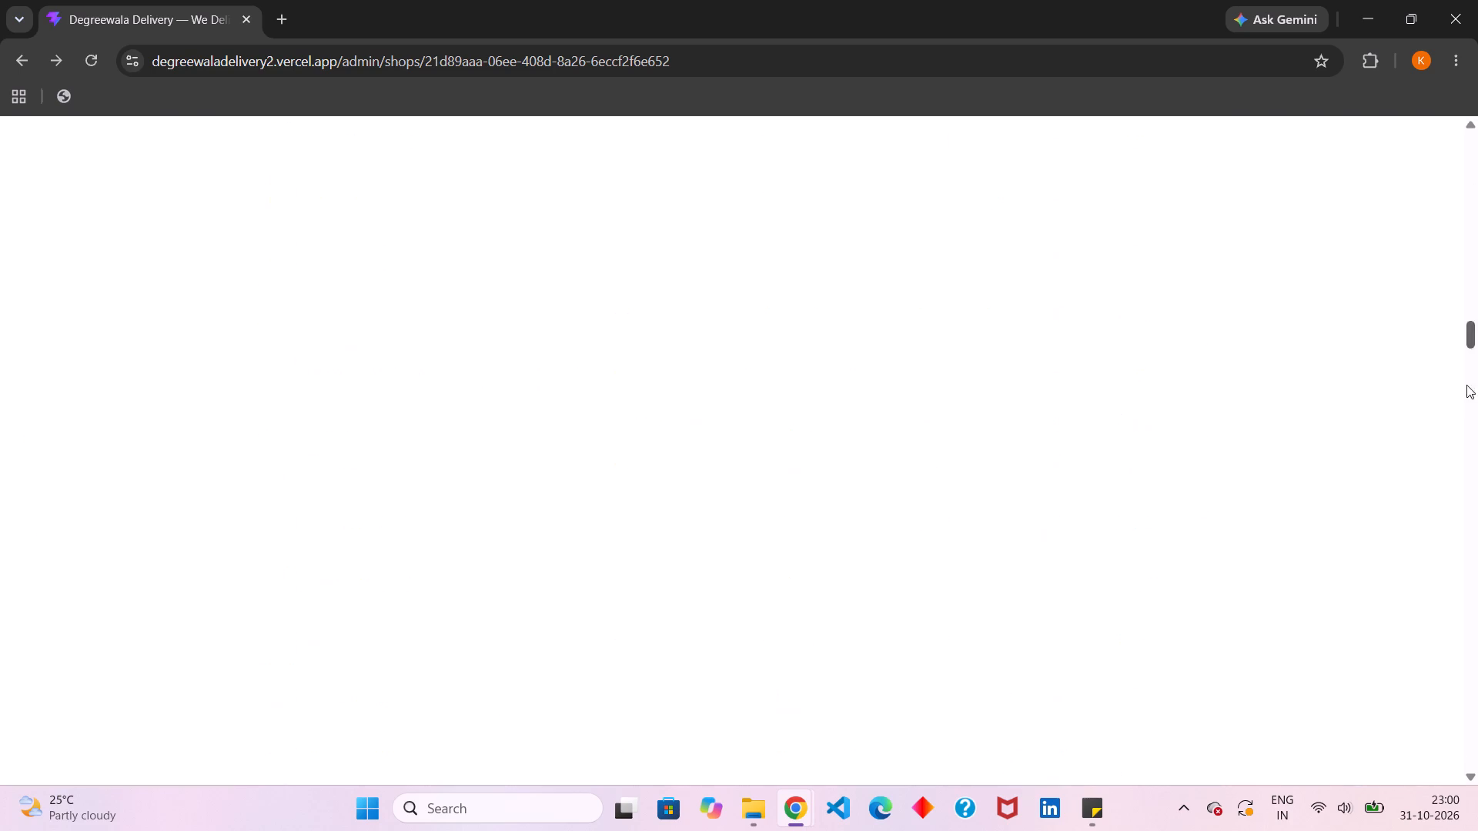
drag(1466, 385, 1473, 613)
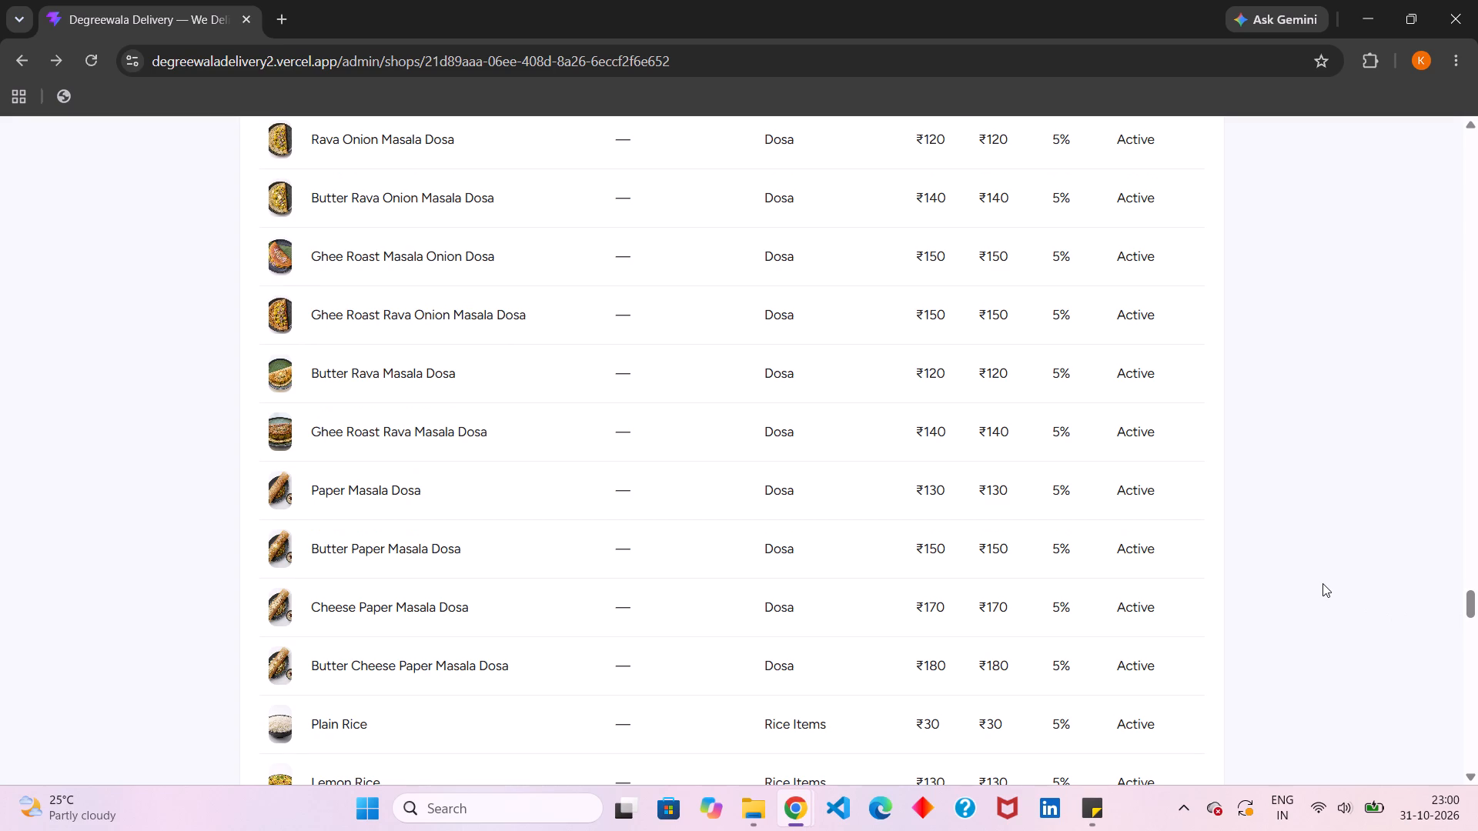
scroll(1323, 584, down, 5)
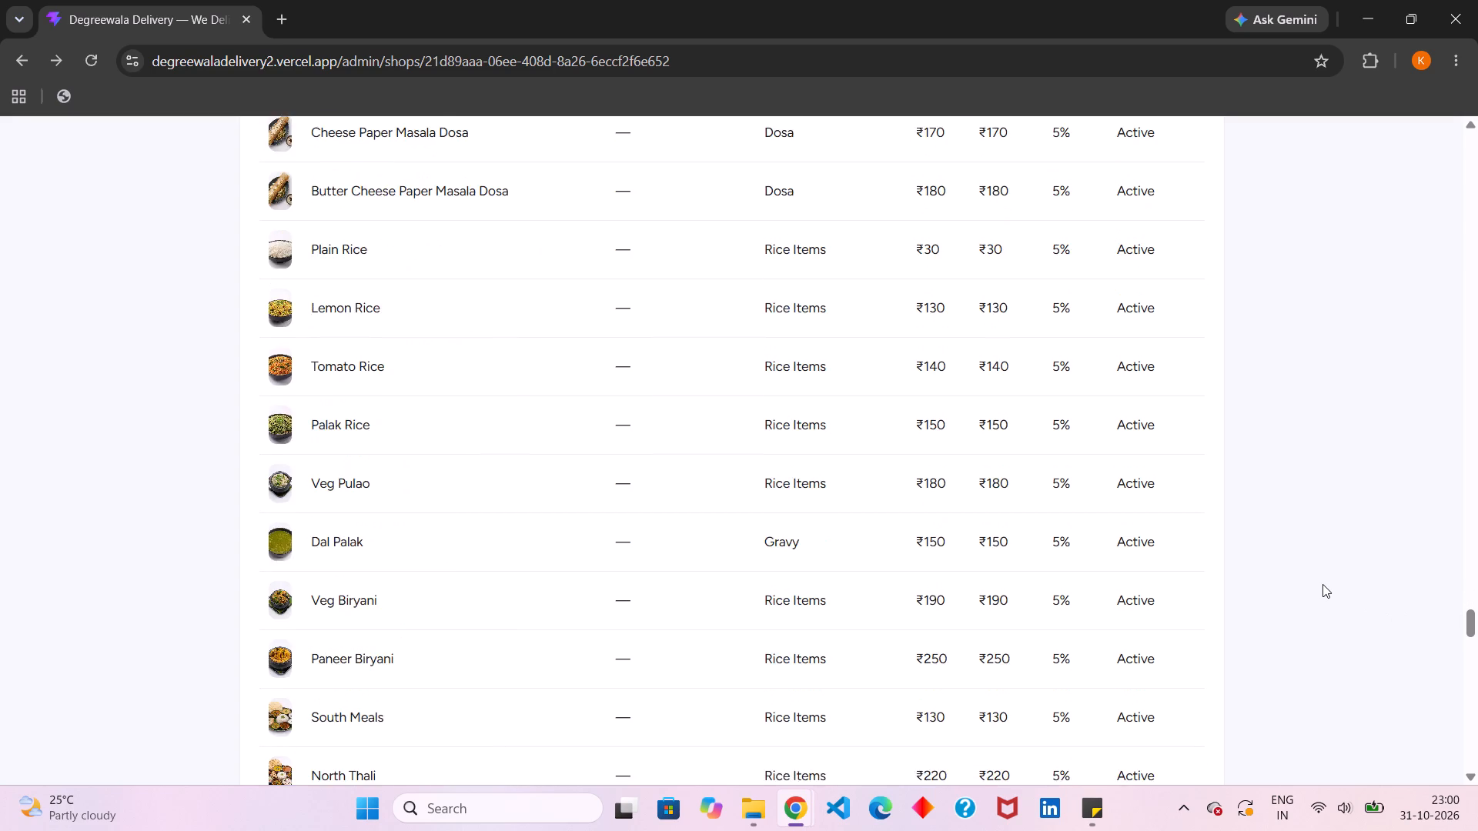
scroll(1323, 584, down, 6)
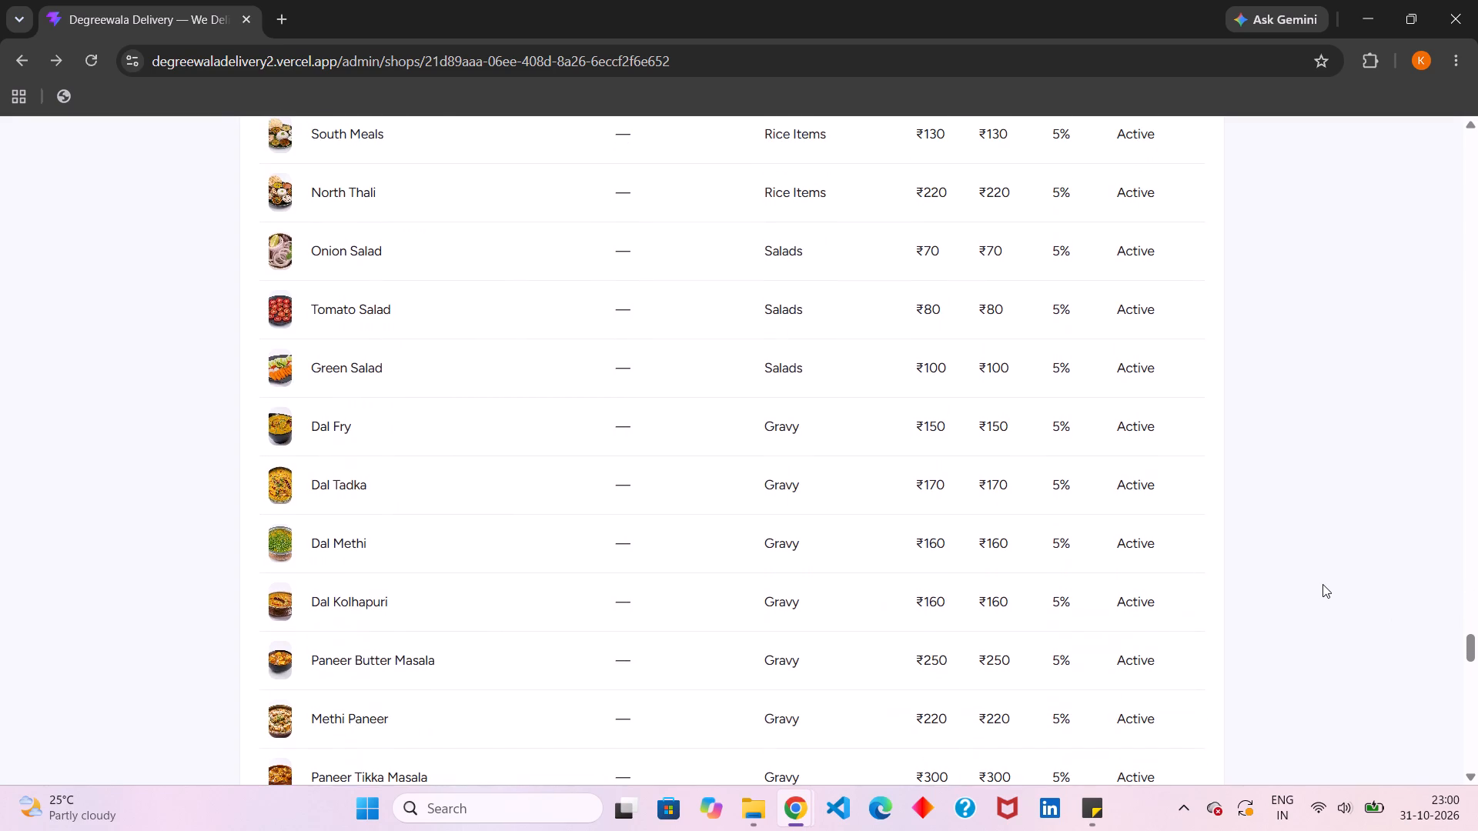
scroll(1323, 584, down, 2)
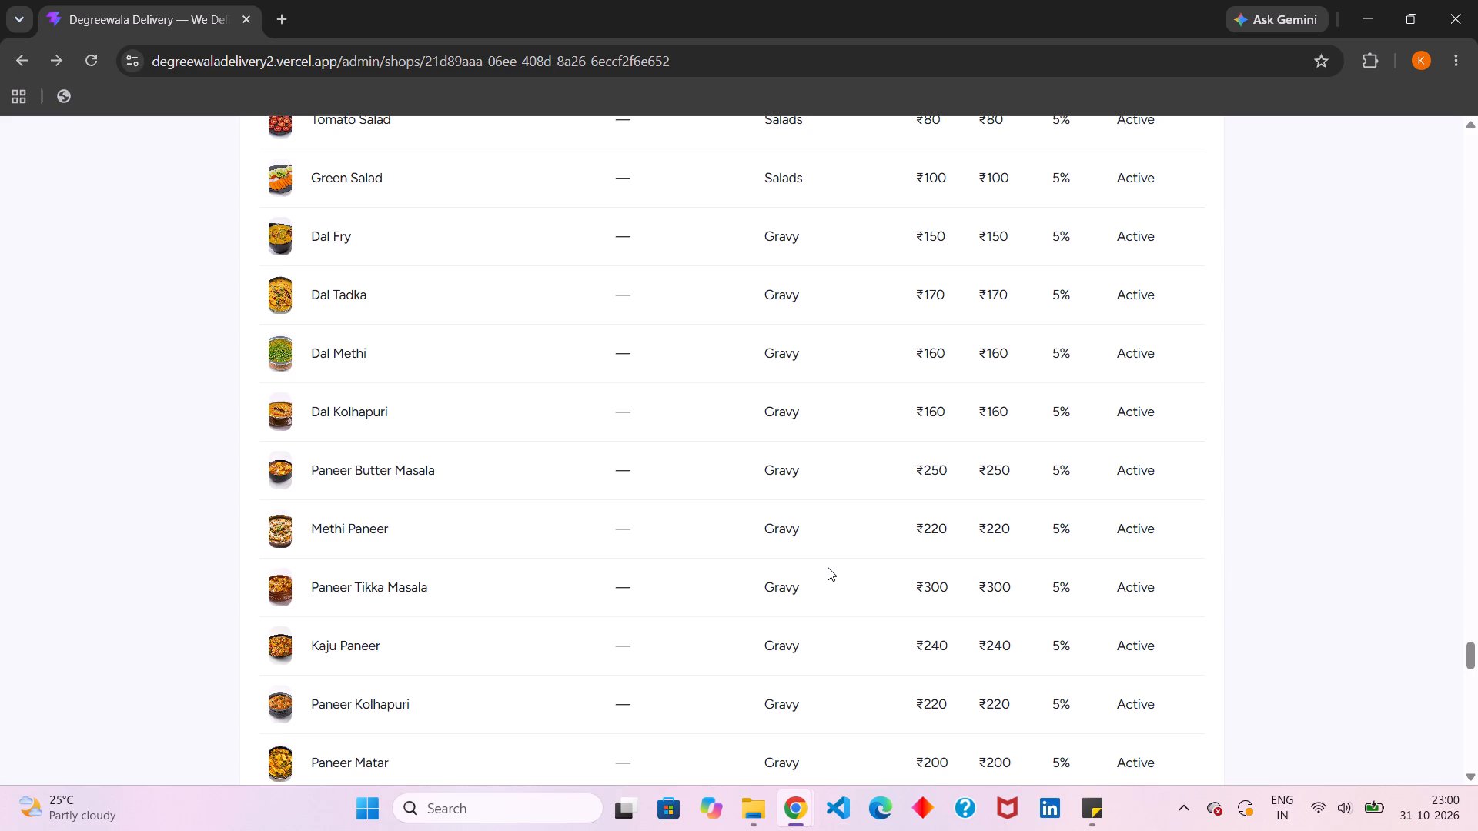
scroll(828, 567, down, 17)
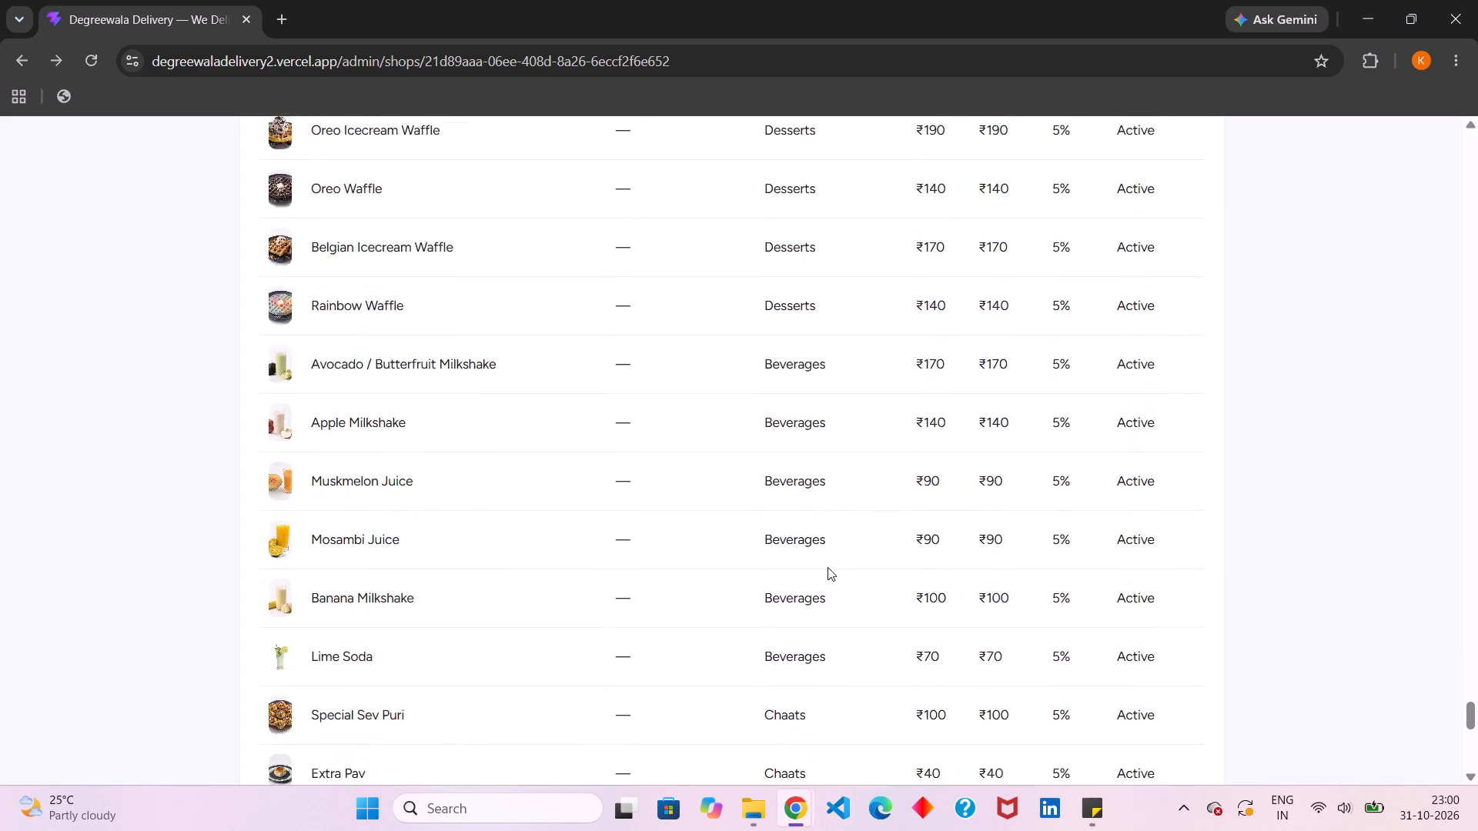
scroll(828, 567, down, 14)
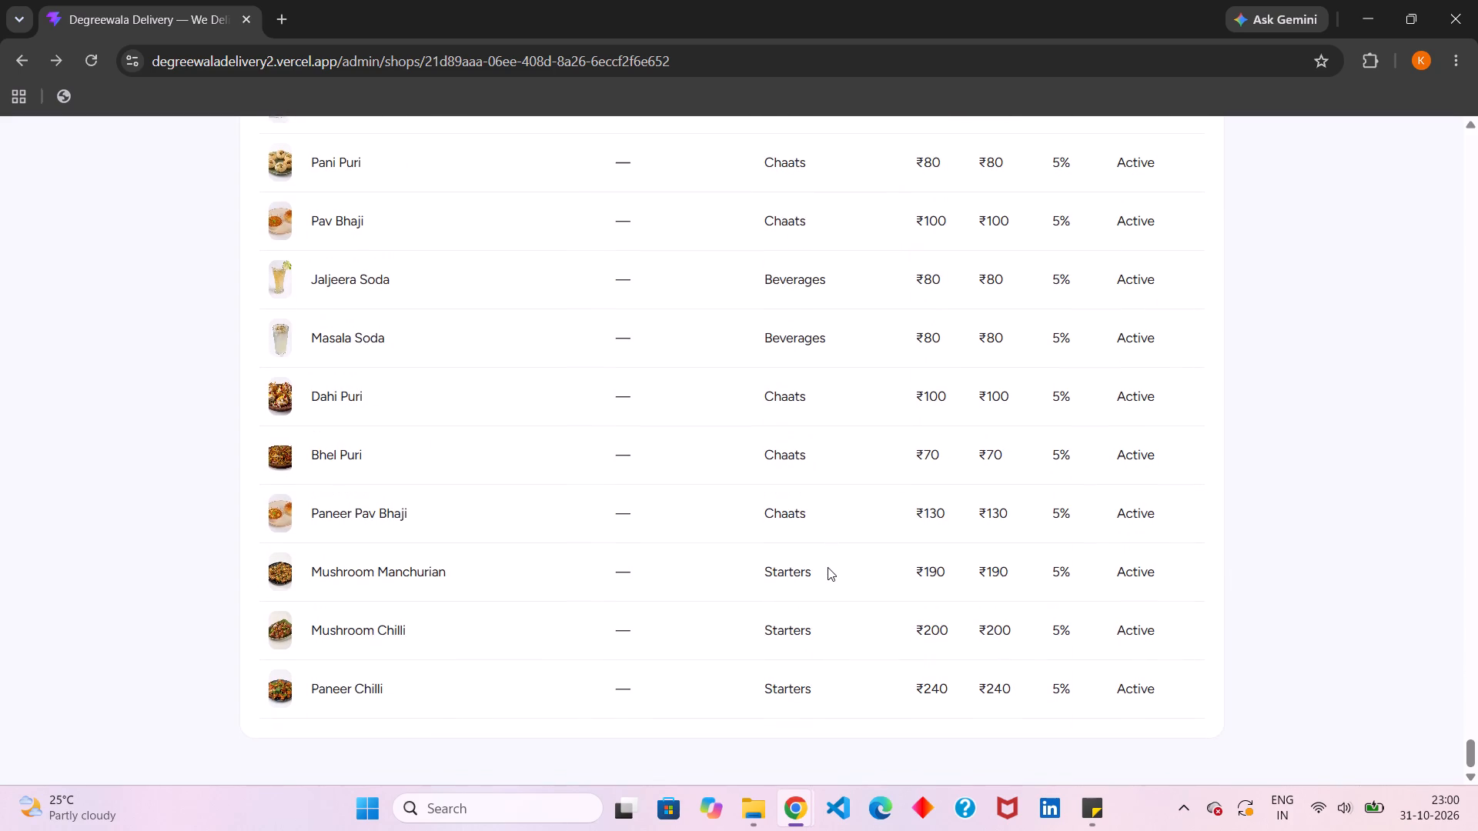
scroll(828, 567, up, 15)
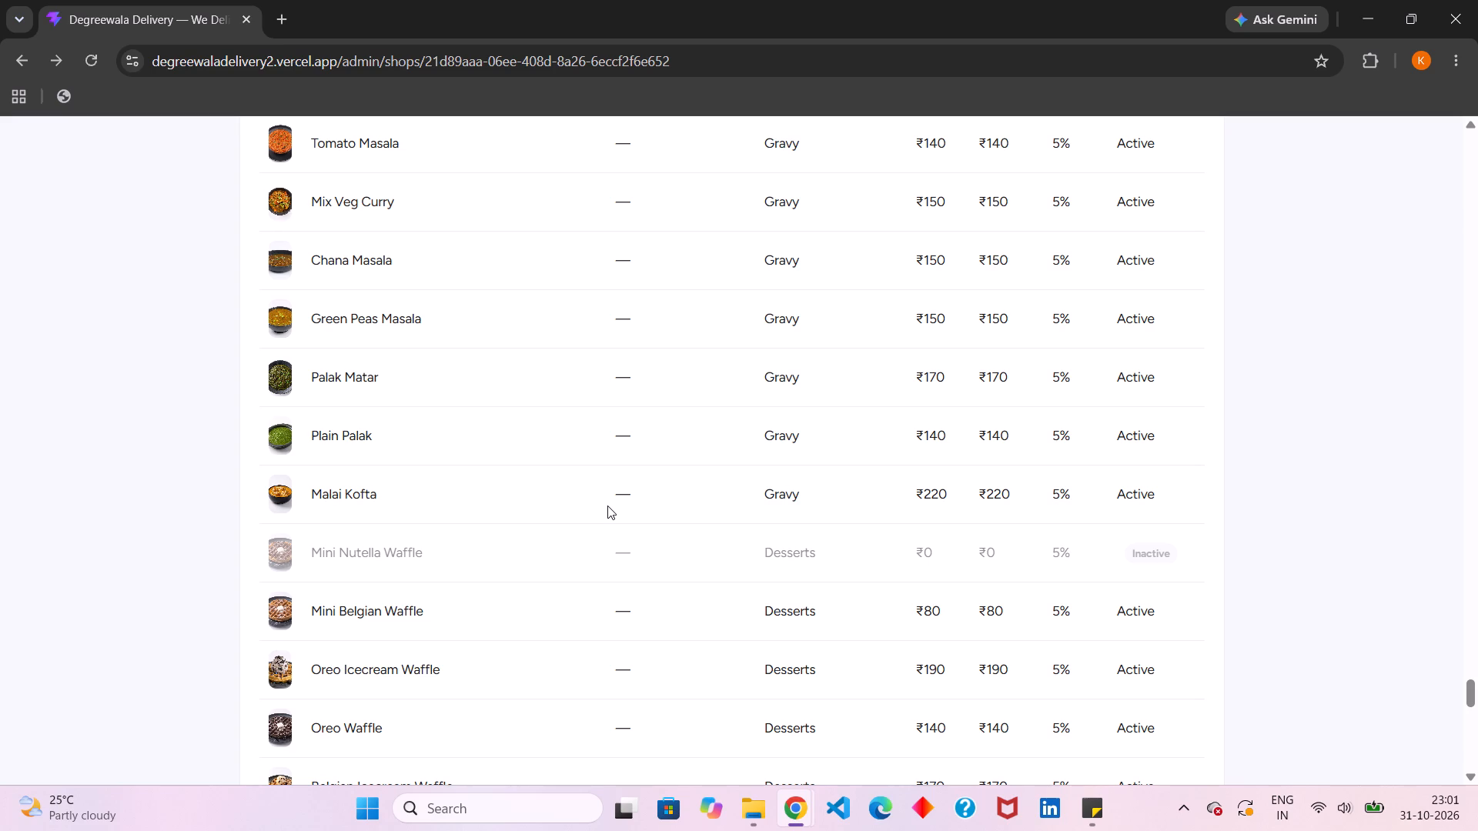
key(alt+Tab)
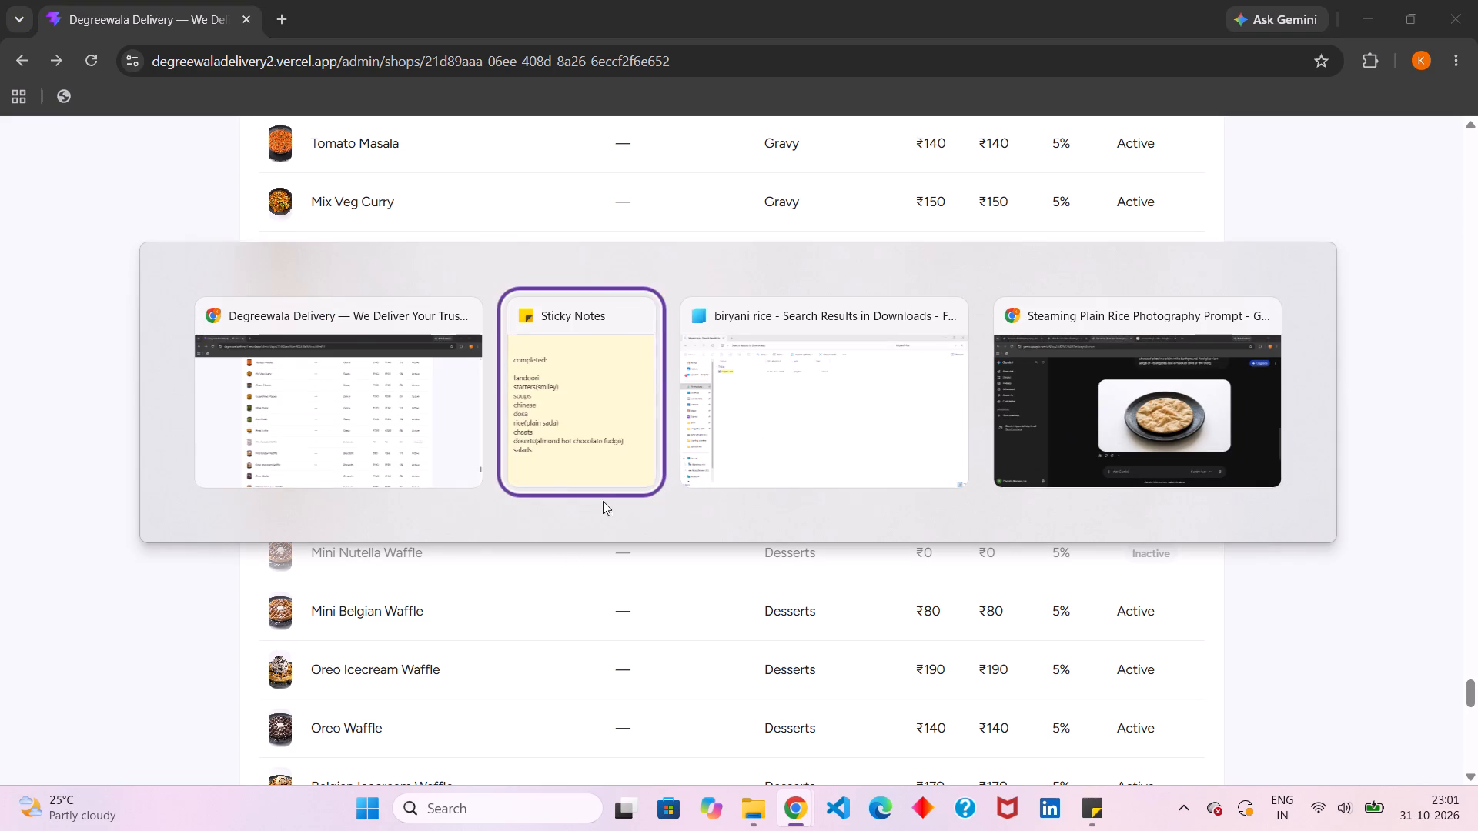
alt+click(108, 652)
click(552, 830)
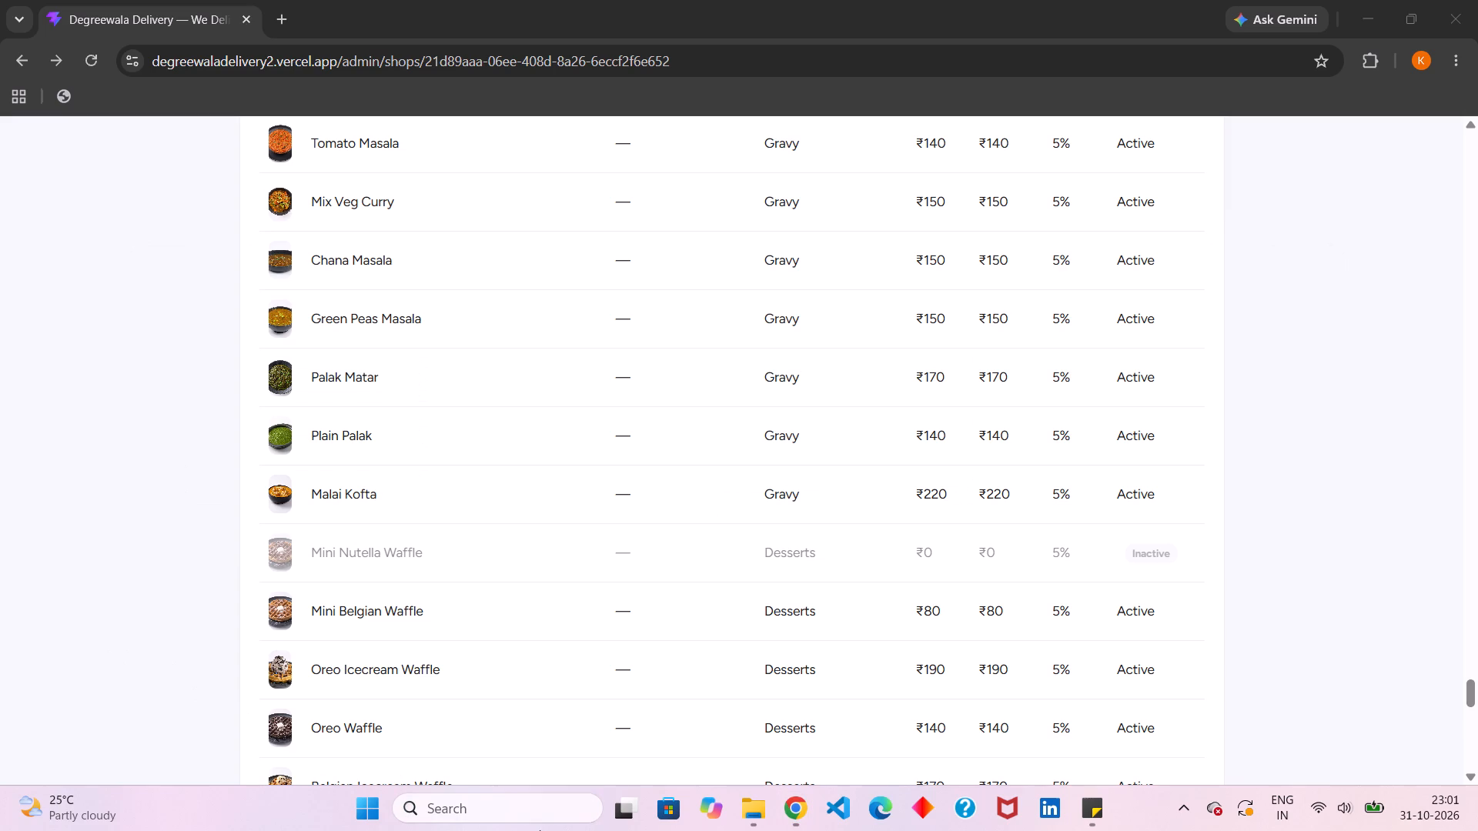
Search Windows for the WhatsApp app.
click(527, 811)
key(w)
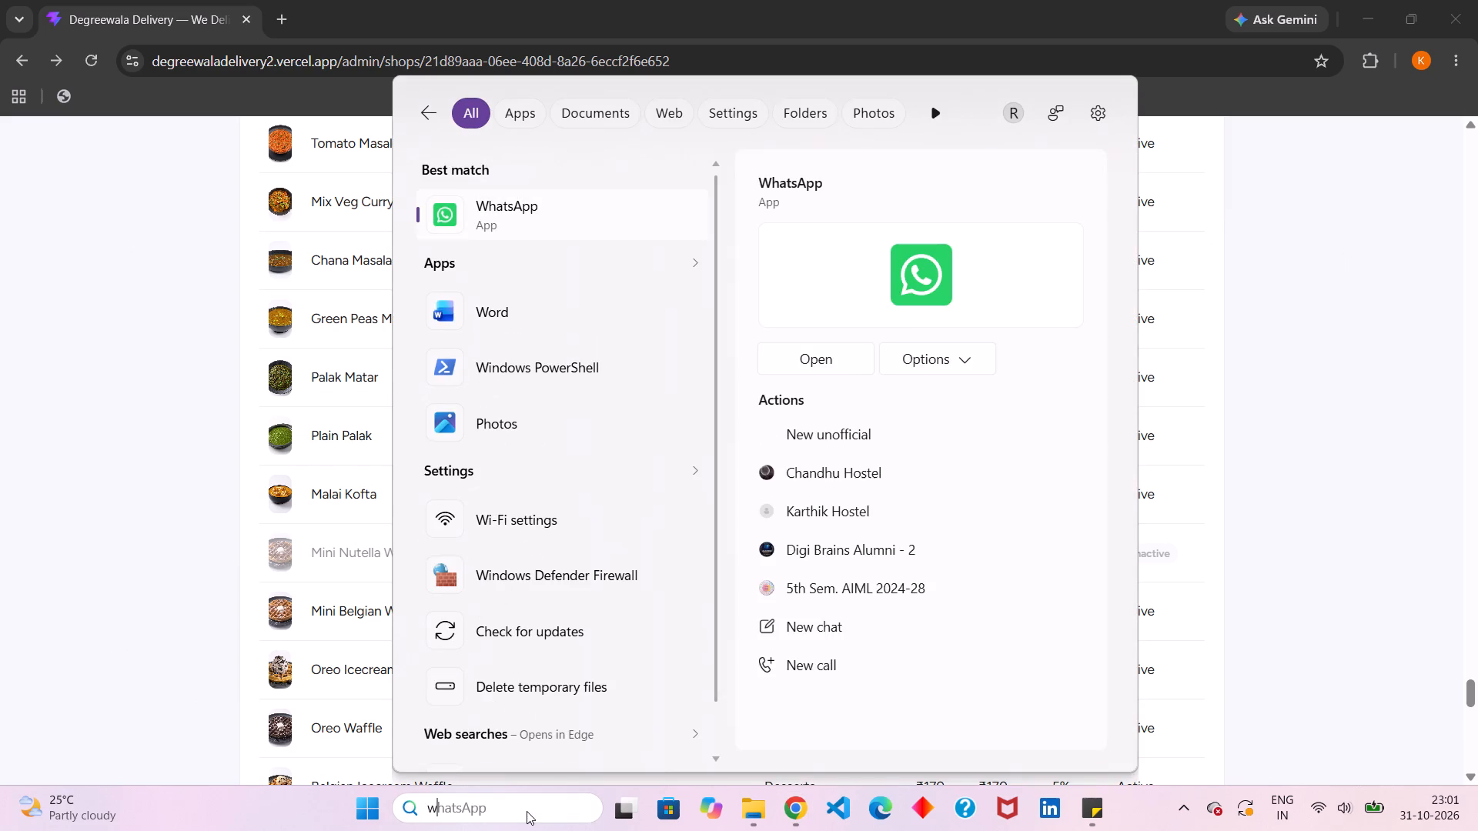
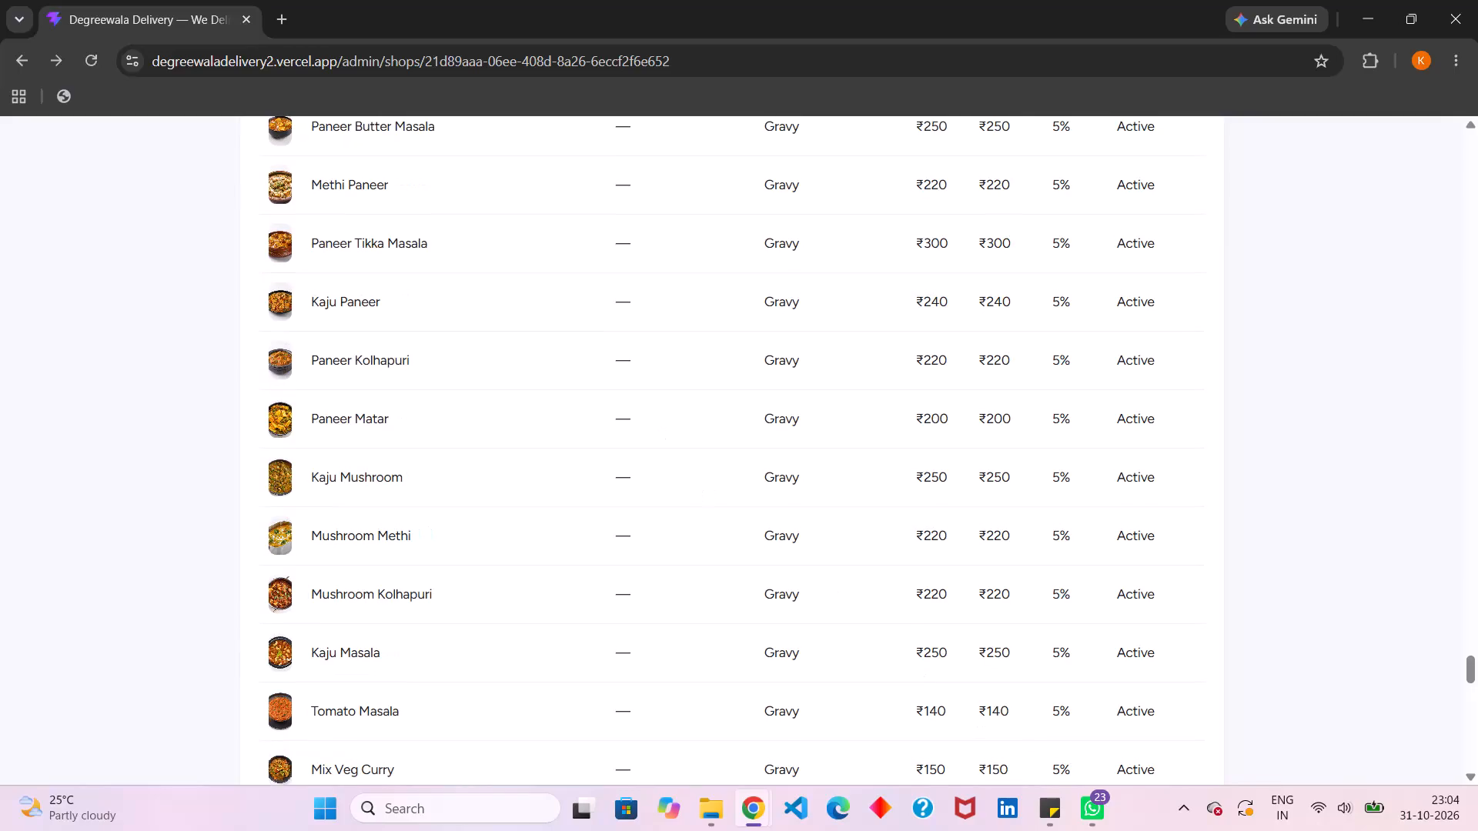
Show the hidden icons in the Windows system tray.
click(1188, 814)
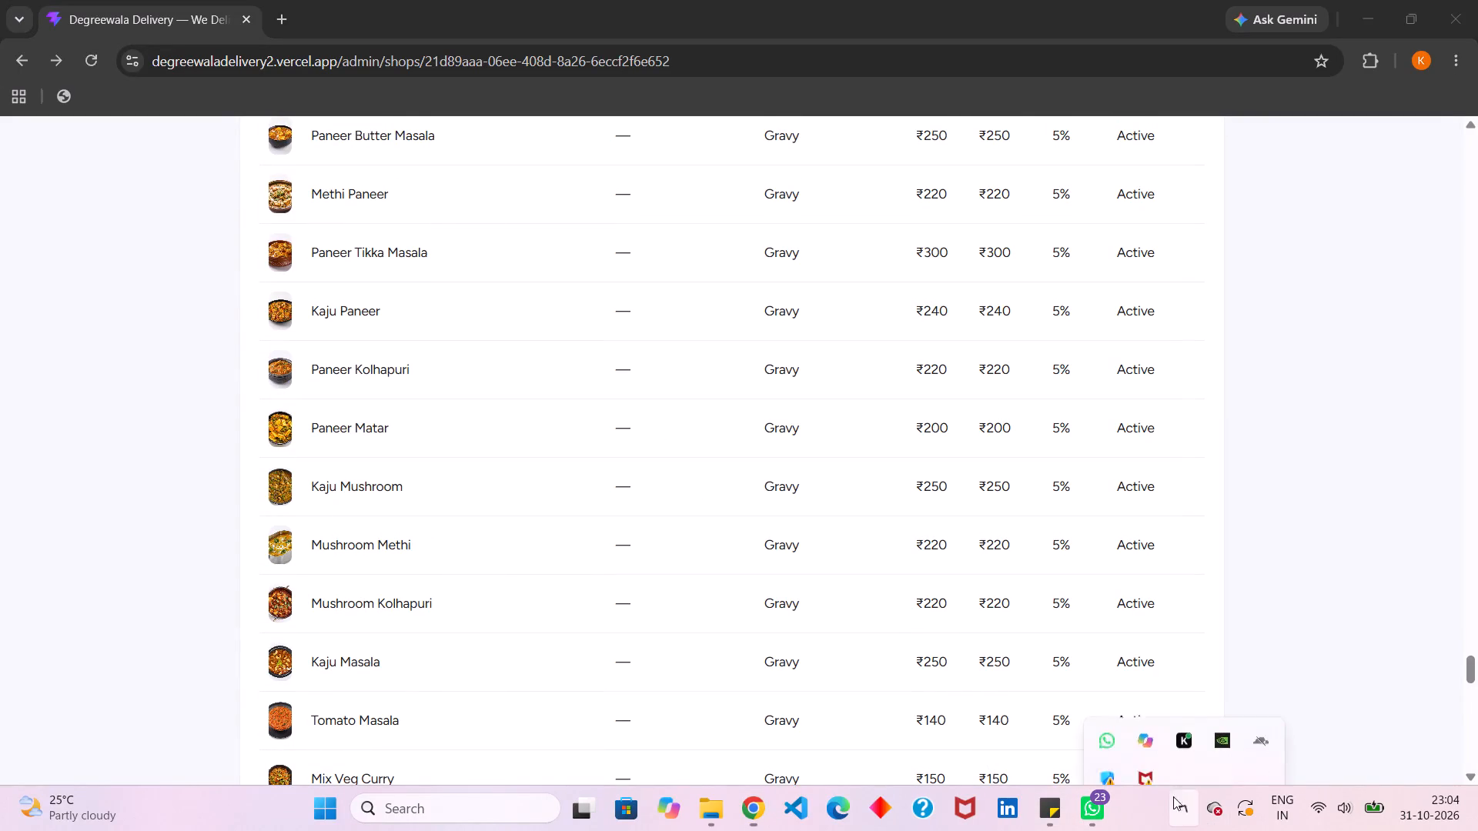